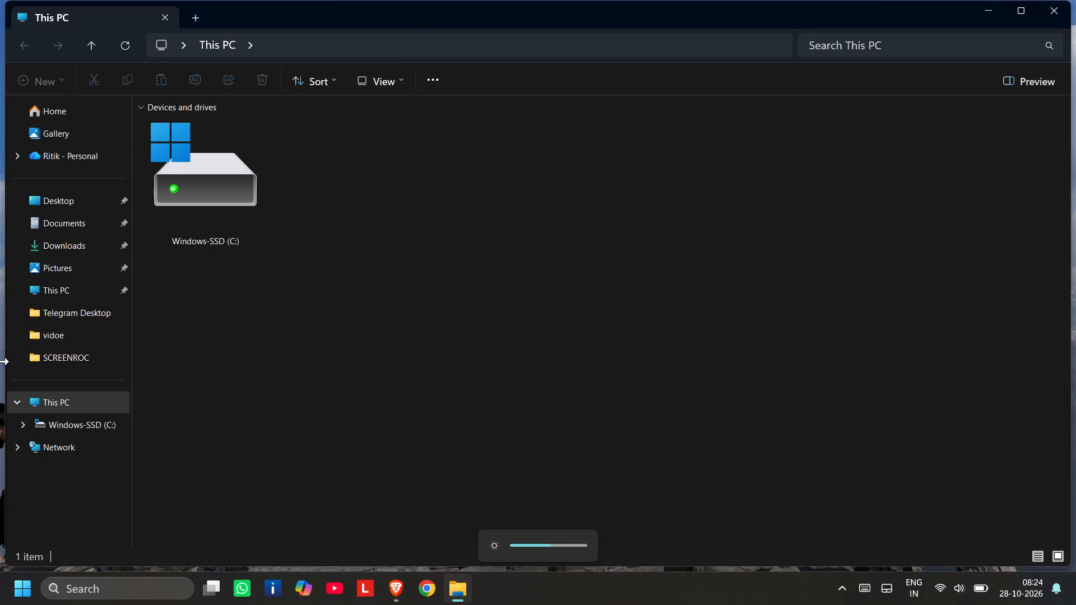
Move the video Hope_(2026)_Hindi_Dubbed_Movie_720p_Web-DL from Downloads into its Telegram Desktop subfolder.
double_click(86, 232)
left_click(87, 249)
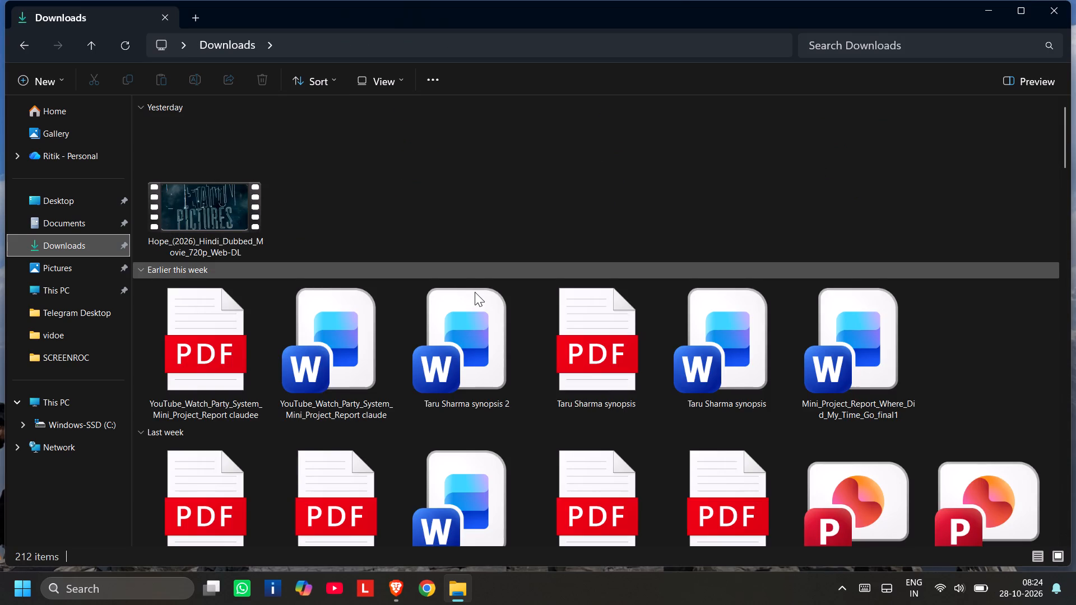
left_click(464, 162)
left_click(234, 216)
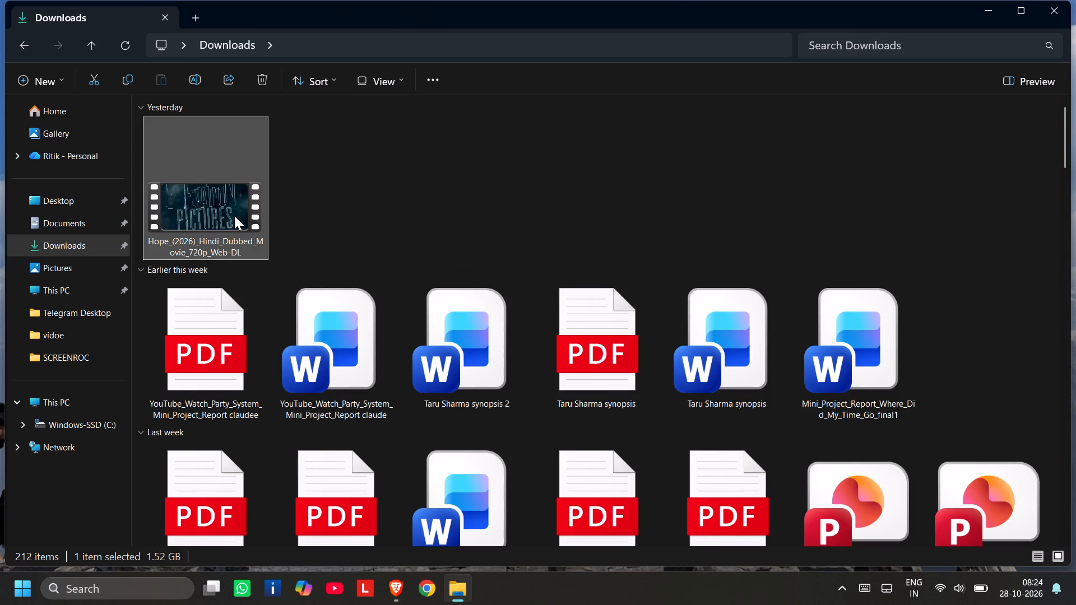
key("ctrl+x")
scroll(933, 342, "down", 1)
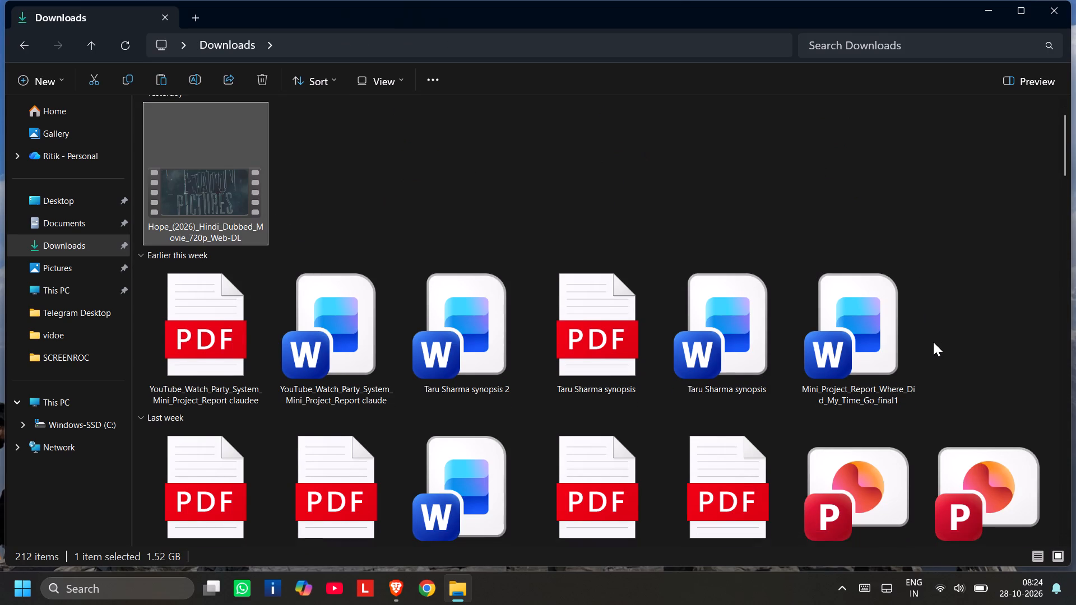
scroll(933, 342, "down", 3)
double_click(901, 415)
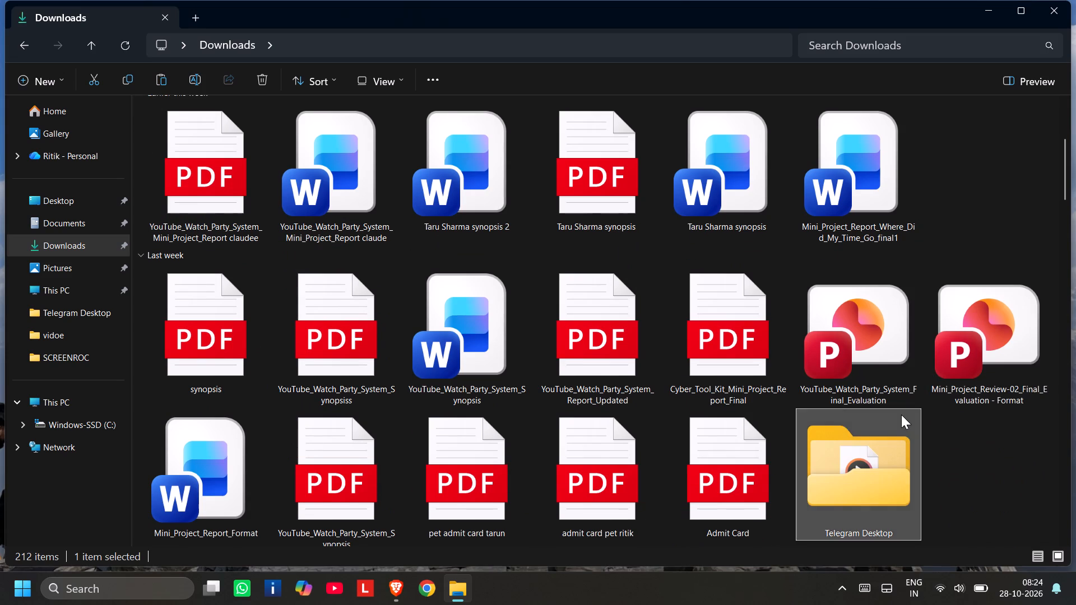
left_click(876, 318)
key("ctrl+v")
left_click(876, 318, "ctrl")
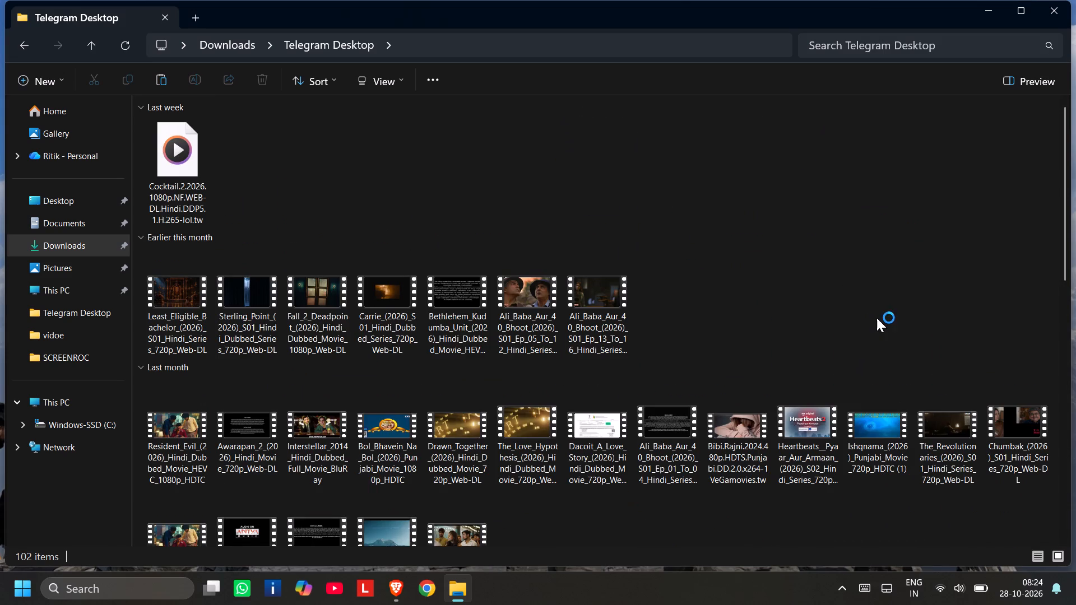
Return to Downloads and open the PDF "YouTube_Watch_Party_System_Mini_Project_Report claudee".
left_click(21, 52)
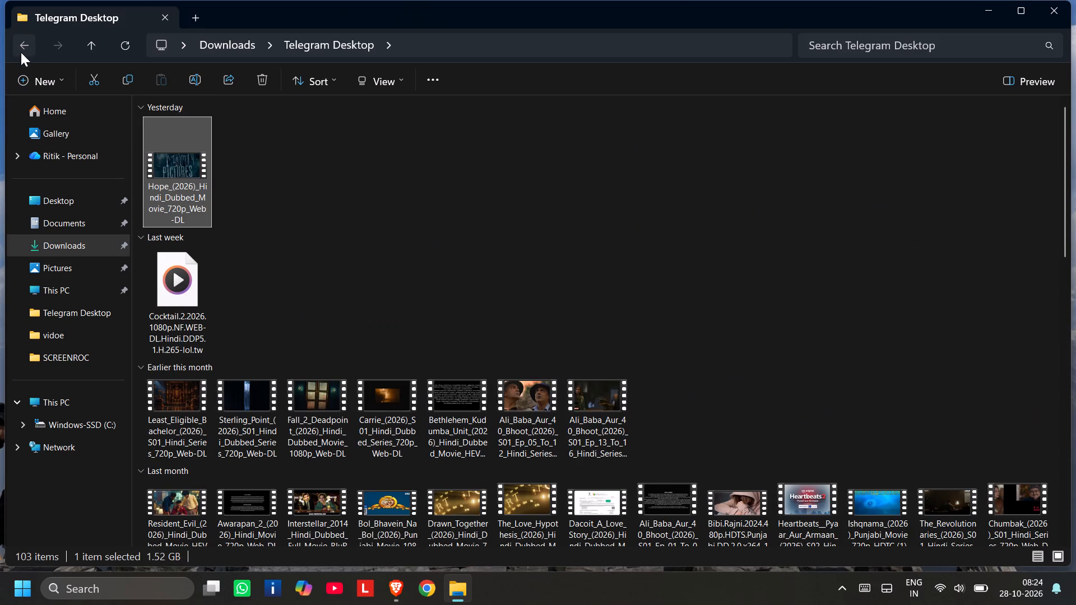
left_click(435, 188)
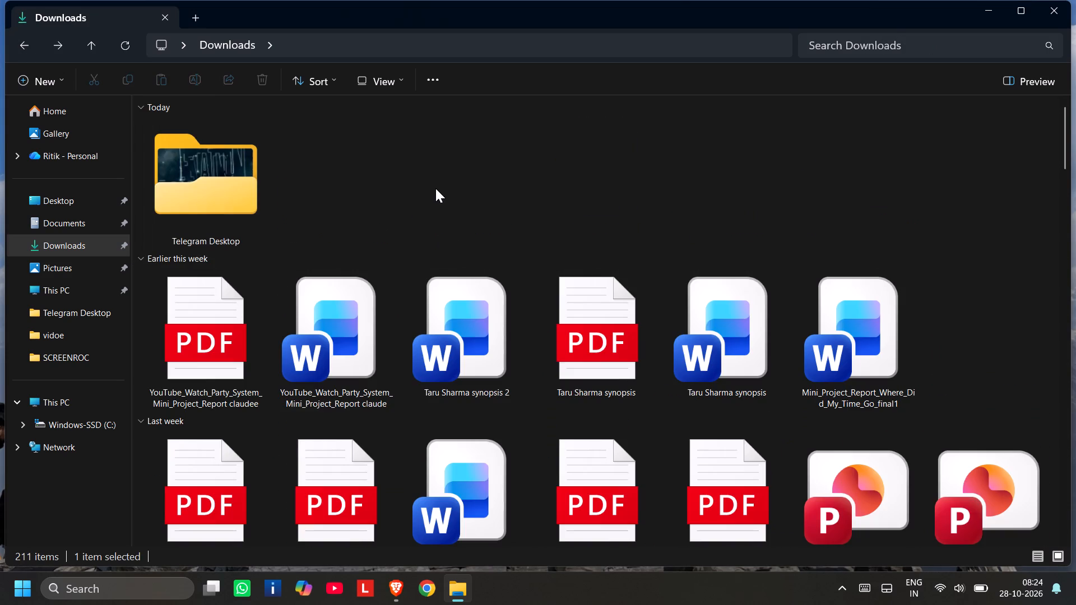
left_click(435, 188)
double_click(220, 329)
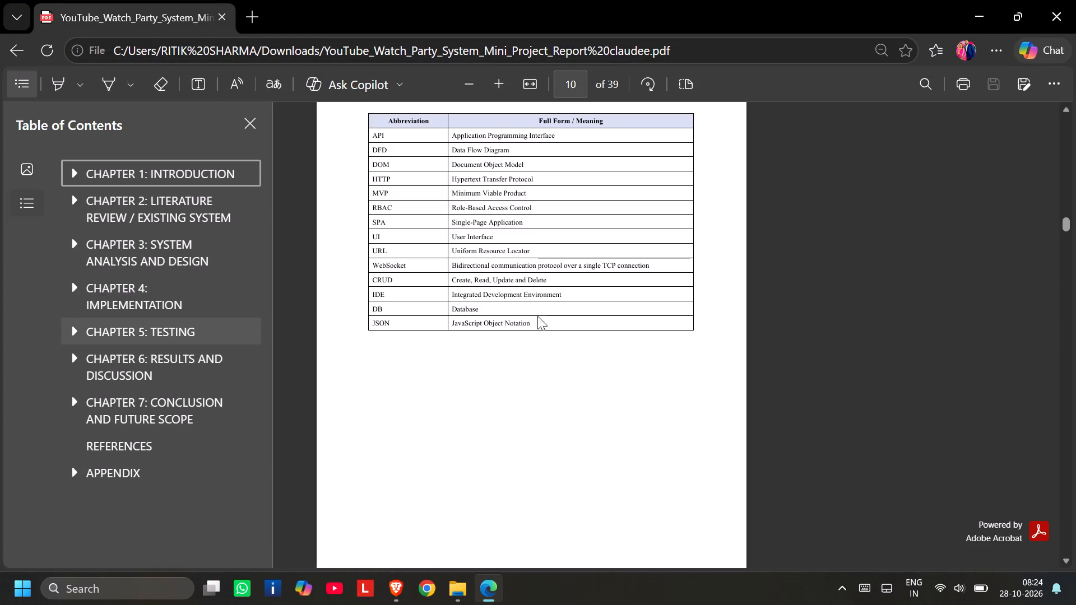
Look through the report's front matter, from the abbreviations table back to the contents pages and the cover page.
scroll(623, 359, "up", 16)
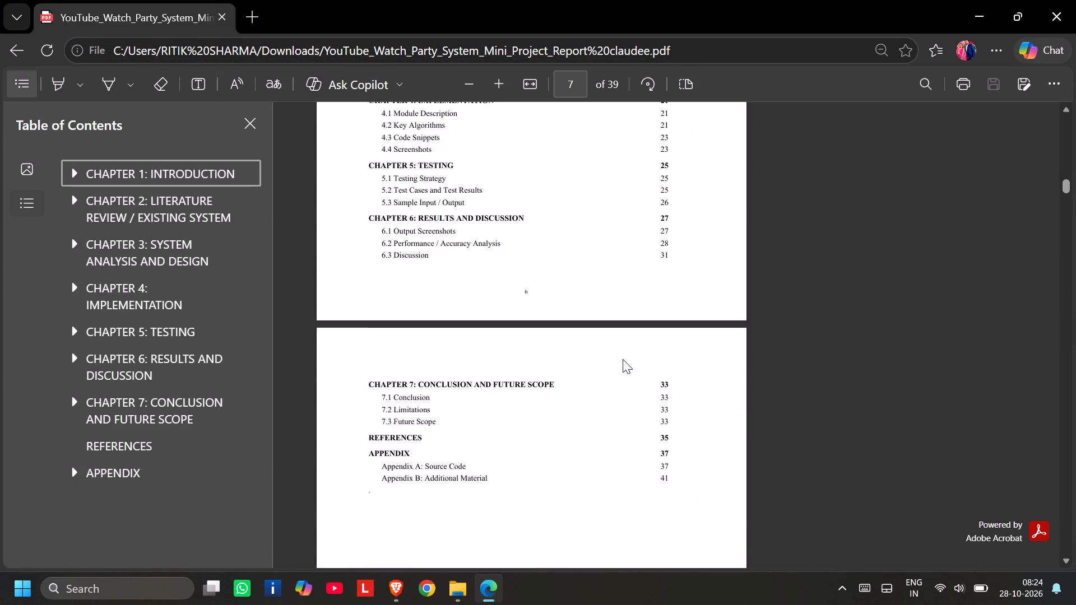
scroll(623, 359, "up", 15)
scroll(623, 359, "up", 9)
scroll(623, 359, "down", 1)
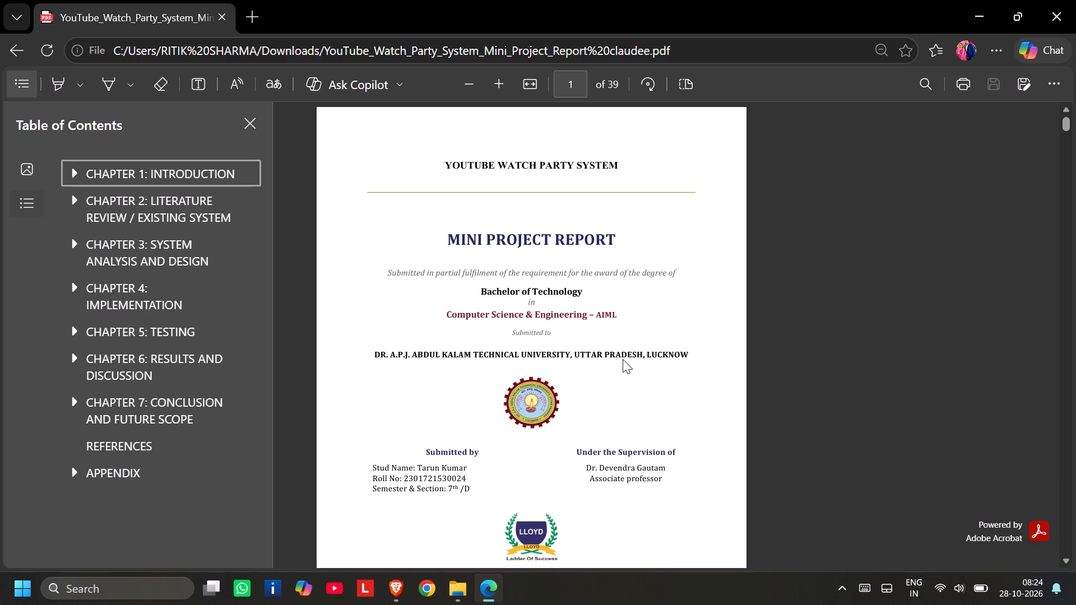
scroll(623, 359, "down", 2)
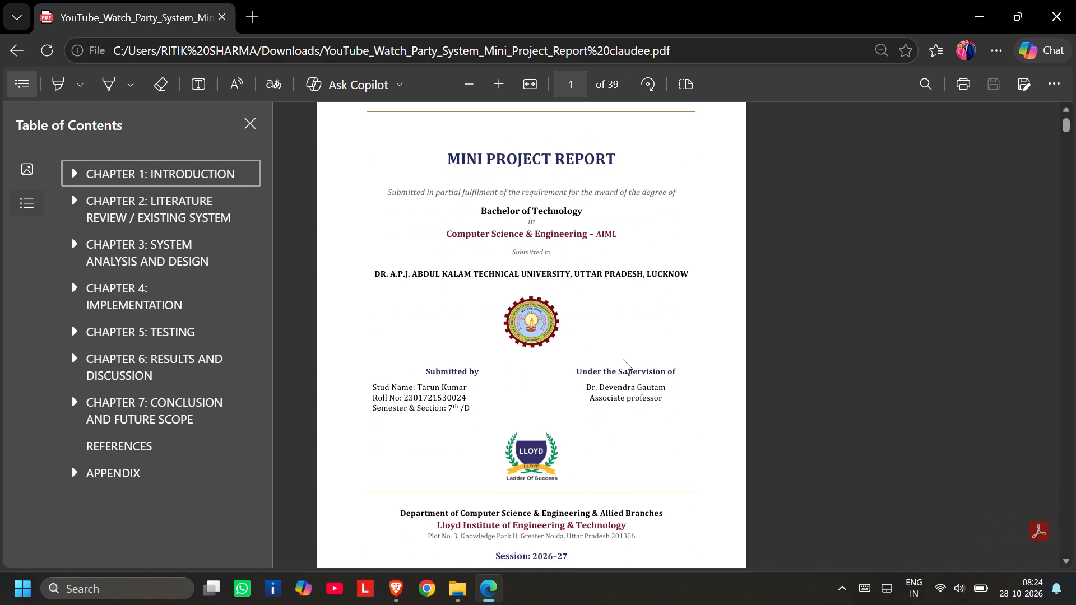
scroll(623, 359, "down", 4)
left_click(623, 359)
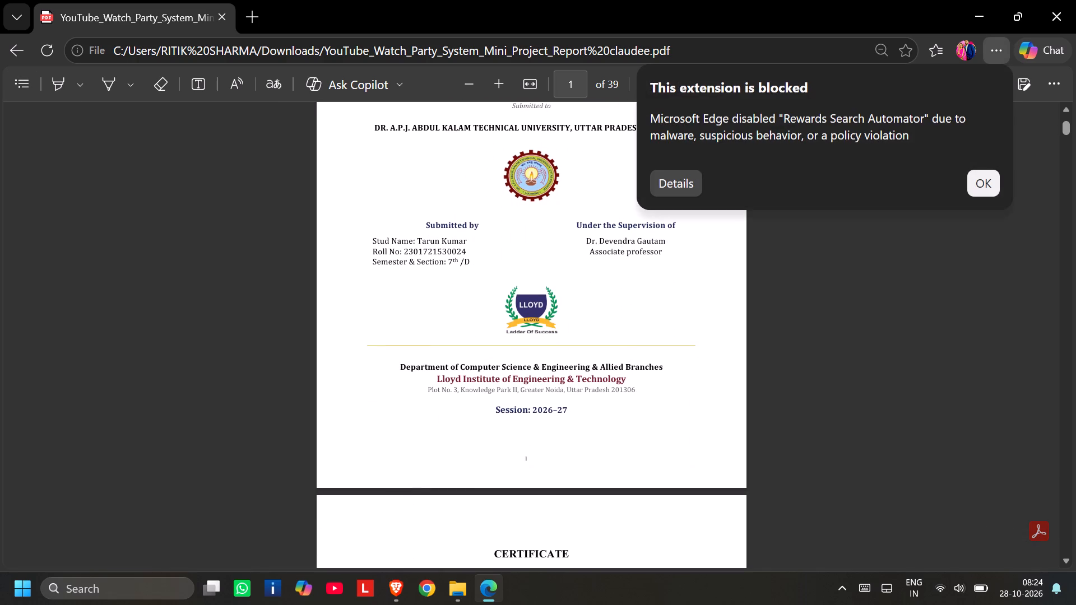
Dismiss the blocked-extension notice for Rewards Search Automator.
left_click(984, 187)
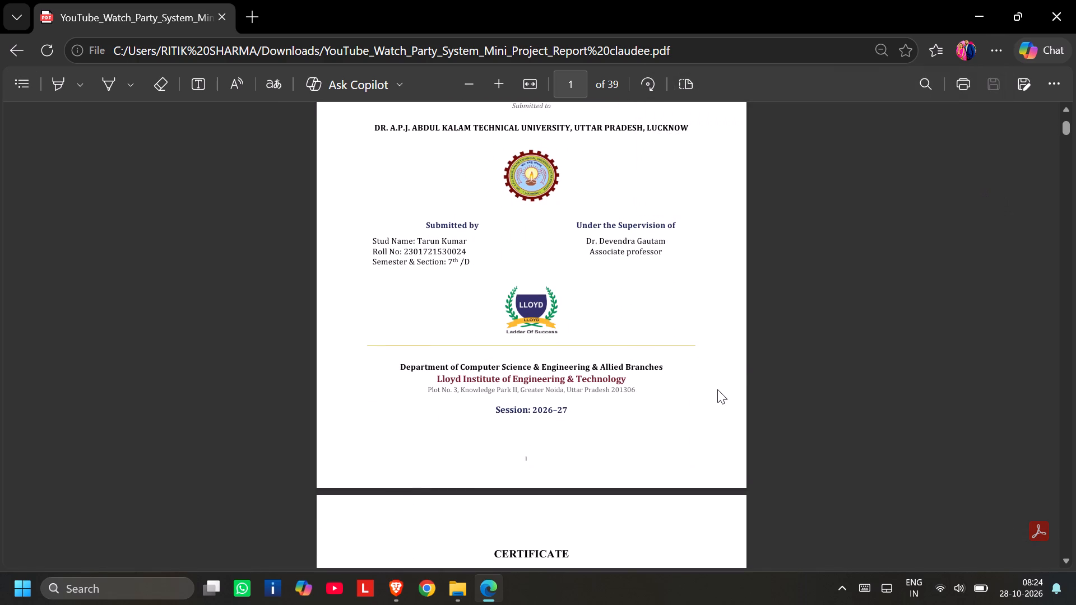
Review the front matter of the YouTube Watch Party System report PDF, from the cover page through the list of abbreviations.
scroll(717, 389, "down", 2)
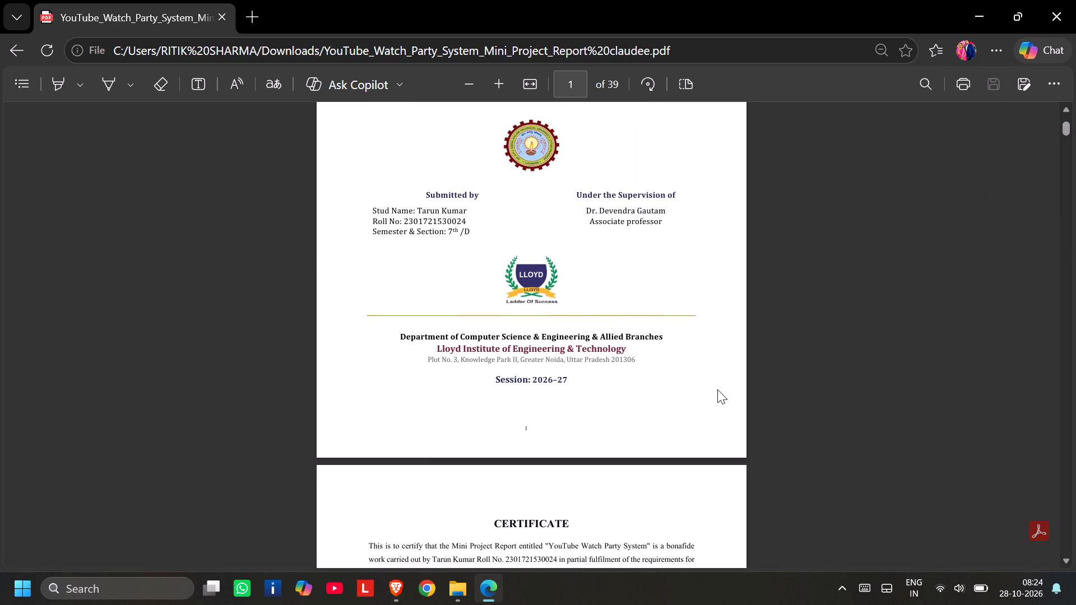
scroll(717, 389, "down", 7)
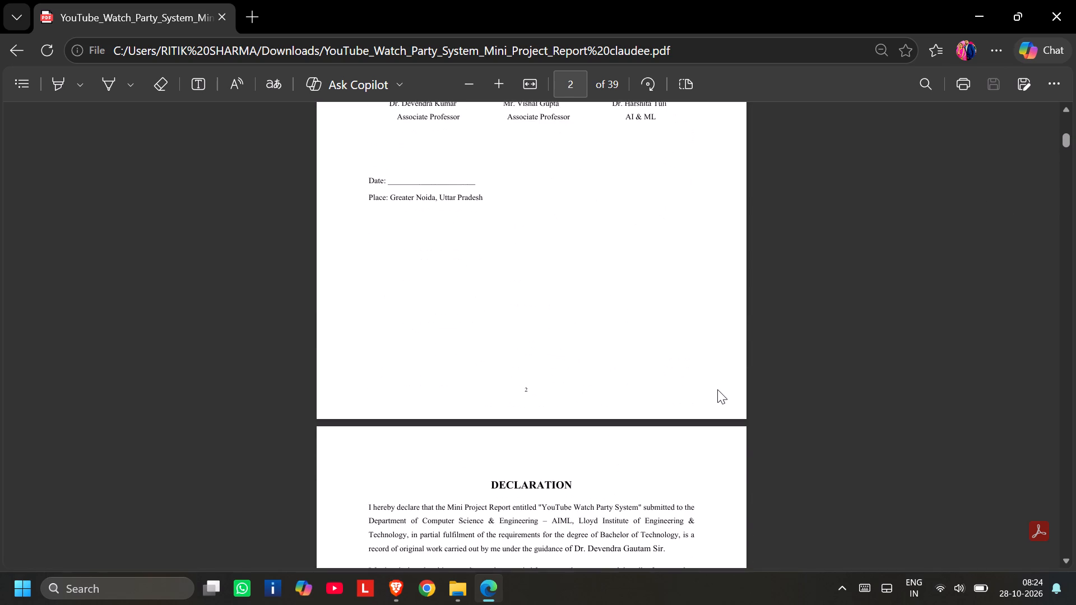
scroll(717, 389, "down", 12)
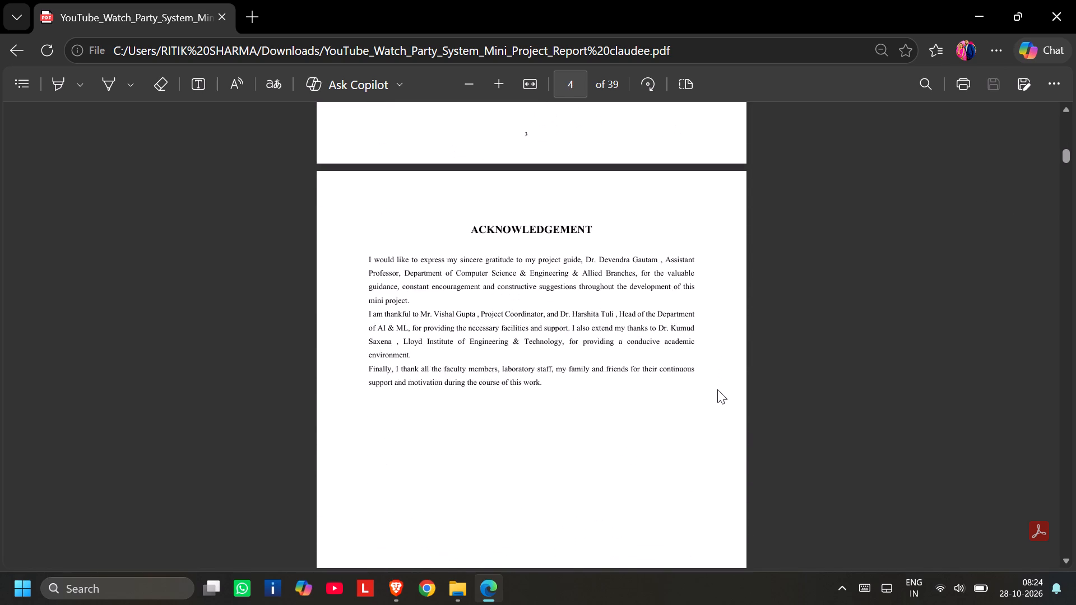
scroll(717, 389, "down", 7)
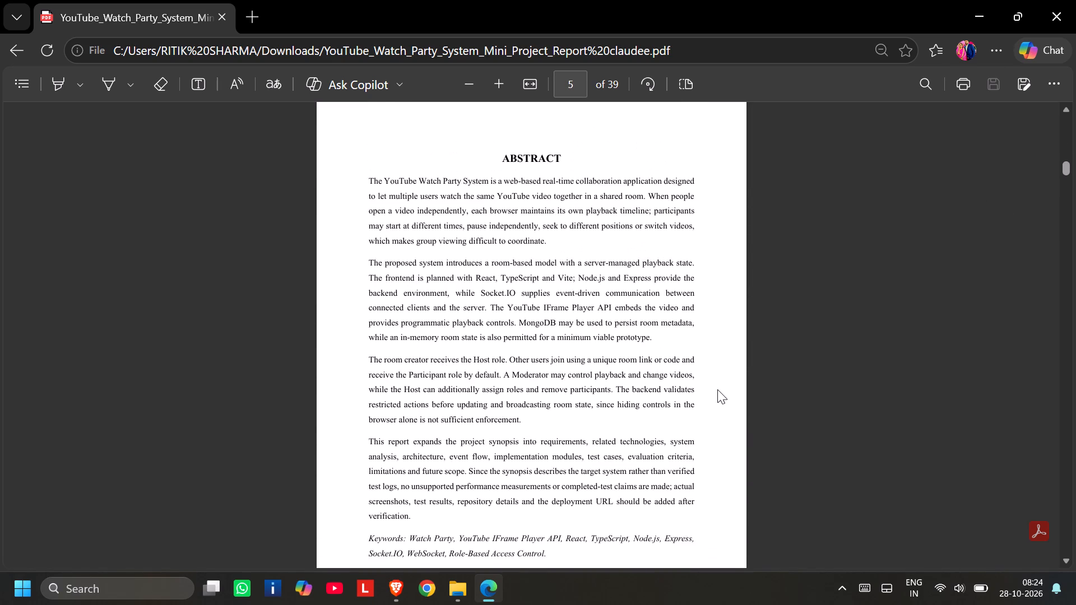
scroll(717, 389, "down", 6)
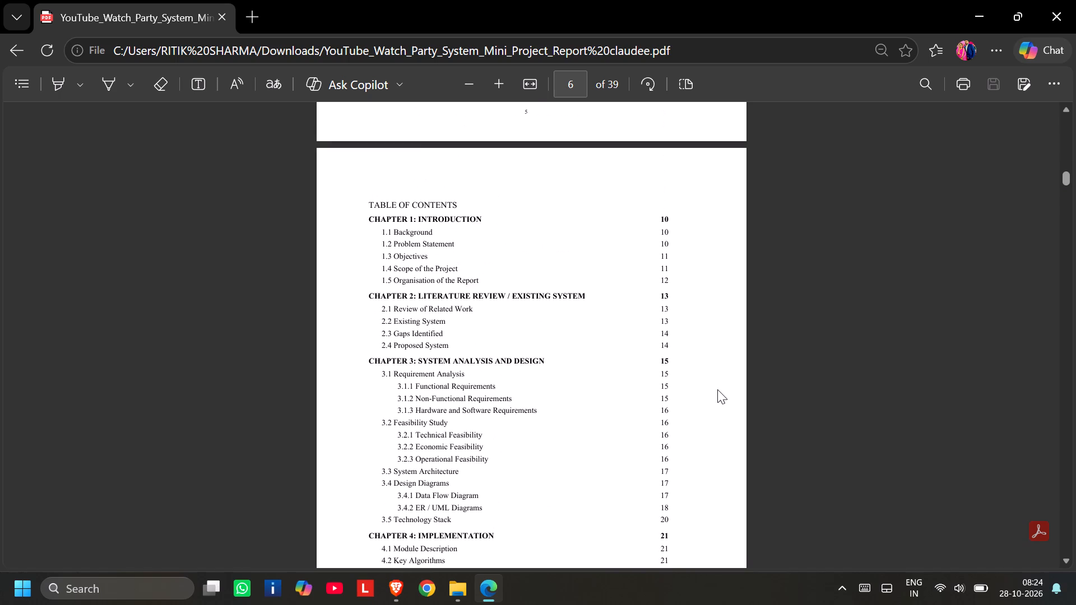
scroll(717, 389, "down", 7)
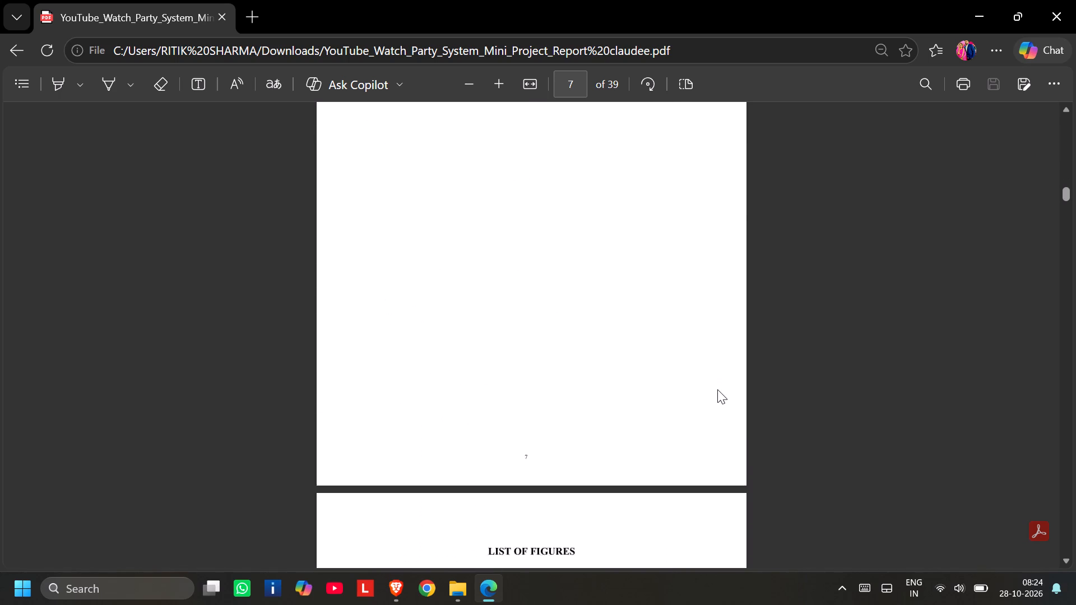
scroll(717, 389, "down", 9)
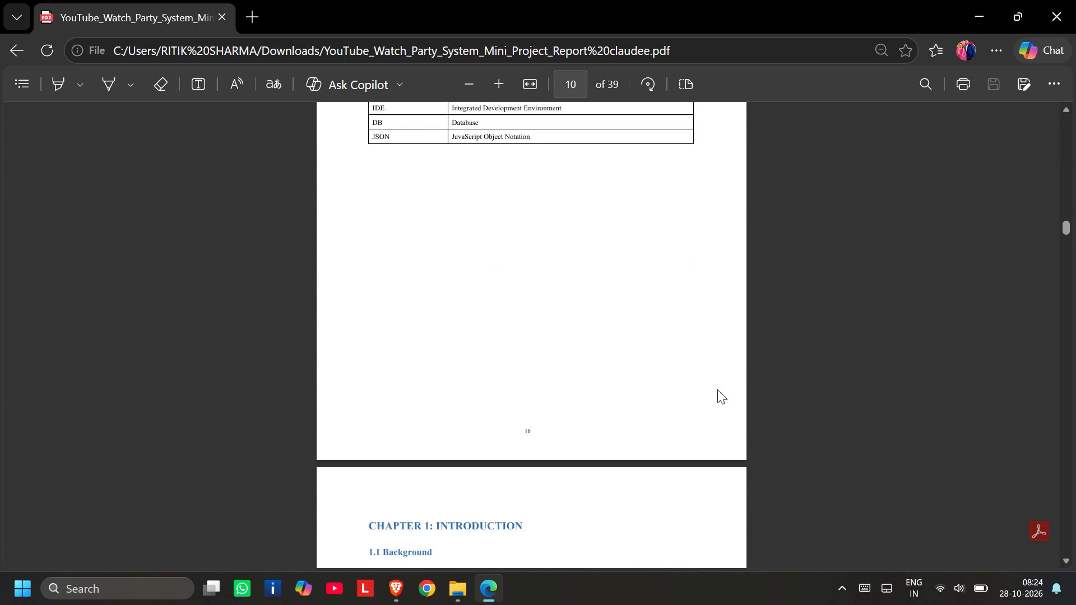
scroll(717, 389, "down", 1)
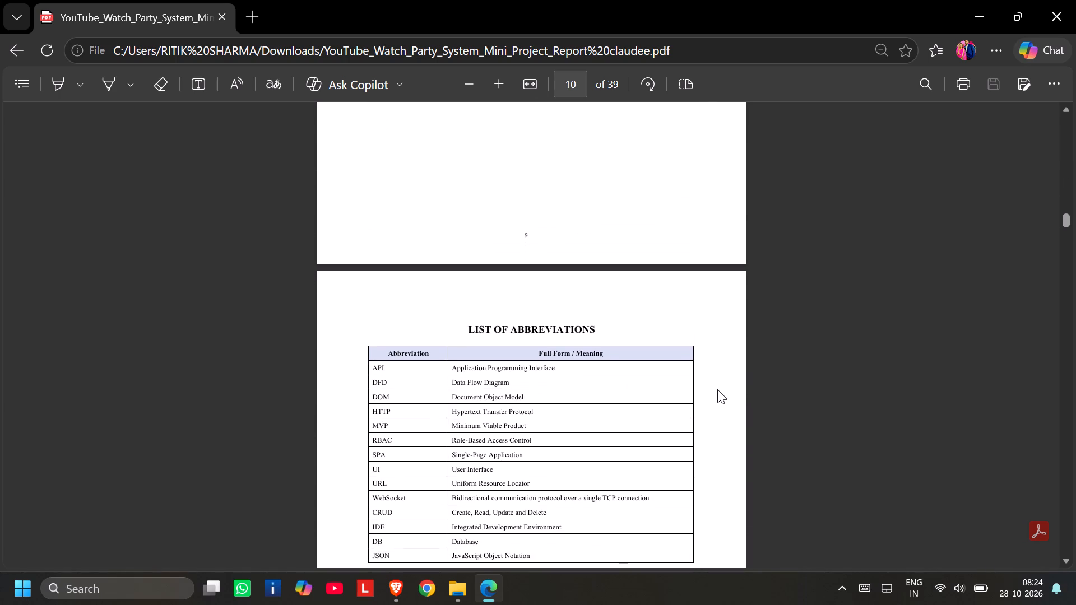
Read through Chapter 1 (Introduction) and Chapter 2 (Literature Review / Existing System) of the report.
scroll(717, 389, "down", 1)
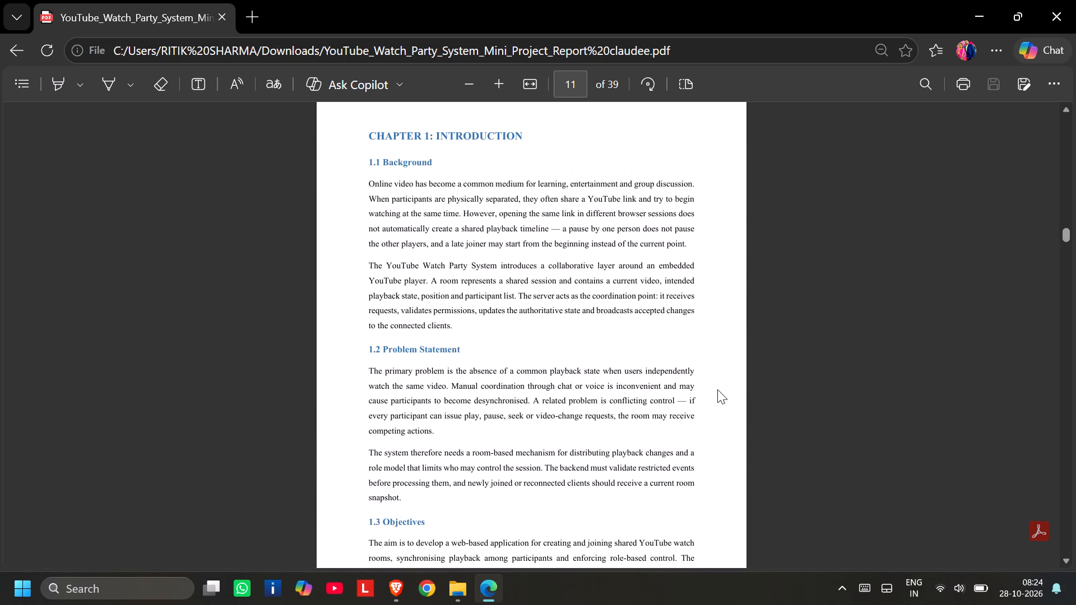
scroll(717, 389, "down", 5)
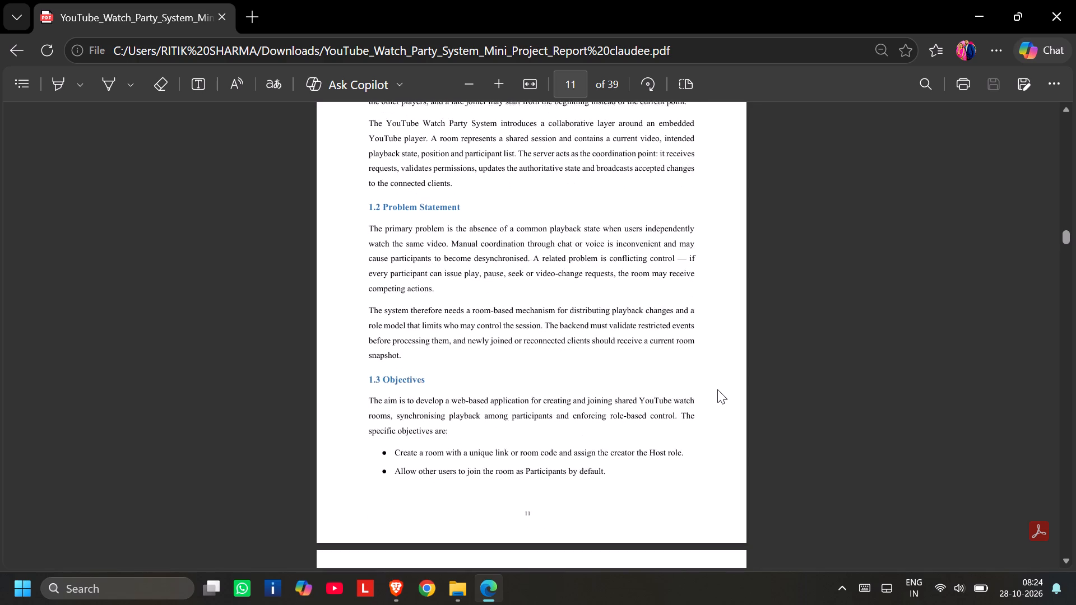
scroll(717, 389, "down", 8)
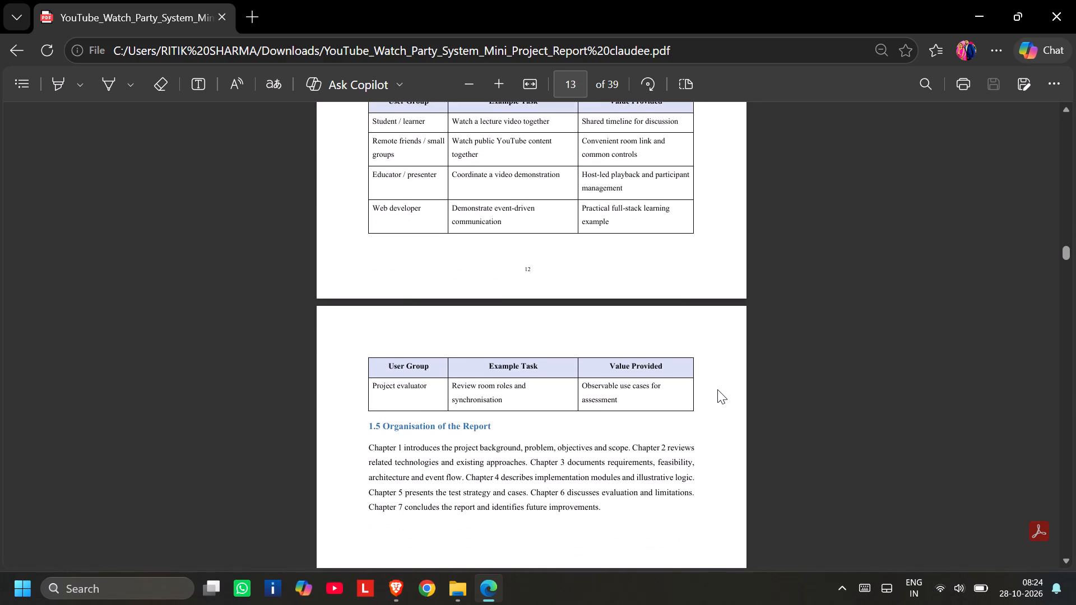
scroll(717, 389, "down", 12)
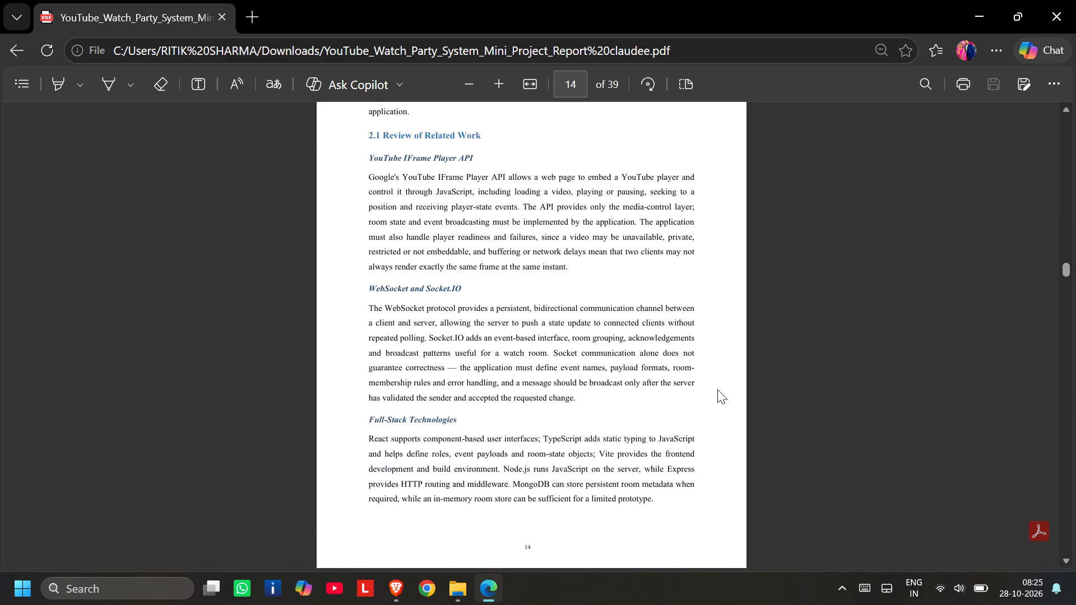
scroll(717, 389, "down", 4)
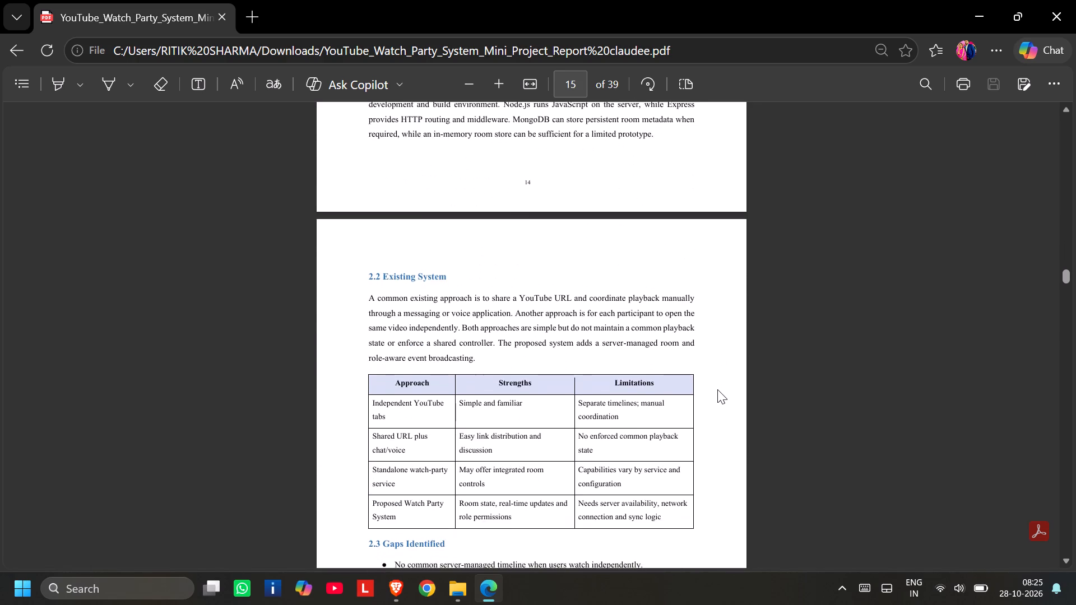
scroll(717, 389, "up", 9)
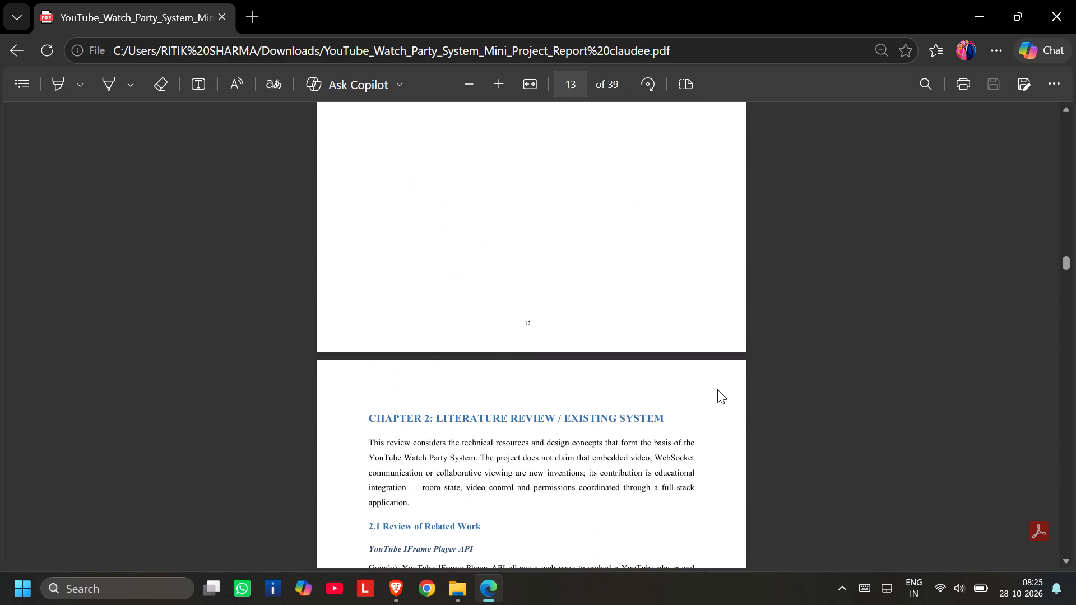
scroll(717, 389, "down", 10)
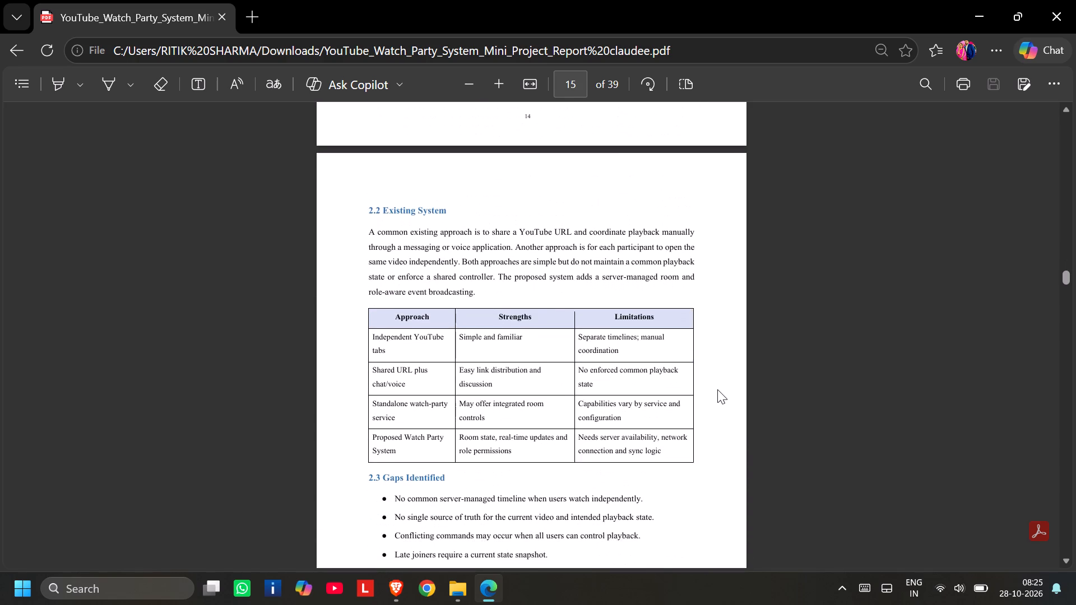
scroll(717, 389, "down", 5)
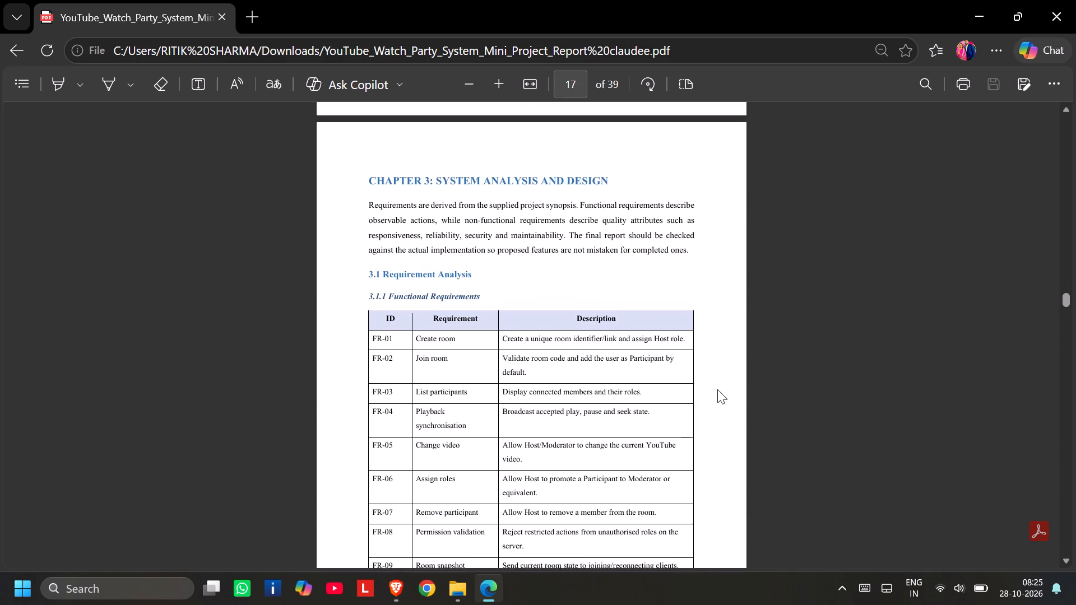
Examine Chapter 3 on system analysis and design, from the functional requirements through the technology stack.
scroll(717, 389, "down", 2)
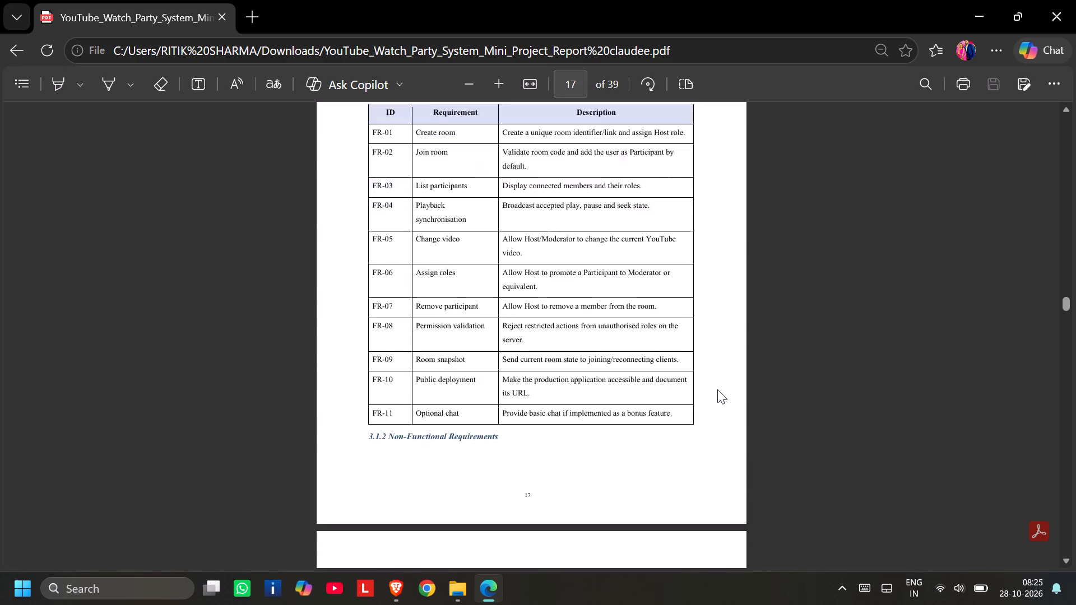
scroll(717, 389, "down", 6)
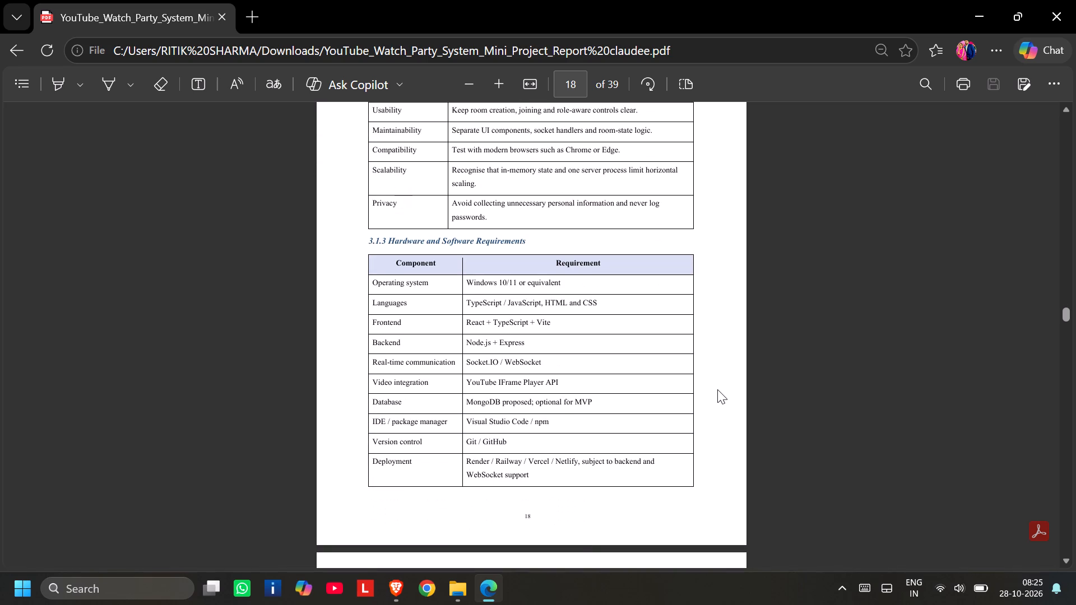
scroll(717, 389, "down", 1)
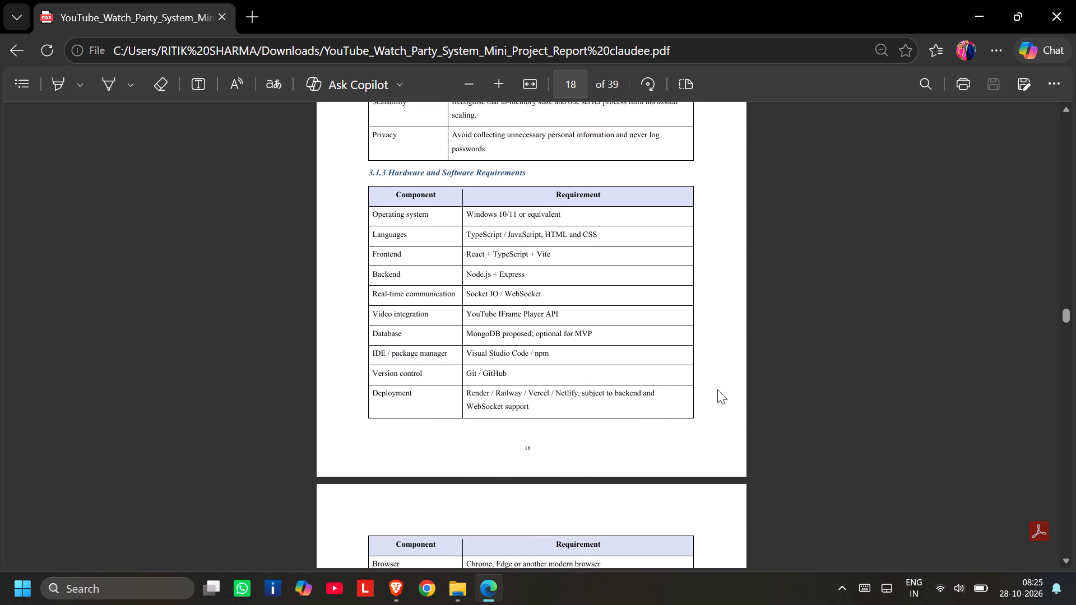
scroll(717, 389, "down", 4)
scroll(717, 389, "up", 1)
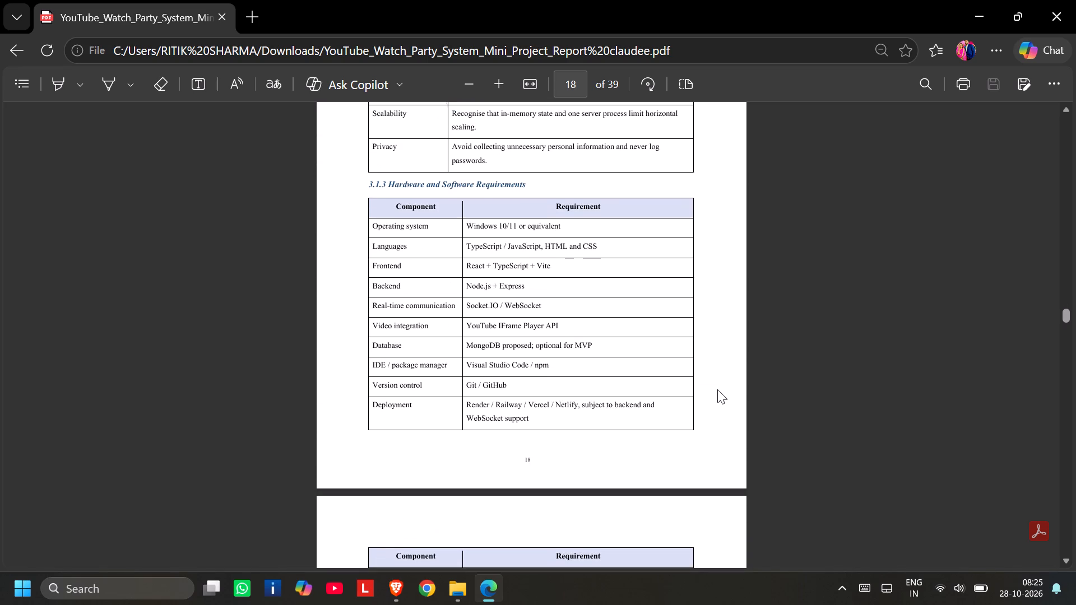
scroll(717, 389, "down", 5)
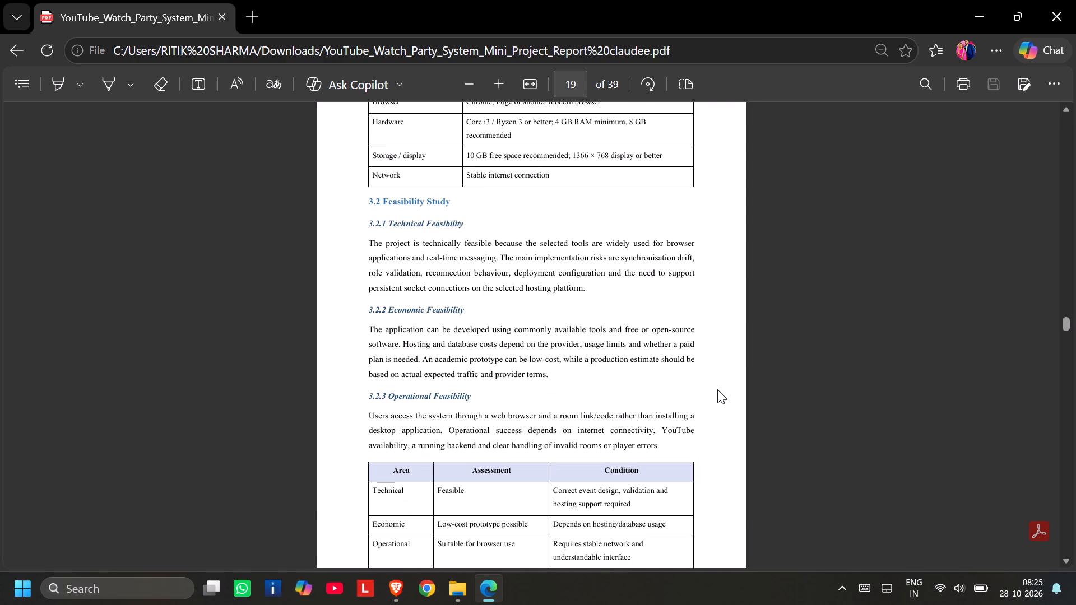
scroll(717, 389, "down", 10)
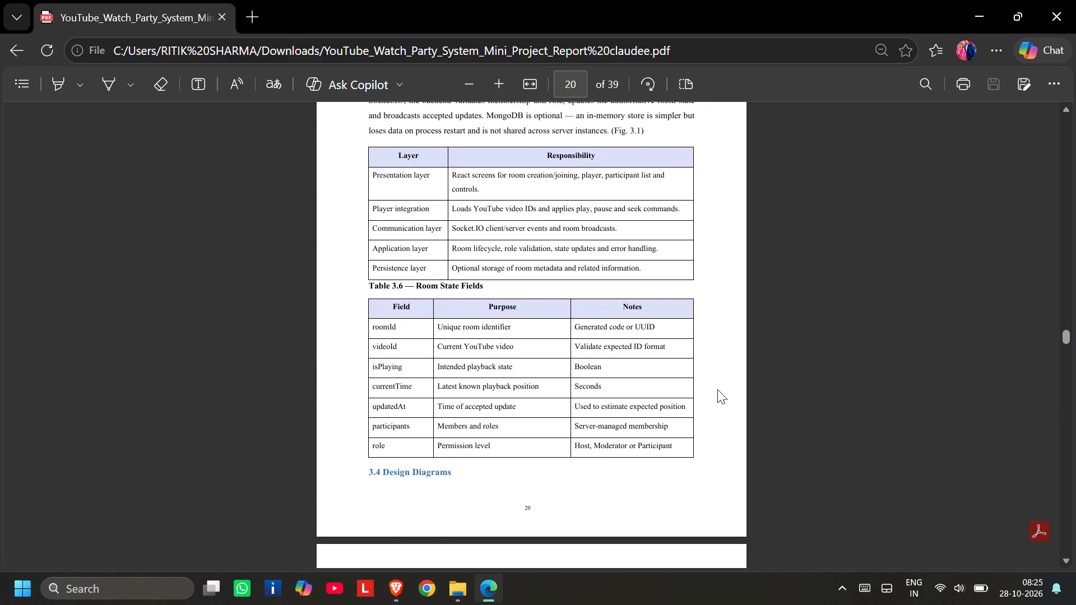
scroll(717, 389, "right", 1)
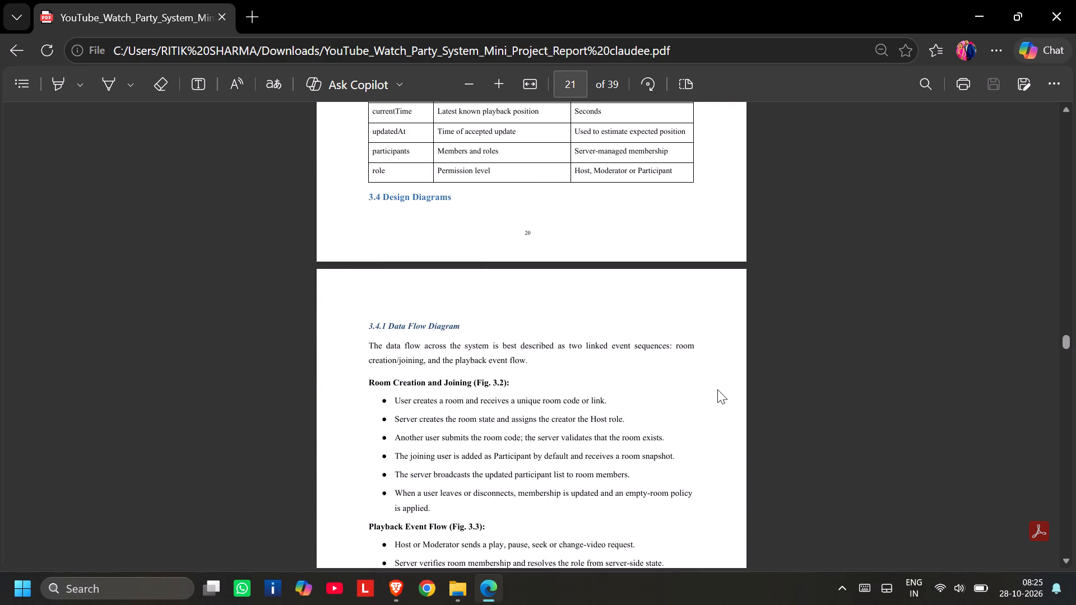
scroll(717, 389, "down", 8)
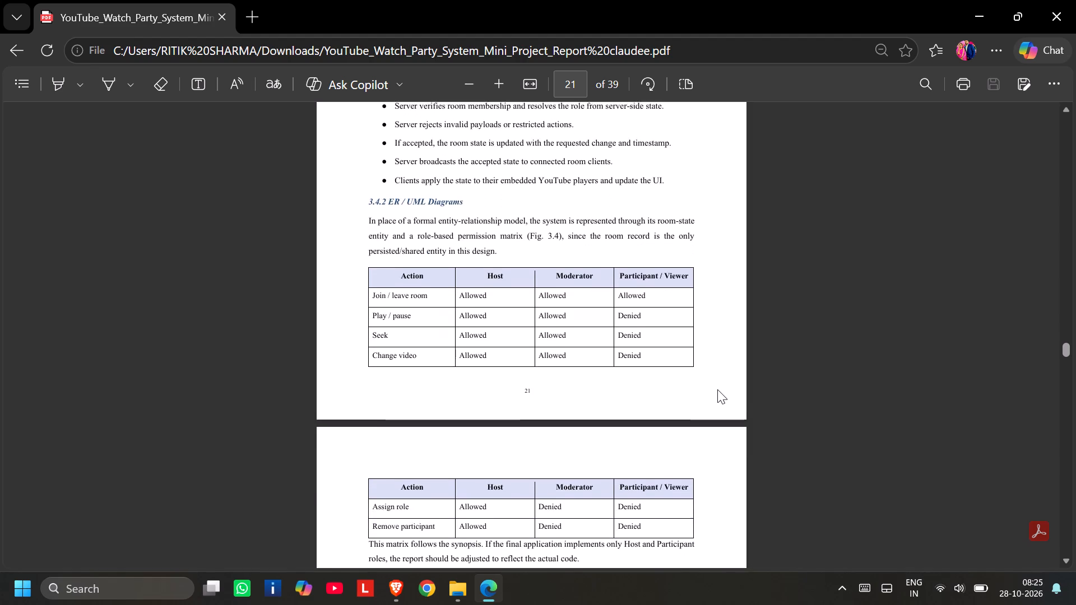
scroll(717, 389, "down", 7)
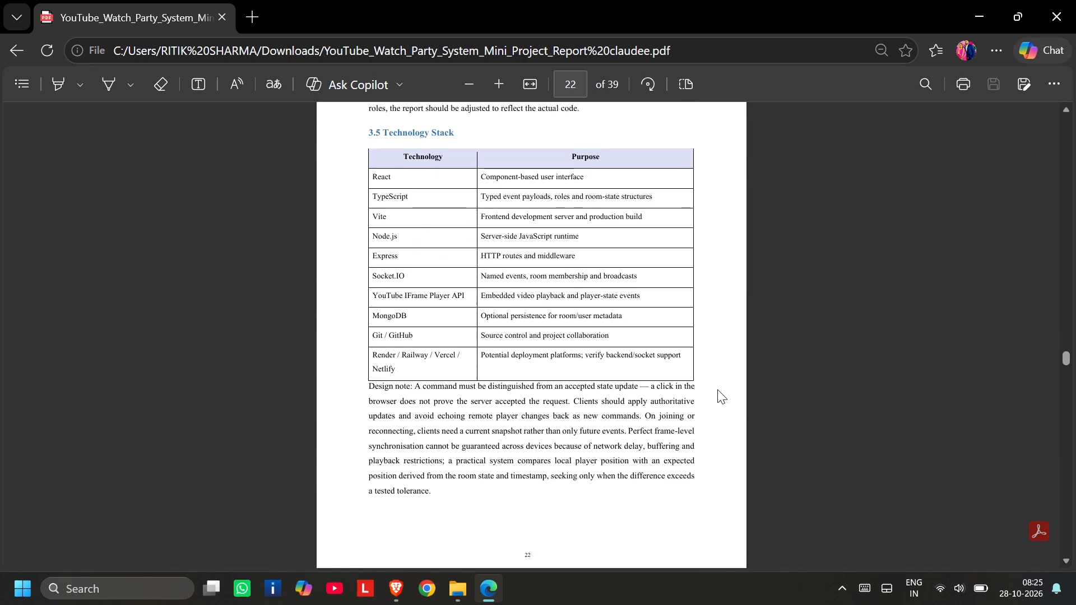
Examine Chapter 4 on implementation, including the module descriptions, key algorithms and code snippets.
scroll(717, 389, "down", 4)
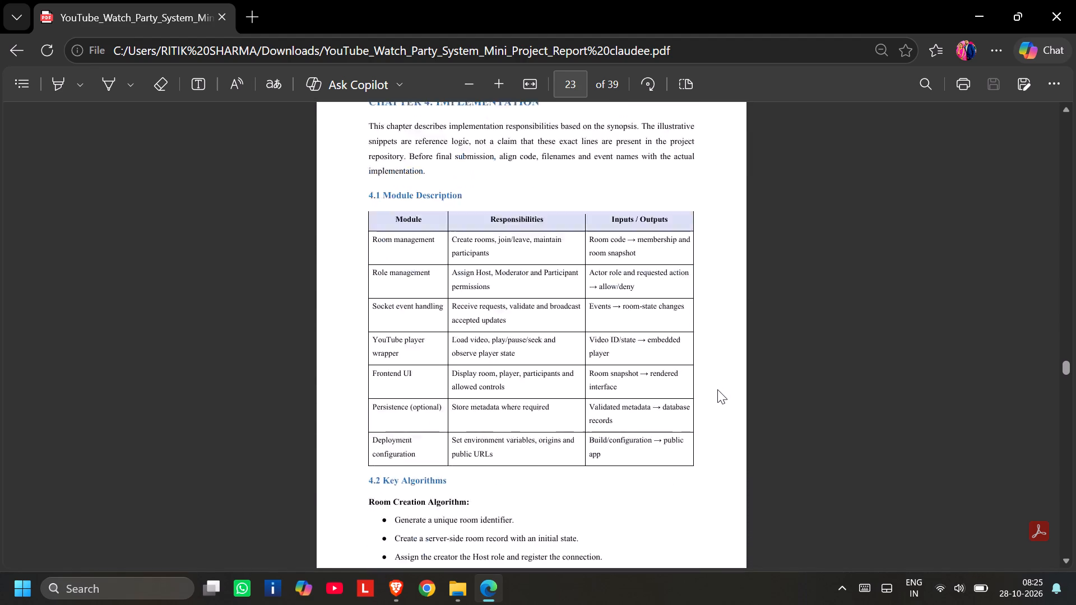
scroll(717, 389, "down", 8)
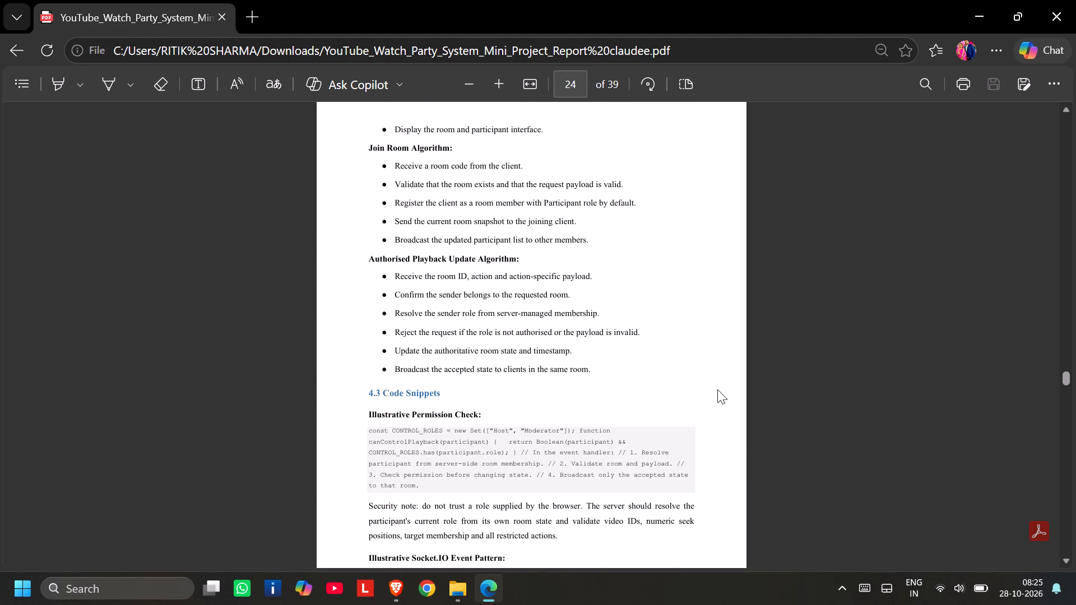
scroll(717, 389, "down", 10)
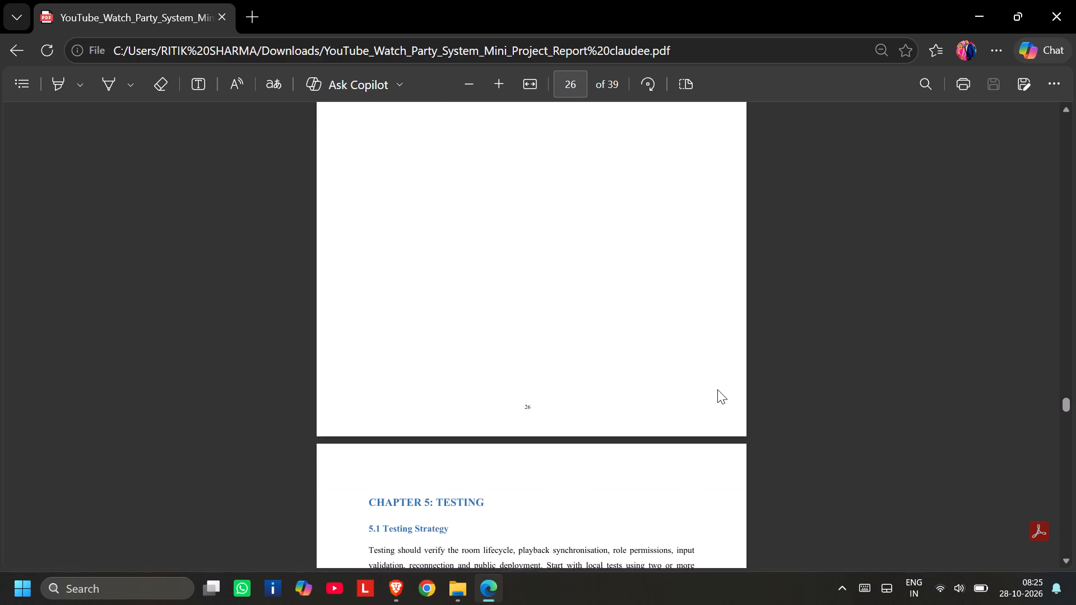
Examine Chapter 5 on testing, including the test cases, the boundary and negative tests, and the sample input/output section.
scroll(717, 389, "down", 8)
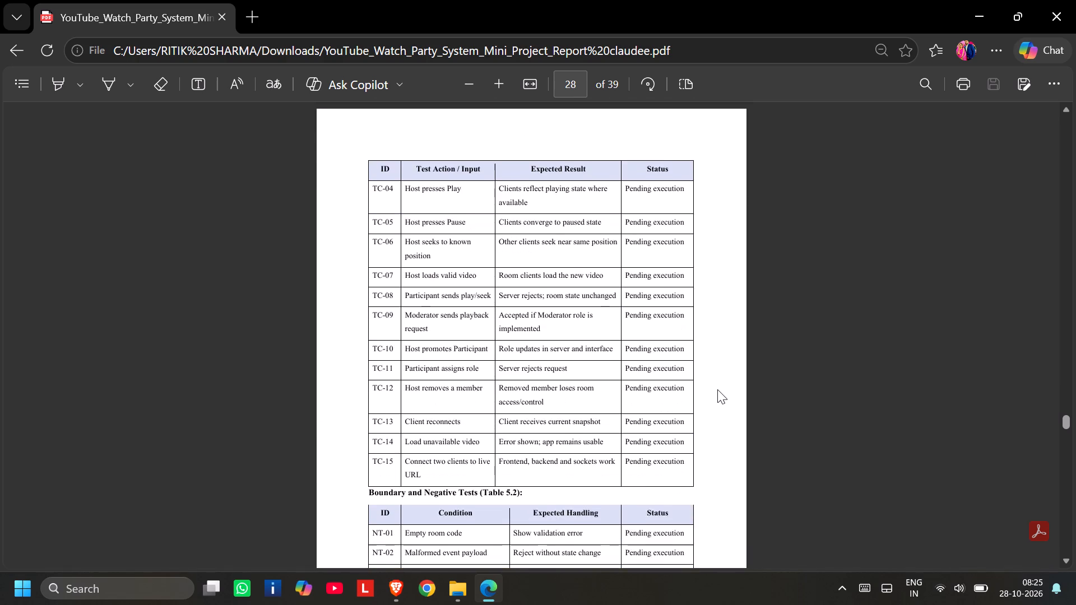
scroll(717, 389, "down", 5)
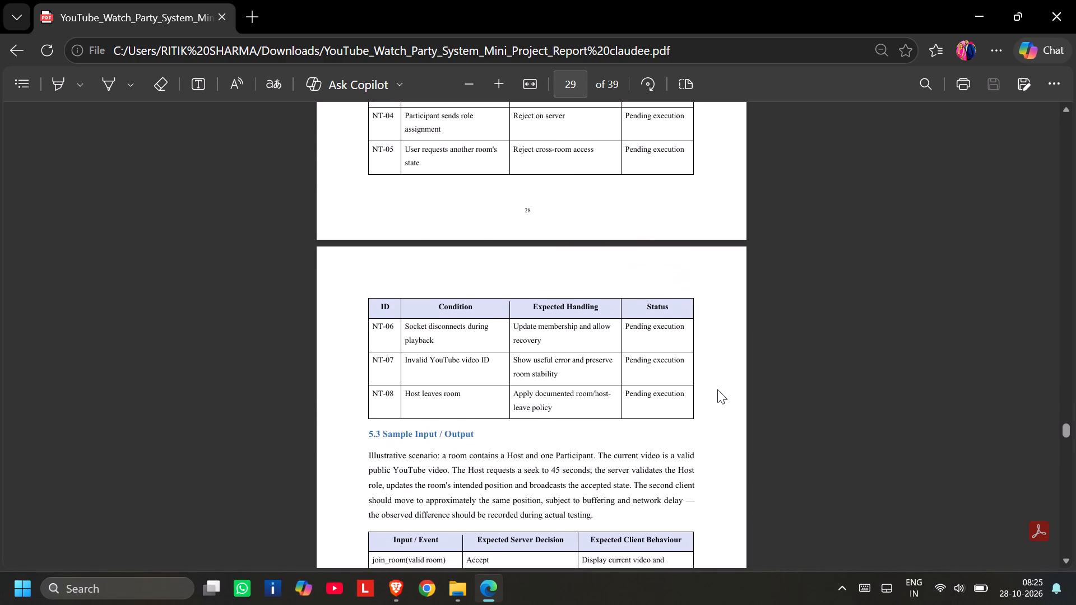
scroll(717, 389, "down", 7)
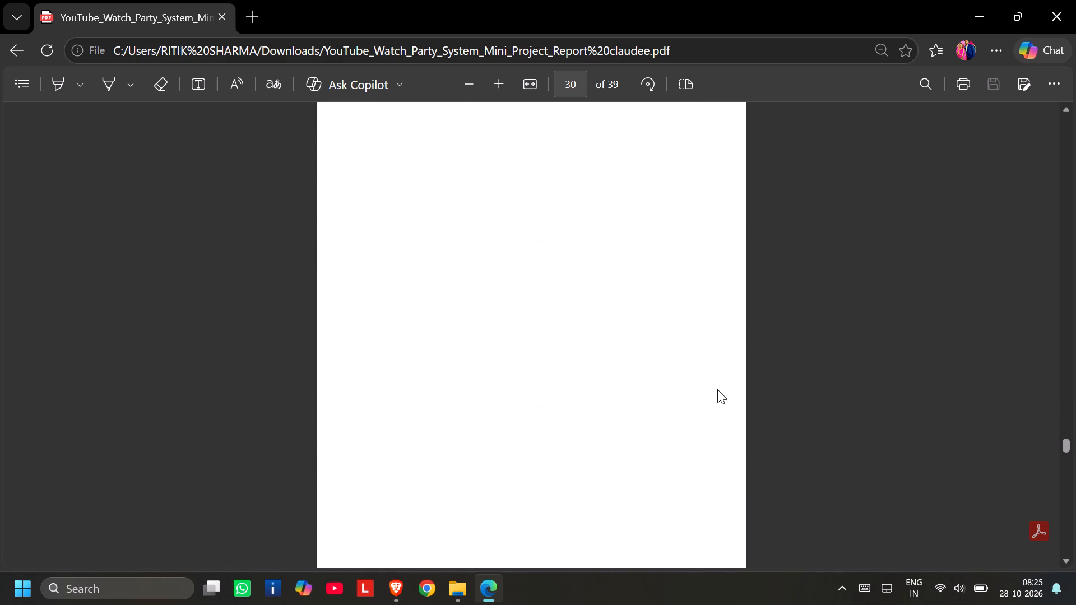
scroll(717, 389, "up", 6)
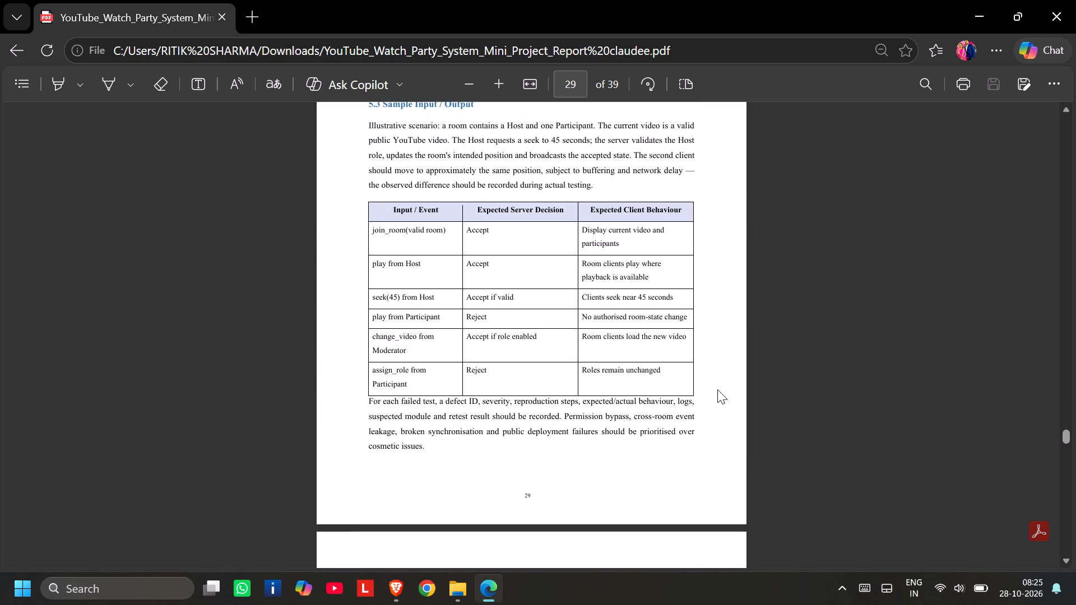
scroll(717, 389, "up", 2)
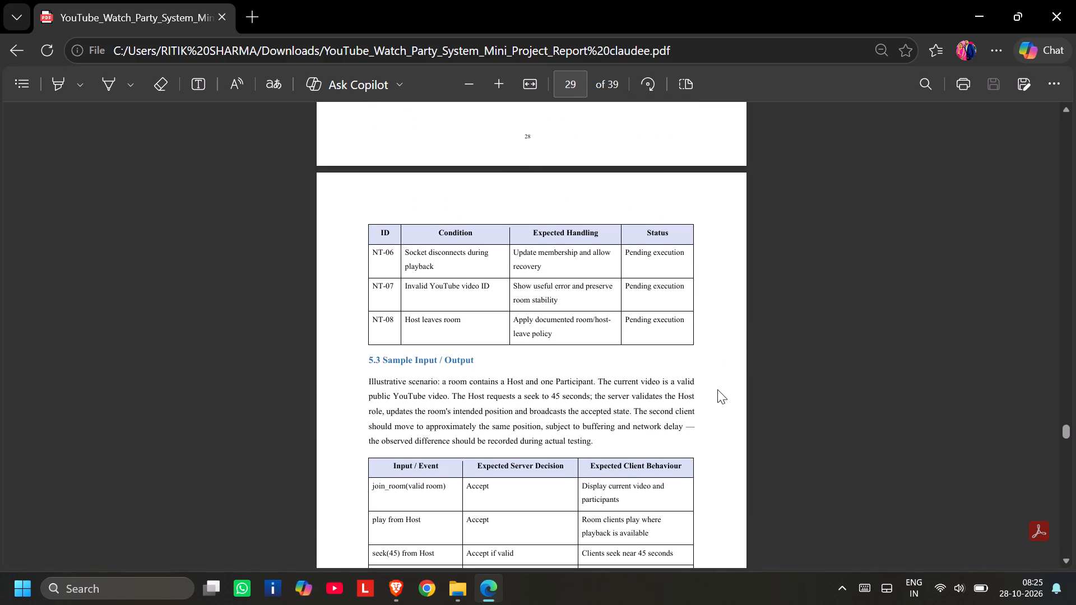
scroll(717, 389, "down", 2)
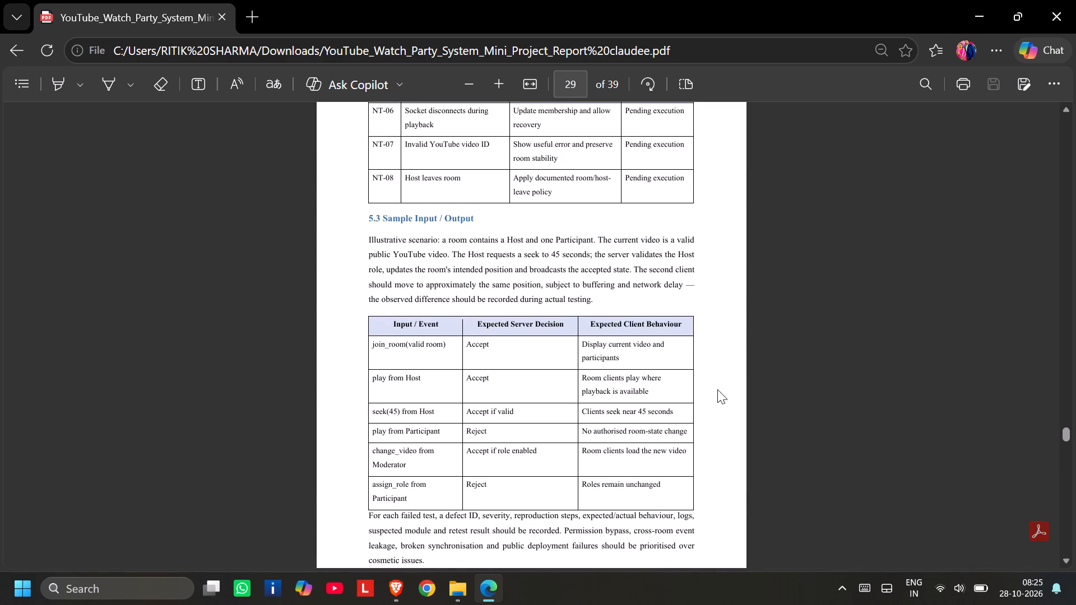
scroll(717, 389, "down", 13)
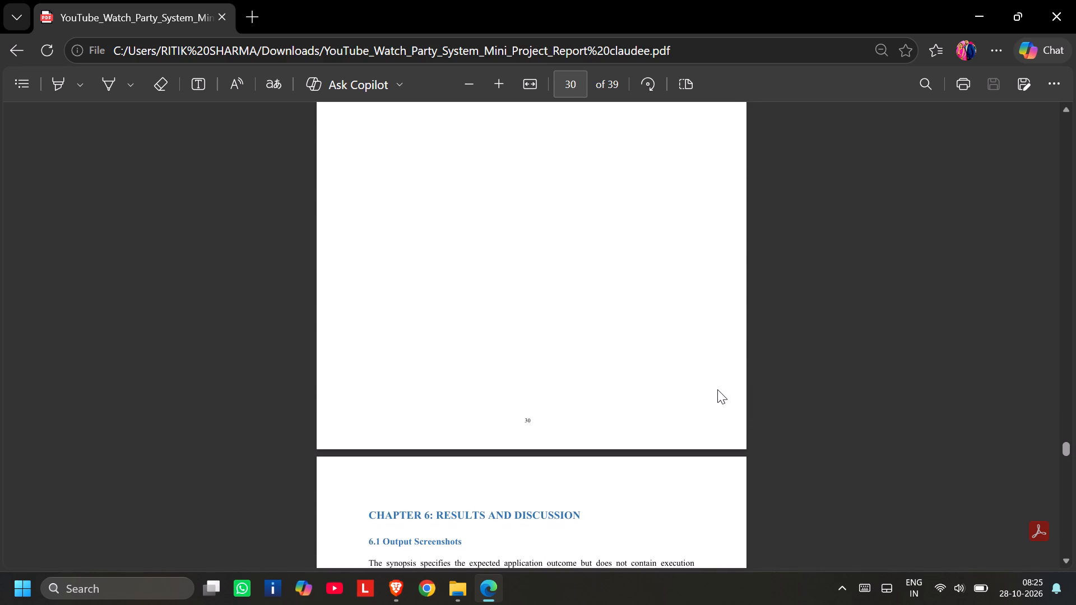
Examine Chapter 6 on results and discussion, including the metrics and limitations tables, and the opening of Chapter 7.
scroll(717, 389, "up", 1)
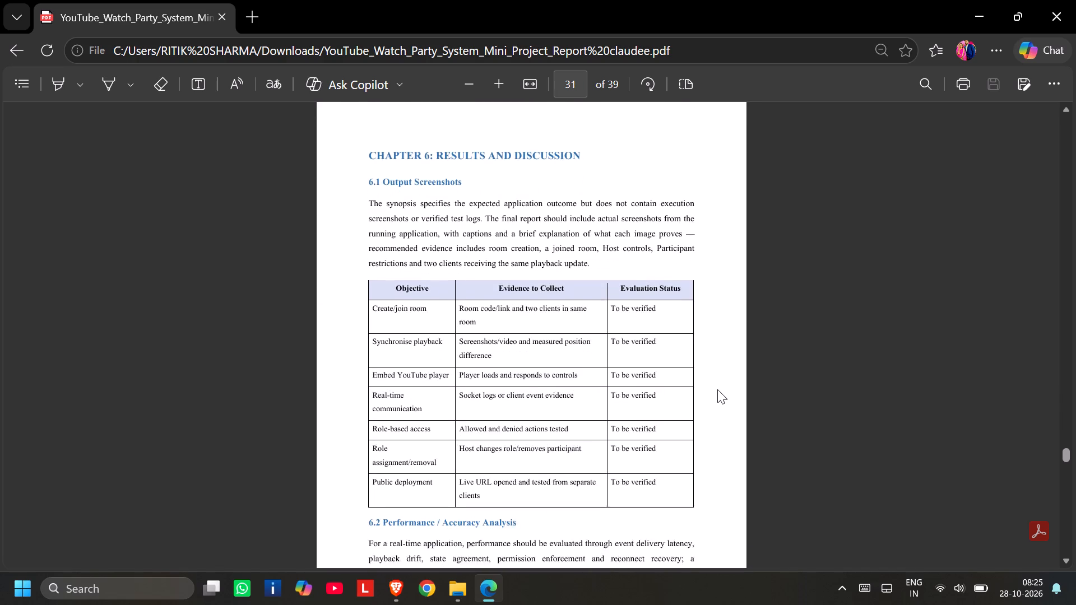
scroll(717, 389, "up", 1)
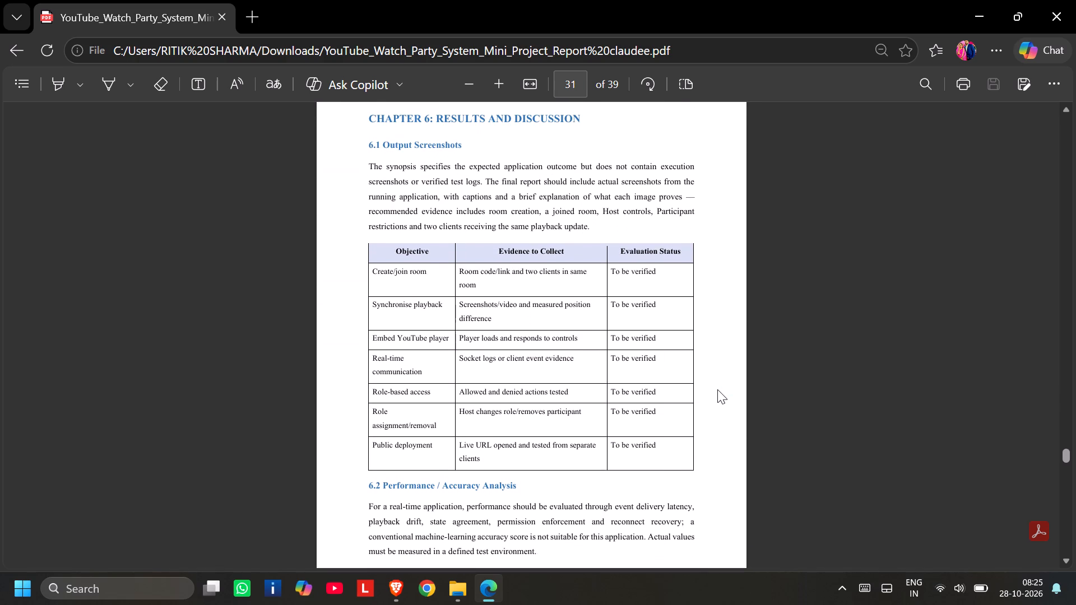
scroll(717, 389, "down", 8)
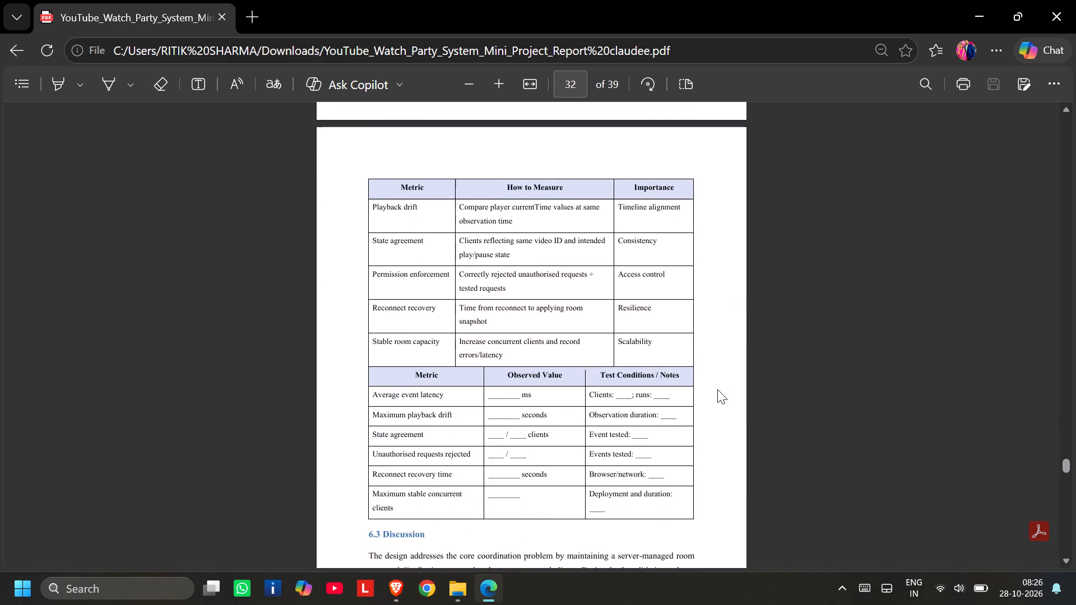
scroll(717, 389, "down", 11)
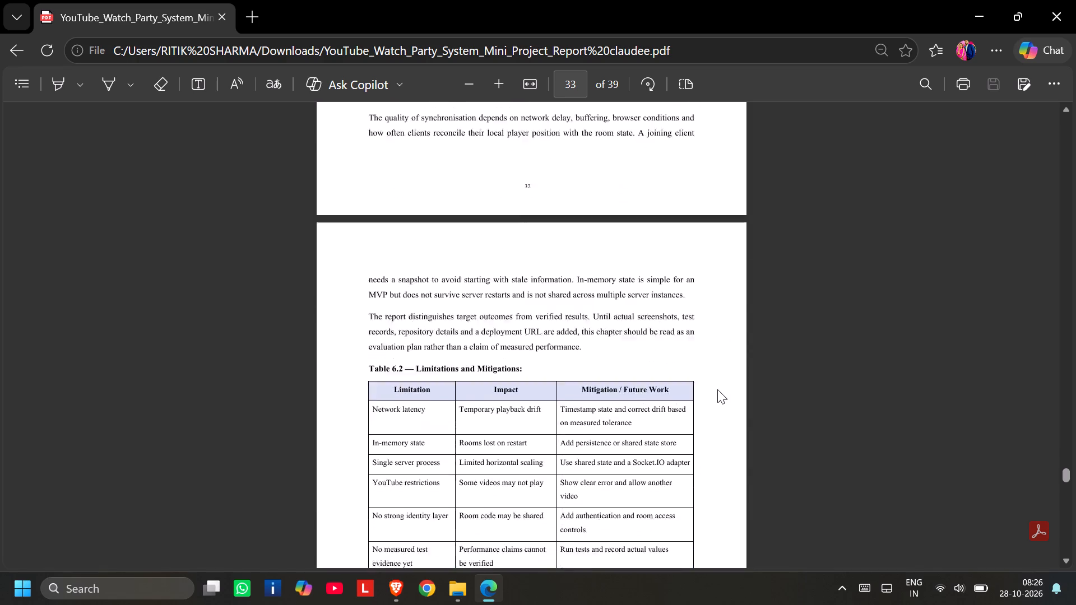
scroll(717, 389, "down", 8)
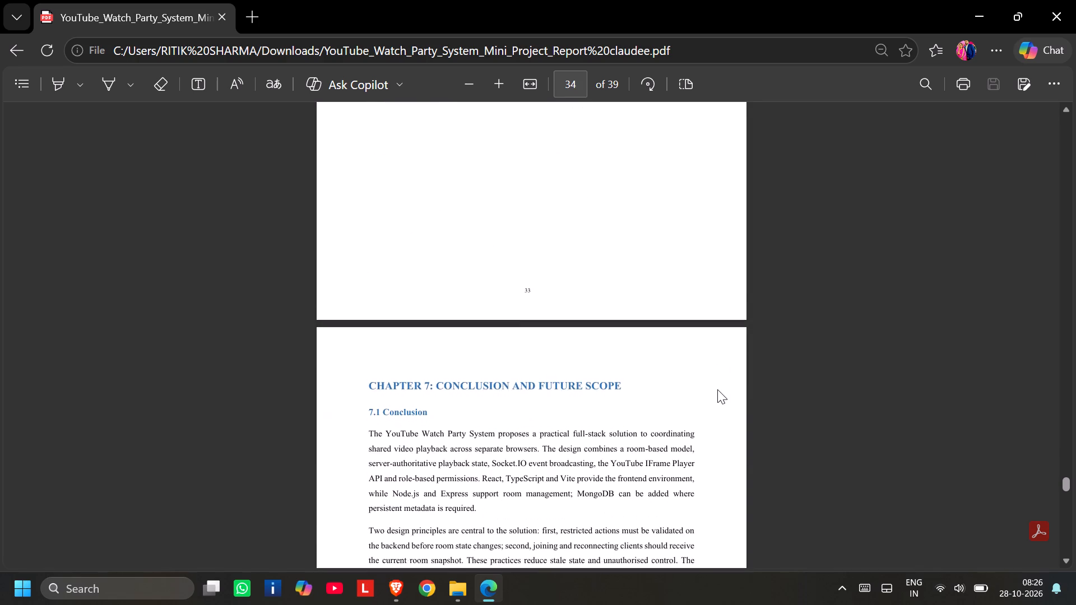
scroll(717, 389, "down", 3)
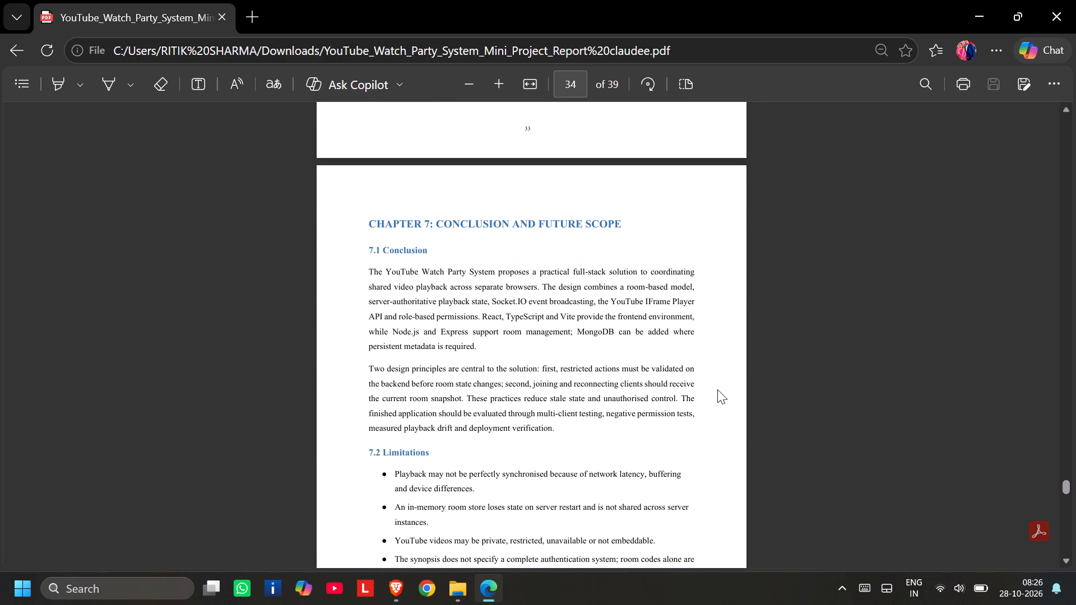
scroll(717, 389, "down", 2)
Go back over Chapter 5, from the testing strategy and test case tables to the blank space before Chapter 6.
scroll(717, 389, "up", 1)
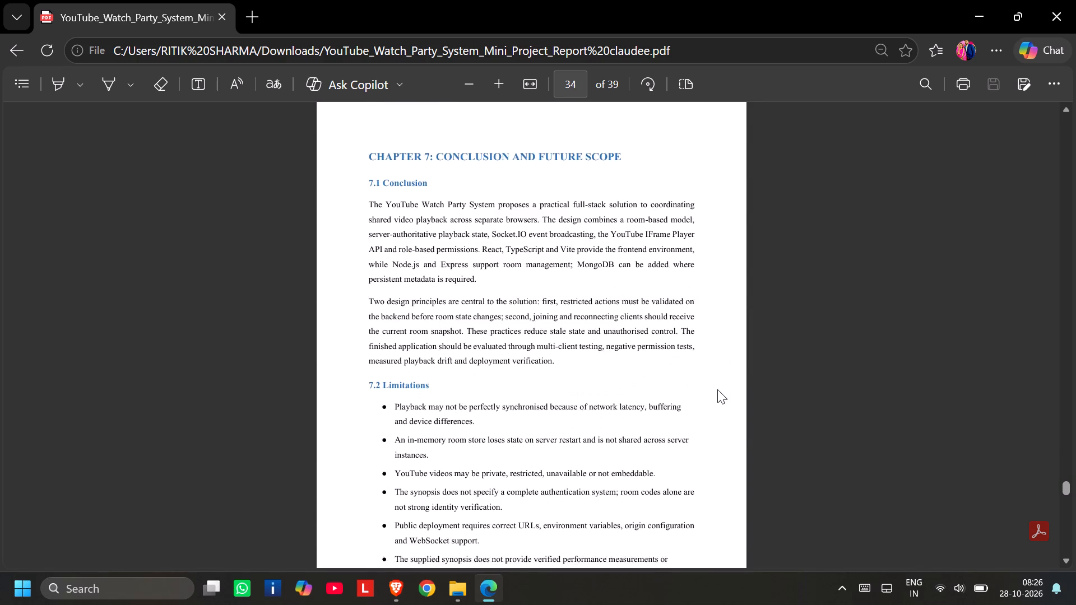
scroll(717, 389, "up", 11)
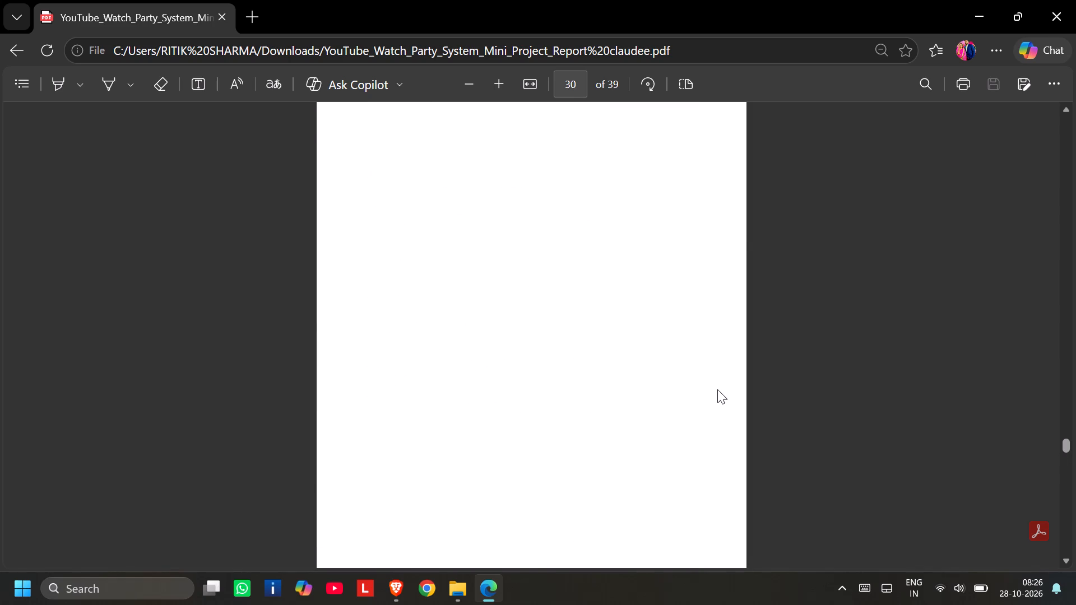
scroll(717, 389, "up", 9)
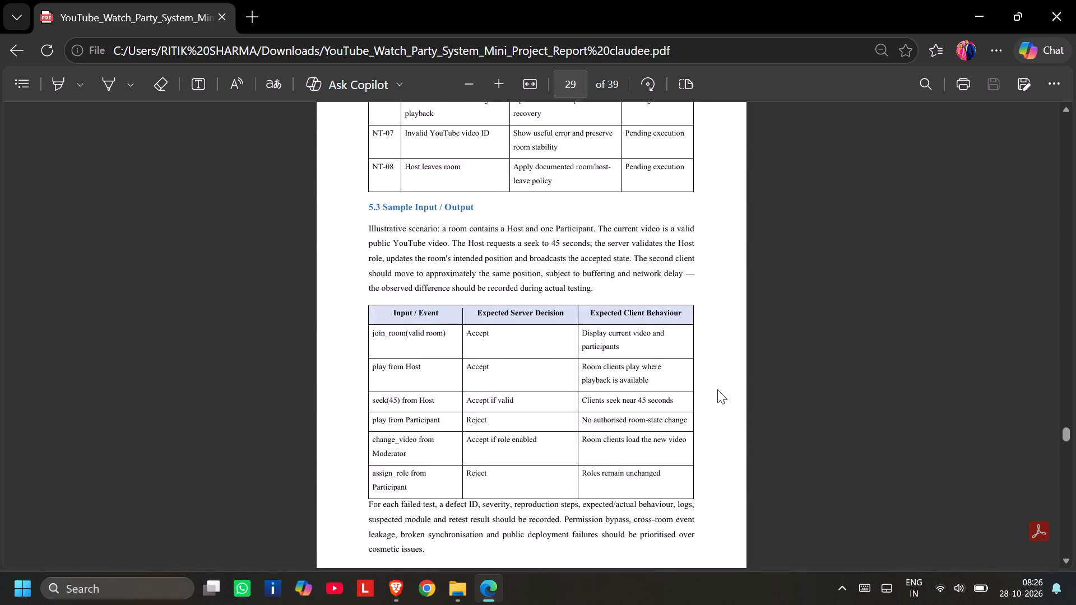
scroll(717, 389, "up", 3)
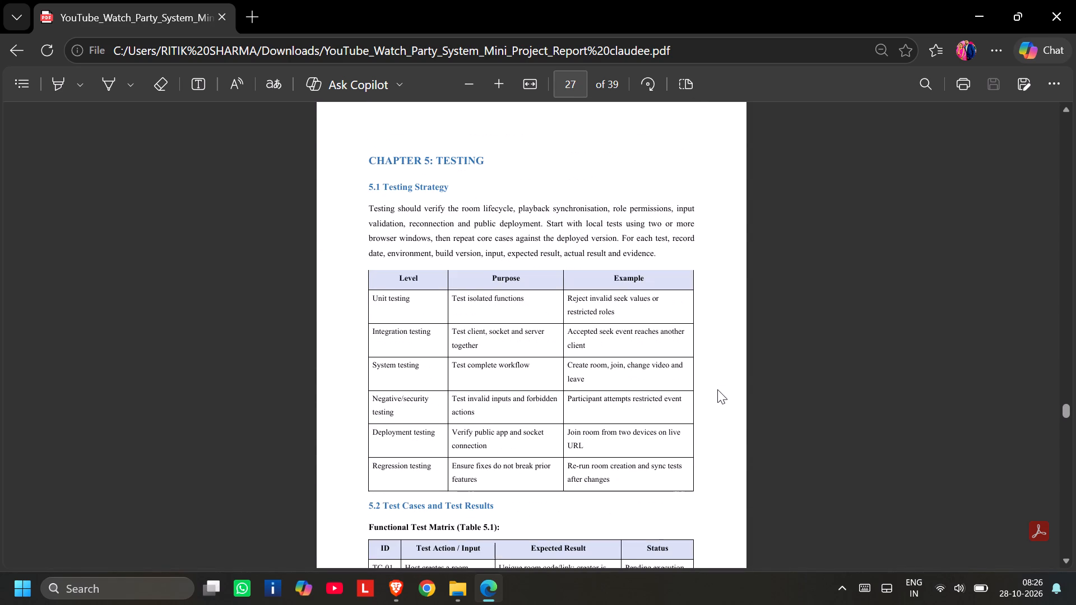
scroll(717, 389, "down", 9)
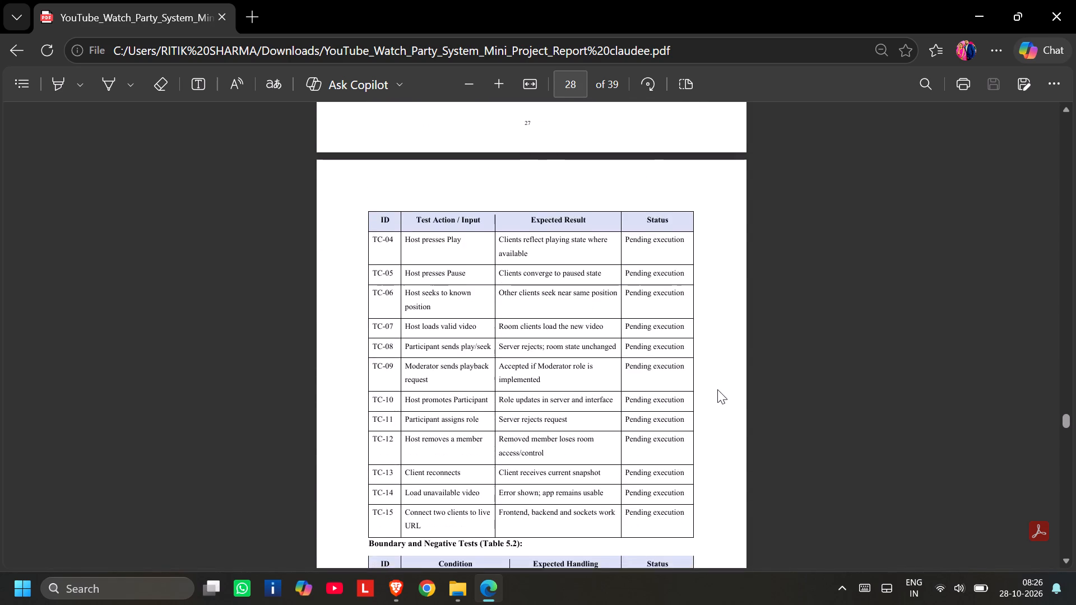
scroll(717, 389, "down", 7)
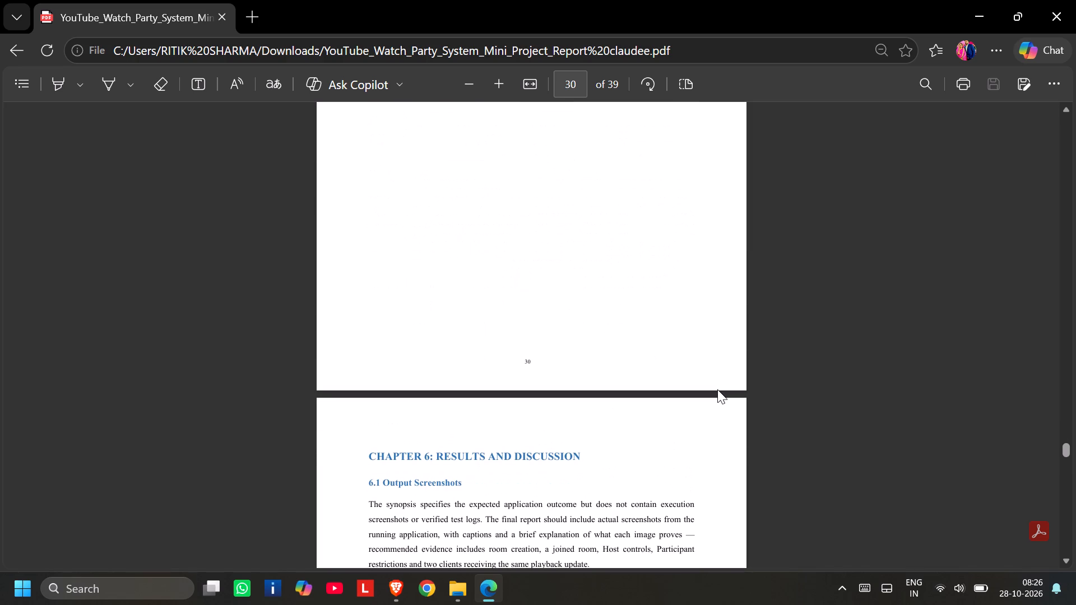
Look over Chapter 6 again and read Chapter 7 through its limitations, future scope and final remark.
scroll(717, 389, "down", 4)
scroll(744, 338, "down", 3)
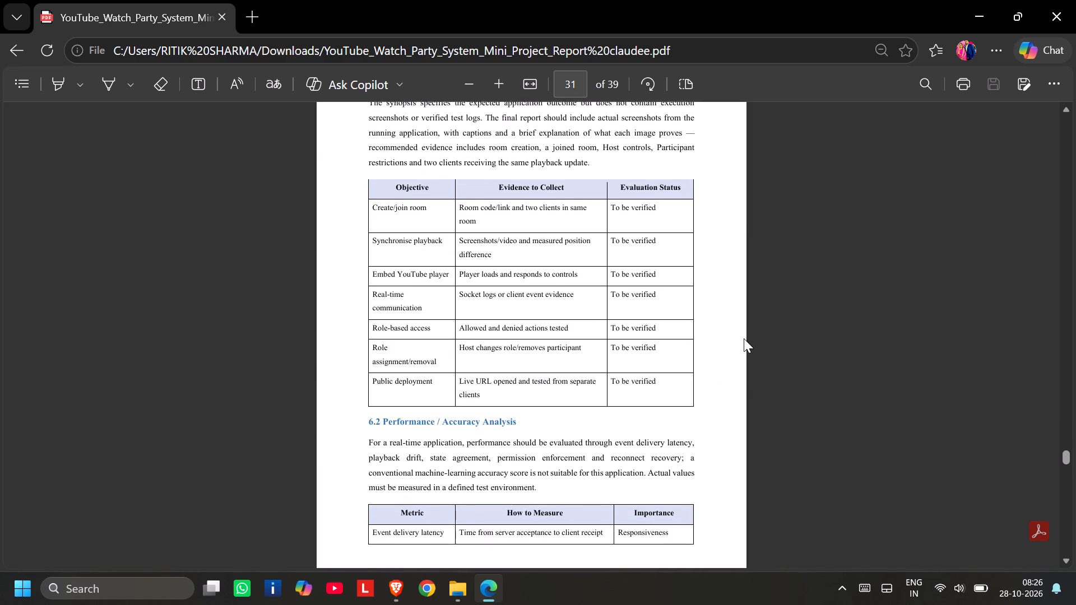
scroll(744, 338, "down", 8)
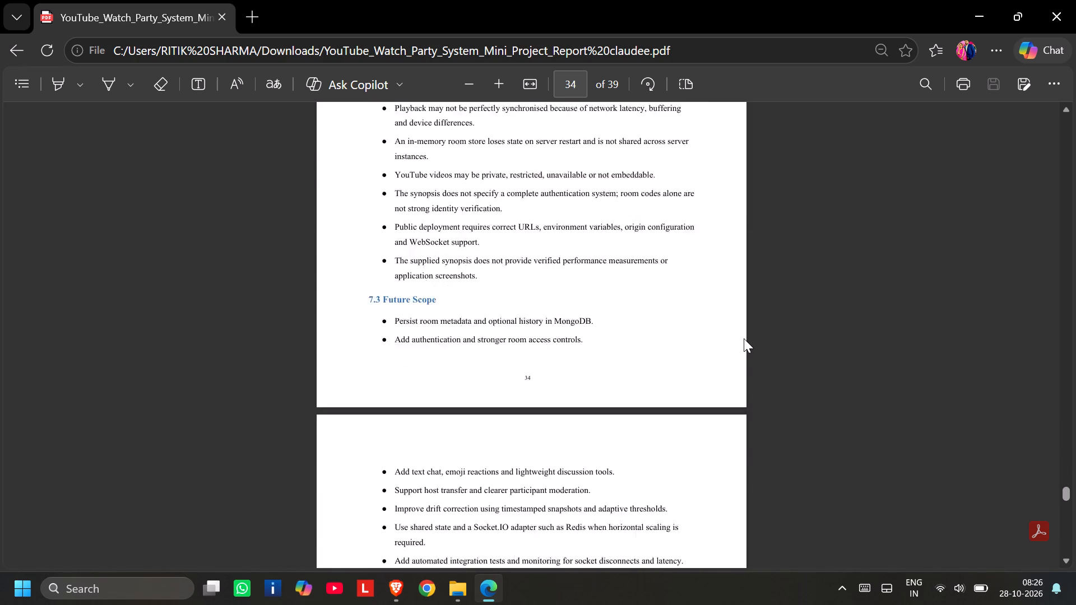
scroll(744, 338, "down", 7)
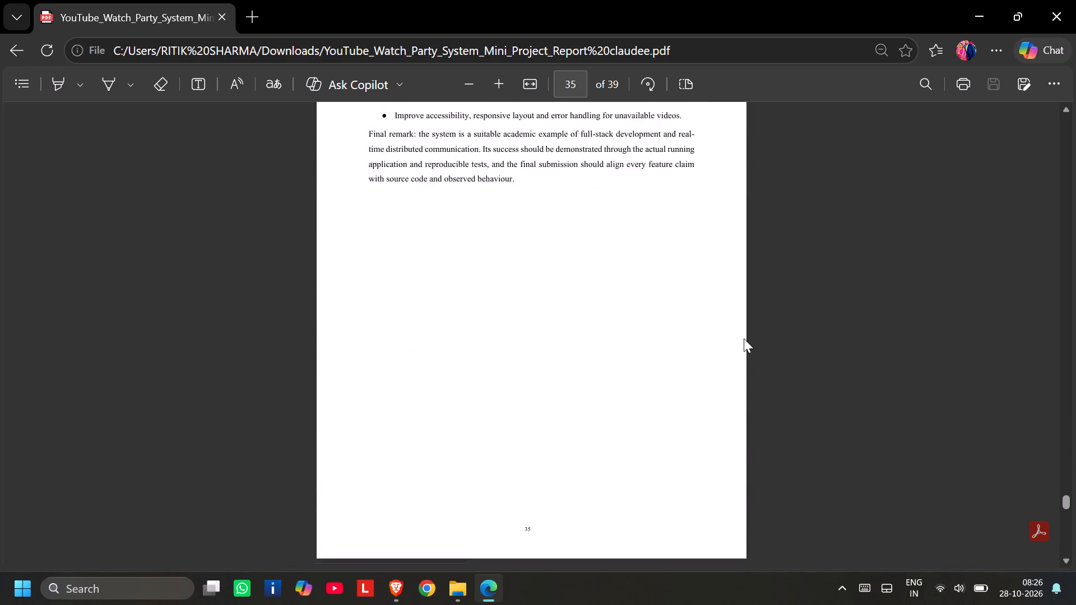
scroll(744, 338, "down", 8)
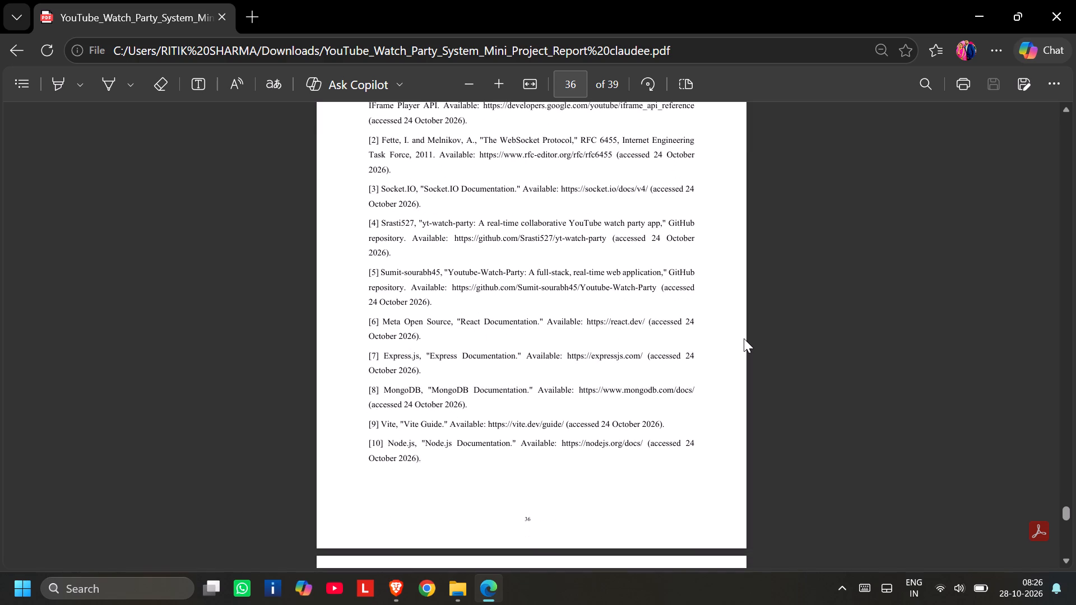
scroll(744, 338, "down", 6)
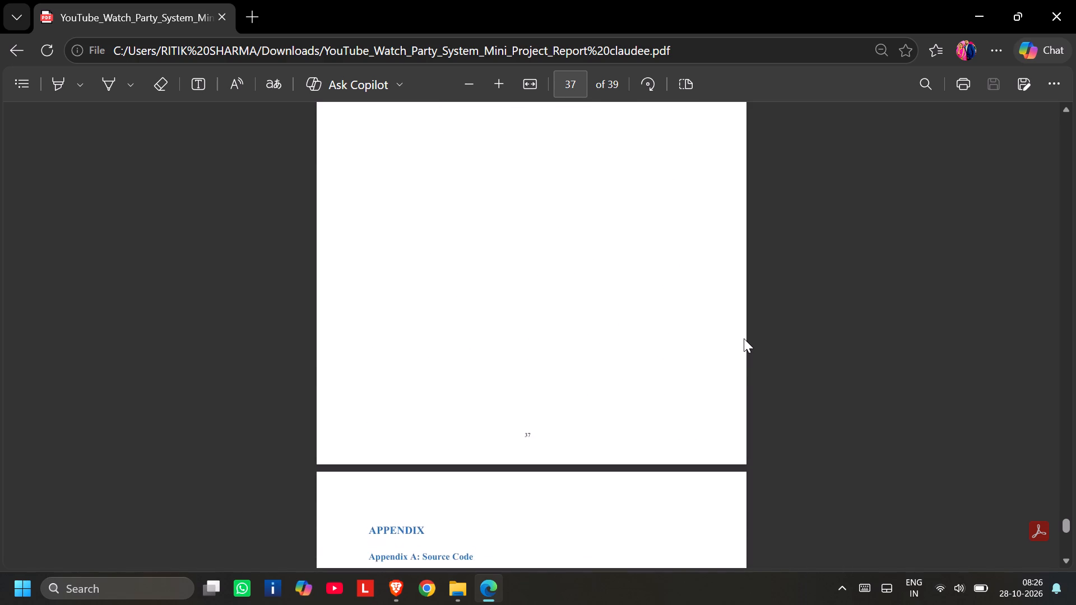
scroll(744, 338, "down", 9)
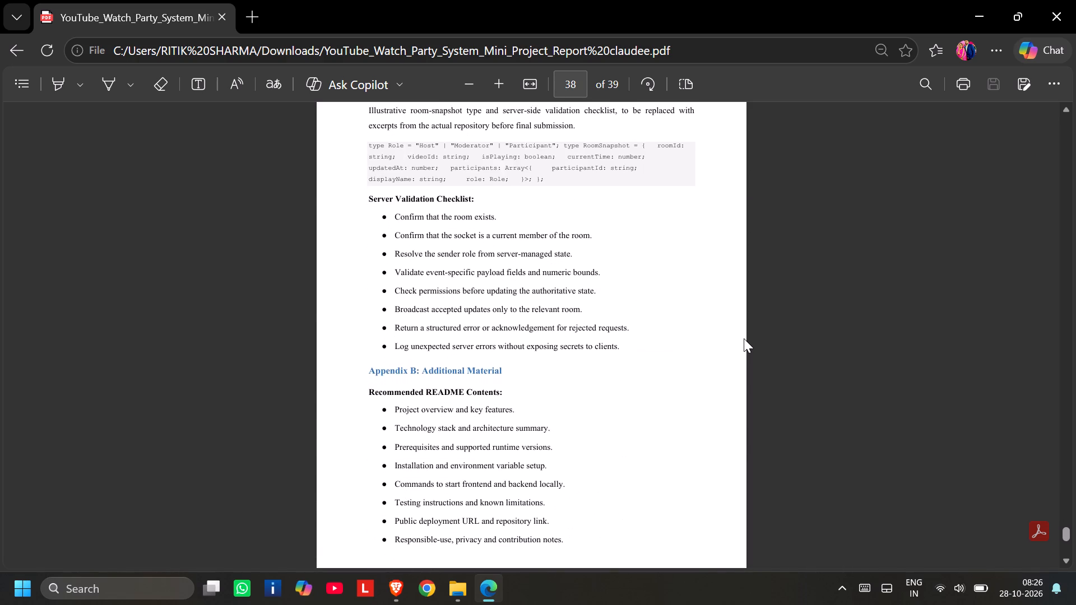
scroll(744, 338, "down", 4)
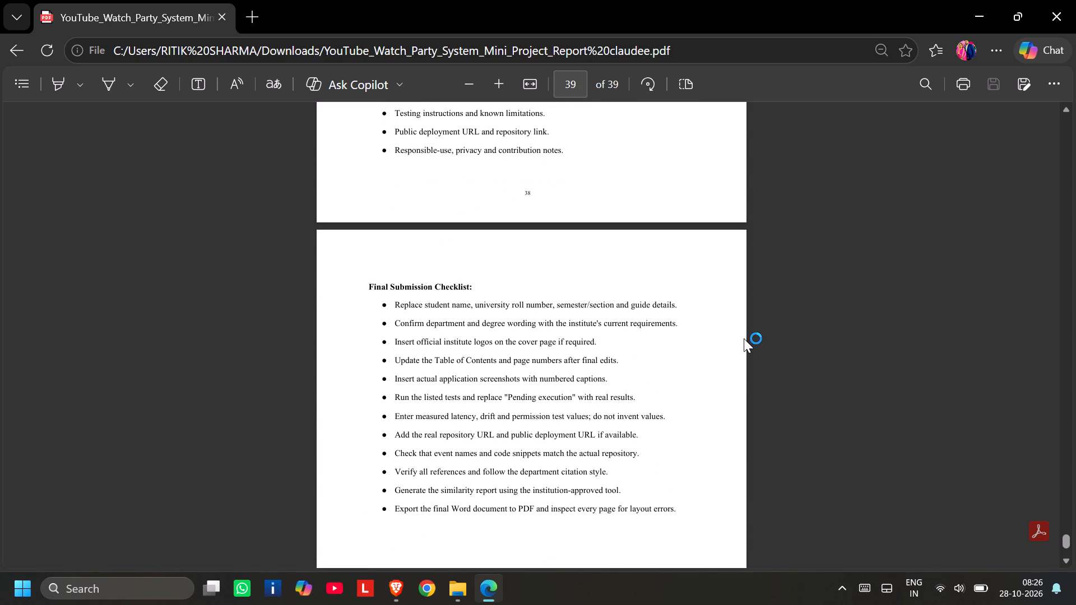
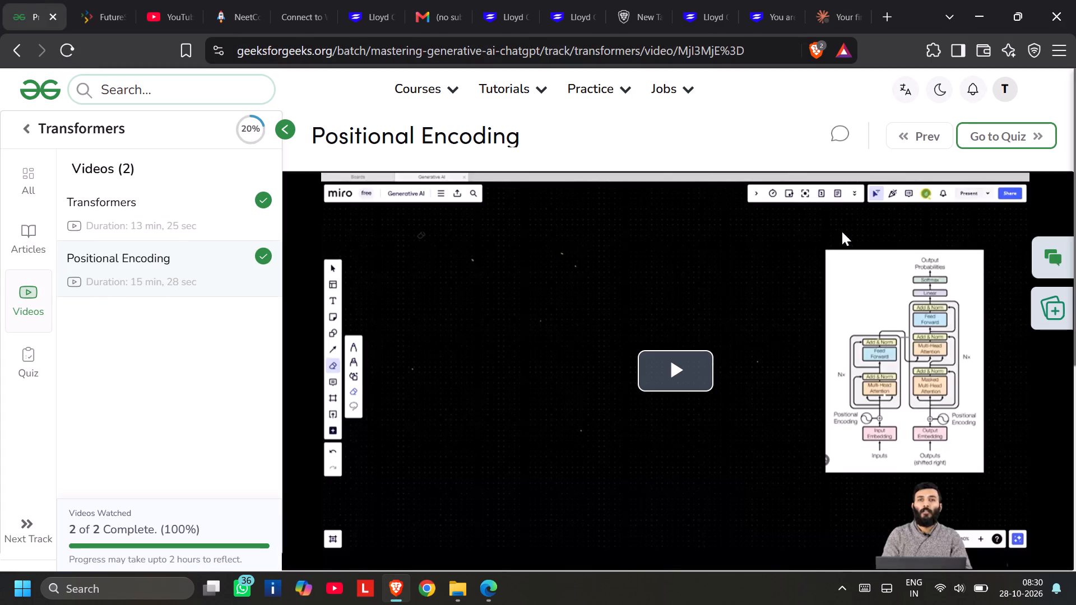
left_click(34, 227)
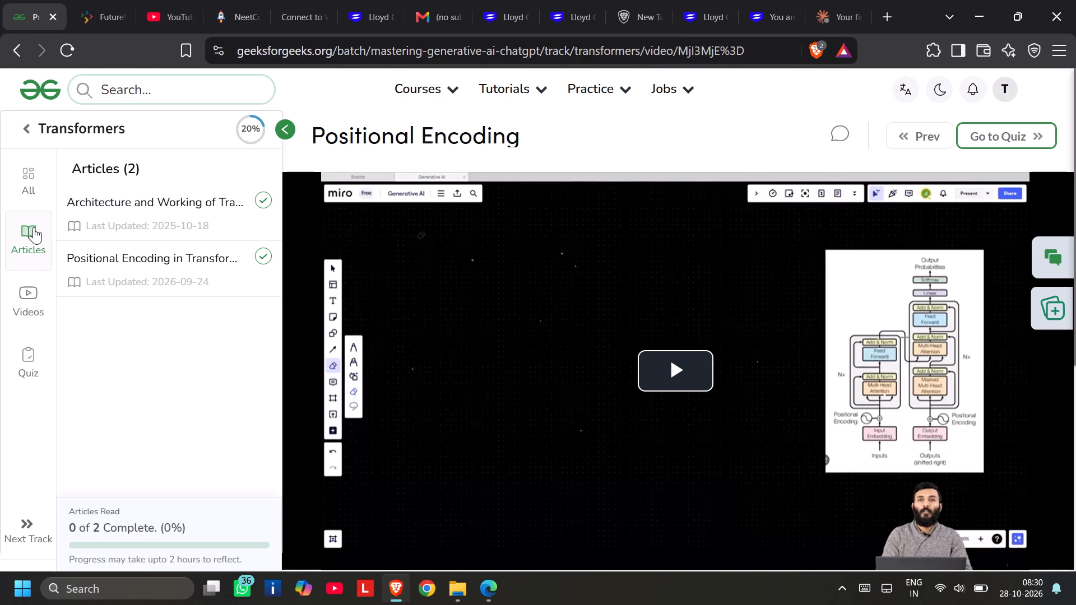
left_click(123, 218)
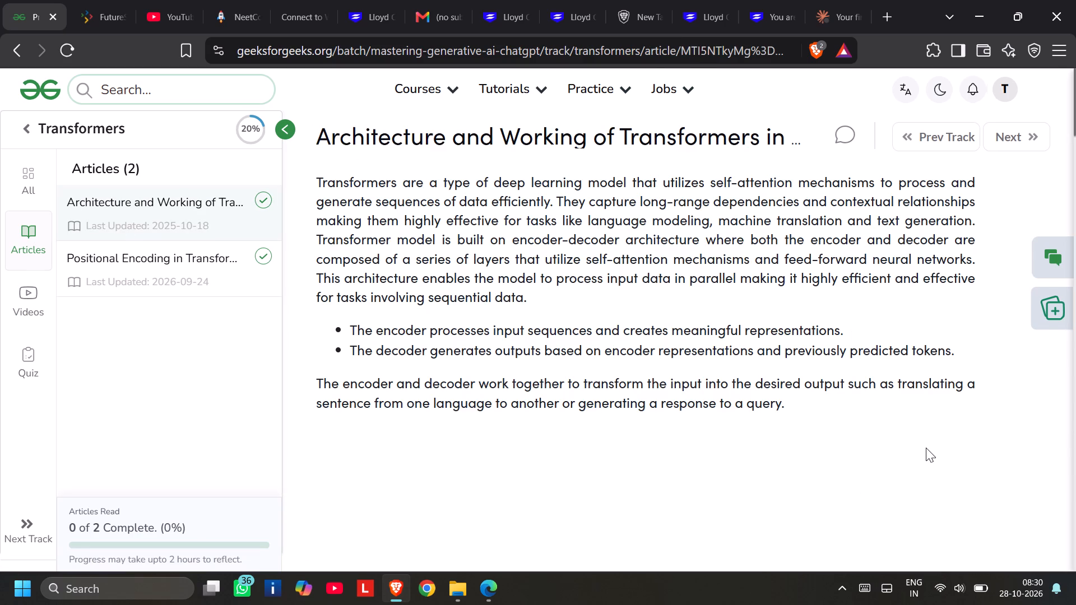
scroll(828, 501, "down", 16)
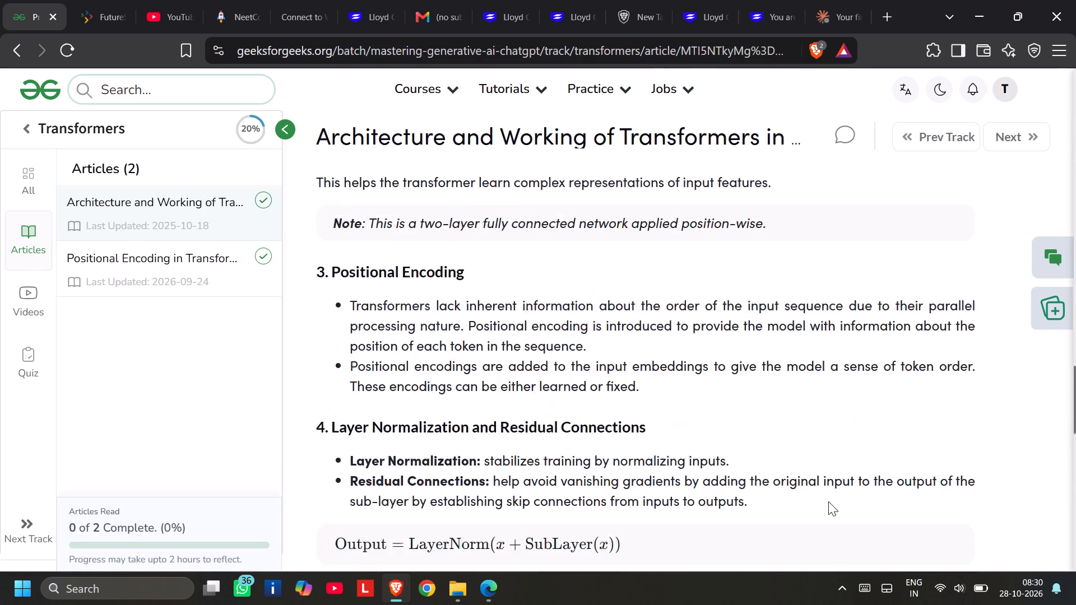
scroll(828, 501, "down", 7)
left_click(935, 450)
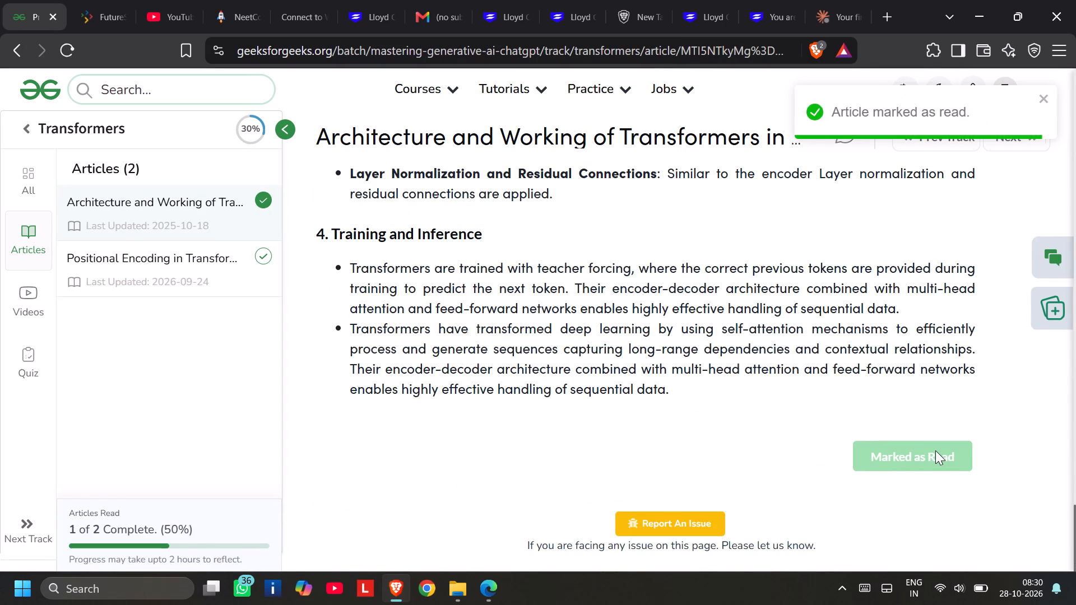
Open the article "Positional Encoding in Transformers" and mark it as read.
left_click(183, 271)
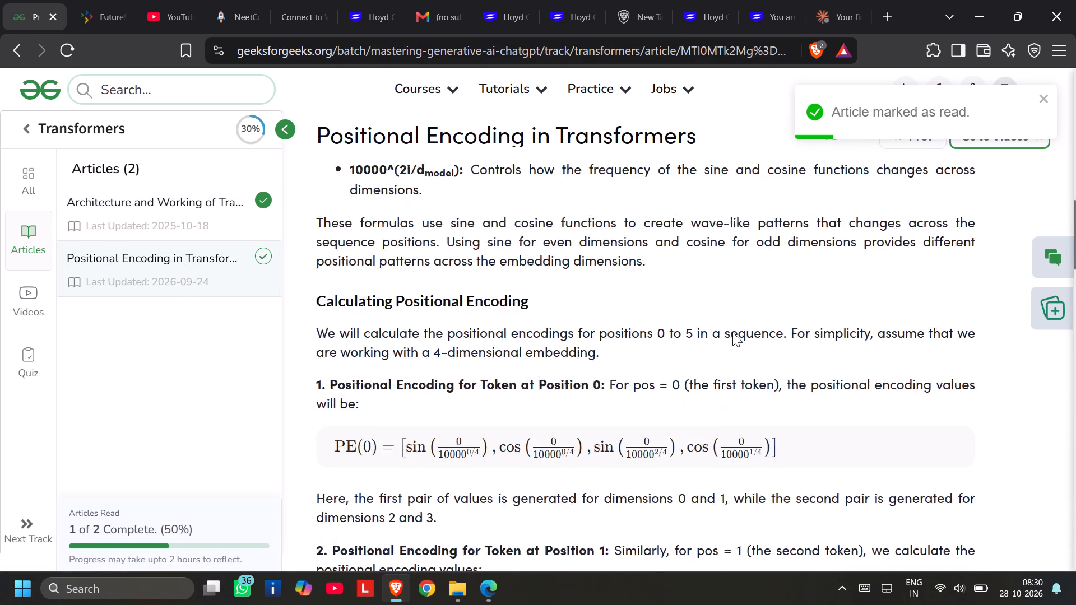
scroll(732, 332, "down", 16)
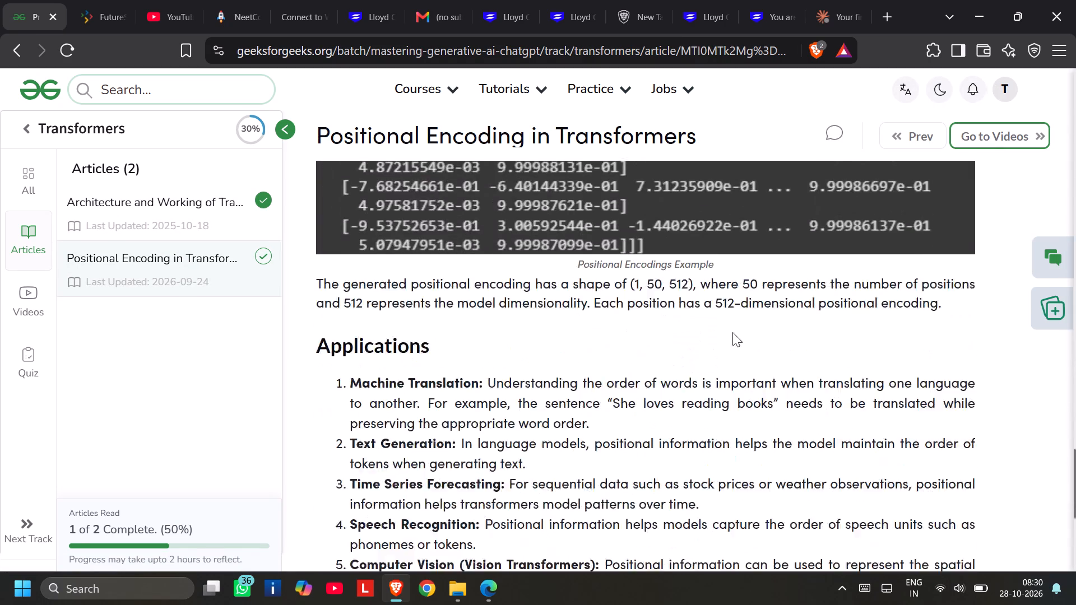
scroll(732, 332, "down", 9)
left_click(964, 444)
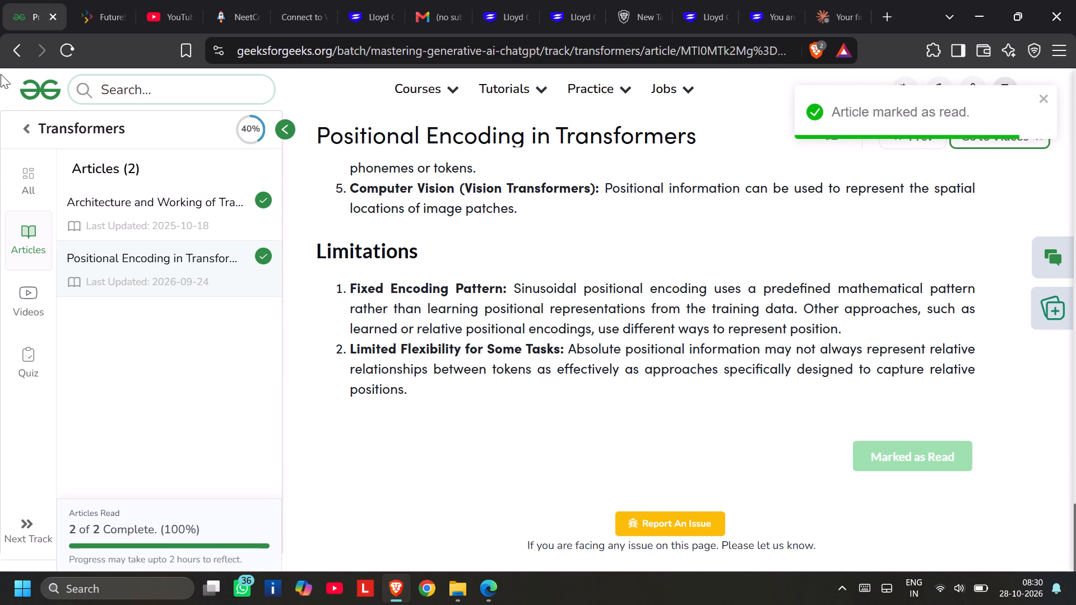
Reopen the article on the architecture and working of Transformers from the track's full item list and skim it.
left_click(22, 170)
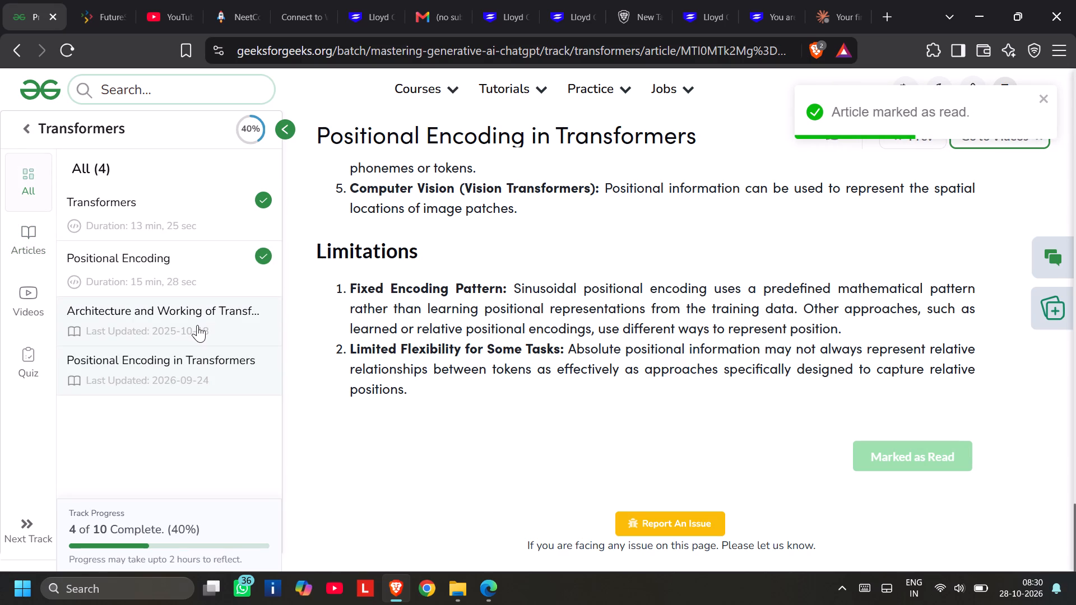
left_click(197, 324)
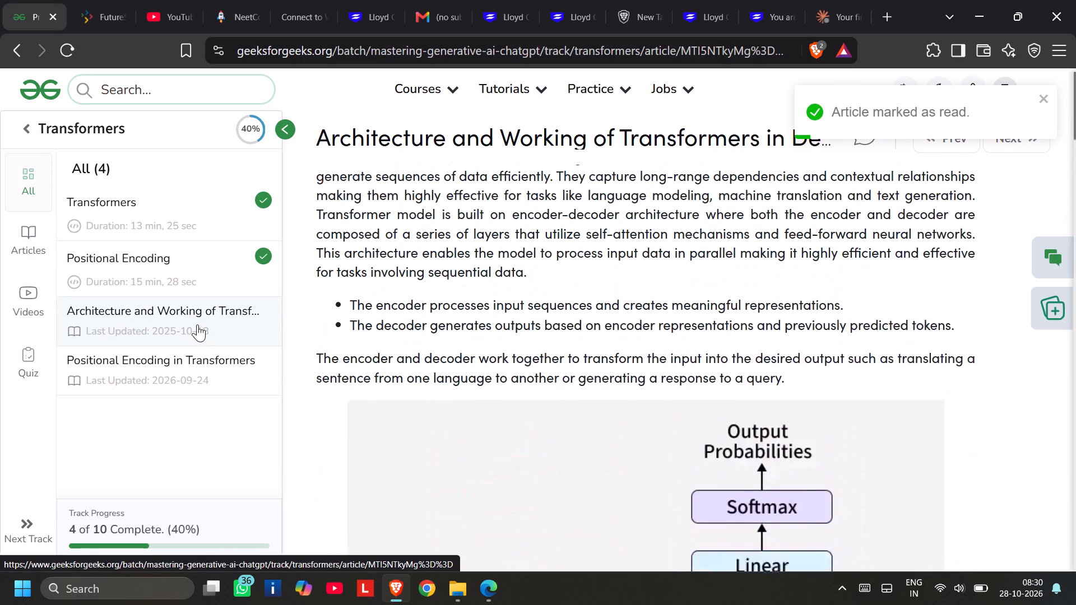
scroll(576, 413, "down", 17)
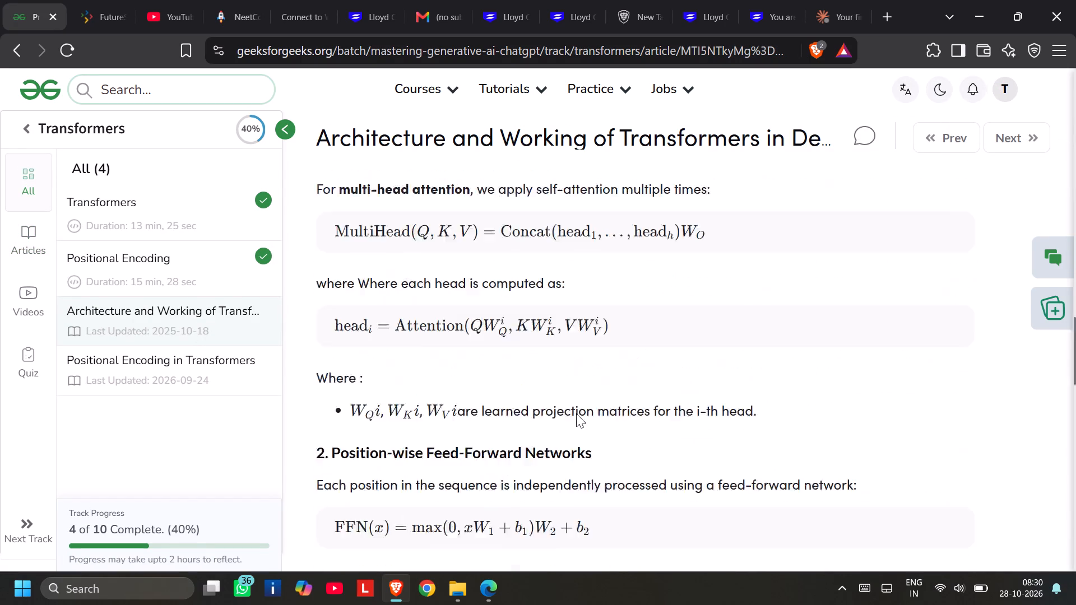
scroll(576, 413, "down", 11)
scroll(809, 361, "up", 9)
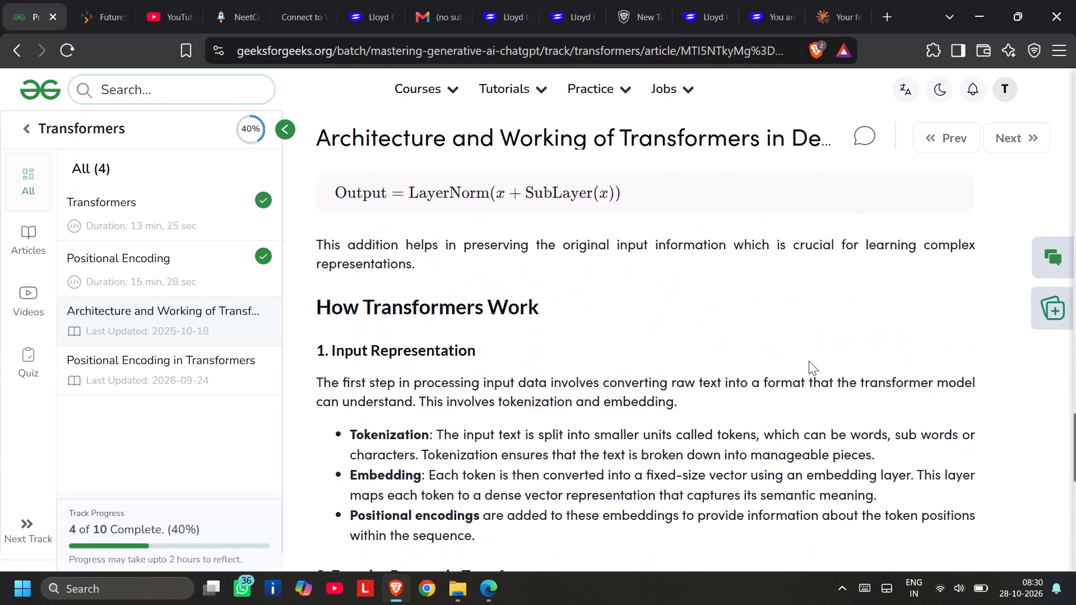
scroll(809, 361, "up", 12)
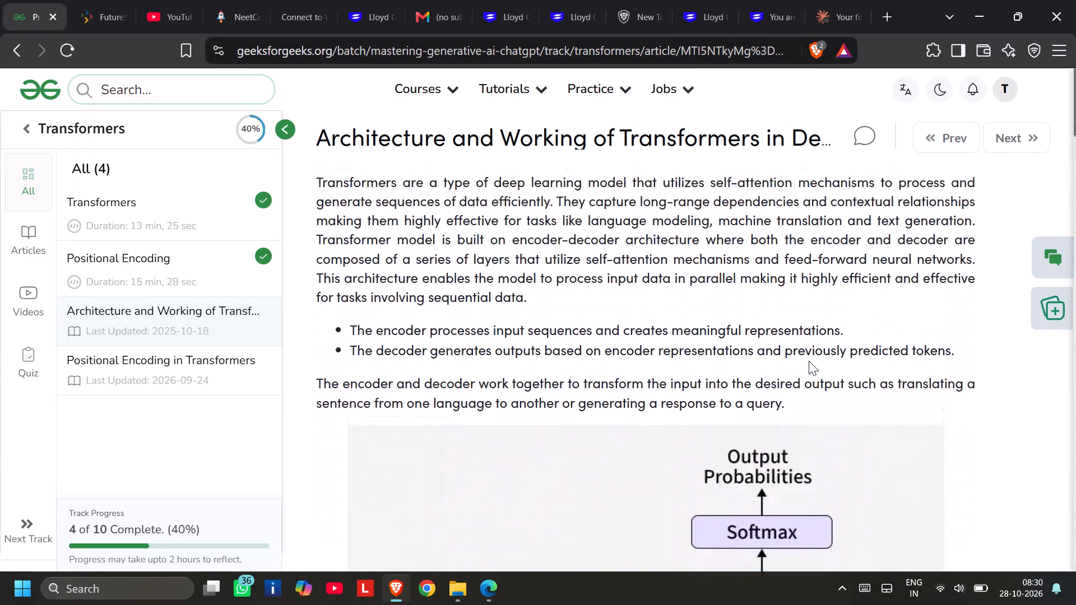
Look through the architecture article from the encoder-decoder diagram to the "Training and Inference" section.
left_click(809, 361)
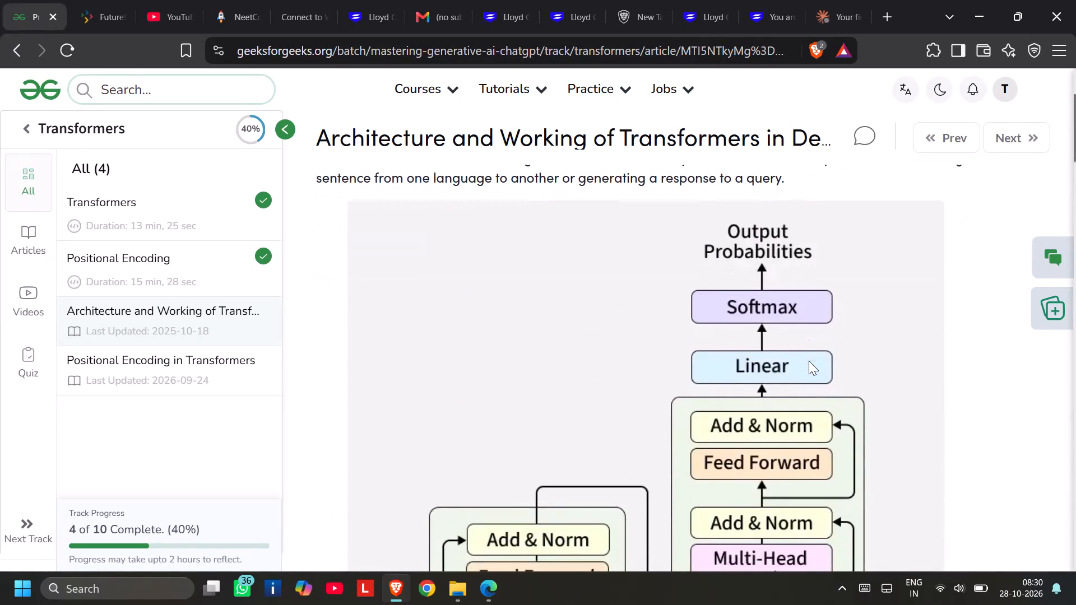
scroll(809, 361, "down", 11)
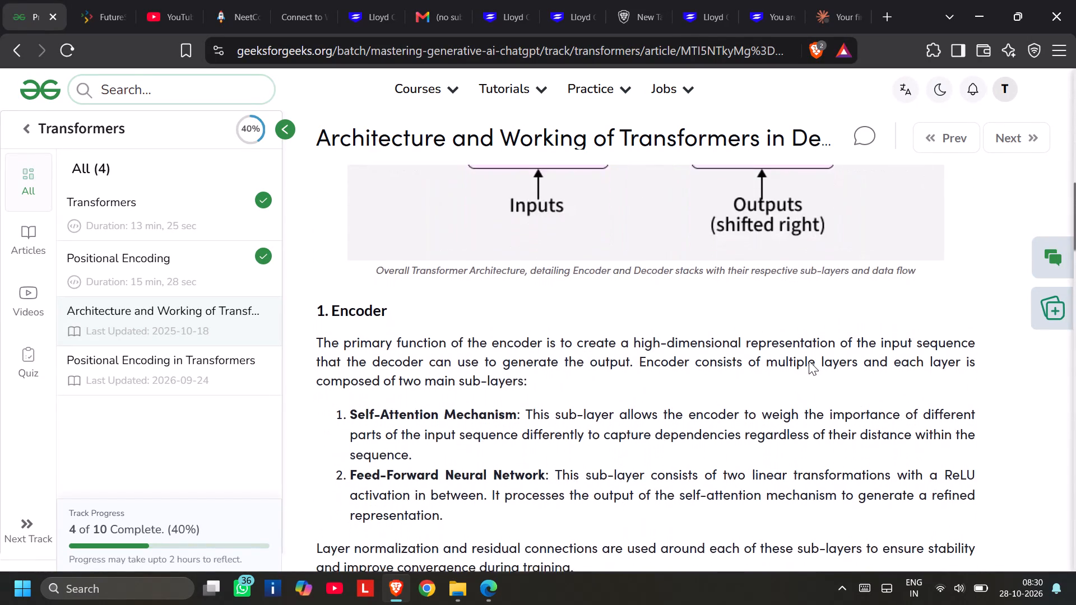
scroll(809, 361, "down", 5)
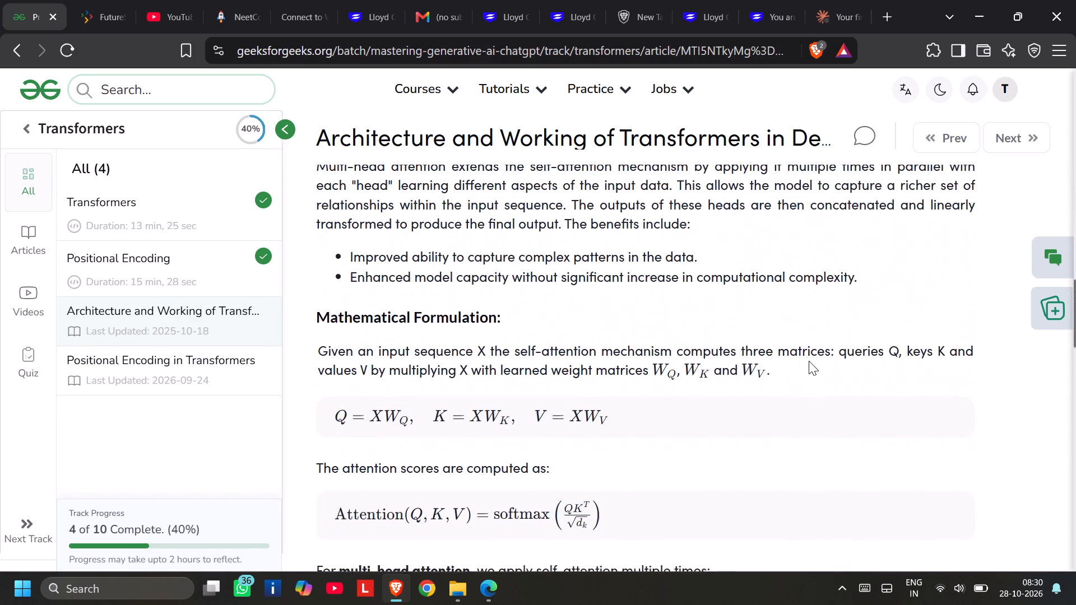
scroll(809, 361, "down", 4)
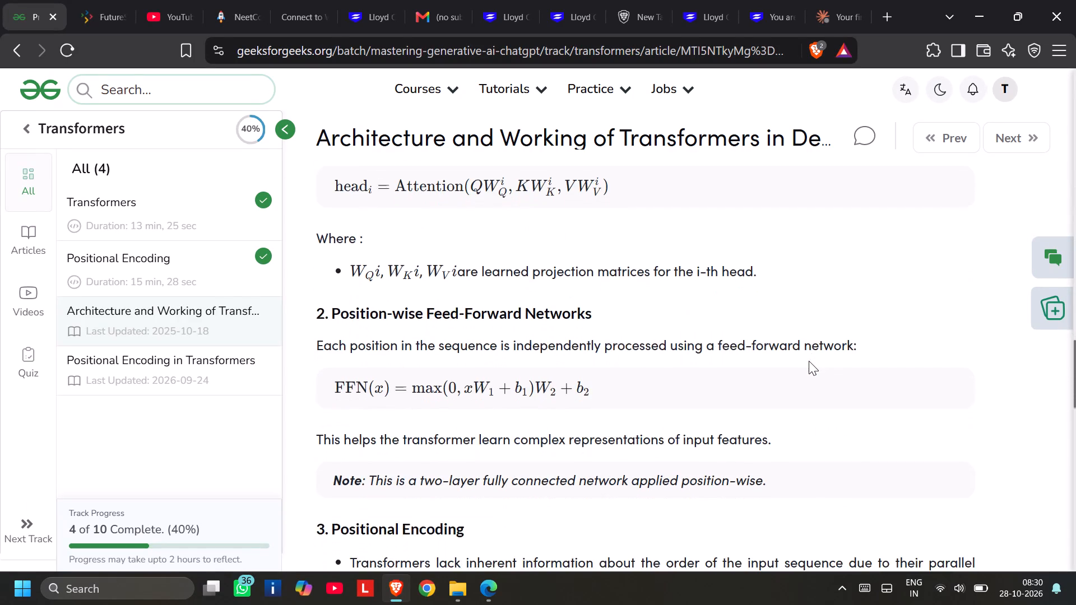
scroll(809, 361, "down", 10)
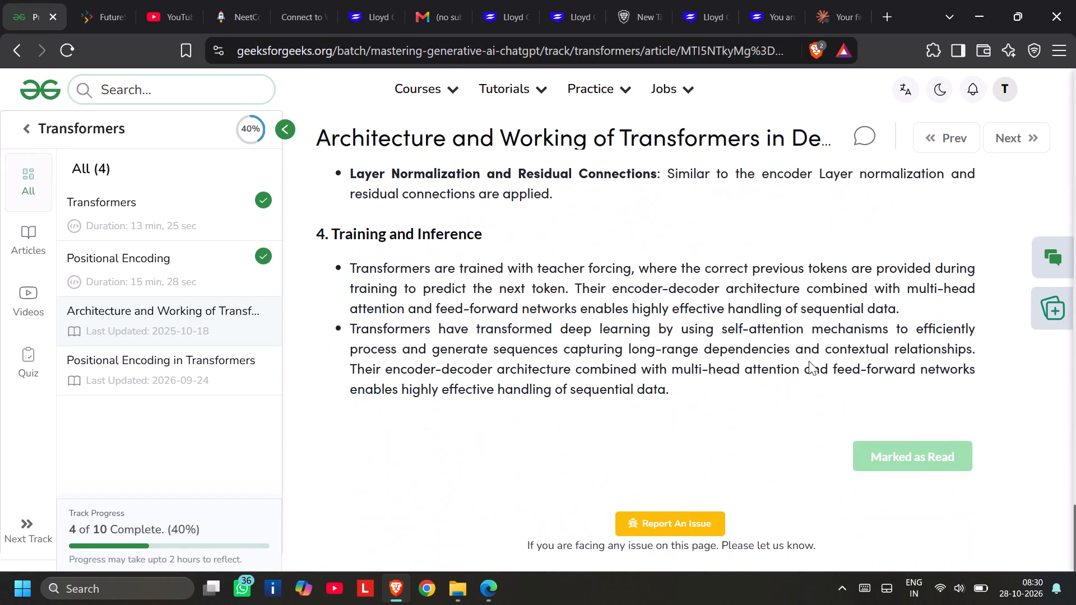
scroll(809, 361, "down", 1)
Review the architecture article's diagram, encoder, decoder and positional encoding sections again, ending back at its introduction.
scroll(809, 361, "up", 16)
scroll(809, 361, "up", 10)
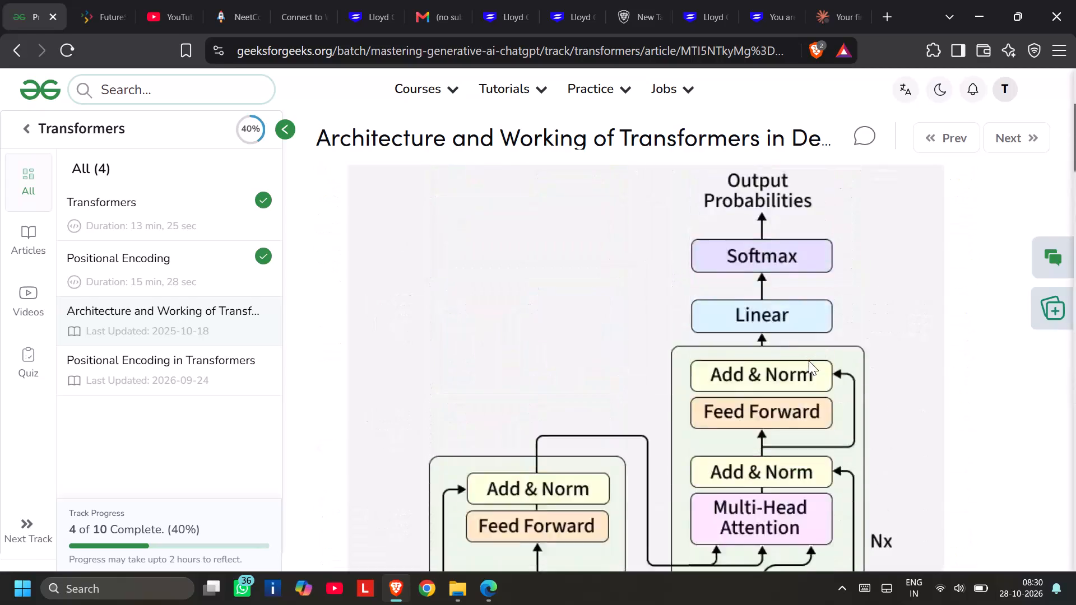
scroll(809, 361, "down", 19)
scroll(809, 361, "down", 10)
scroll(809, 361, "up", 19)
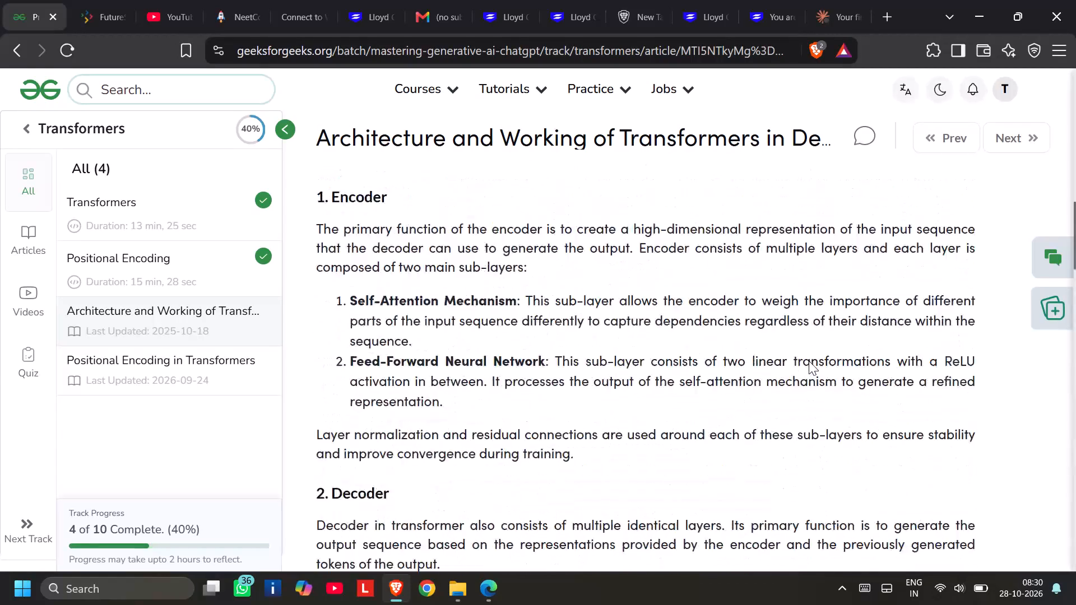
scroll(809, 361, "up", 9)
scroll(809, 361, "down", 20)
scroll(809, 361, "down", 7)
scroll(809, 361, "up", 3)
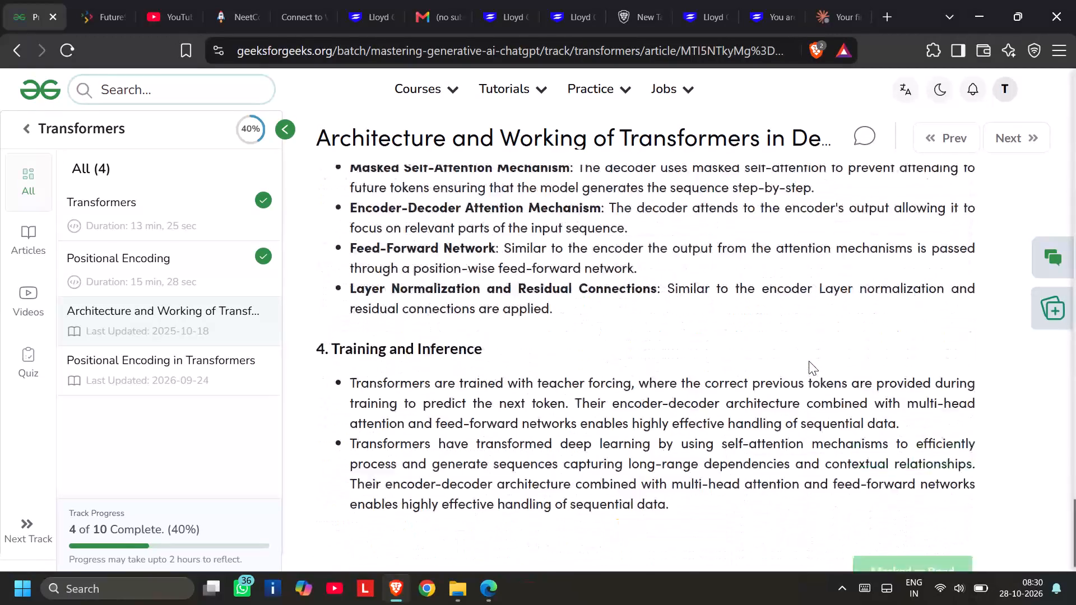
scroll(809, 361, "up", 20)
scroll(809, 361, "up", 5)
scroll(809, 361, "down", 19)
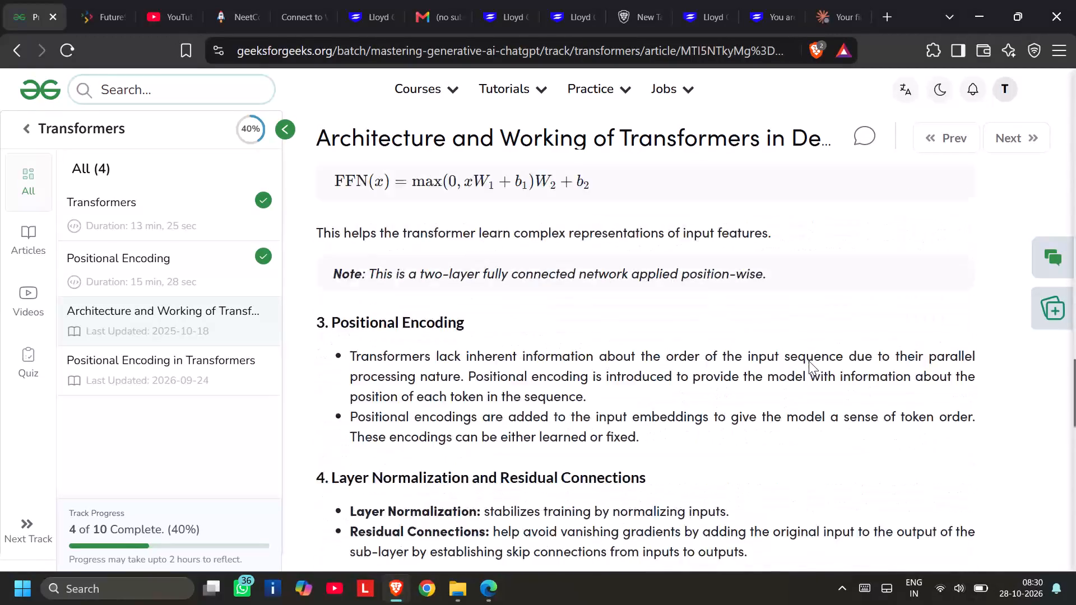
scroll(809, 361, "down", 7)
scroll(809, 361, "up", 20)
scroll(809, 361, "up", 10)
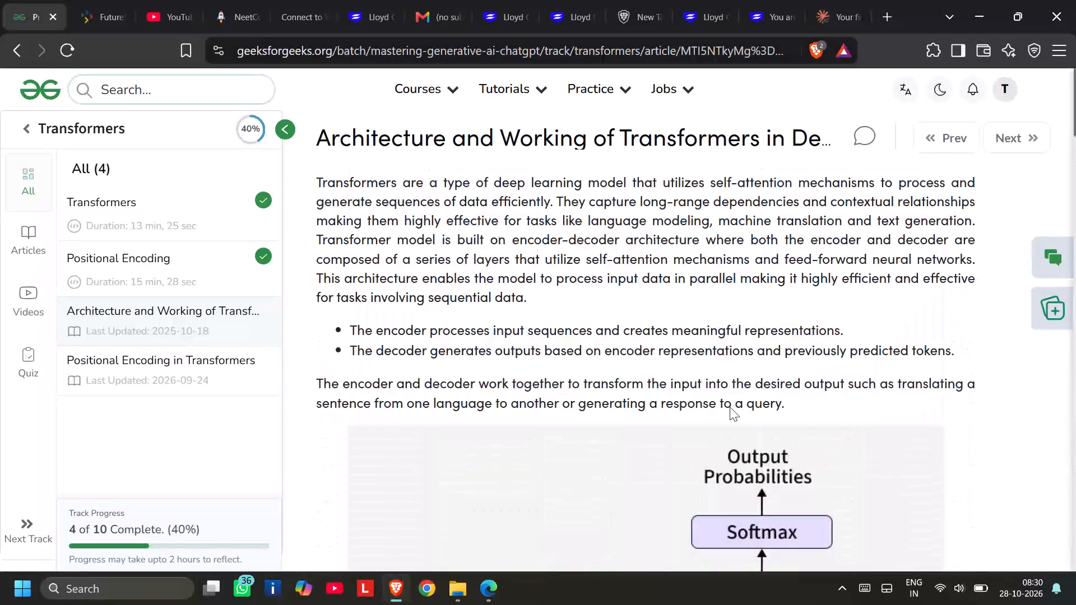
double_click(696, 531)
scroll(696, 531, "up", 1)
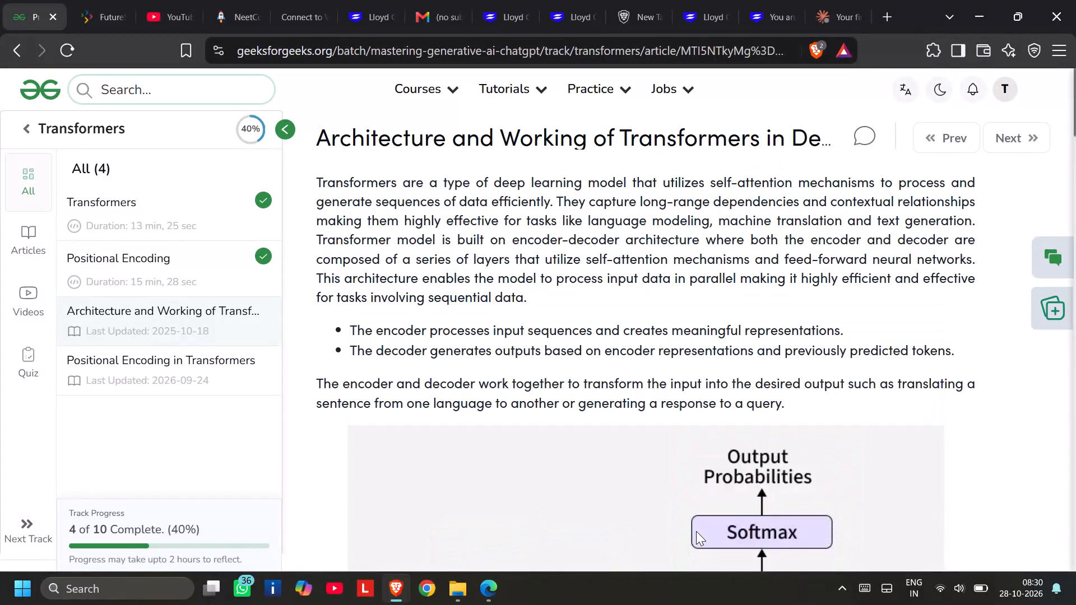
Go on to "Positional Encoding in Transformers" and look through it to the Limitations section and back to the RNN diagram.
left_click(1015, 133)
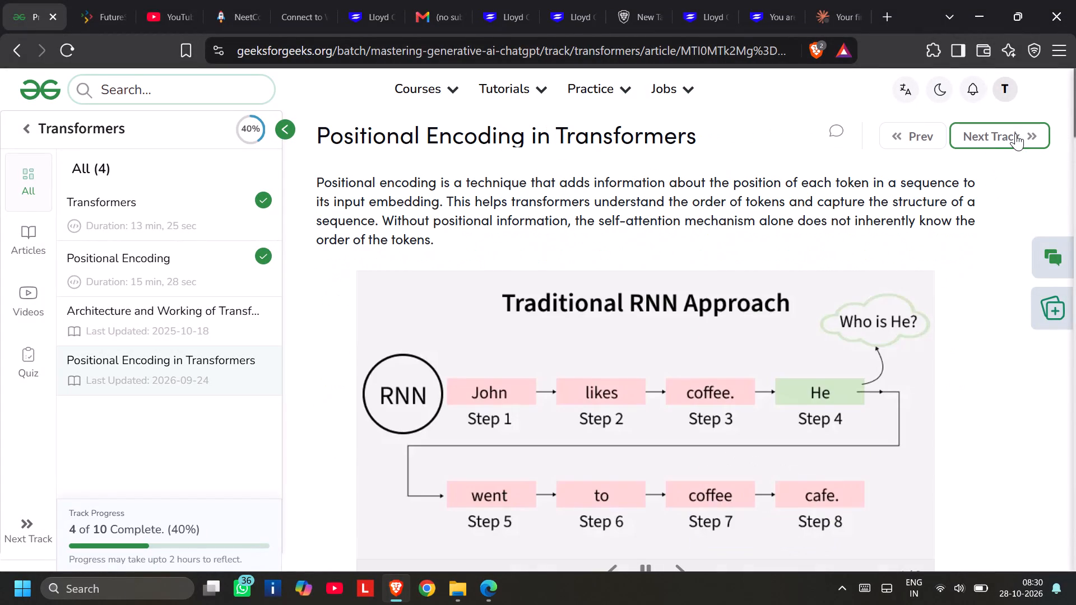
scroll(414, 380, "down", 8)
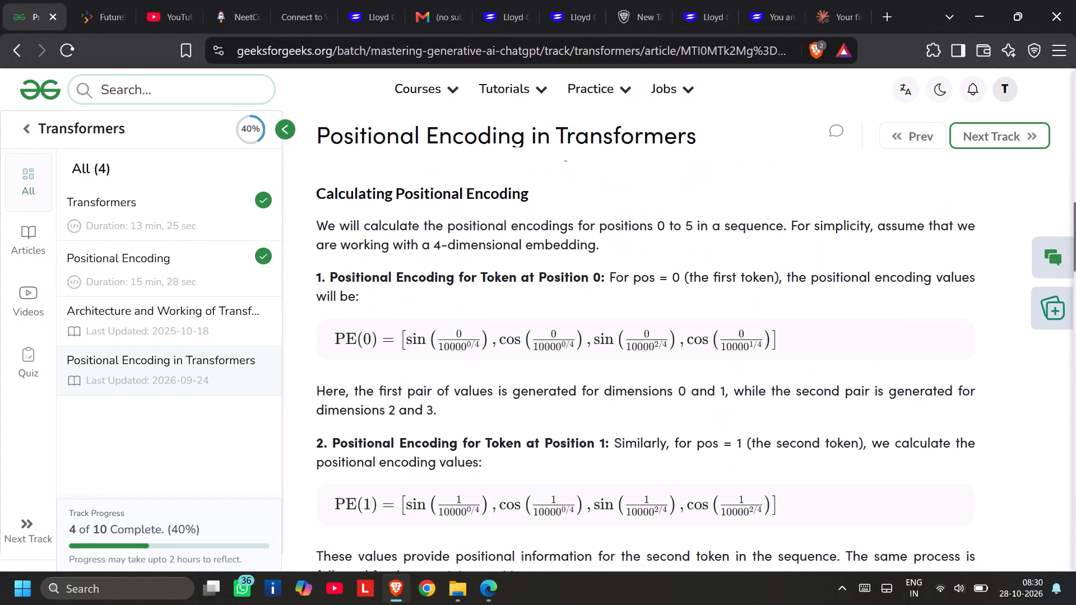
scroll(414, 380, "down", 15)
scroll(414, 380, "down", 6)
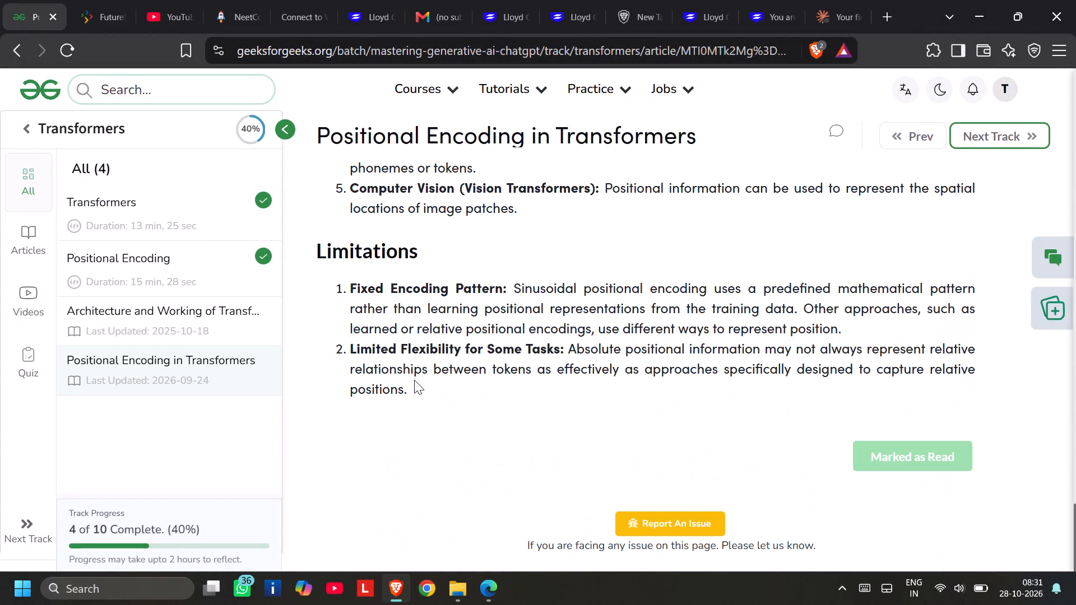
scroll(776, 398, "down", 2)
scroll(776, 398, "up", 11)
scroll(776, 398, "up", 10)
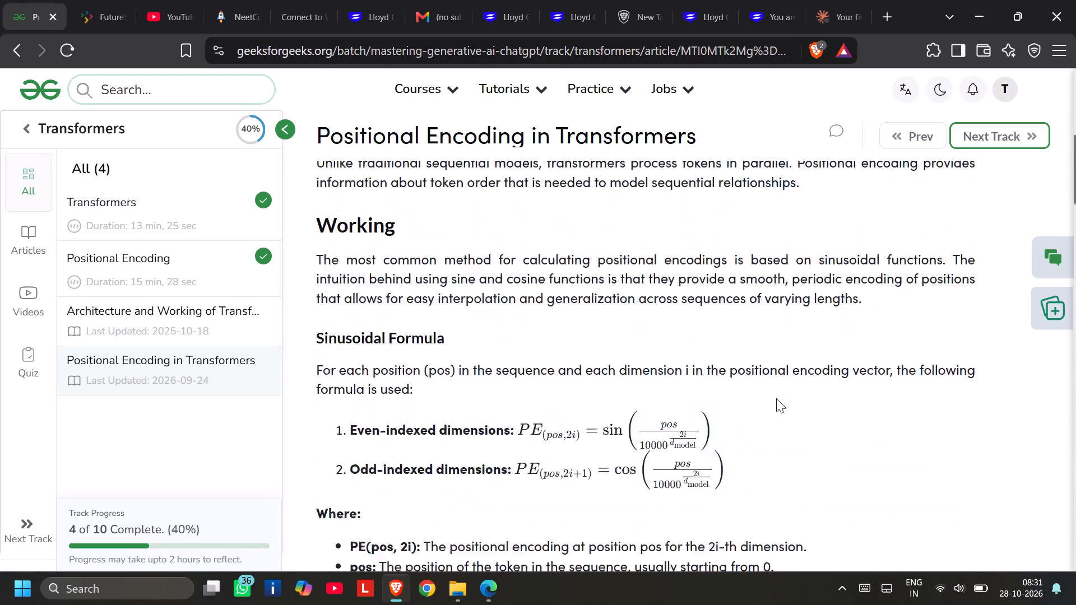
scroll(776, 398, "up", 20)
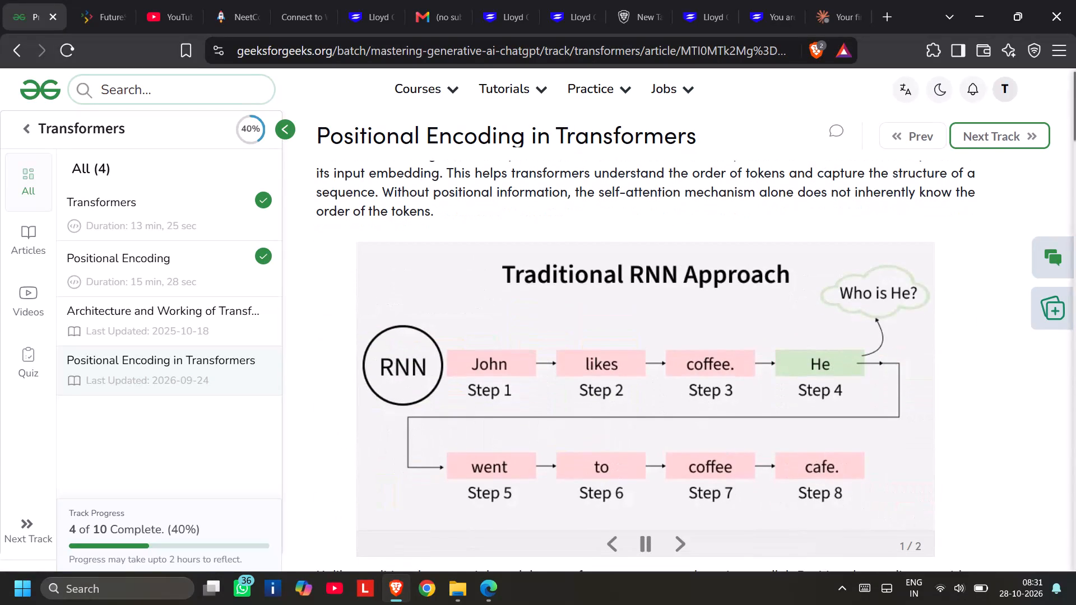
Try to advance the "Traditional RNN Approach" slideshow to its next slide and resume its playback.
scroll(660, 388, "left", 4)
left_click(681, 542)
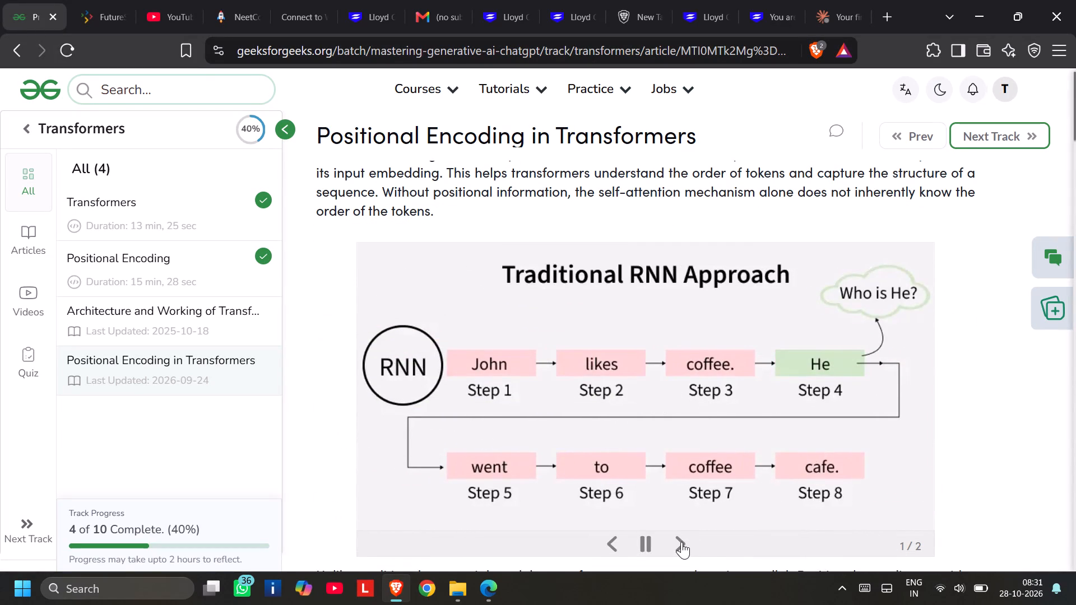
left_click(681, 542)
scroll(723, 421, "down", 3)
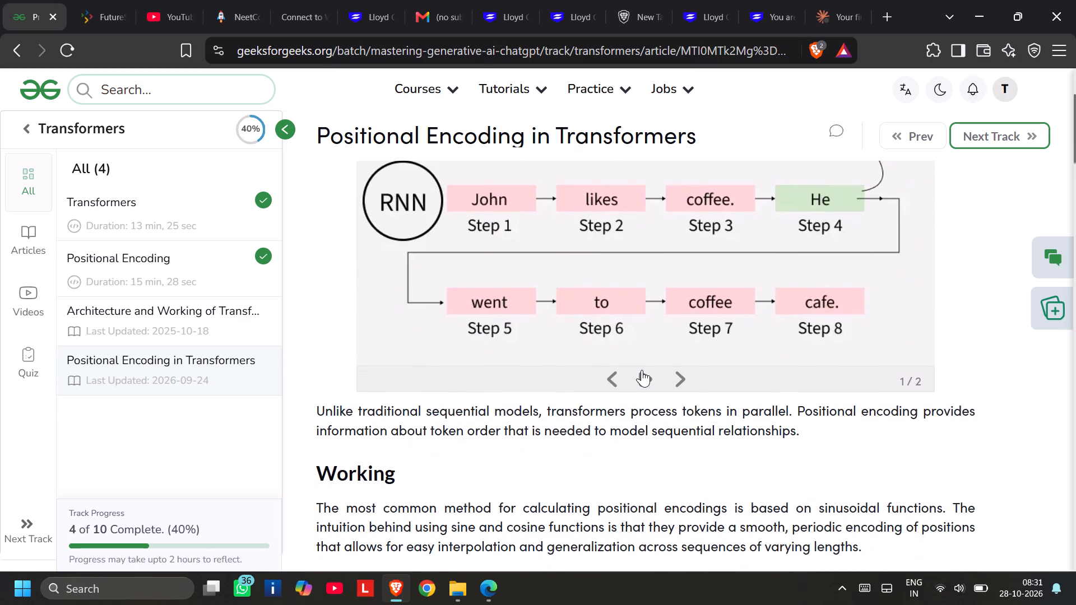
left_click(642, 370)
left_click(643, 386)
scroll(721, 285, "up", 1)
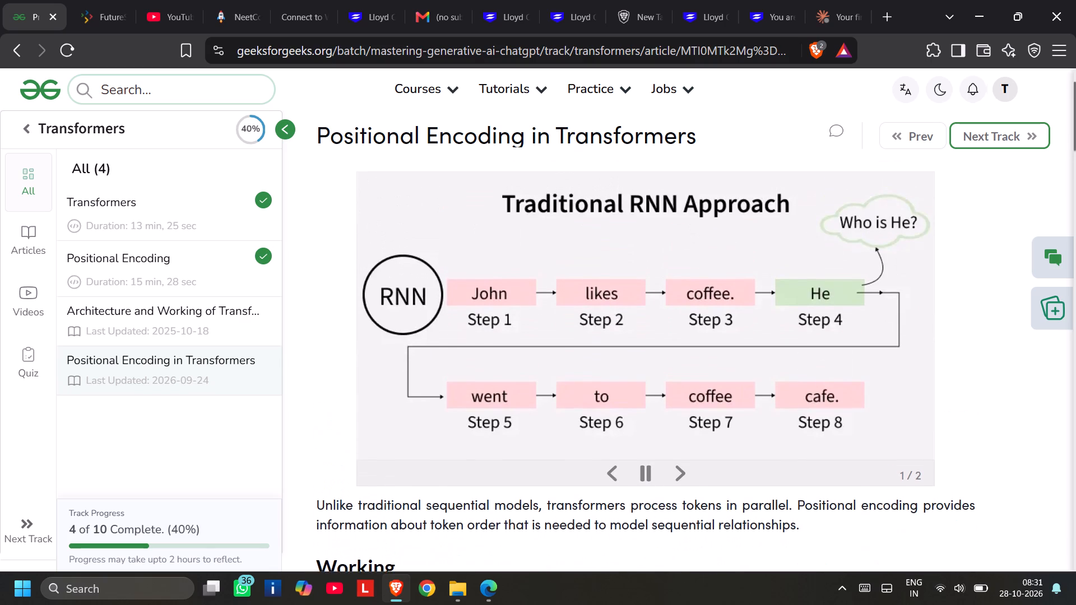
scroll(629, 407, "down", 4)
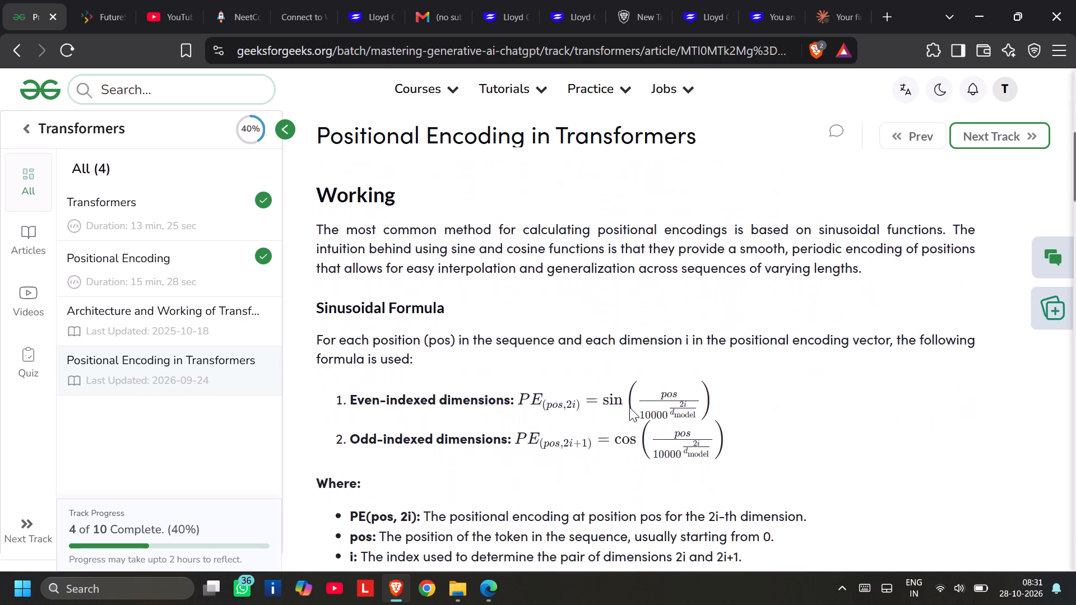
scroll(629, 407, "down", 10)
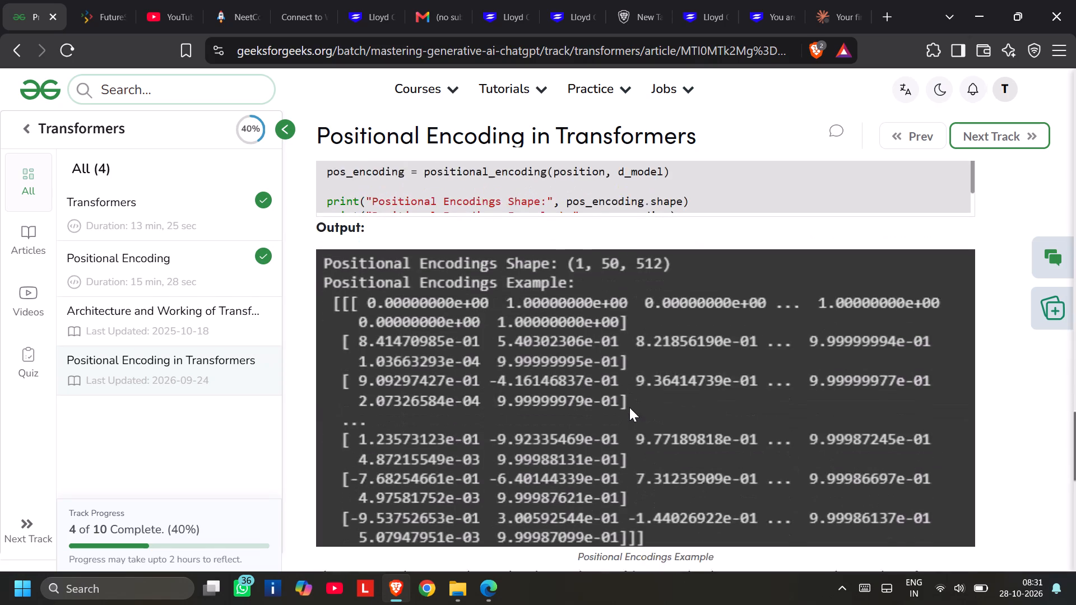
scroll(629, 407, "up", 4)
scroll(629, 407, "down", 3)
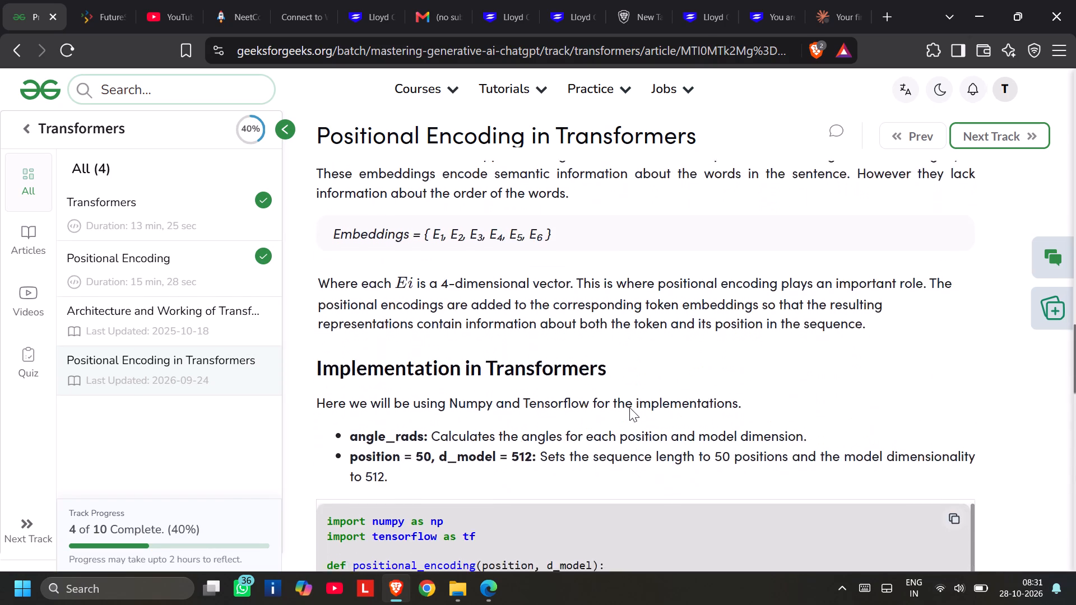
scroll(629, 407, "down", 7)
scroll(629, 407, "up", 4)
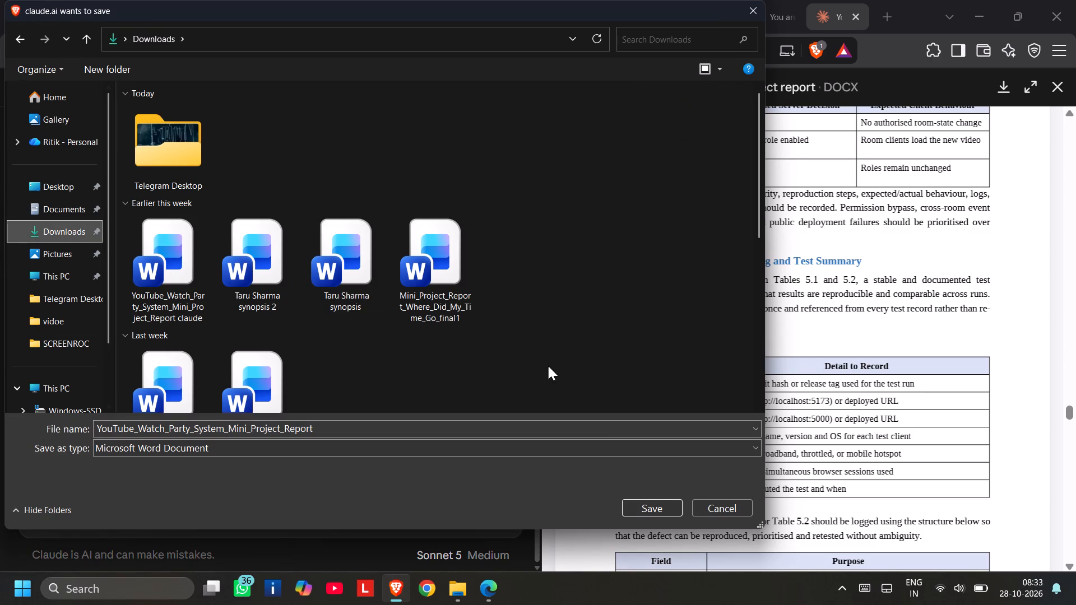
left_click(641, 500)
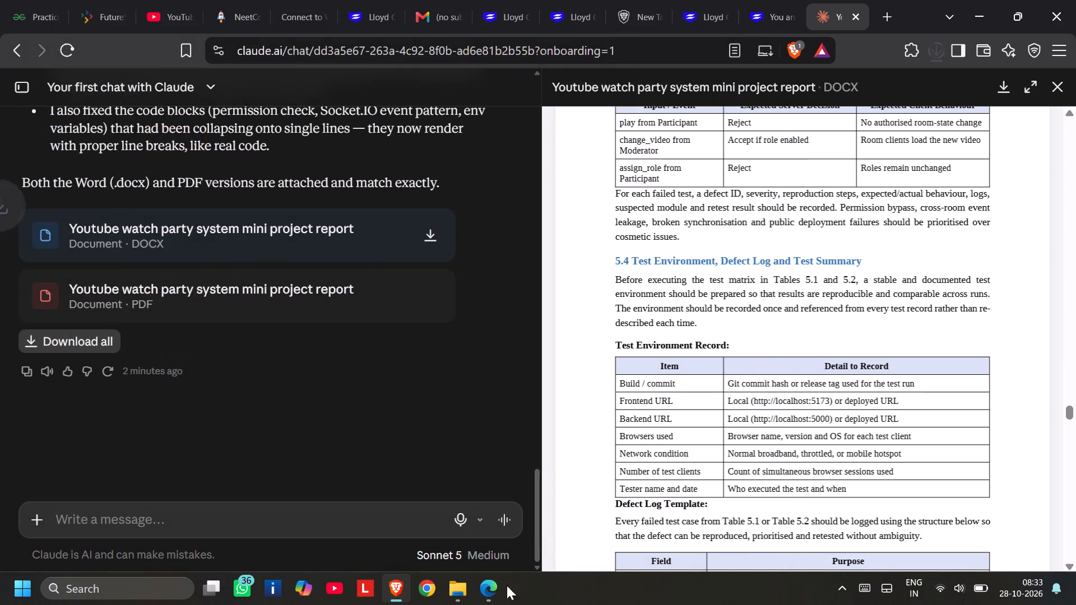
Switch to File Explorer and open the newly downloaded YouTube_Watch_Party_System_Mini_Project_Report in Word.
left_click(461, 590)
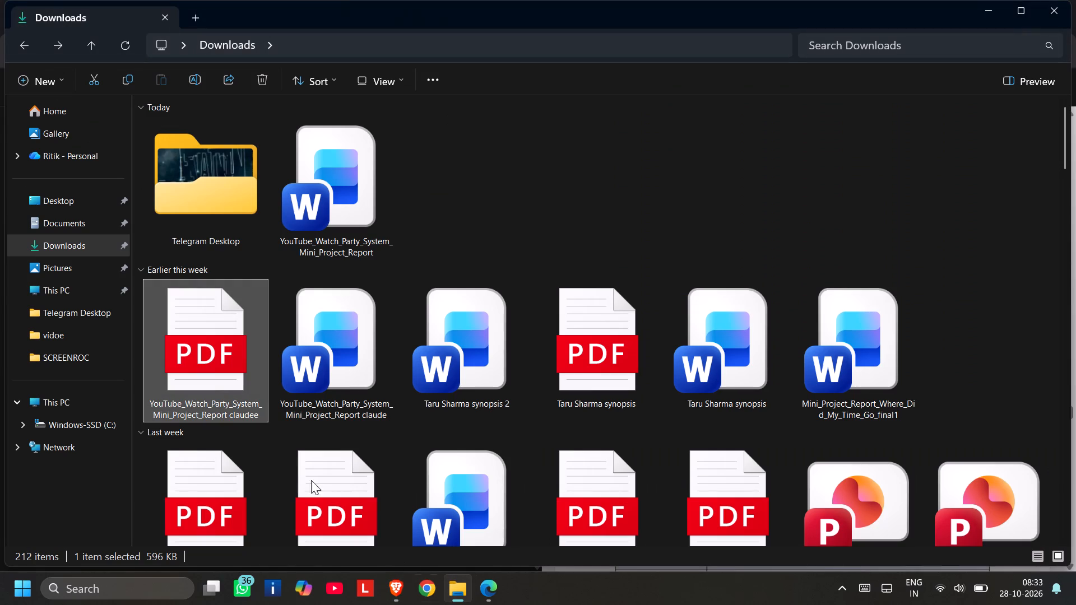
double_click(311, 232)
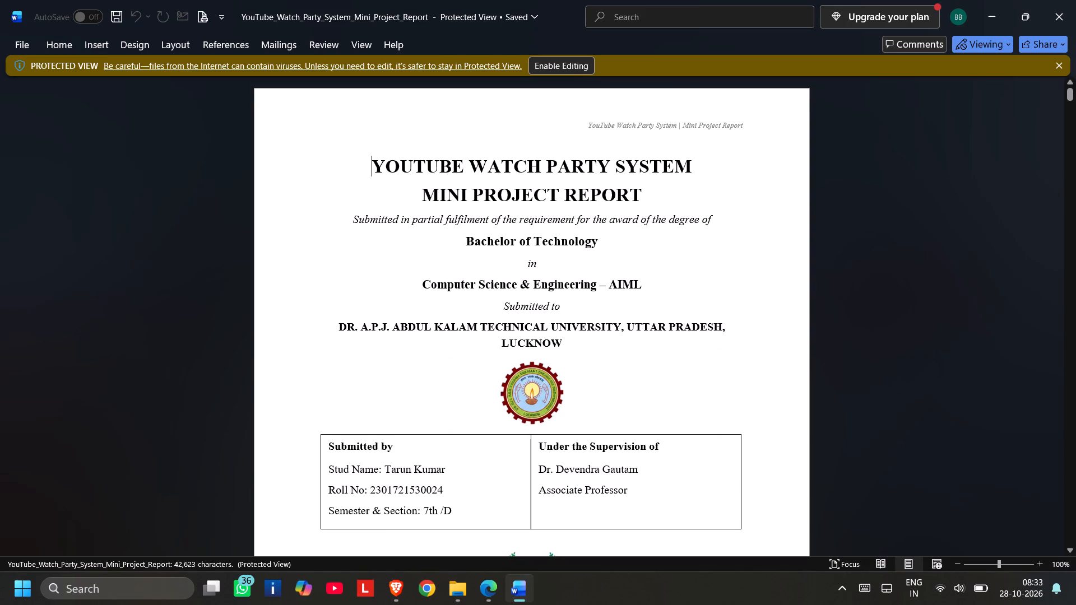
Copy section 5.4 from its heading through the Actual behaviour row of the Defect Log Template table.
scroll(571, 339, "down", 8)
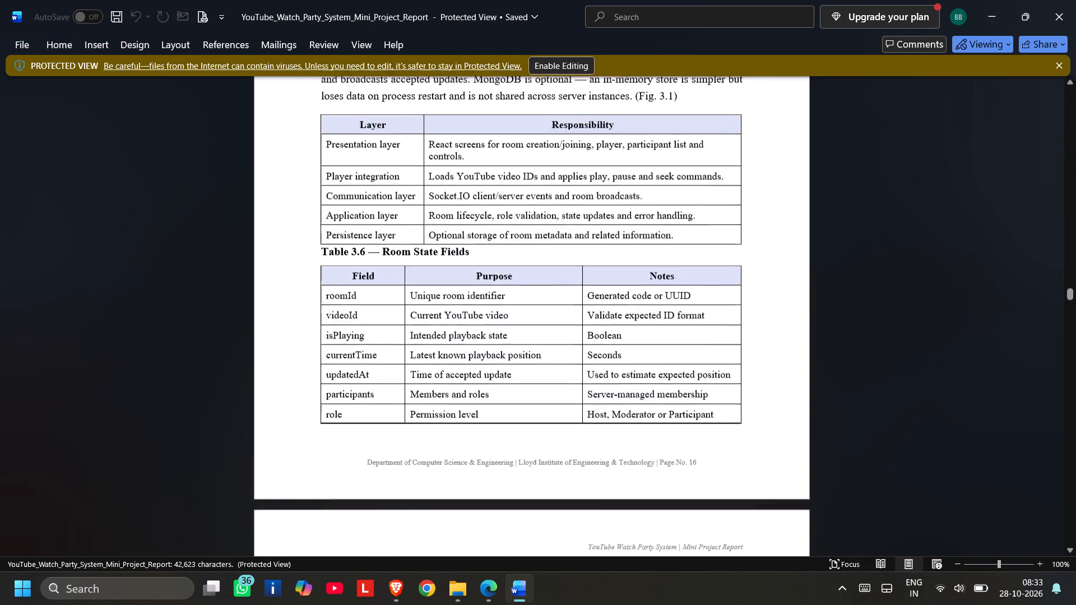
scroll(571, 339, "down", 2)
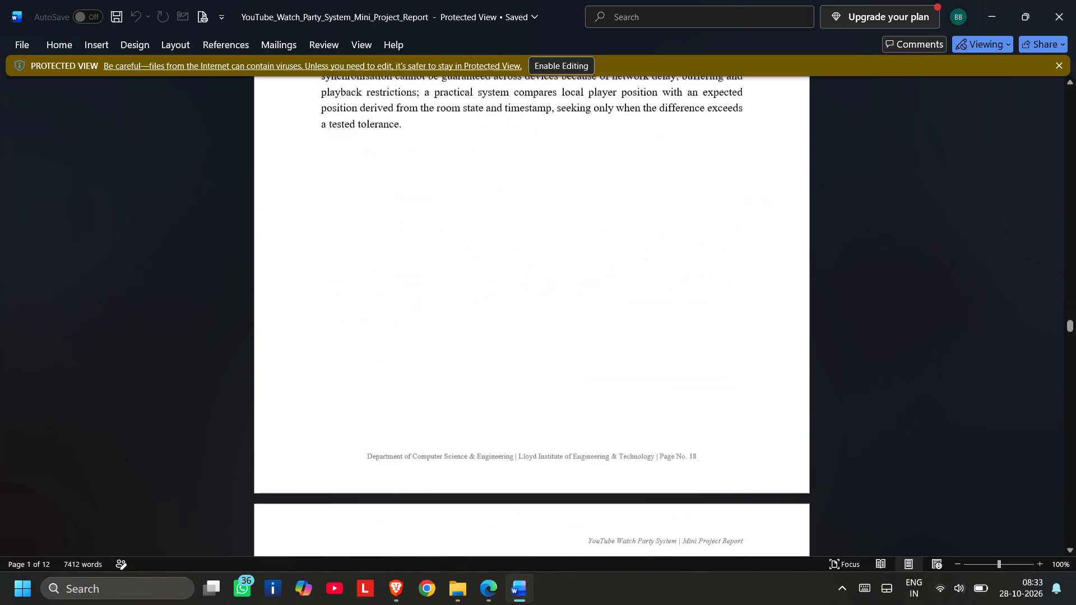
scroll(571, 339, "down", 1)
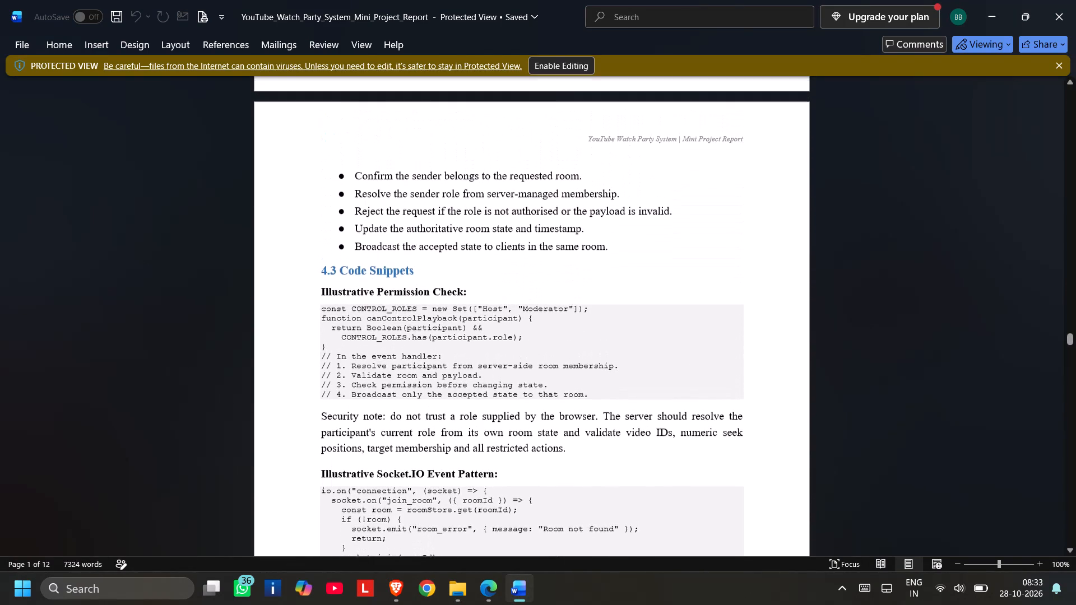
scroll(571, 339, "down", 2)
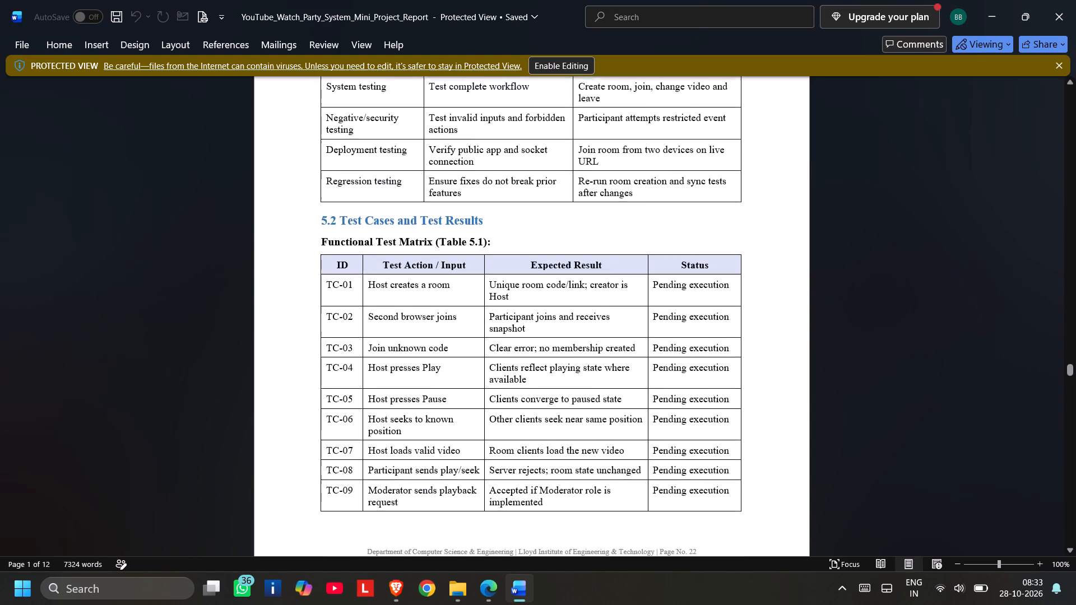
scroll(571, 339, "down", 2)
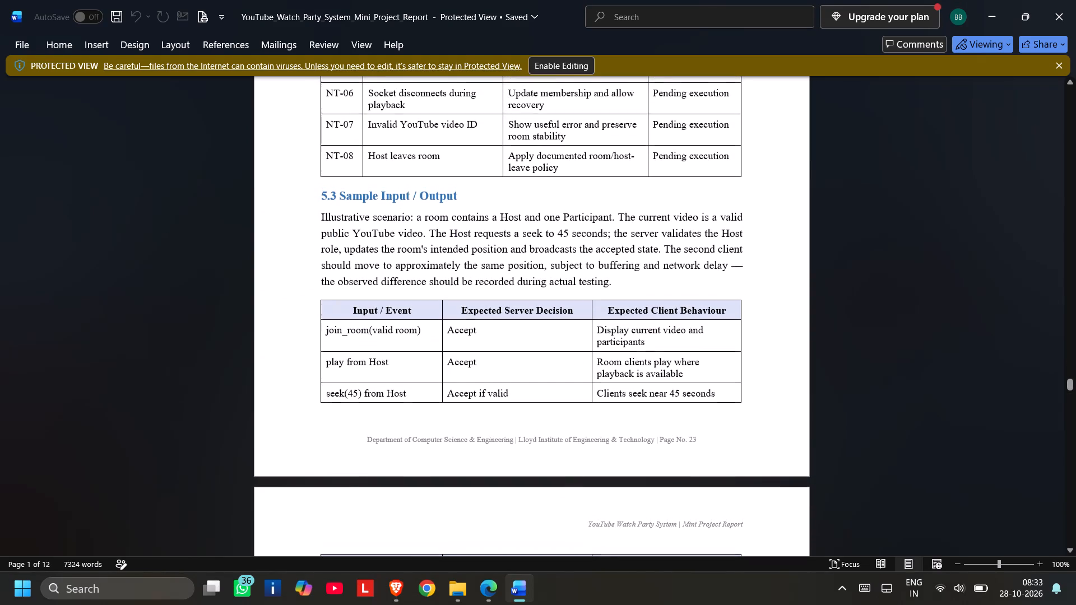
scroll(571, 339, "down", 1)
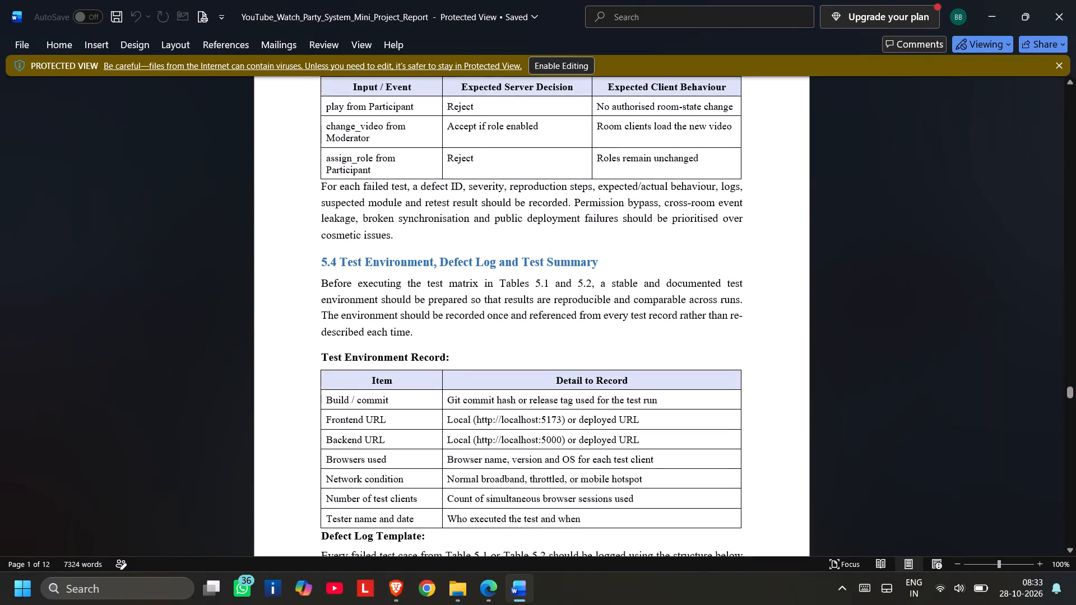
left_click_drag(318, 260, 605, 549)
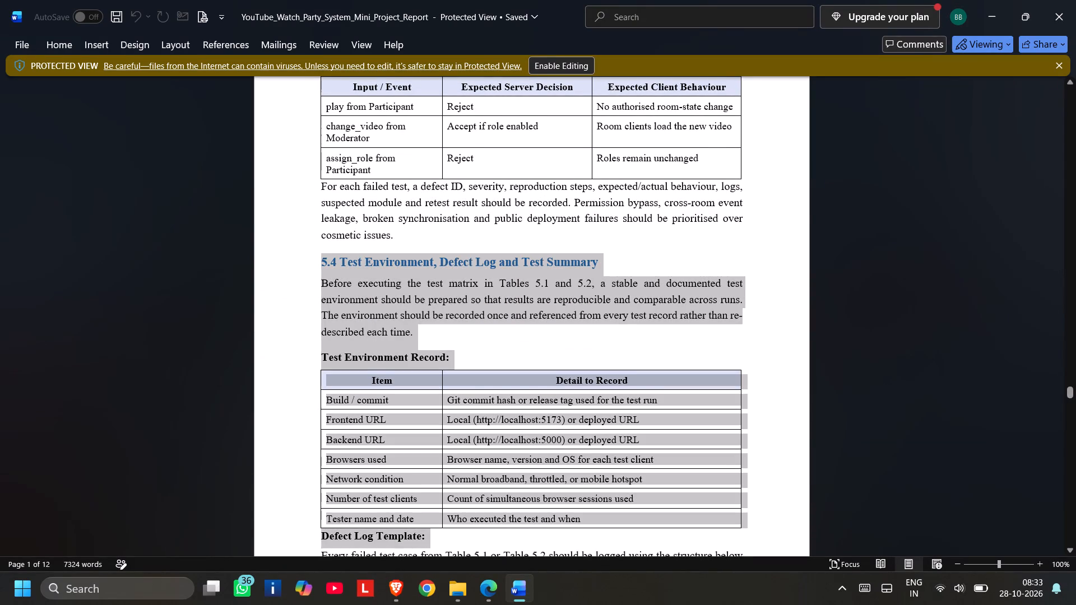
left_click_drag(605, 549, 740, 552)
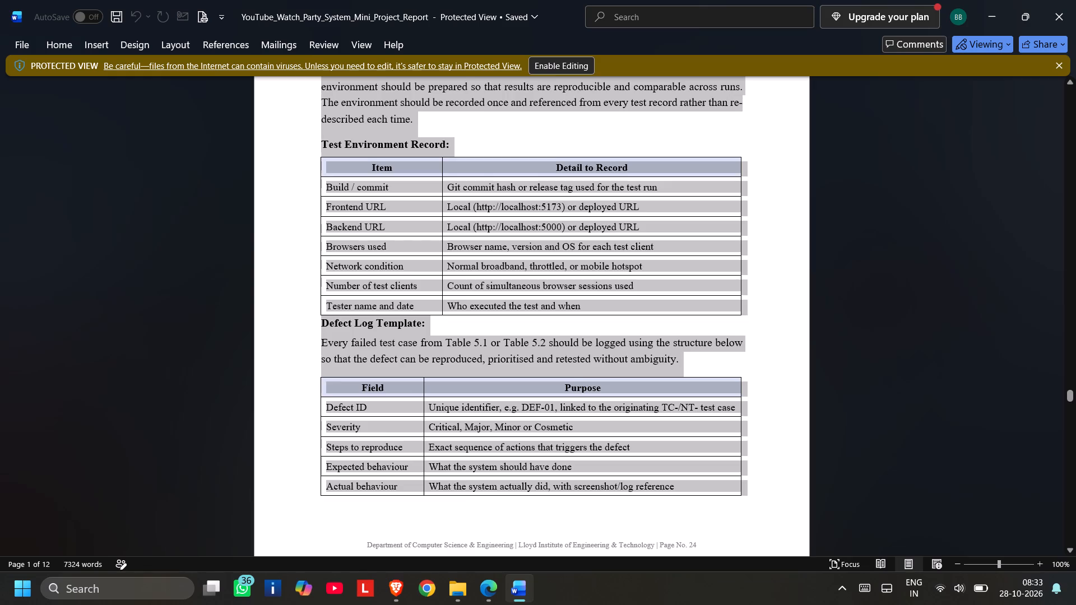
left_click_drag(740, 552, 685, 157)
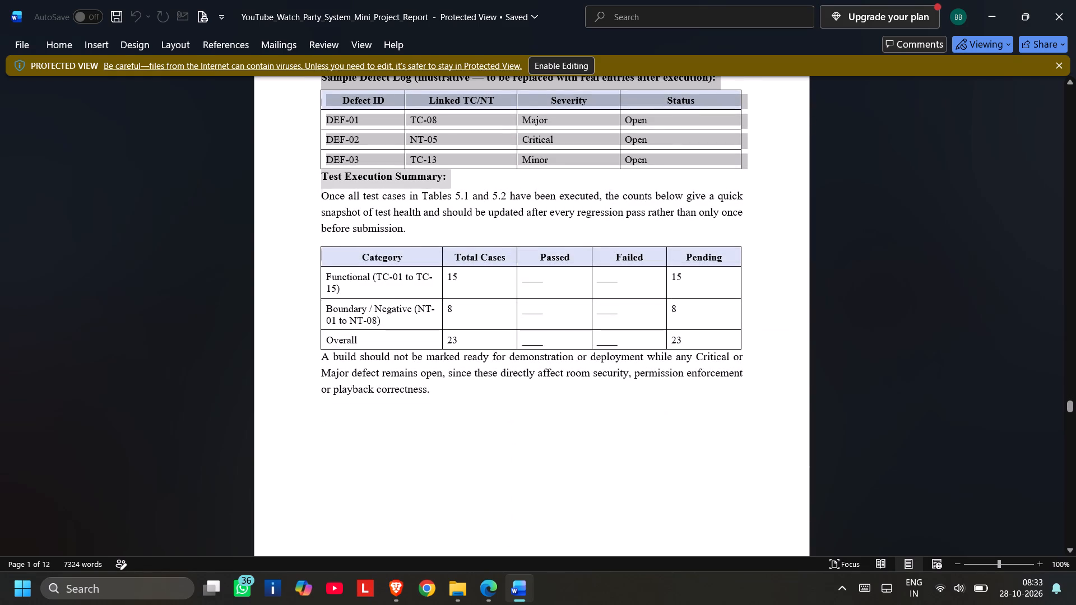
left_click_drag(685, 157, 733, 257)
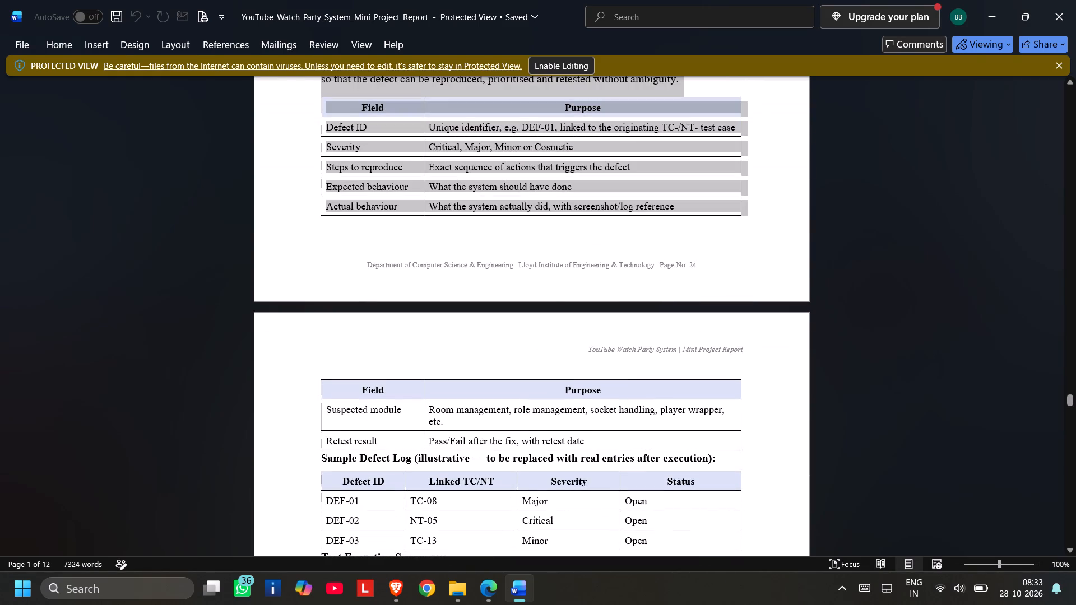
left_click_drag(733, 257, 731, 257)
key("ctrl+c")
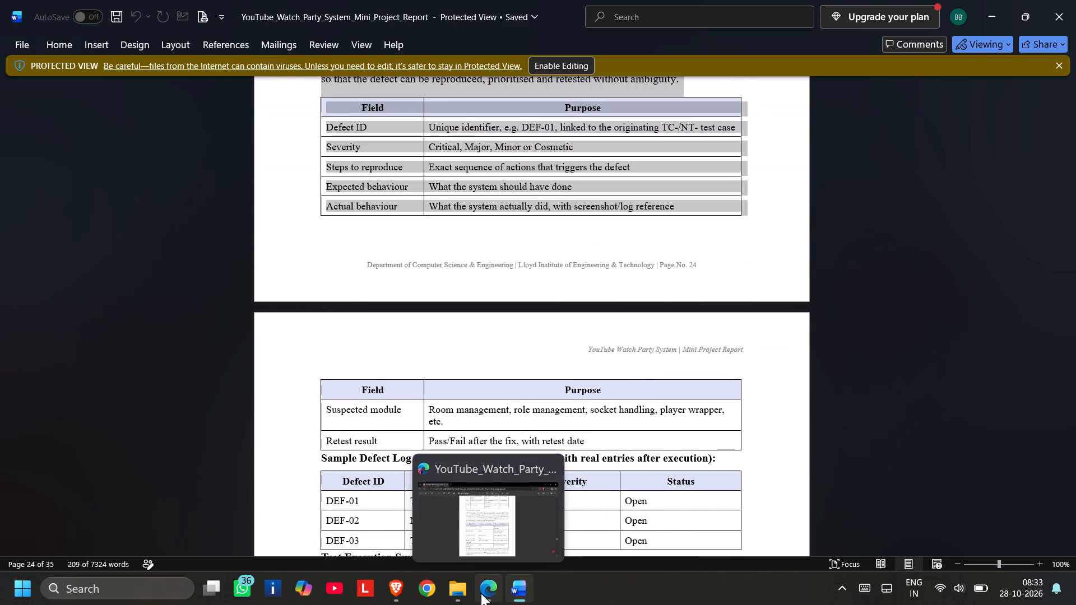
Switch to File Explorer and open YouTube_Watch_Party_System_Mini_Project_Report claude from Downloads in Word.
double_click(466, 592)
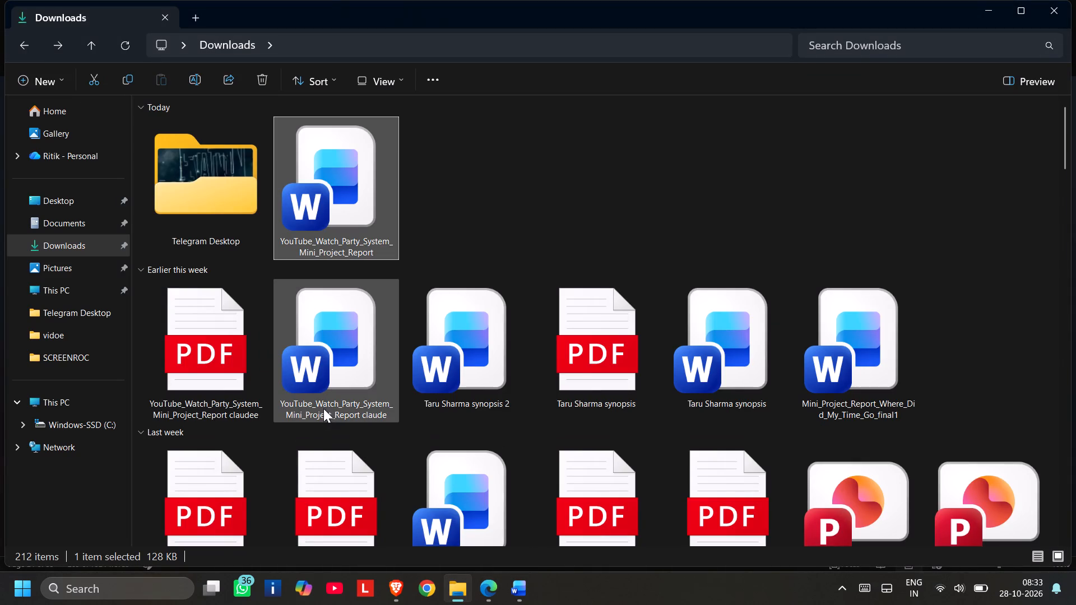
double_click(323, 404)
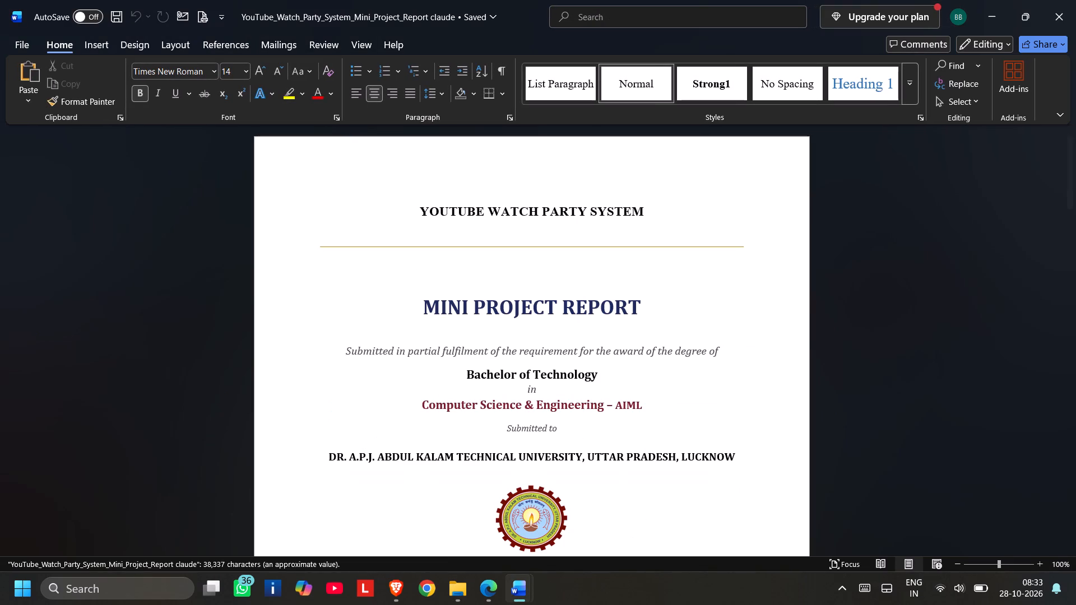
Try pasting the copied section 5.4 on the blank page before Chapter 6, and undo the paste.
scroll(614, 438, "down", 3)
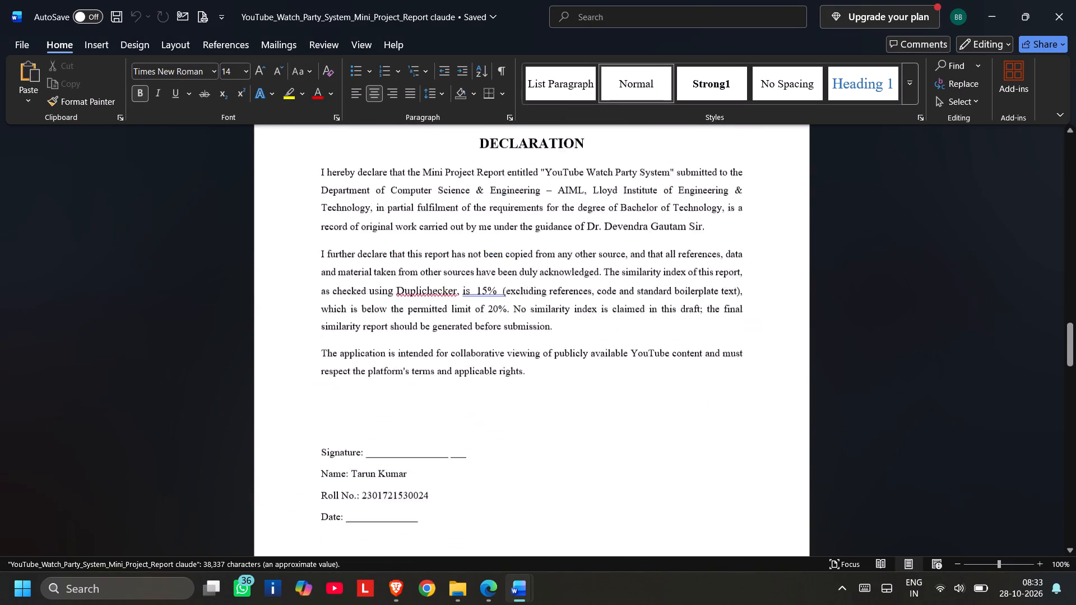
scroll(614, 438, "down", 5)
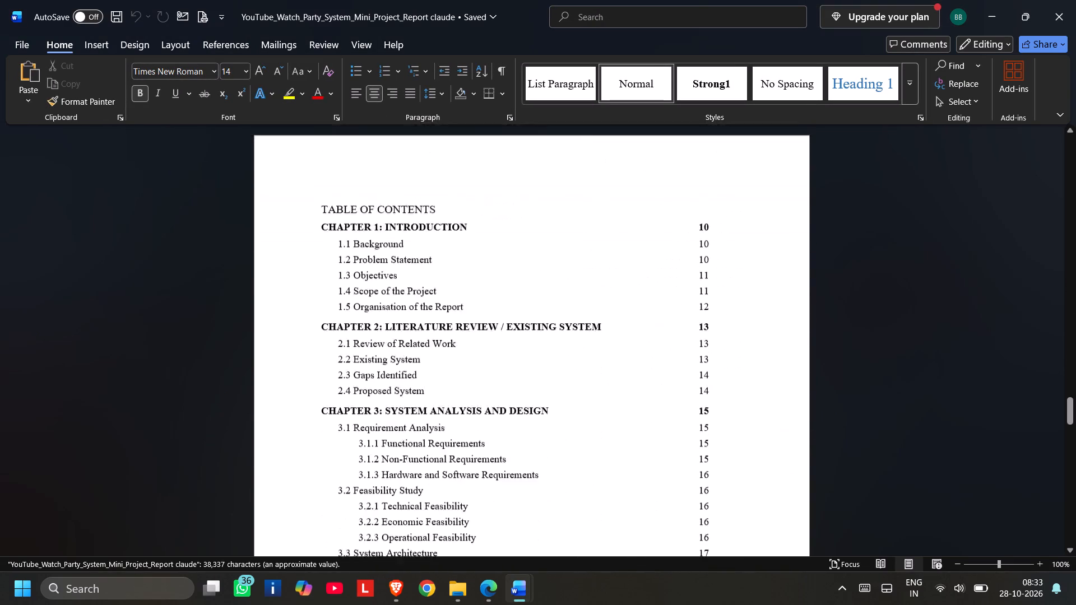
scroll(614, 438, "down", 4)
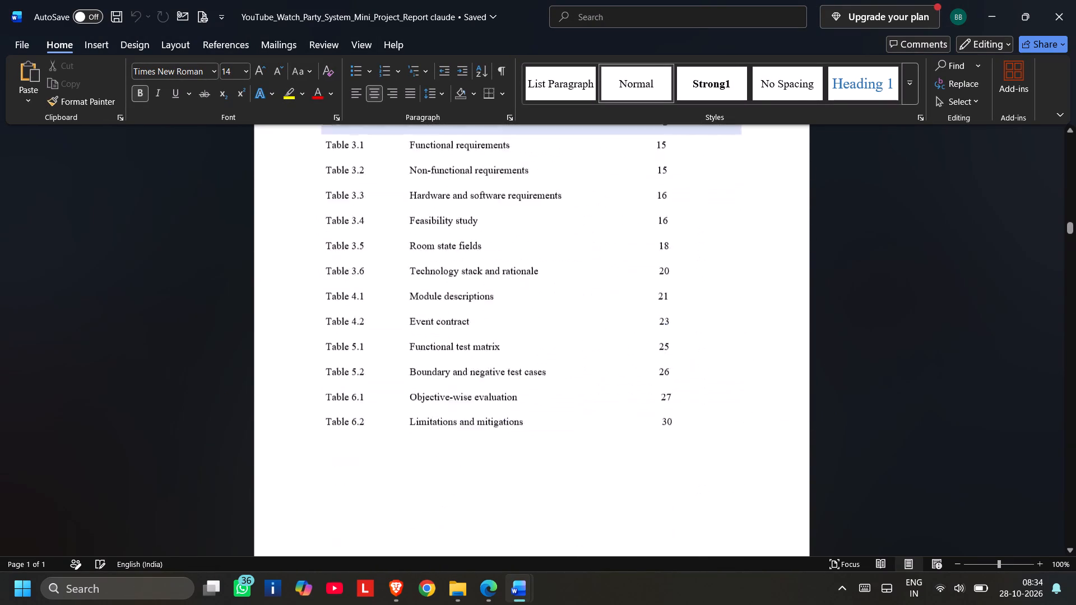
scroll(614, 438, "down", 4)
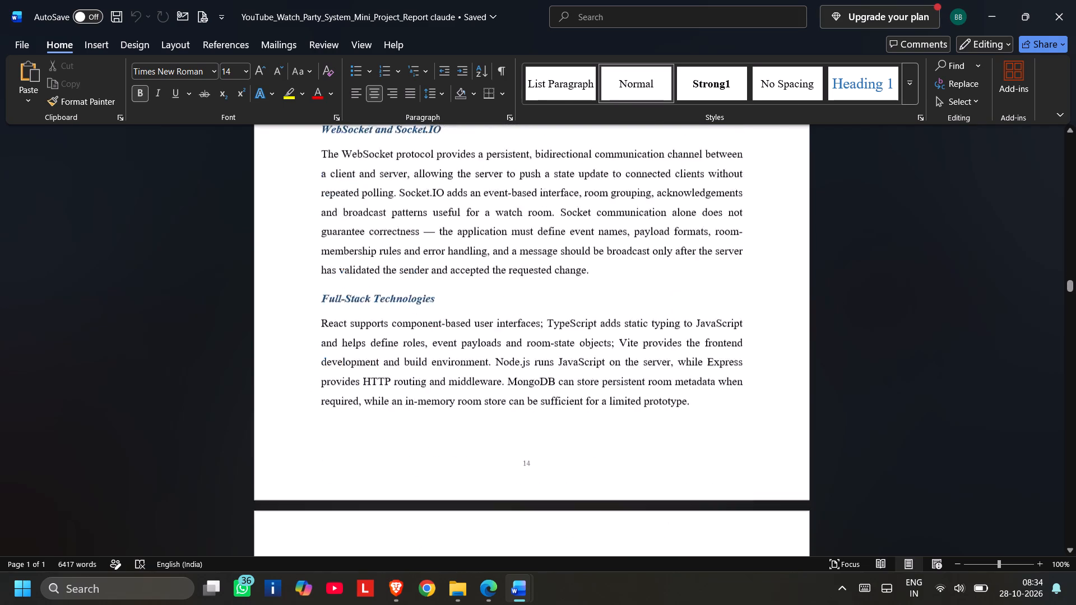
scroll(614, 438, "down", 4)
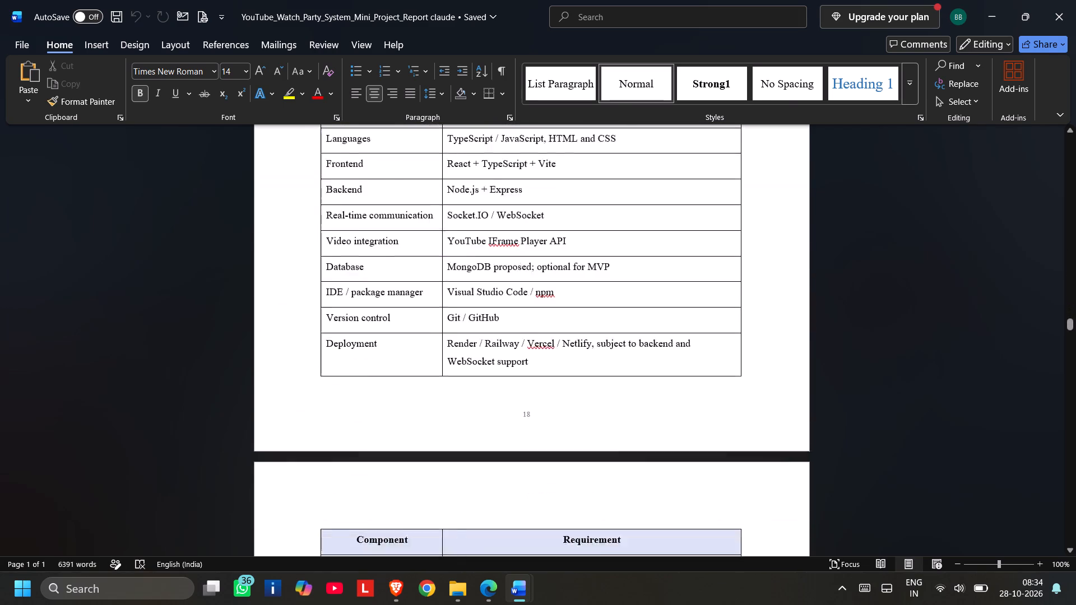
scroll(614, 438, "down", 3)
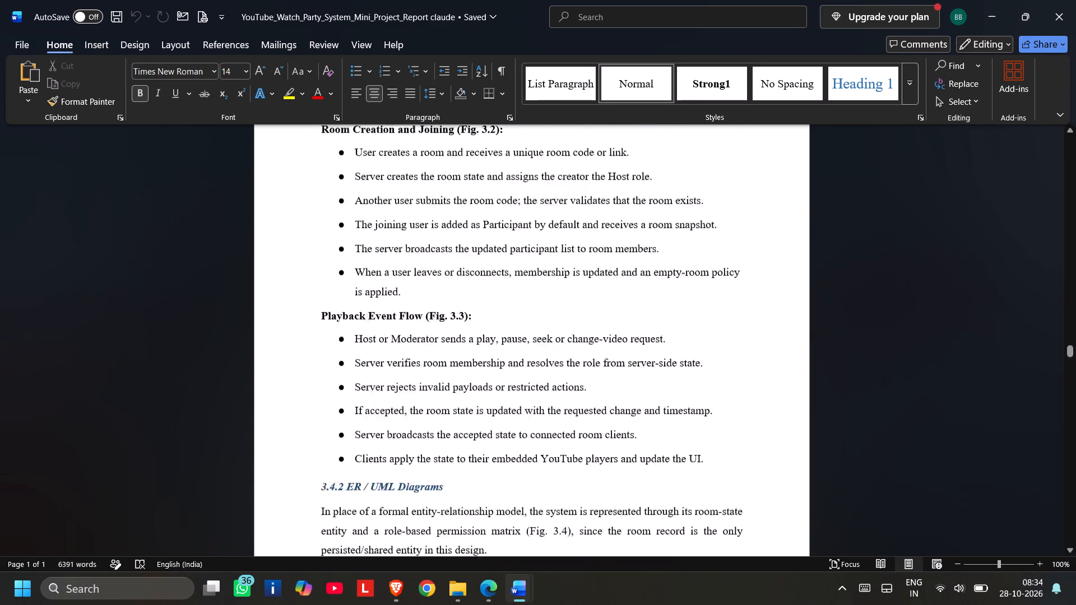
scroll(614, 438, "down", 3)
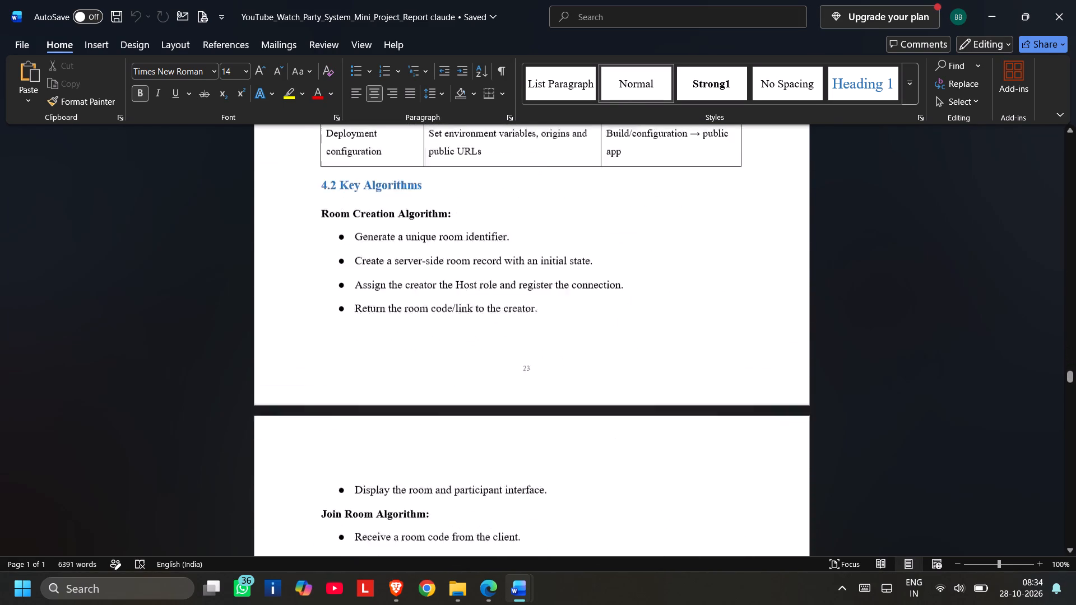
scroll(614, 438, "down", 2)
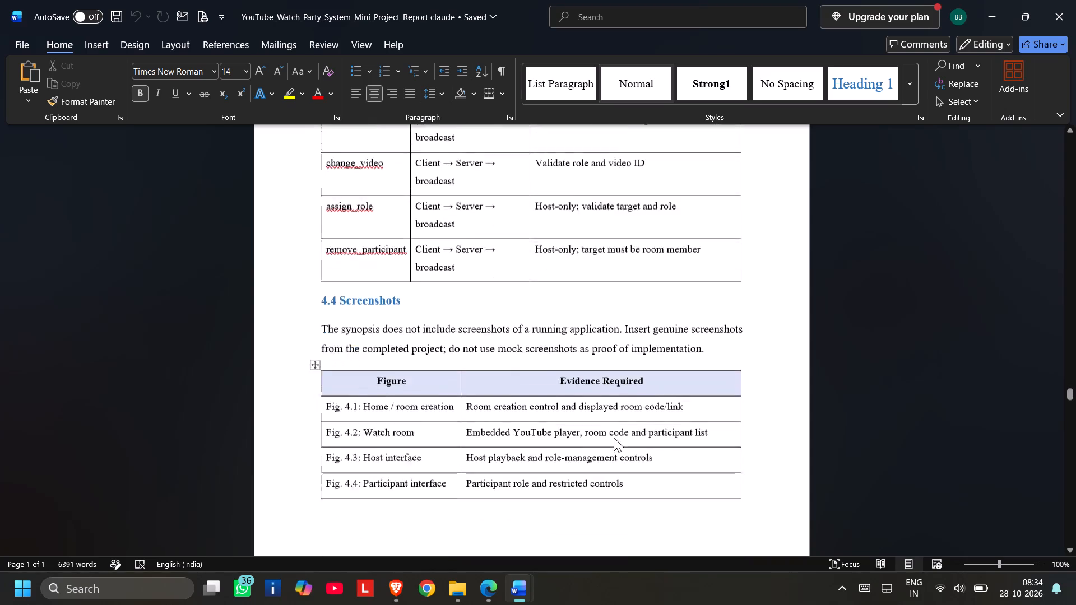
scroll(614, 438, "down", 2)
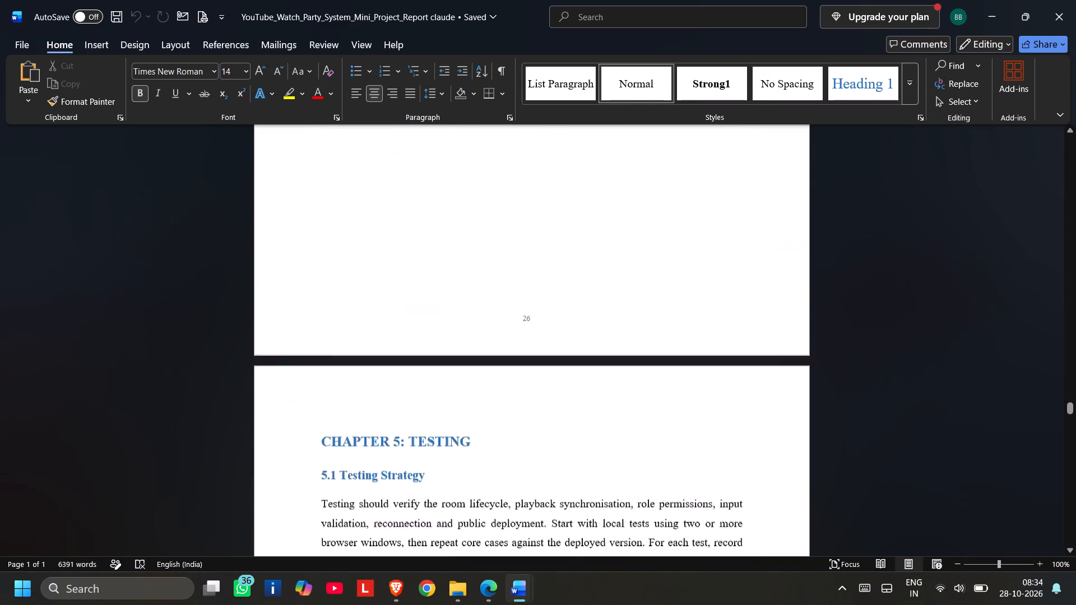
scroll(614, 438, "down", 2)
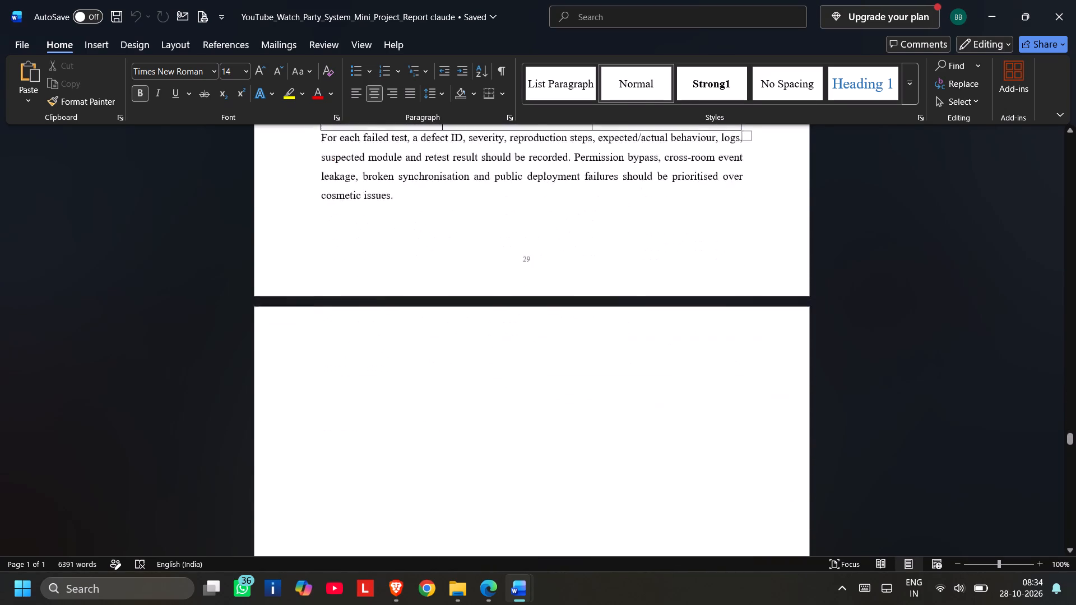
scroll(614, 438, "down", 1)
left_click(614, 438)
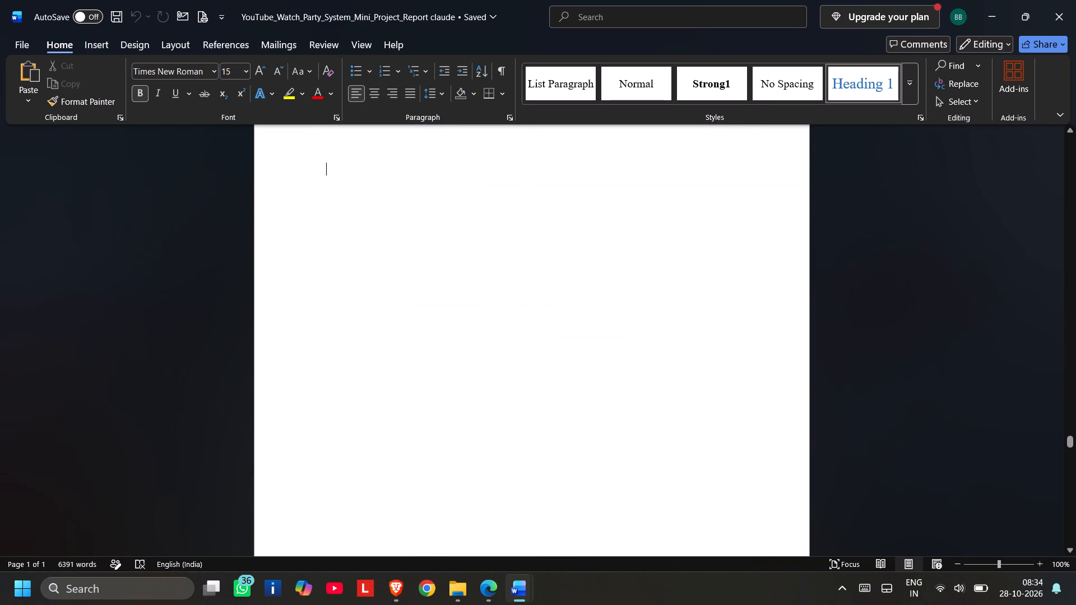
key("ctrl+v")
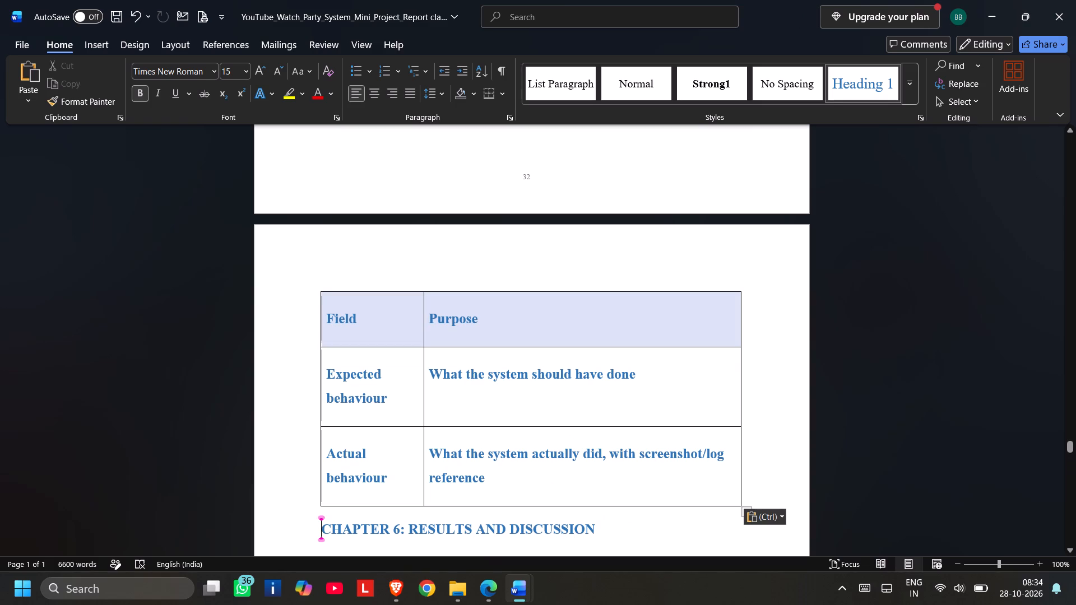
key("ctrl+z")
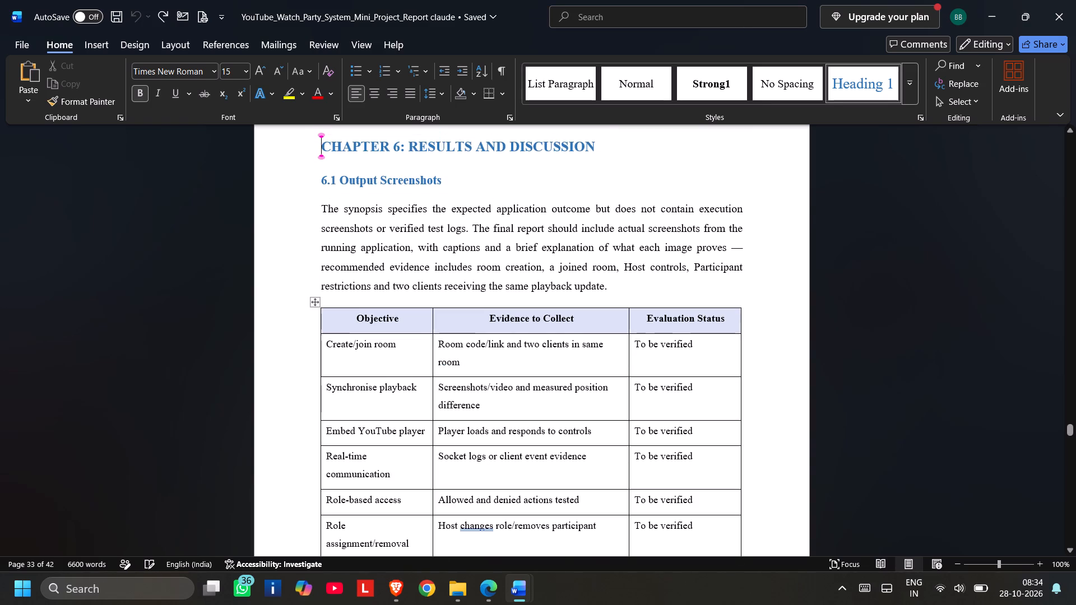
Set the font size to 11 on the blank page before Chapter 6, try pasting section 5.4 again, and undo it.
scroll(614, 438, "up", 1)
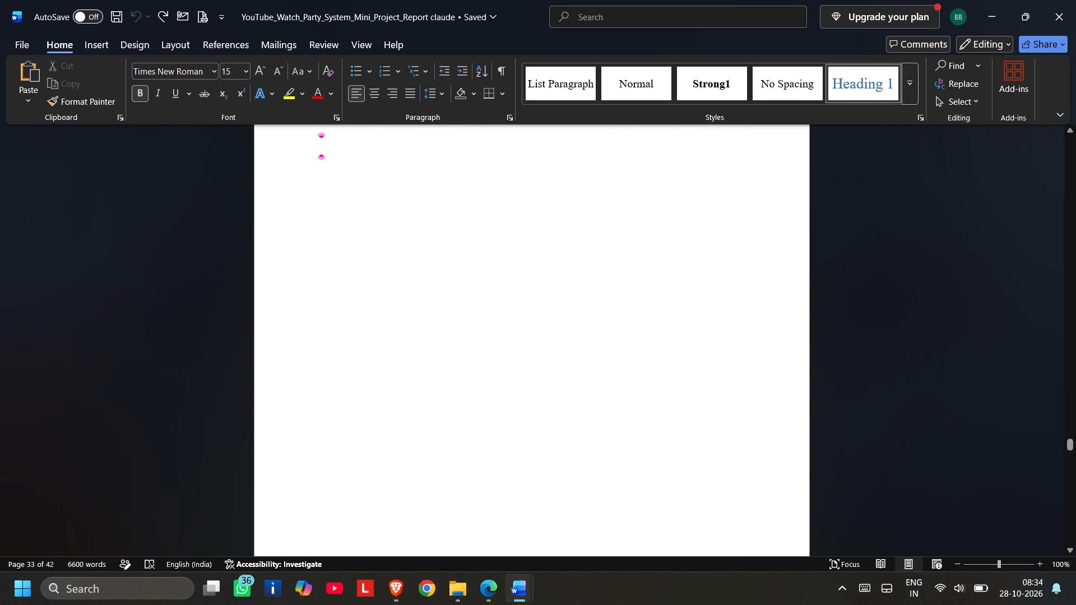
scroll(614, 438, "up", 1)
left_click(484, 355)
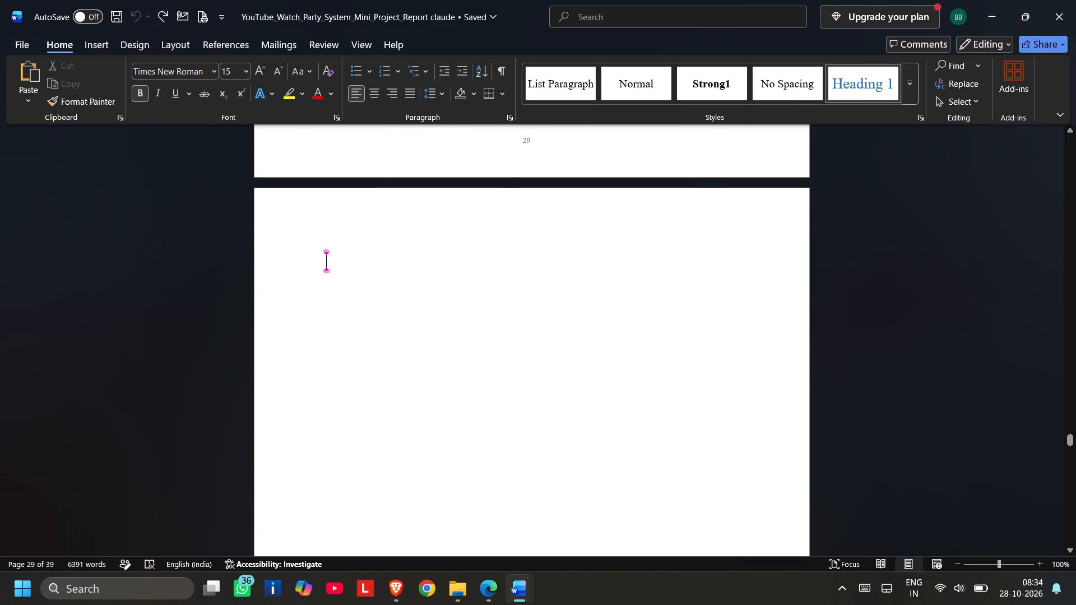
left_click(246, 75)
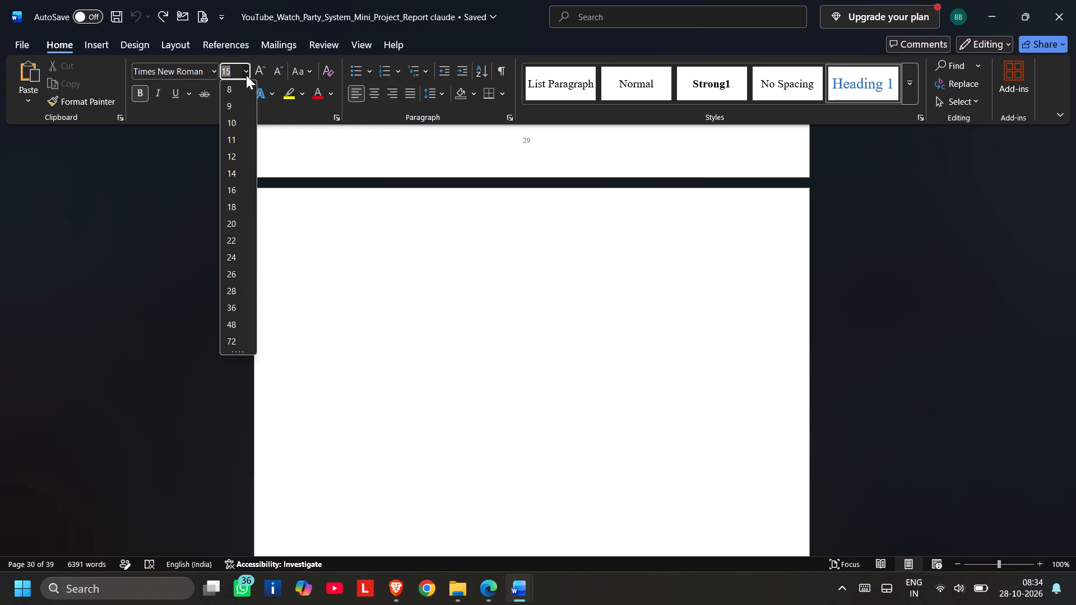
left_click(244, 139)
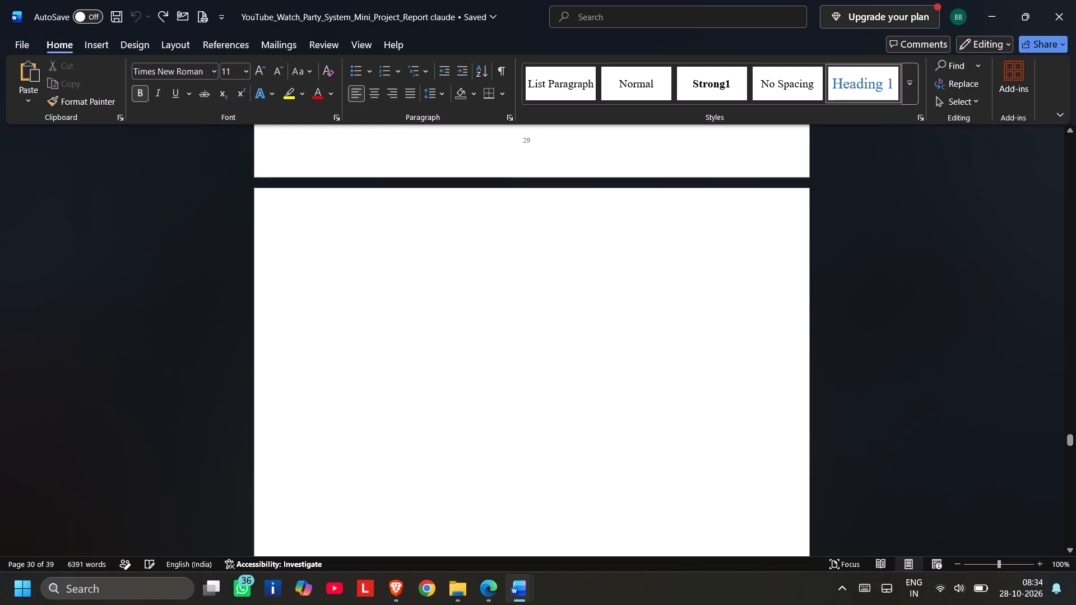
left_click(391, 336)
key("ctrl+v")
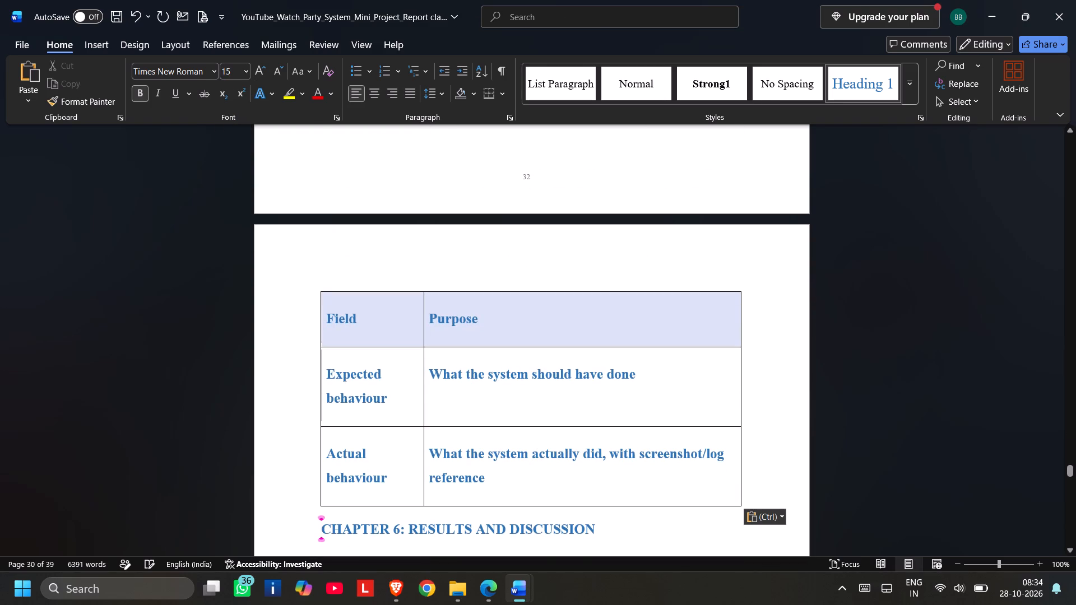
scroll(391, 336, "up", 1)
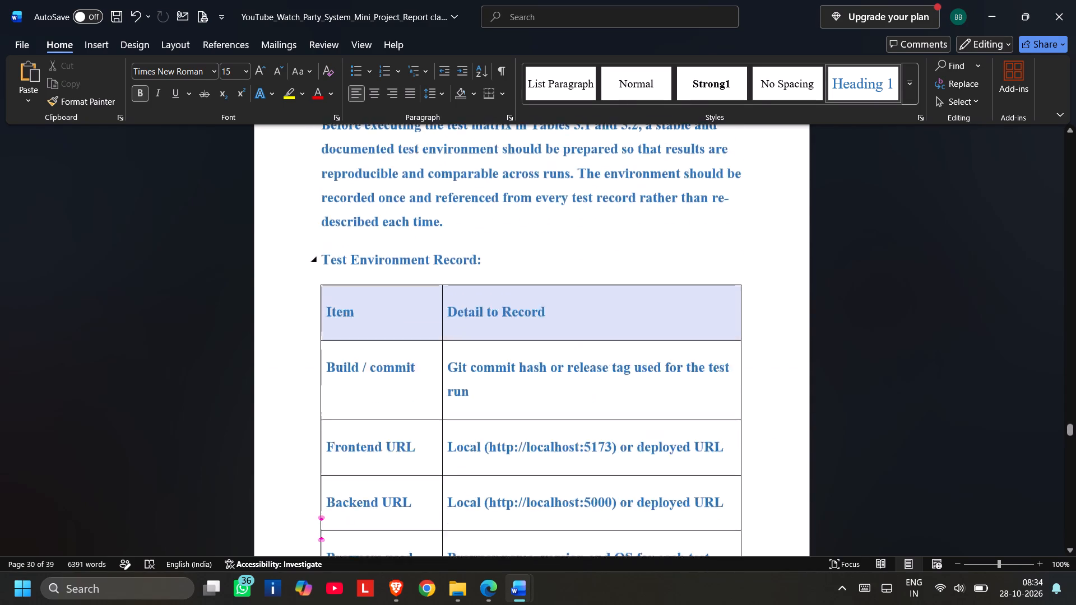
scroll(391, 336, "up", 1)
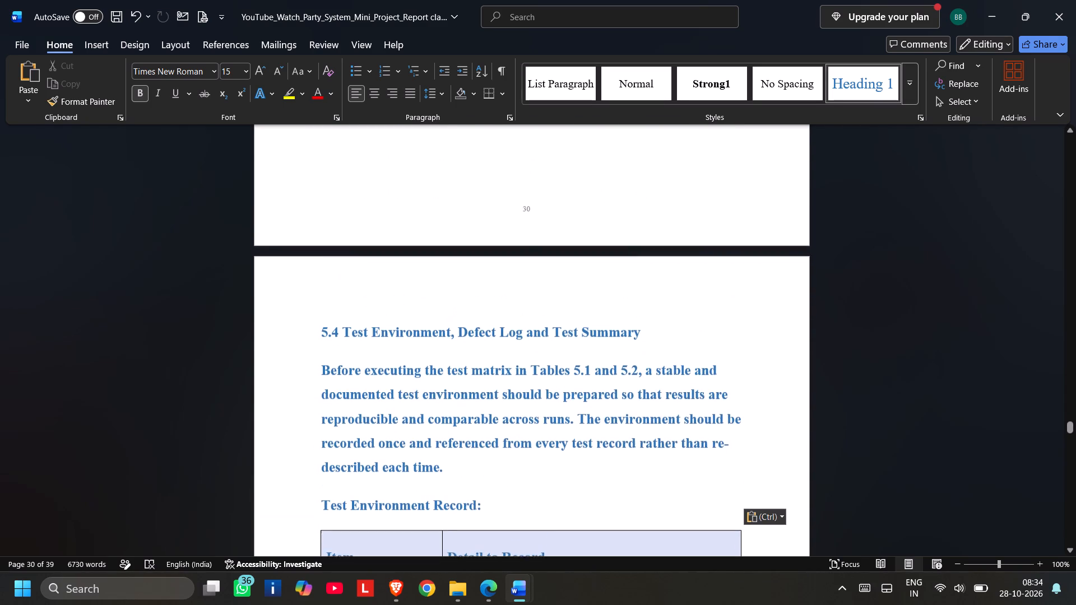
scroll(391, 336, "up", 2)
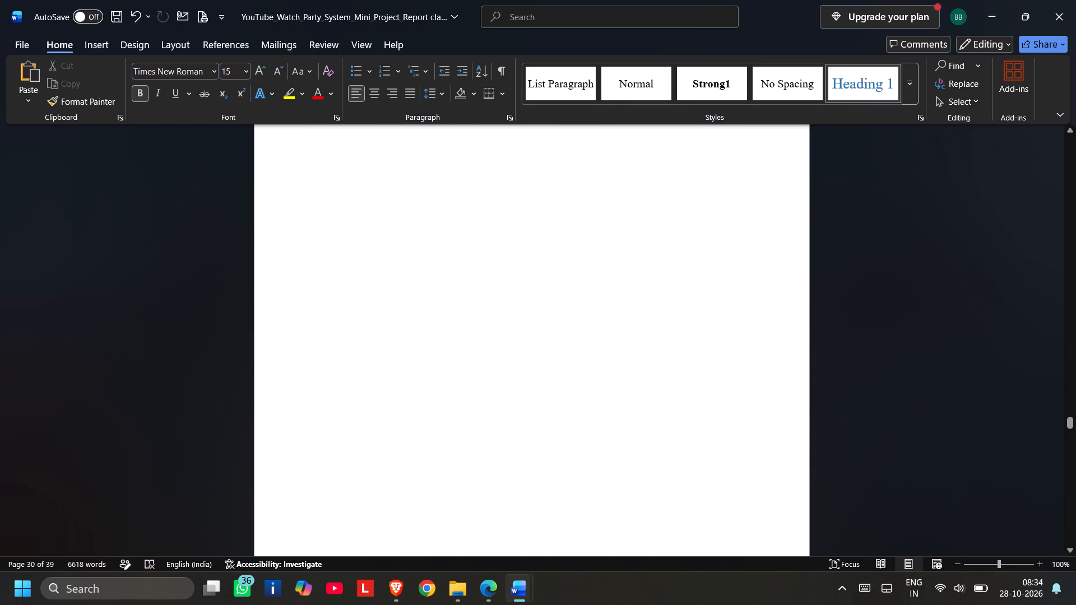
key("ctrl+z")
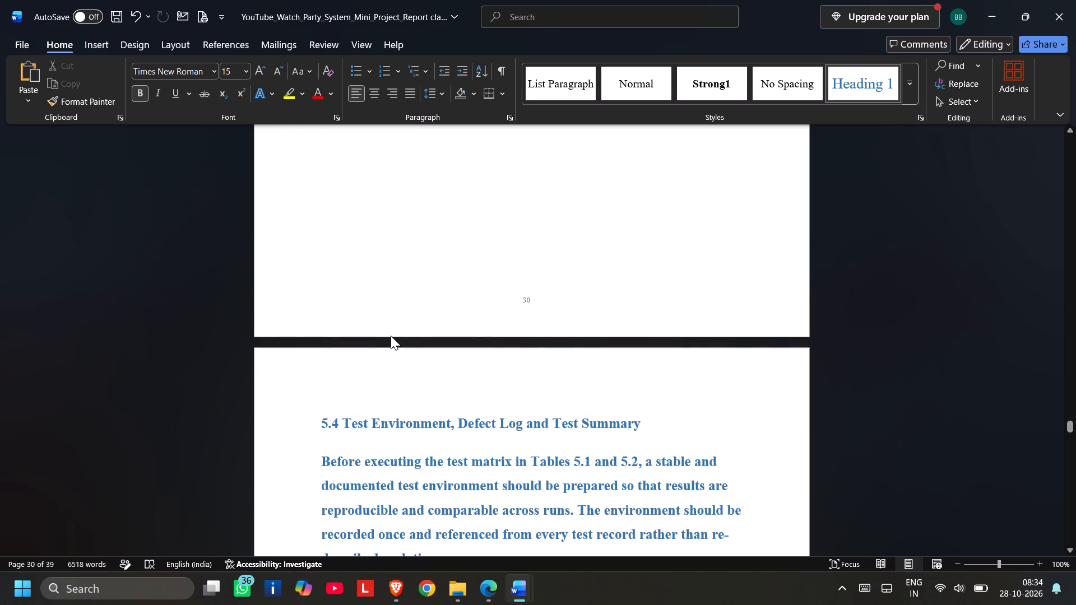
Remove the blank page between page 29 and the CHAPTER 6: RESULTS AND DISCUSSION heading.
scroll(391, 336, "up", 1)
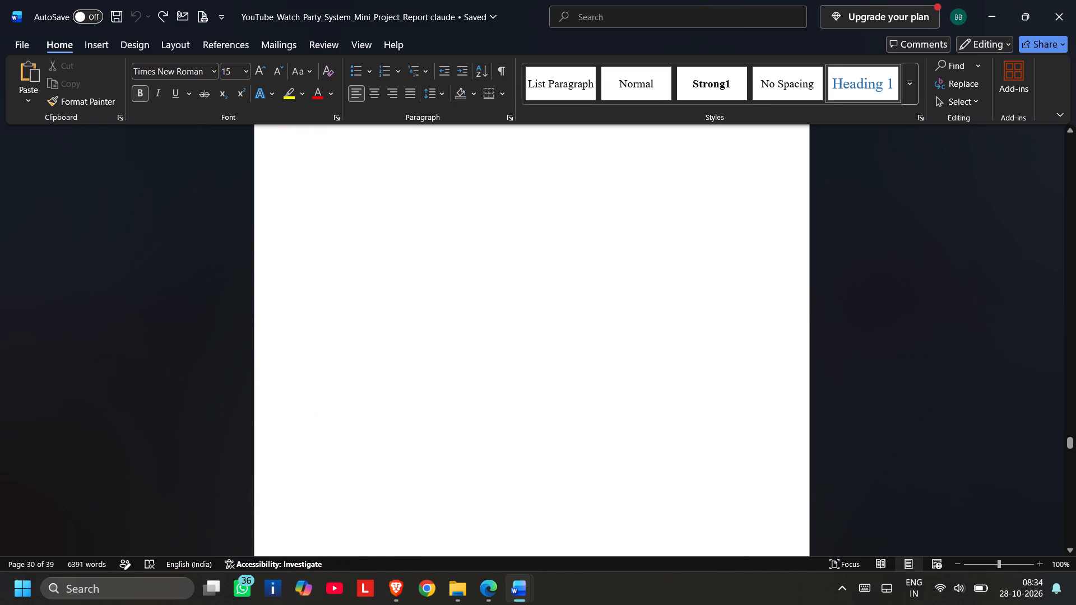
scroll(391, 336, "up", 1)
left_click(427, 343)
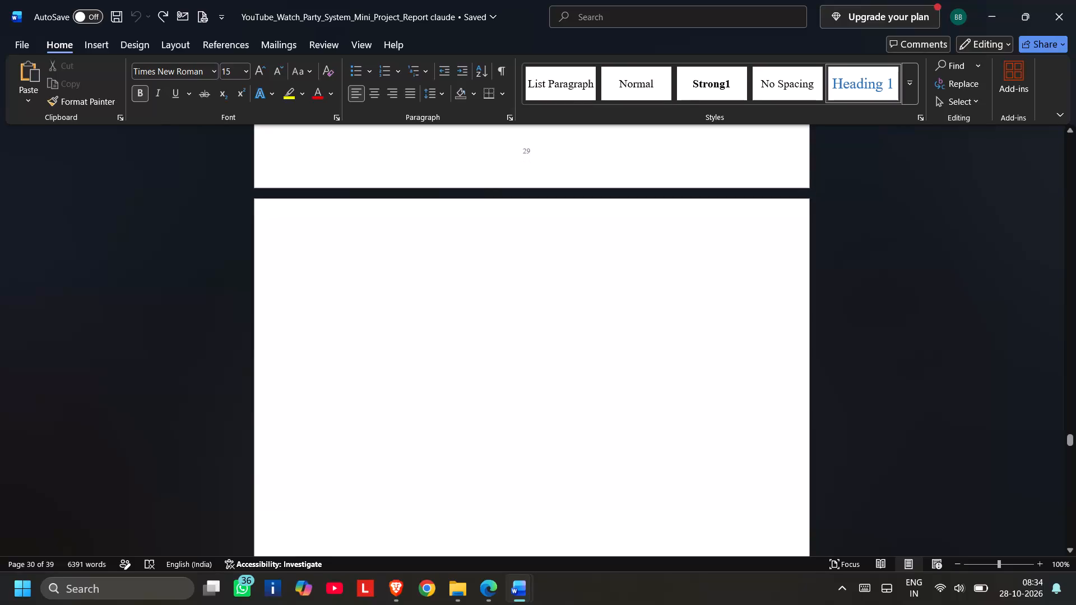
type("jj")
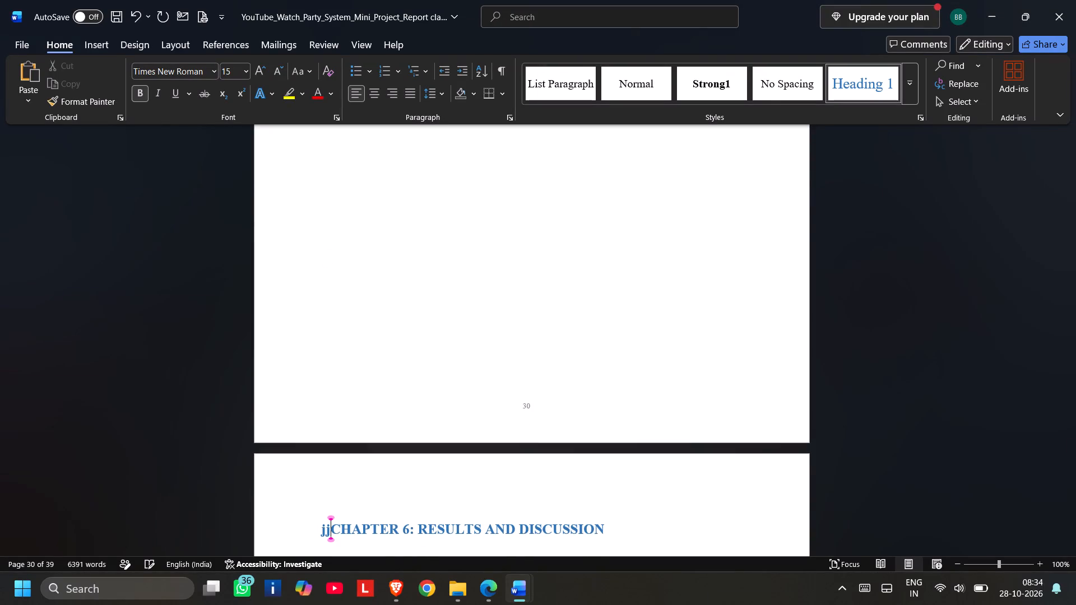
key("BackSpace")
key("BackSpace")
key("BackSpace")
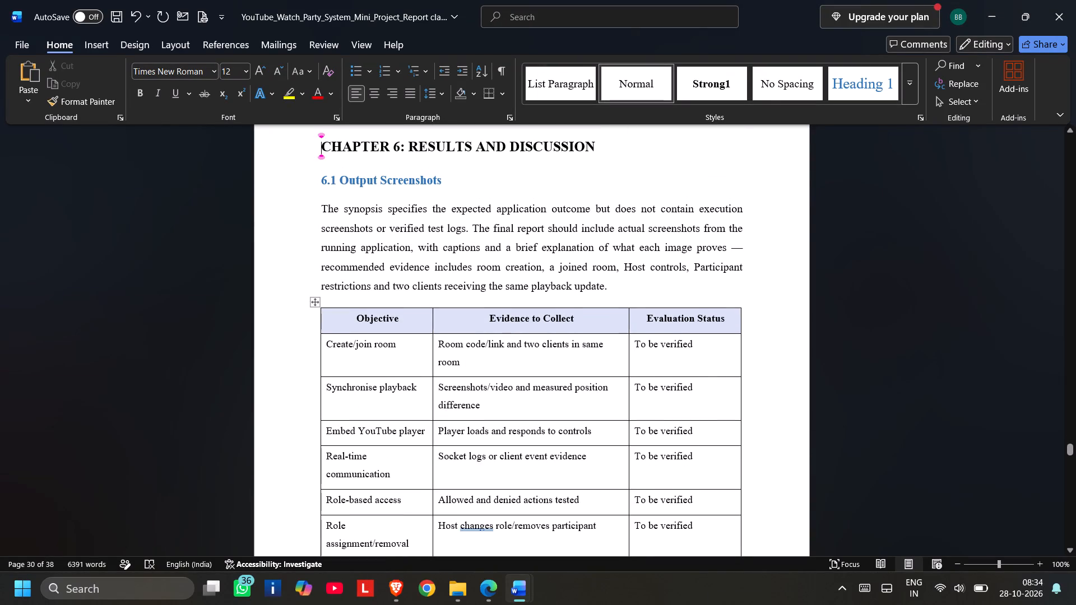
Insert an empty Normal-style line above the CHAPTER 6: RESULTS AND DISCUSSION heading, clearing any placeholder text from it.
scroll(442, 268, "right", 1)
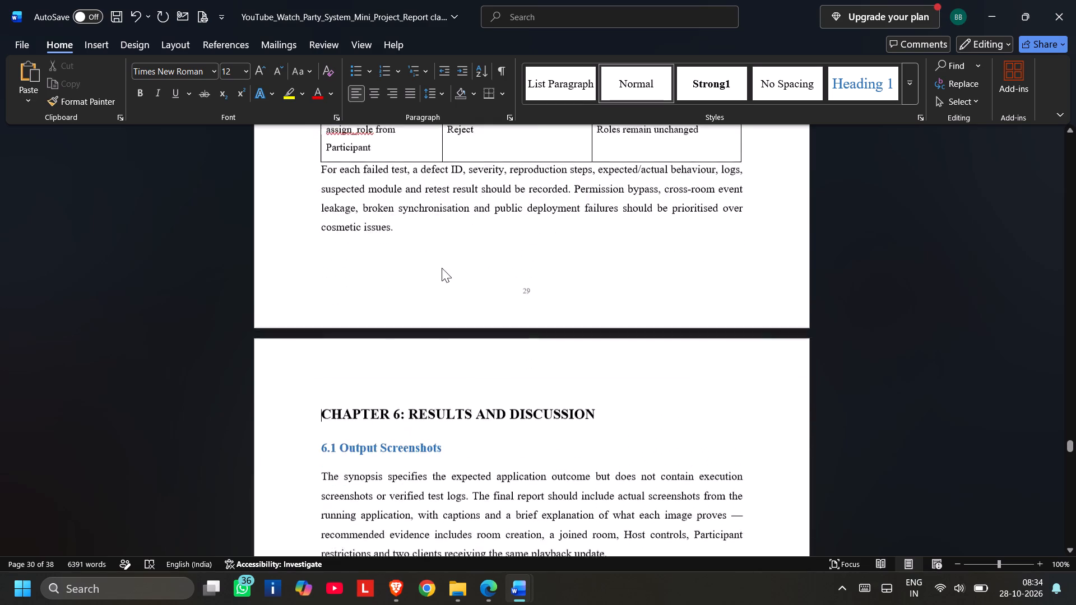
scroll(442, 268, "right", 1)
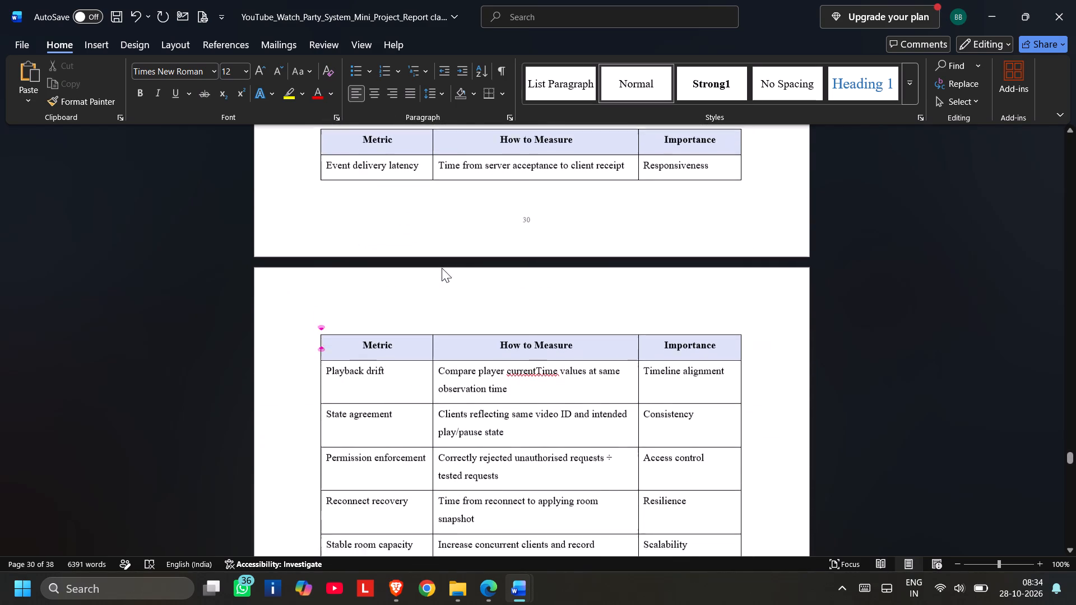
scroll(442, 268, "right", 1)
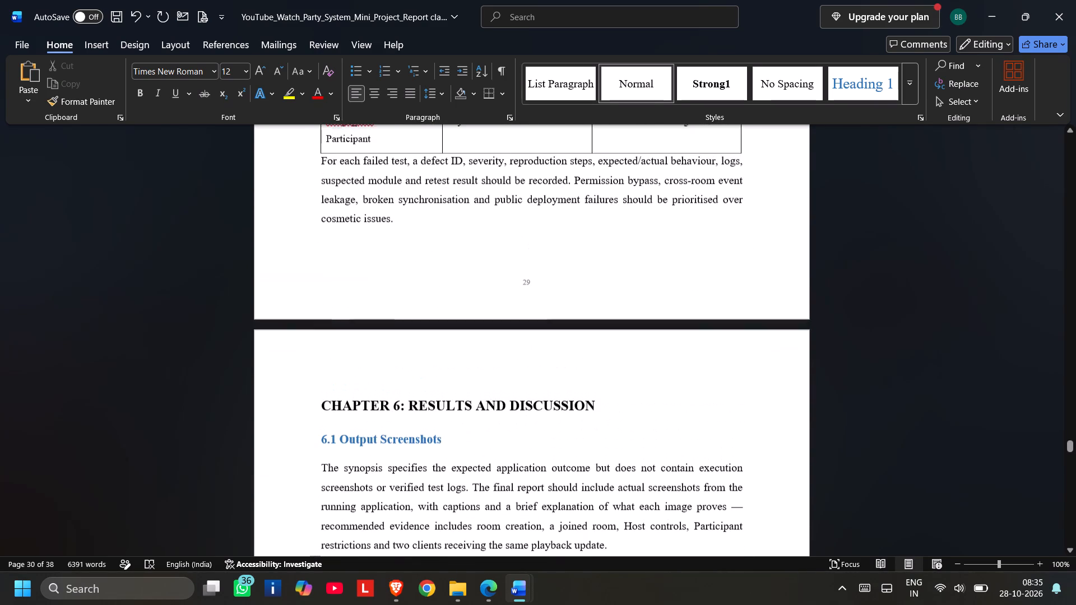
scroll(442, 268, "right", 1)
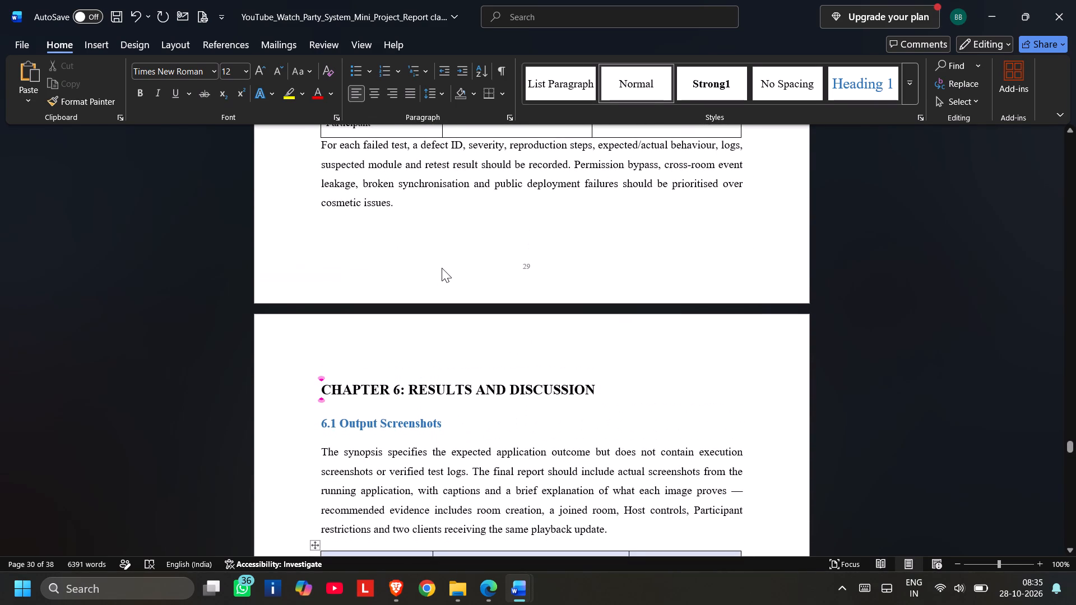
type("kjfjl")
key("Return")
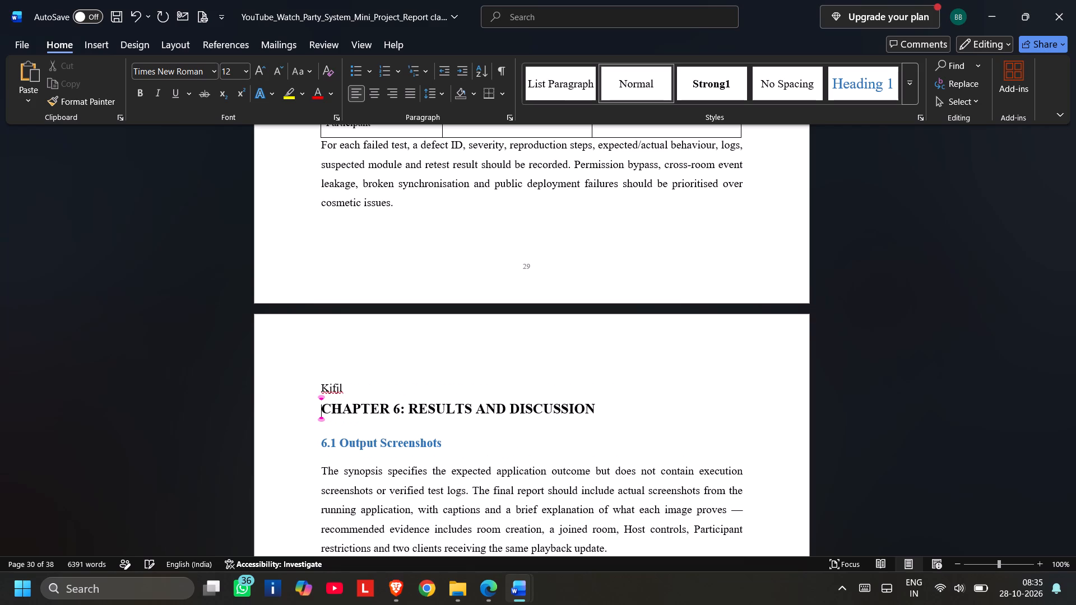
left_click(349, 390)
key("BackSpace")
key("BackSpace")
key("BackSpace")
key("BackSpace")
key("BackSpace")
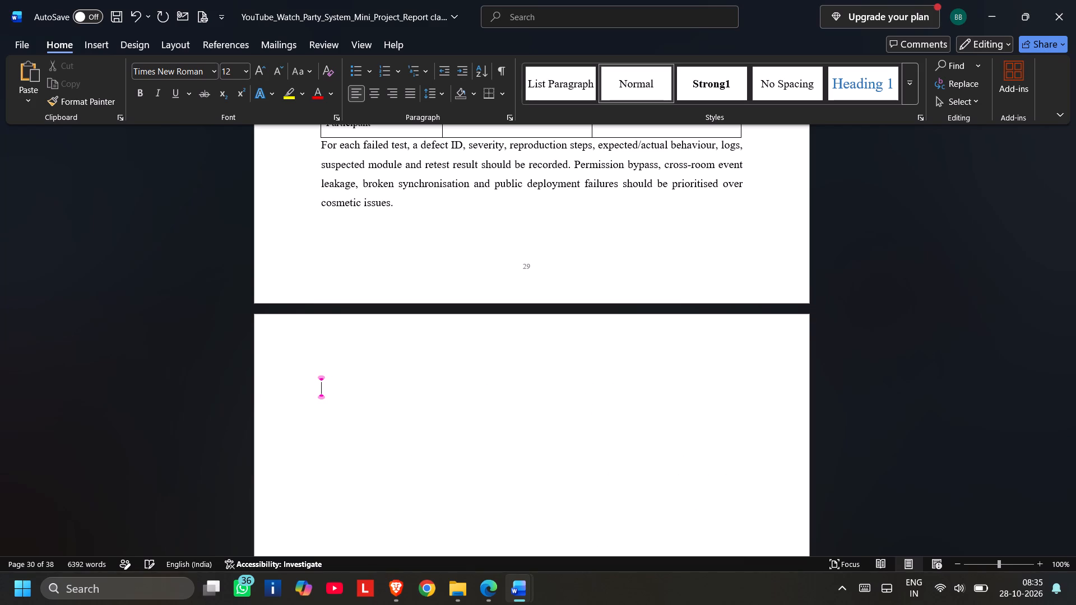
key("BackSpace")
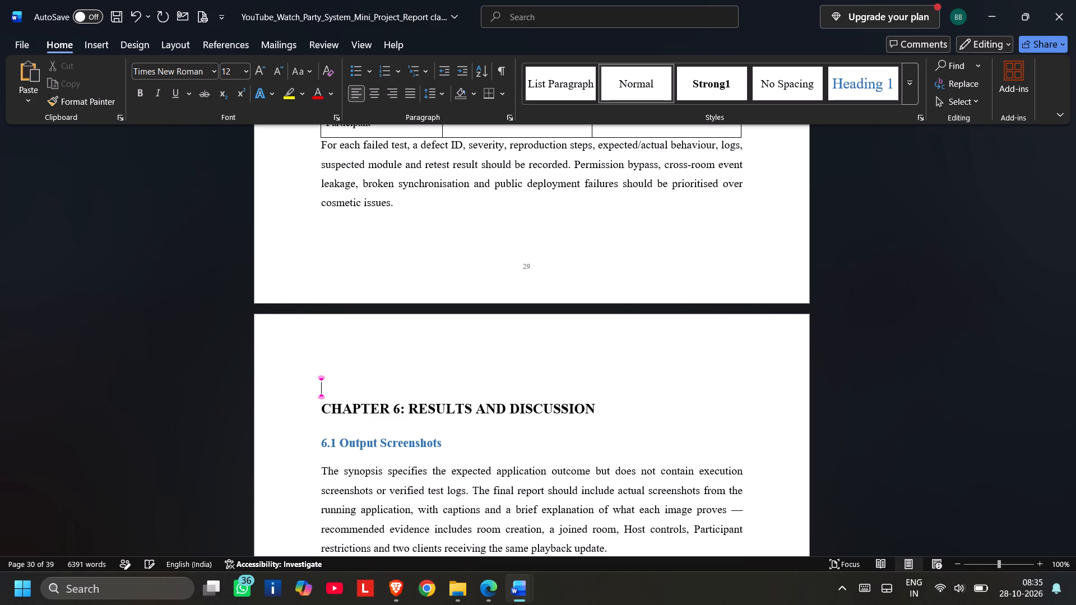
Paste section 5.4 on the empty line above the Chapter 6 heading and add three blank lines after its last table.
key("ctrl+v")
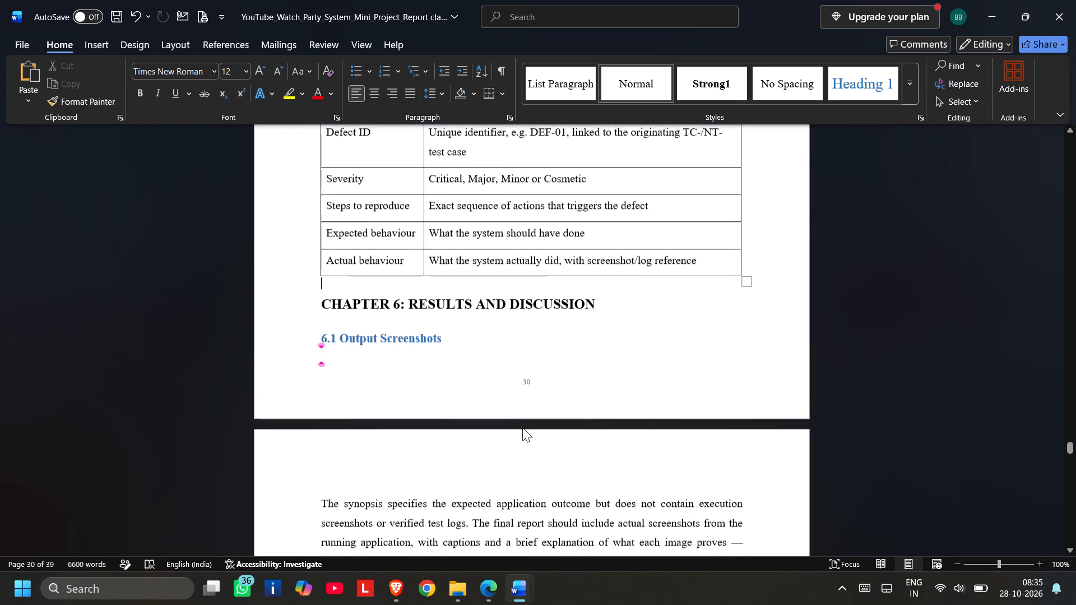
left_click(563, 280)
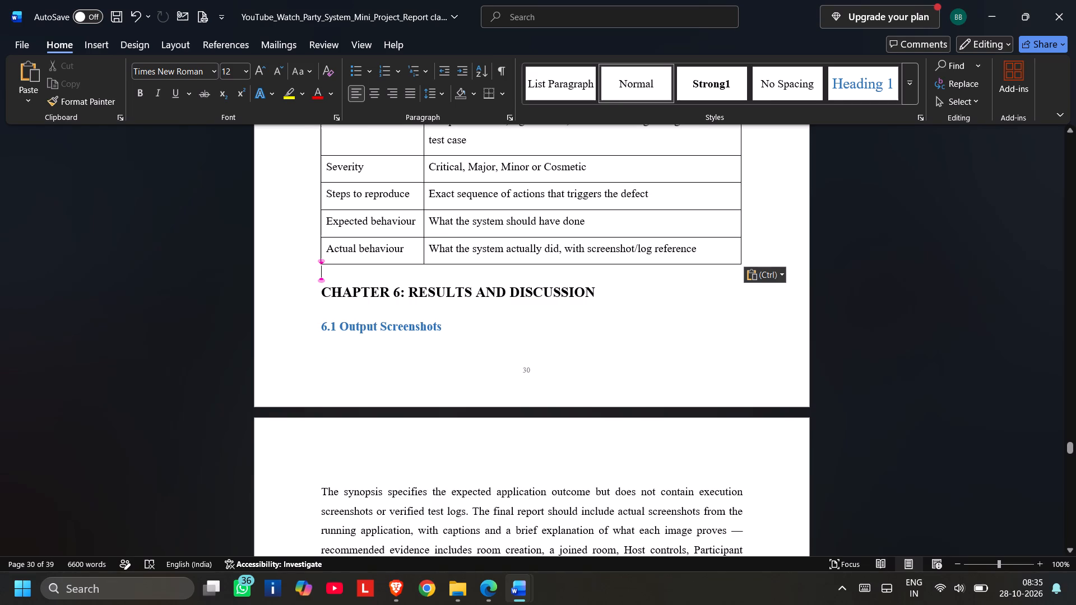
key("Return")
key("Return")
key("Return")
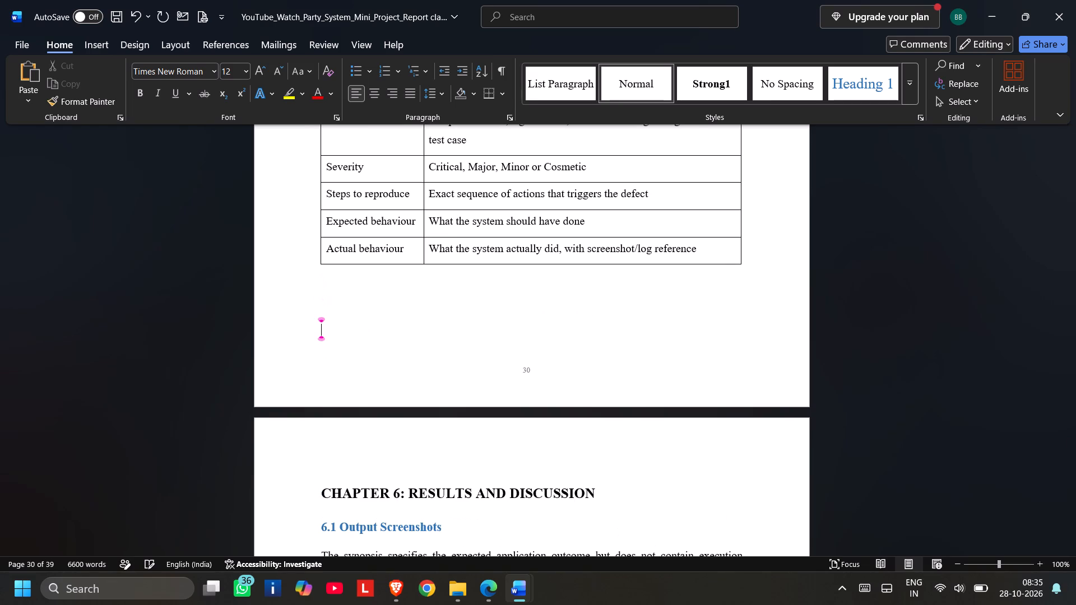
Examine the pasted section 5.4 and check the font formatting of the 5.3 Sample Input / Output heading.
scroll(579, 356, "up", 1)
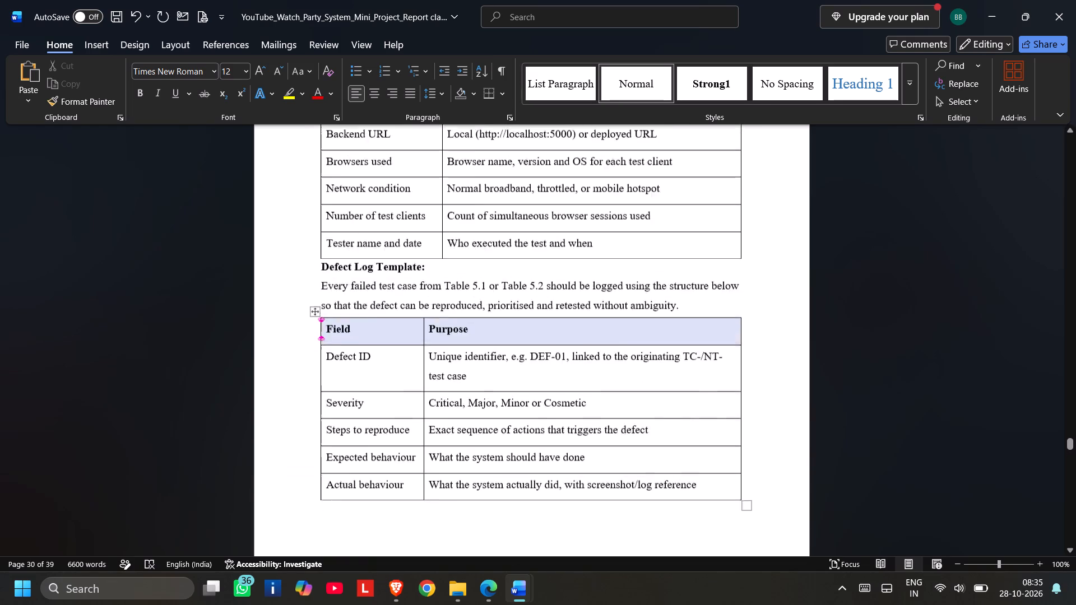
scroll(579, 356, "up", 1)
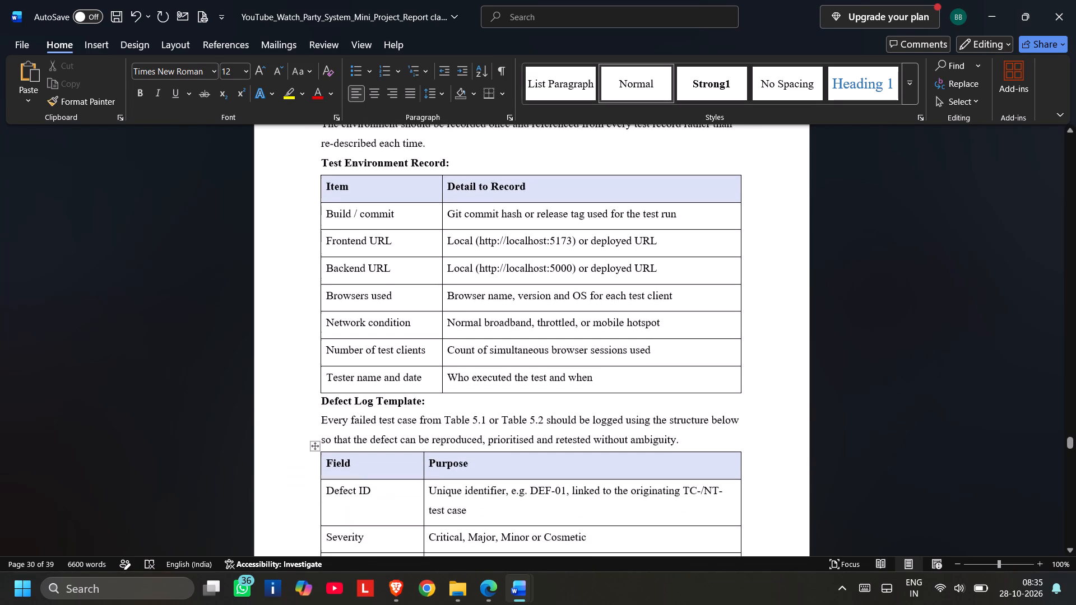
scroll(579, 356, "up", 1)
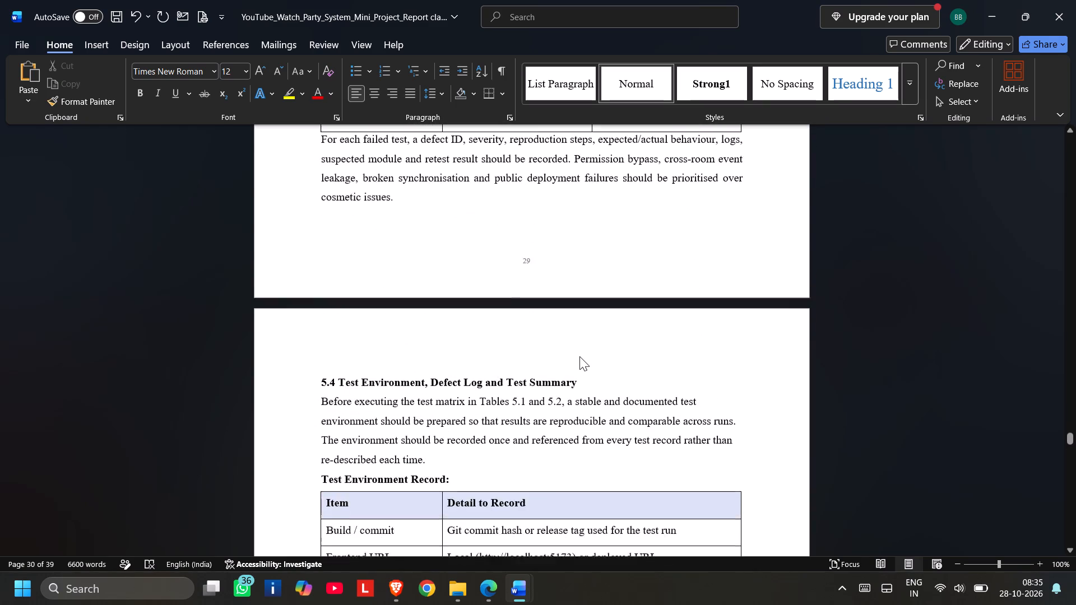
scroll(579, 356, "up", 2)
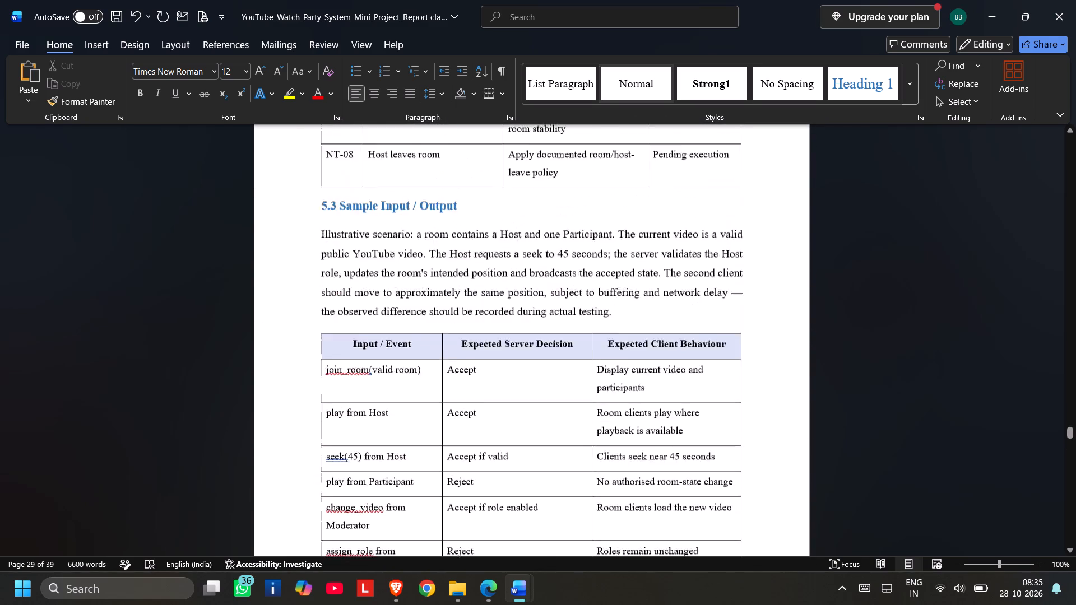
scroll(579, 356, "up", 1)
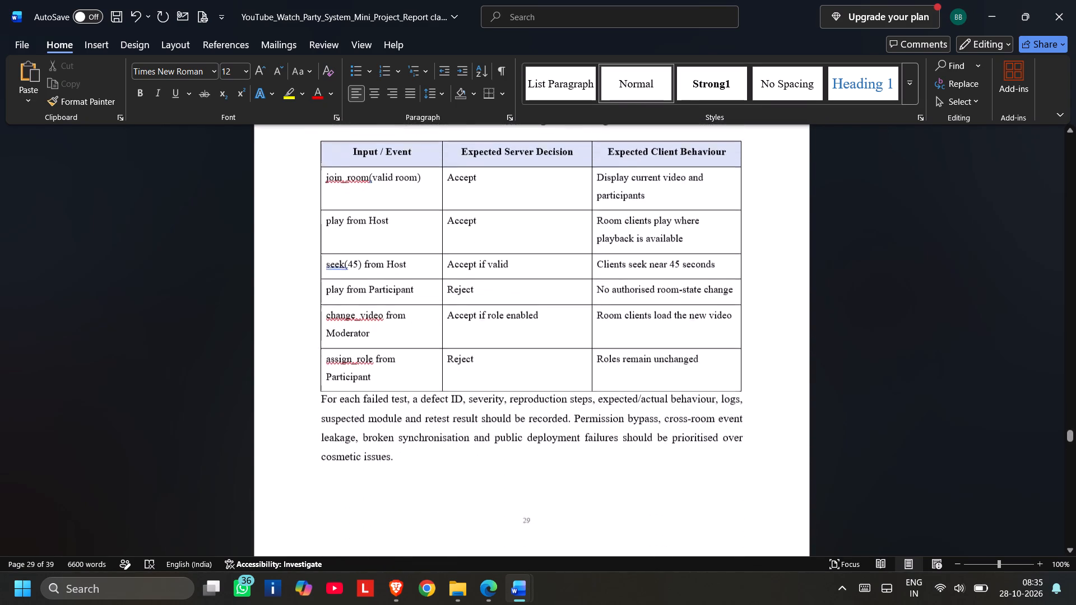
scroll(579, 356, "up", 1)
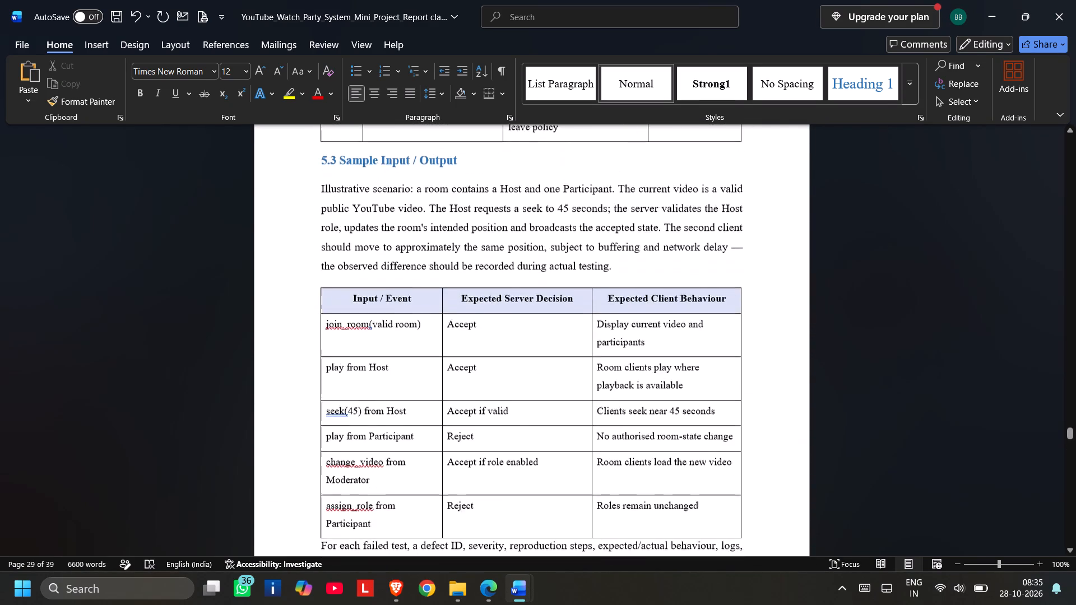
scroll(579, 356, "up", 1)
left_click_drag(474, 342, 313, 336)
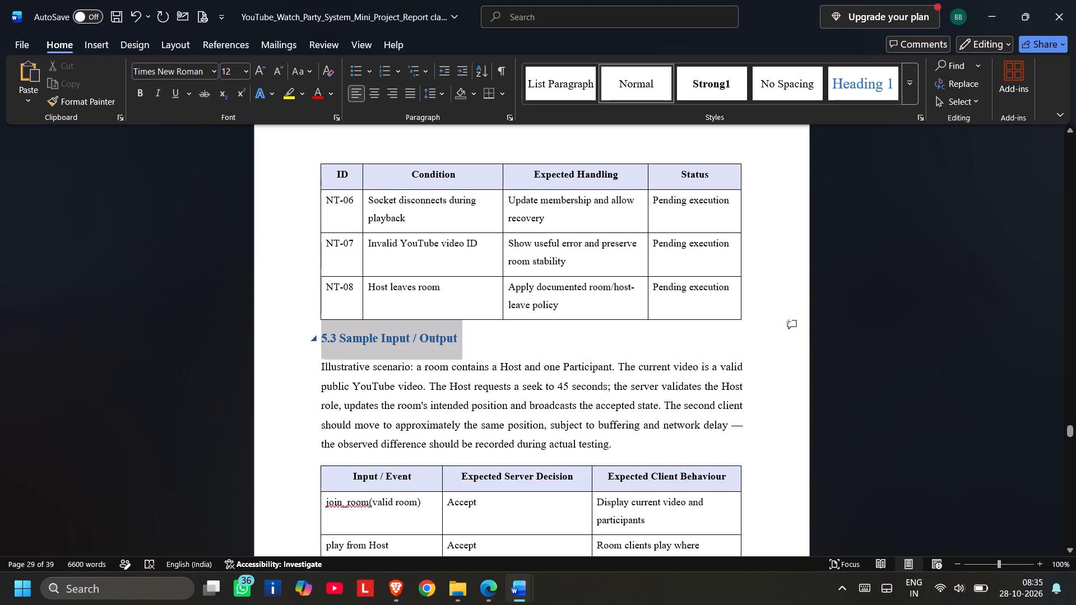
left_click_drag(313, 336, 315, 336)
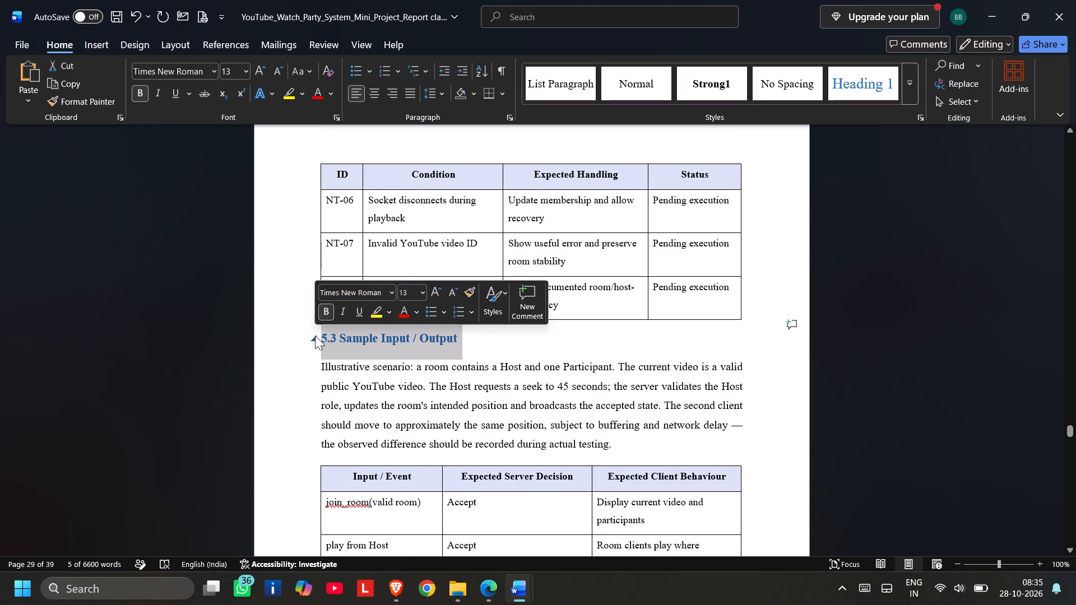
left_click(285, 360)
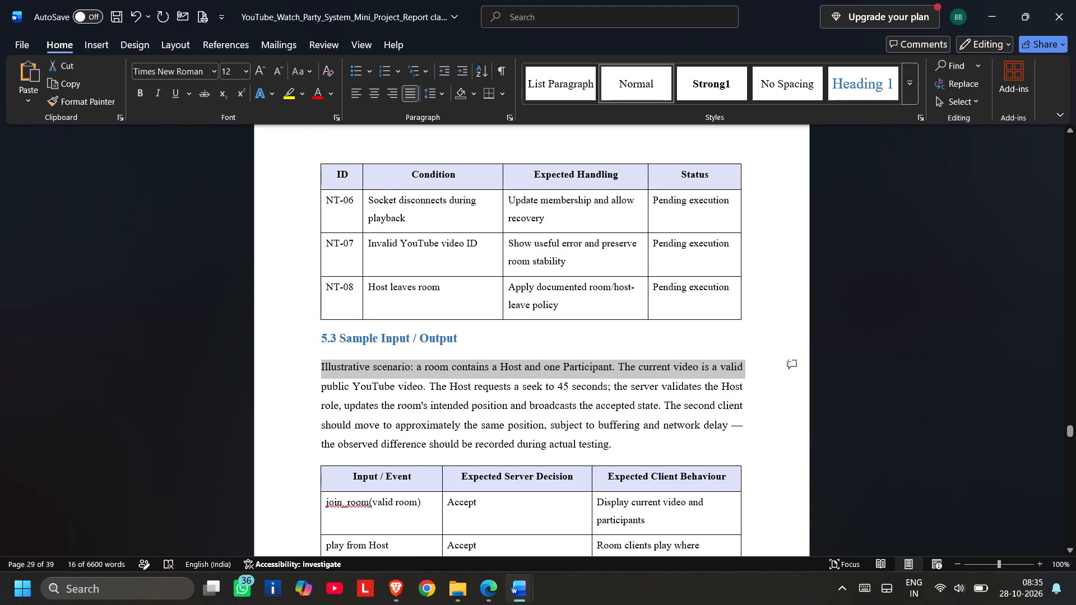
Set the 5.4 Test Environment, Defect Log and Test Summary heading to font size 14, keeping it bold.
scroll(384, 422, "down", 1)
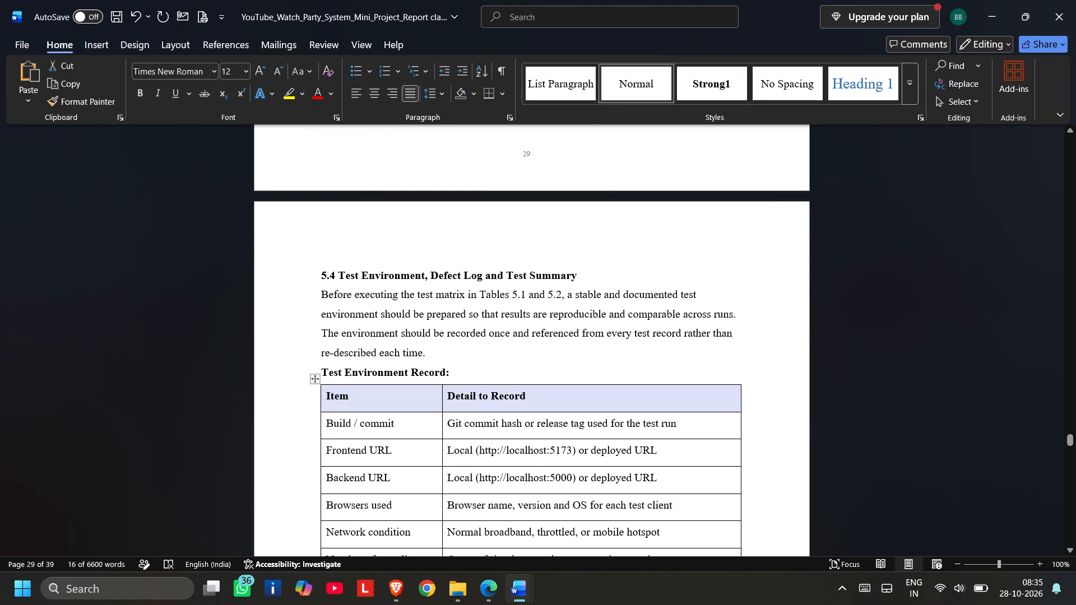
left_click_drag(590, 275, 316, 272)
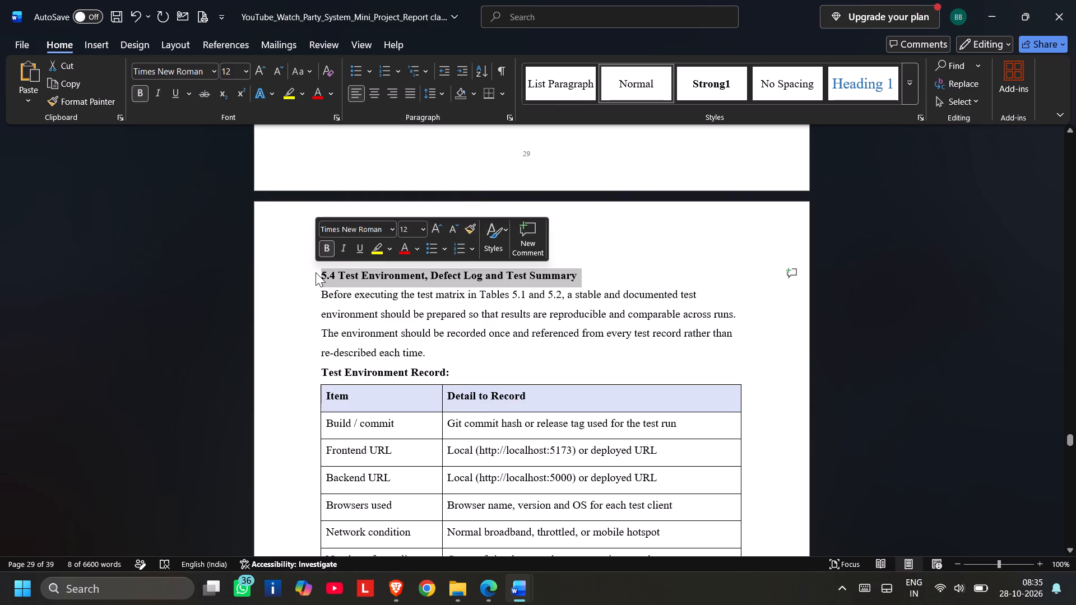
left_click(247, 72)
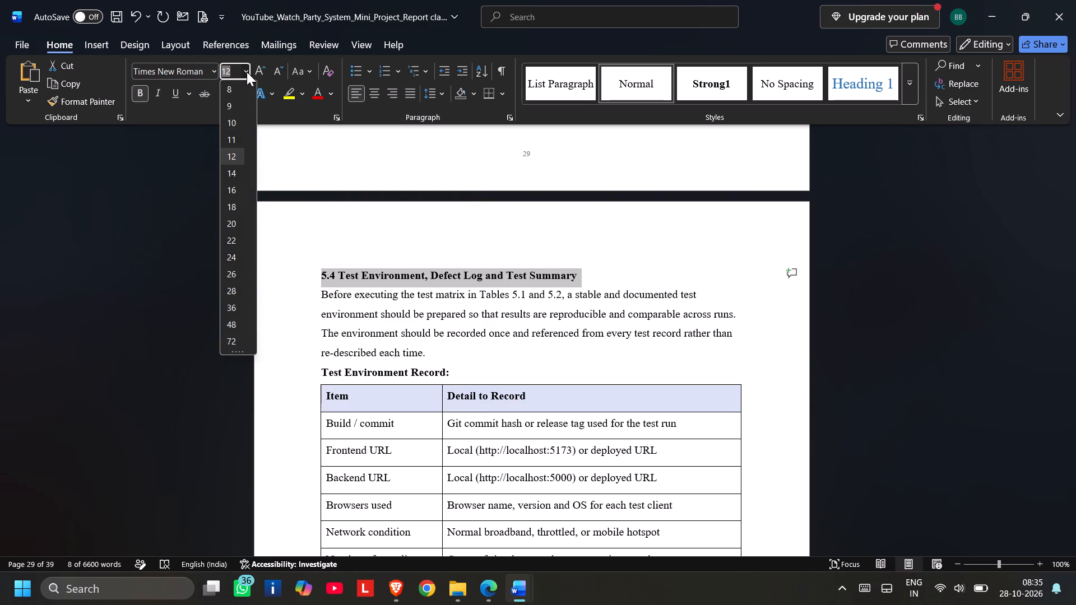
left_click(233, 169)
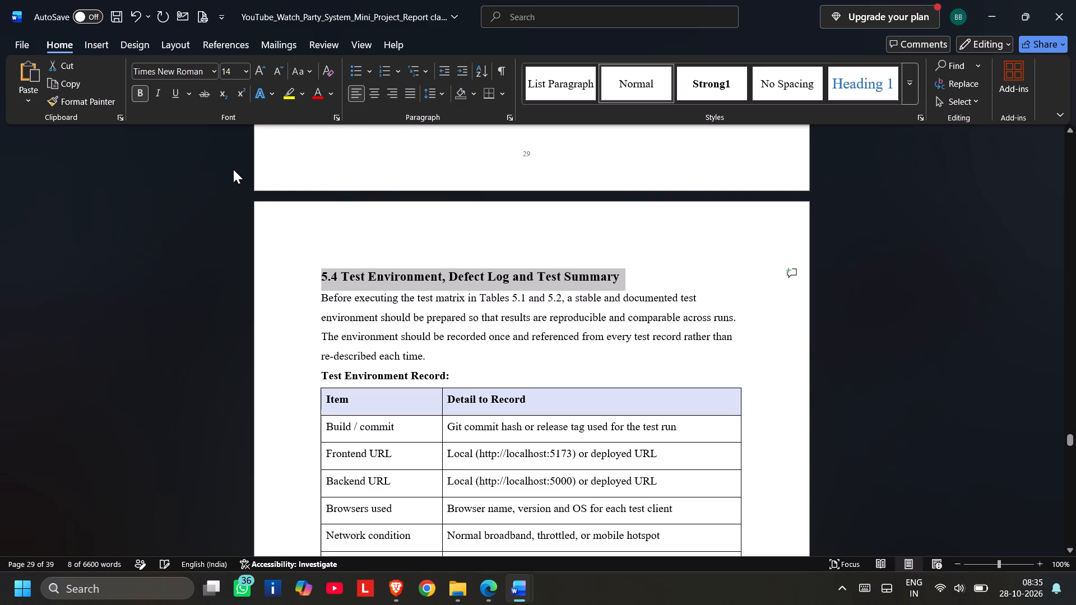
left_click(142, 91)
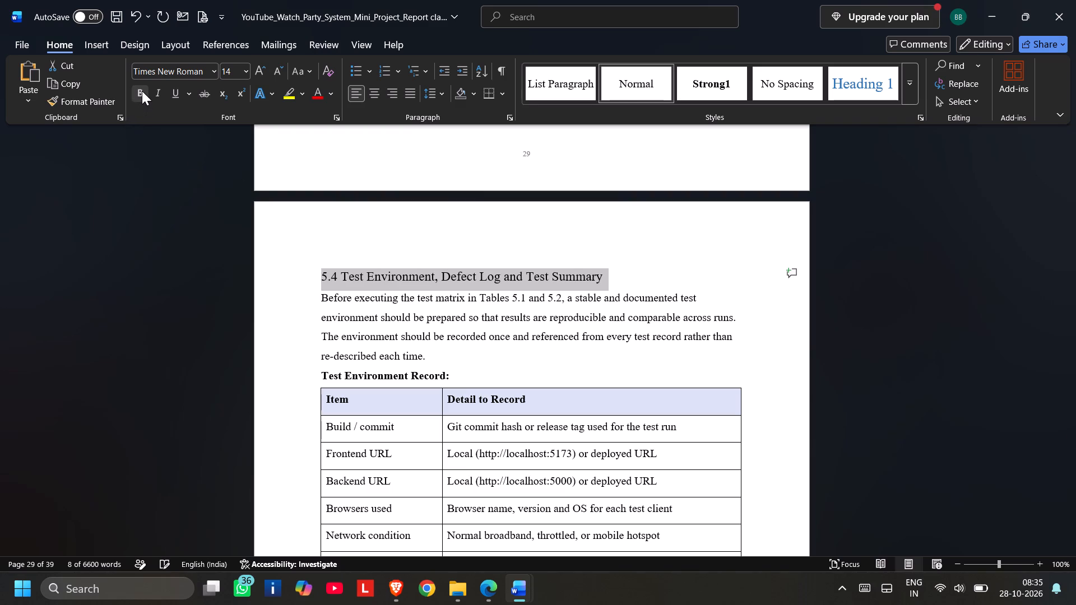
left_click(142, 91)
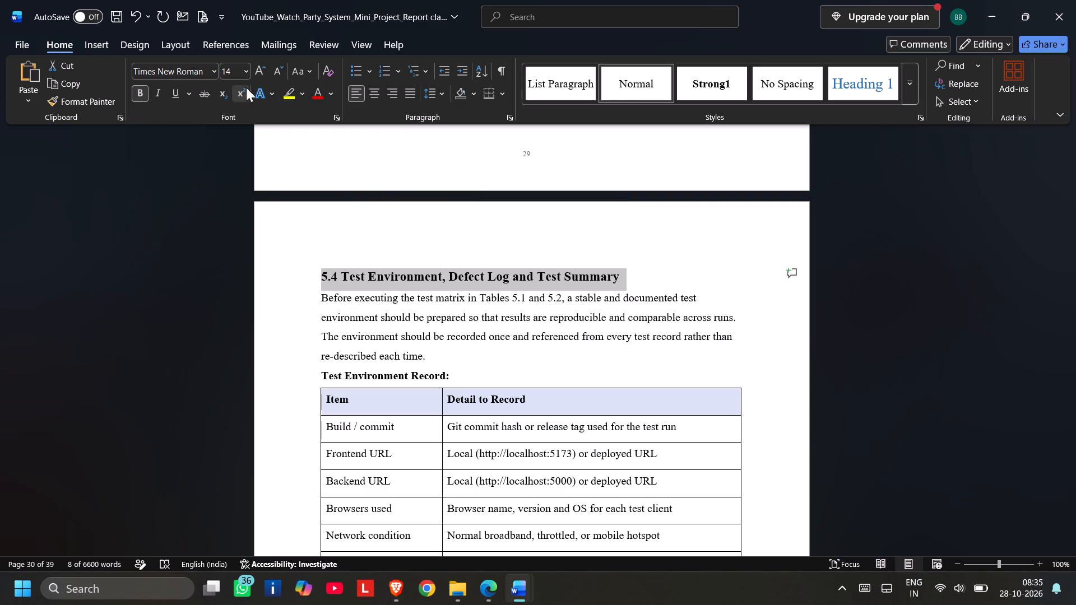
Try a shadowed blue text effect on the 5.4 heading, and replace it with the plain solid blue effect.
left_click(259, 90)
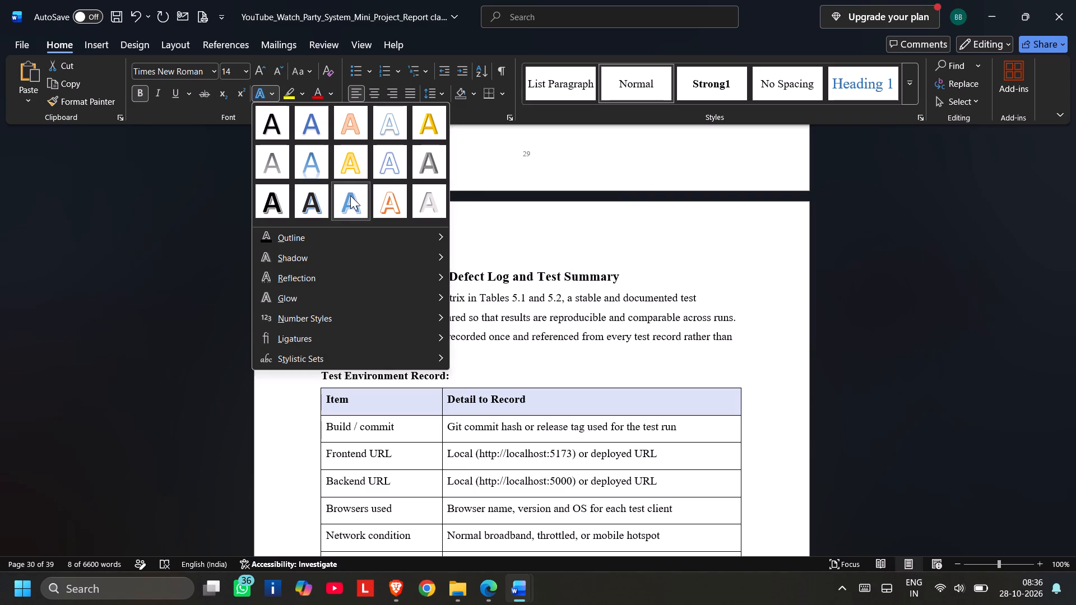
left_click(351, 194)
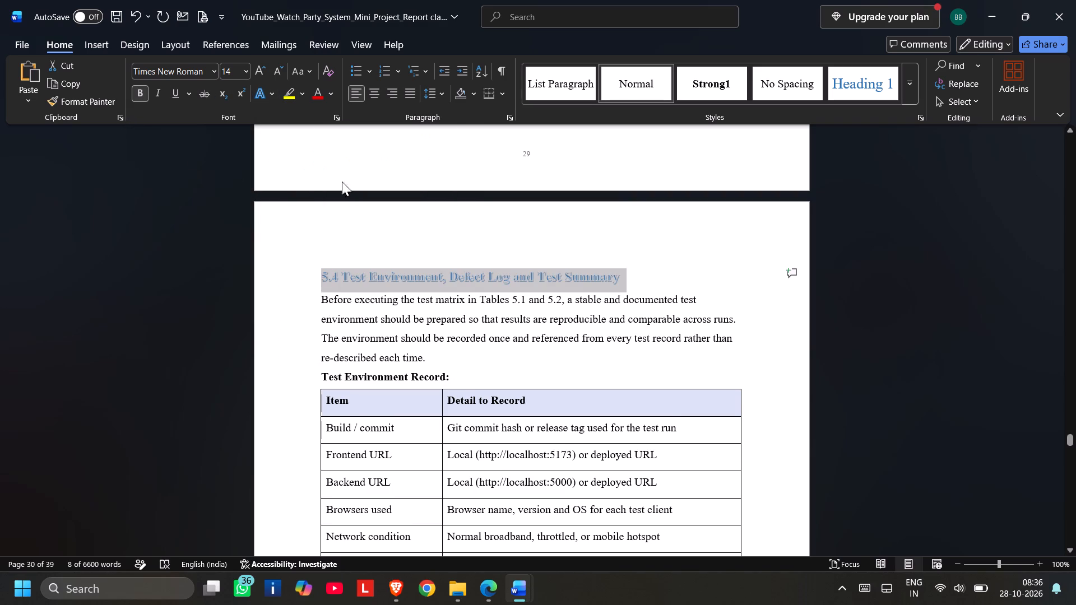
left_click(267, 92)
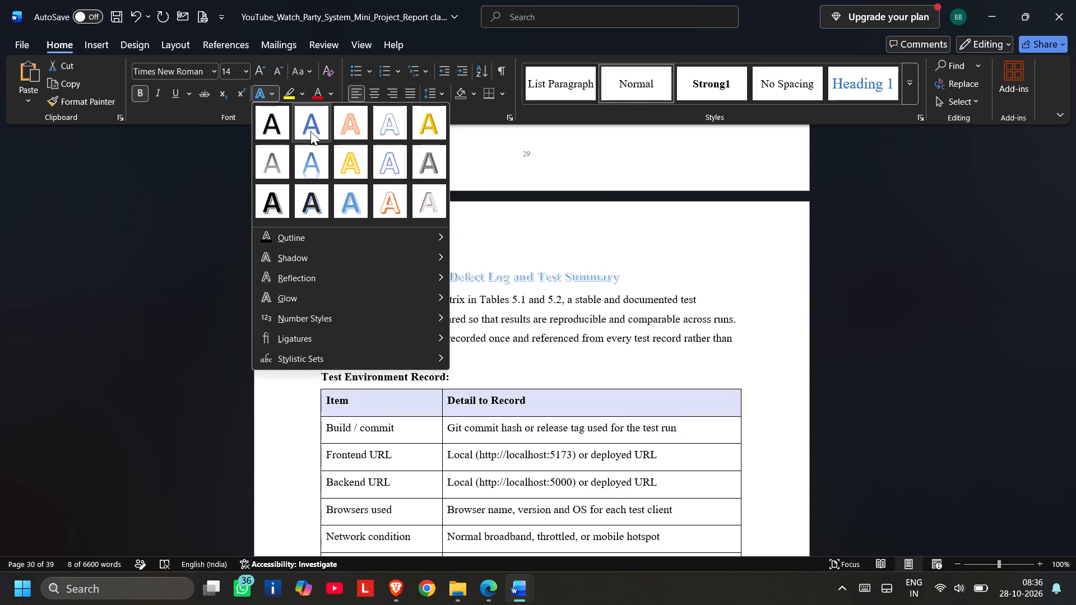
left_click(310, 131)
left_click(302, 197)
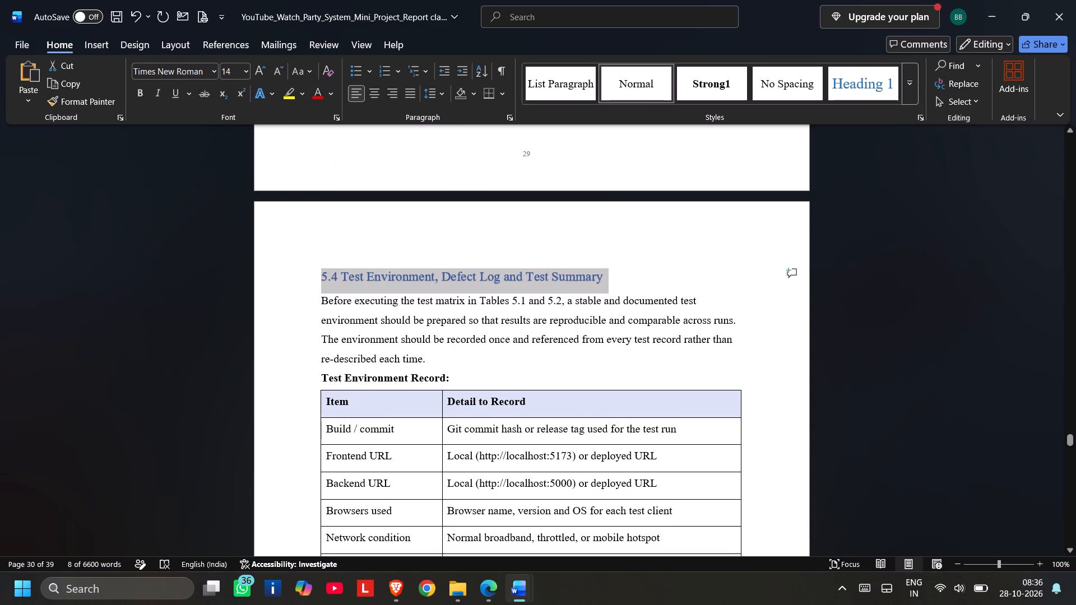
Compare the 5.4 heading with the 5.3 heading and make the whole 5.4 heading bold.
scroll(302, 197, "up", 1)
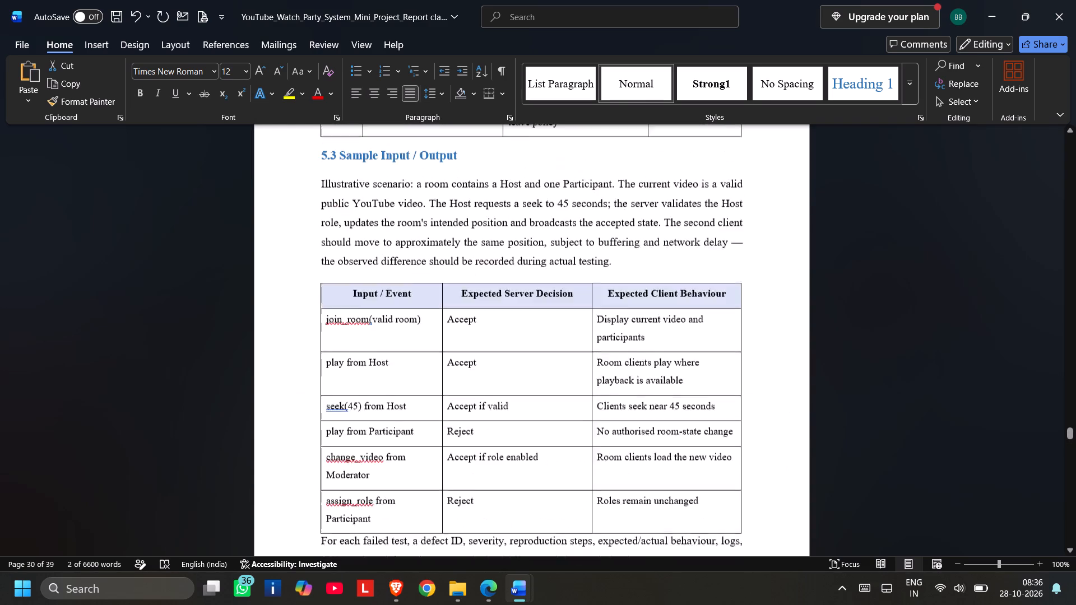
scroll(302, 197, "up", 2)
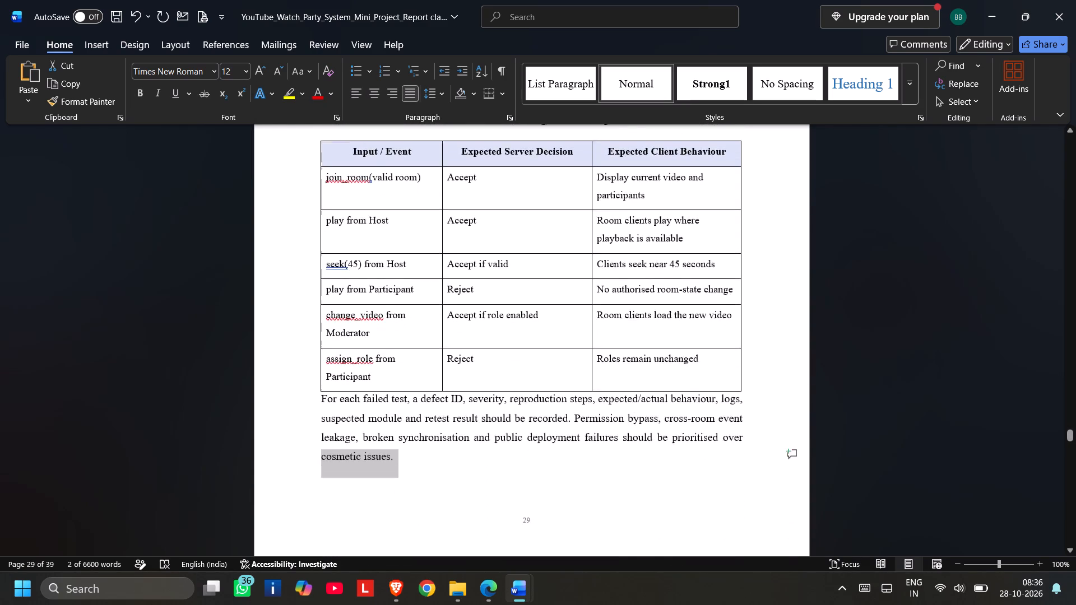
scroll(302, 197, "up", 2)
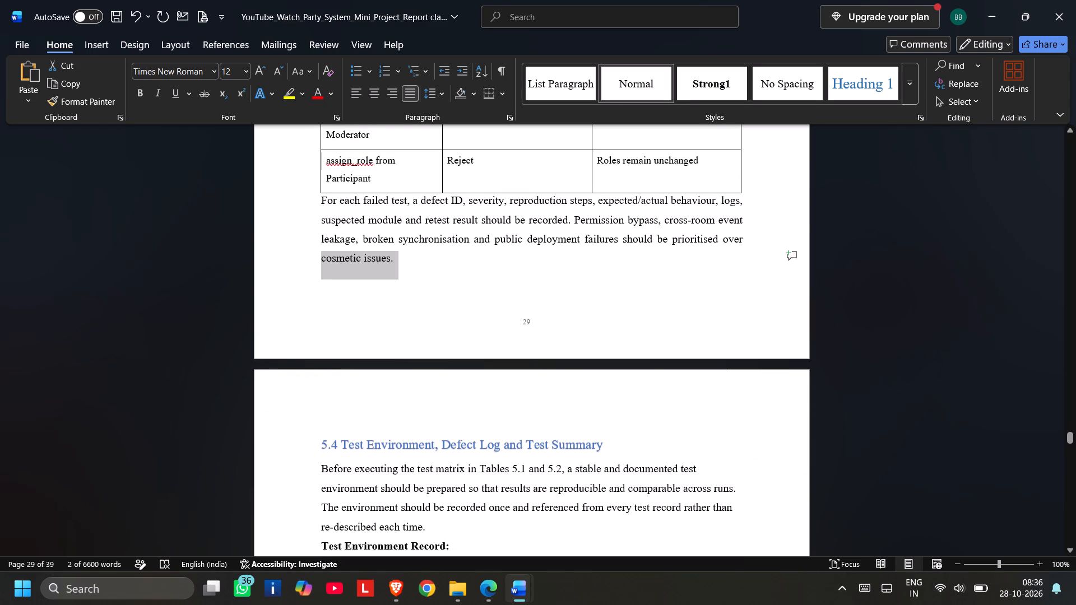
left_click_drag(613, 444, 359, 436)
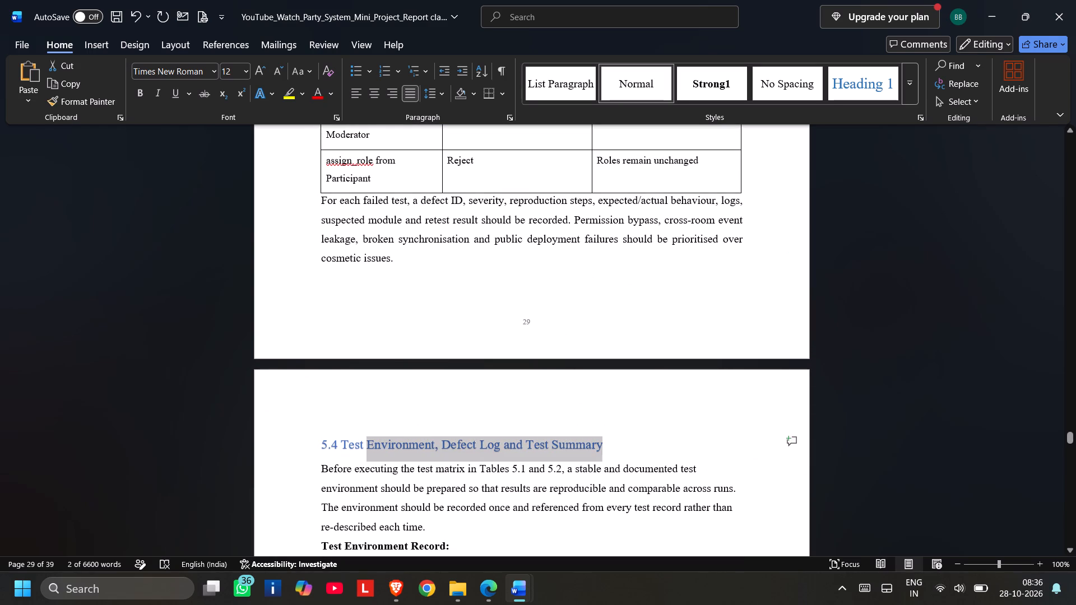
left_click_drag(359, 436, 322, 434)
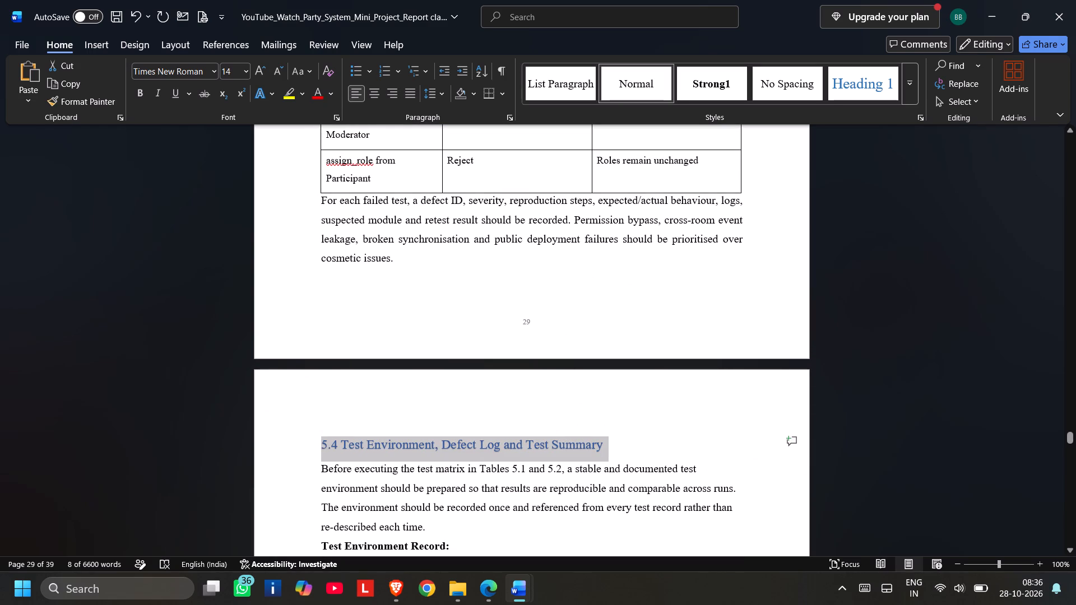
left_click(141, 97)
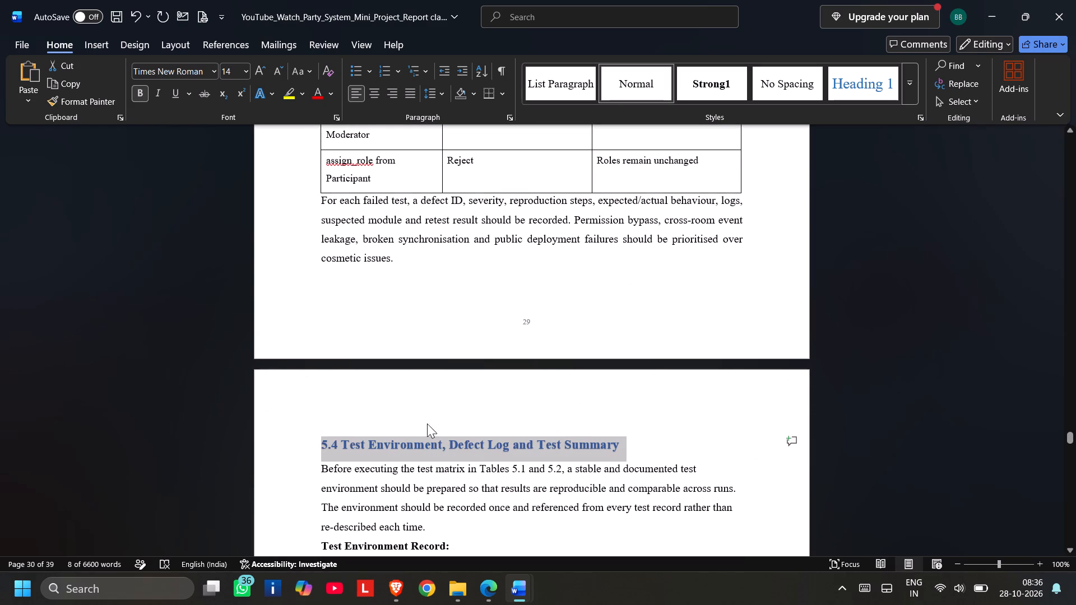
left_click(420, 415)
Review the rest of the report from section 5.4 through Chapters 6 and 7 to the end of the appendix.
scroll(420, 415, "down", 1)
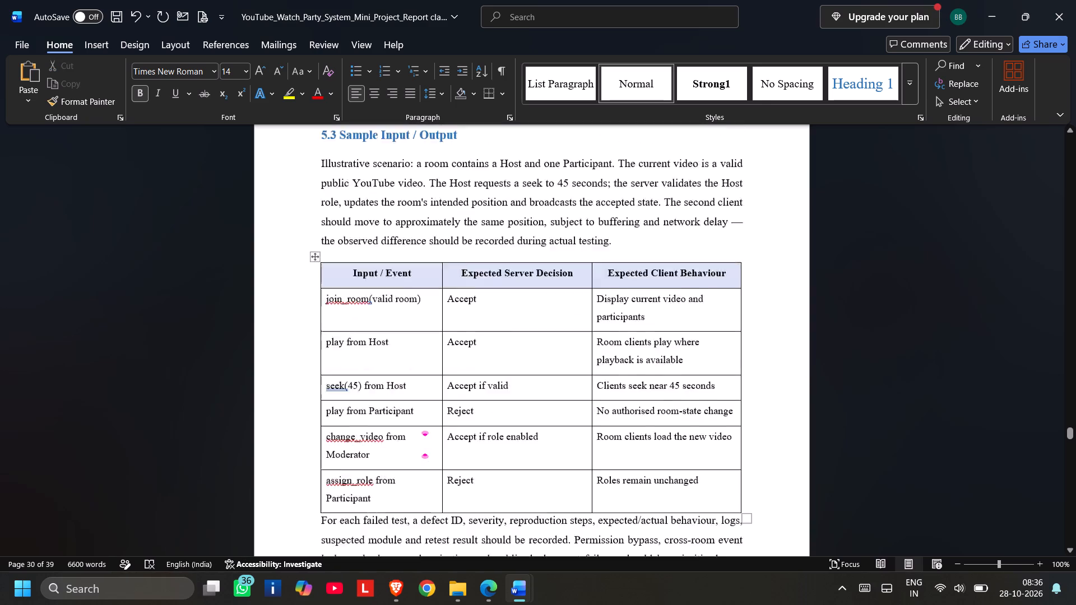
scroll(420, 415, "down", 3)
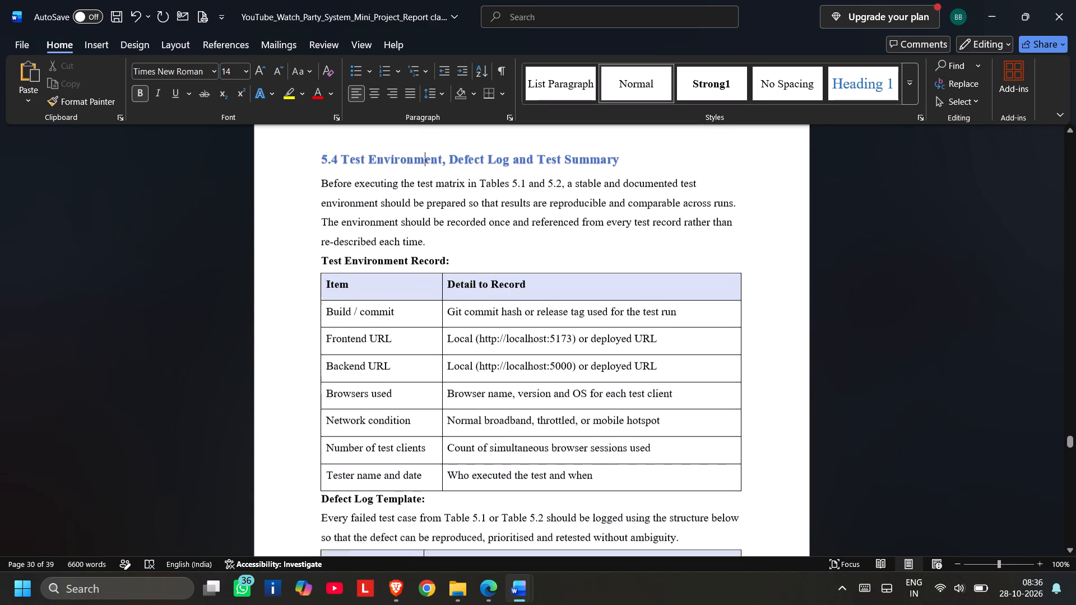
scroll(420, 415, "down", 2)
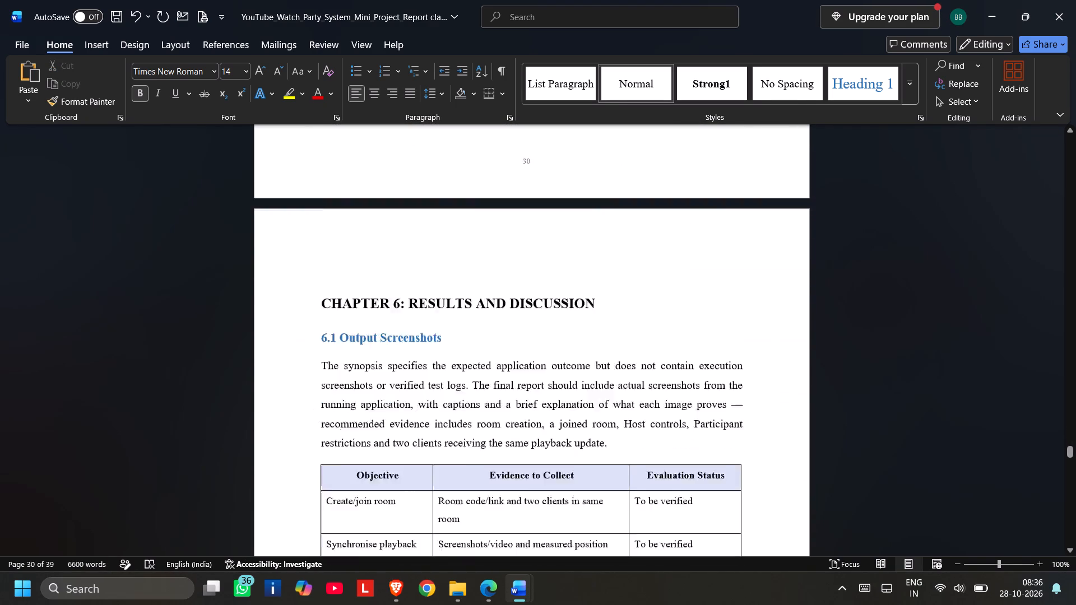
scroll(420, 415, "down", 3)
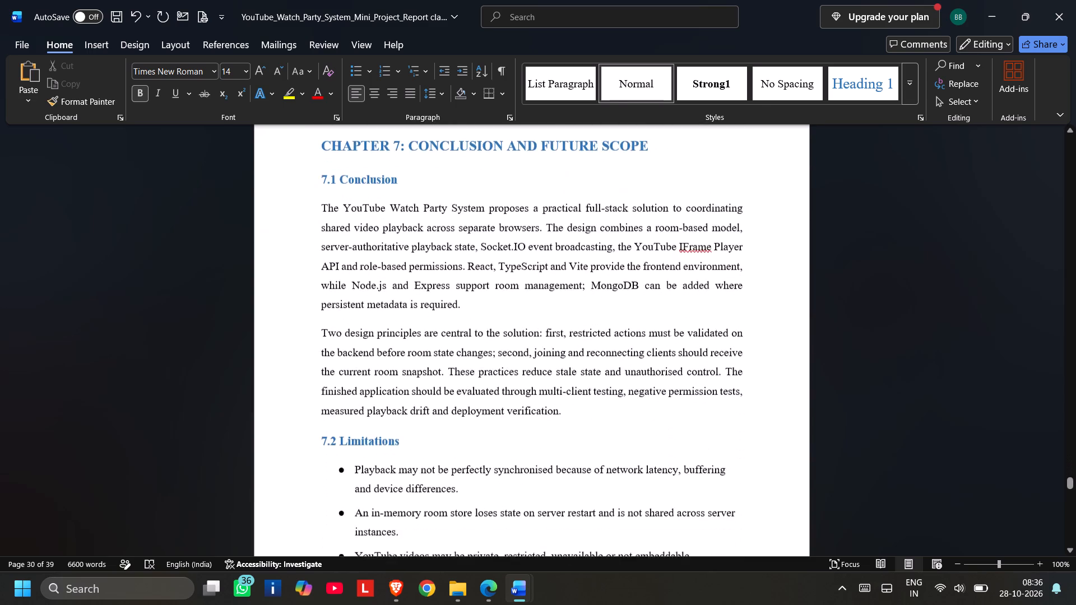
scroll(420, 415, "down", 4)
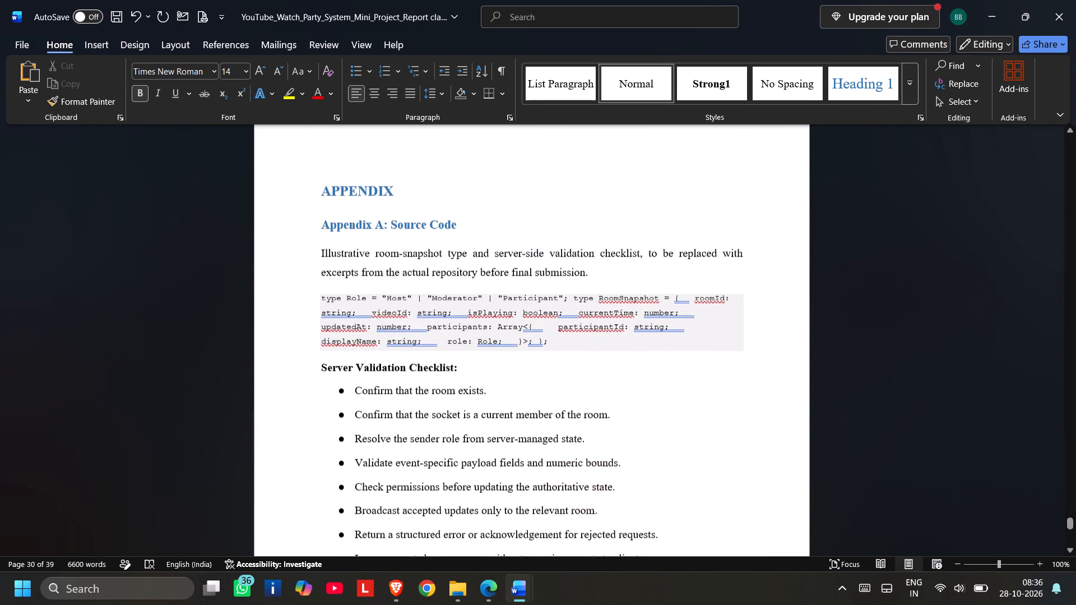
scroll(420, 415, "down", 3)
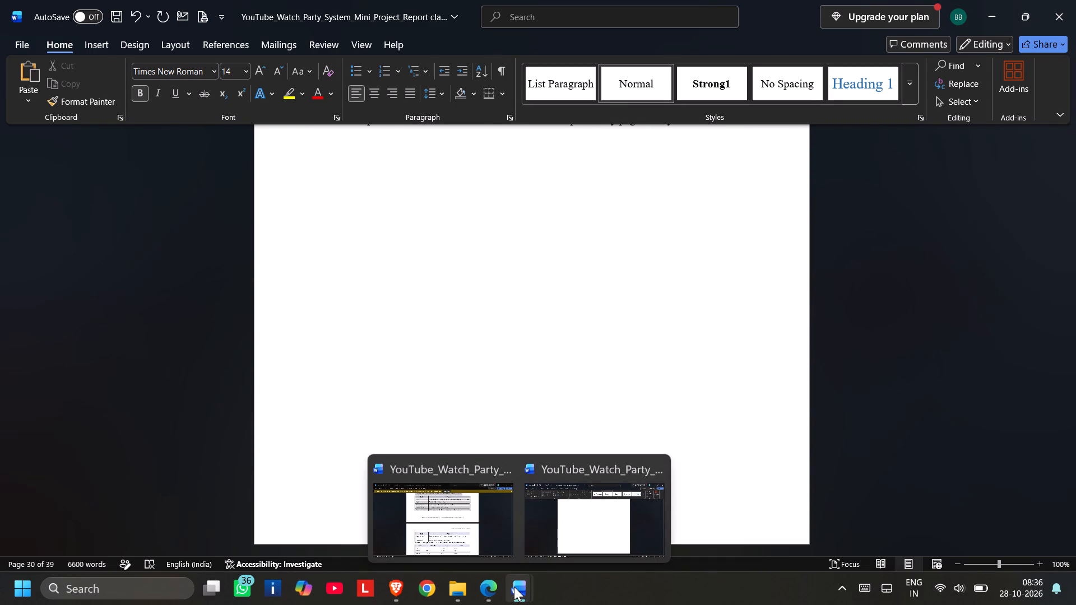
Compare the references and appendices at the end of the other report version with the appendix in the edited report.
left_click(477, 511)
scroll(477, 511, "down", 2)
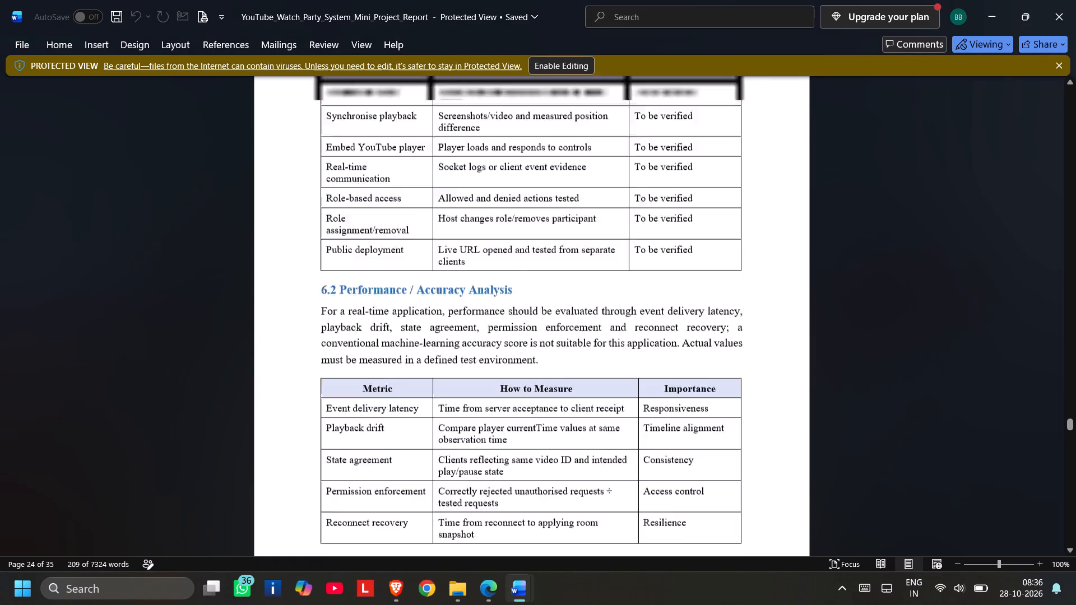
scroll(477, 511, "down", 3)
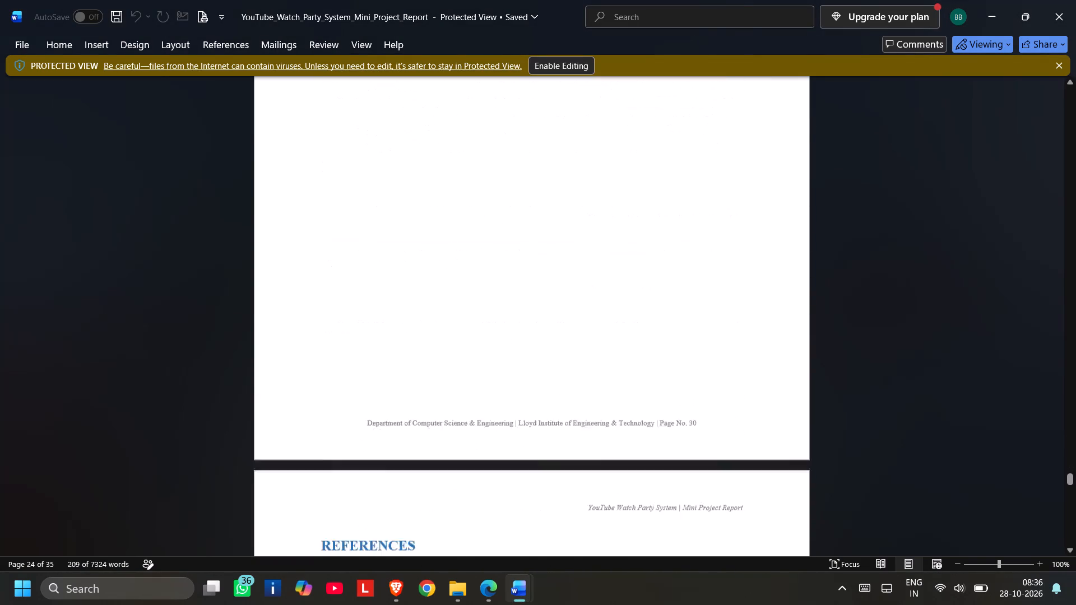
scroll(477, 511, "down", 2)
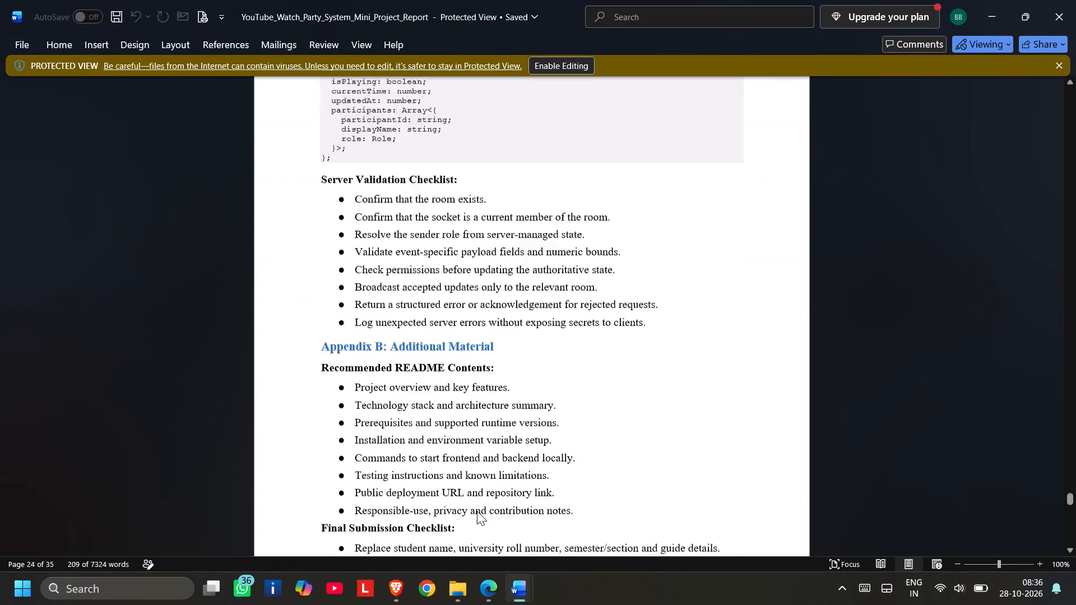
scroll(477, 511, "down", 1)
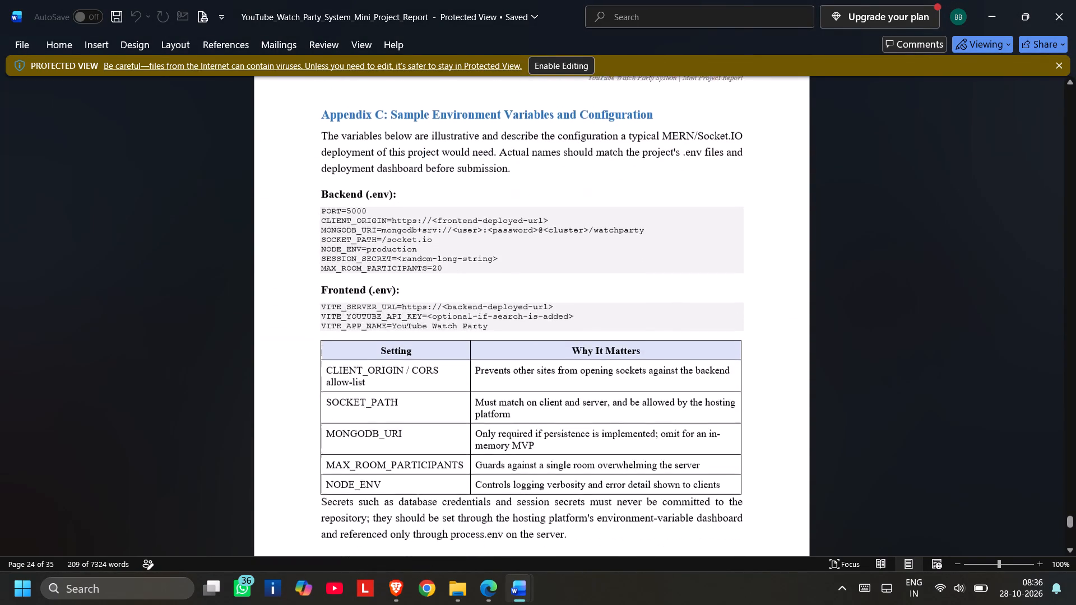
scroll(477, 511, "up", 1)
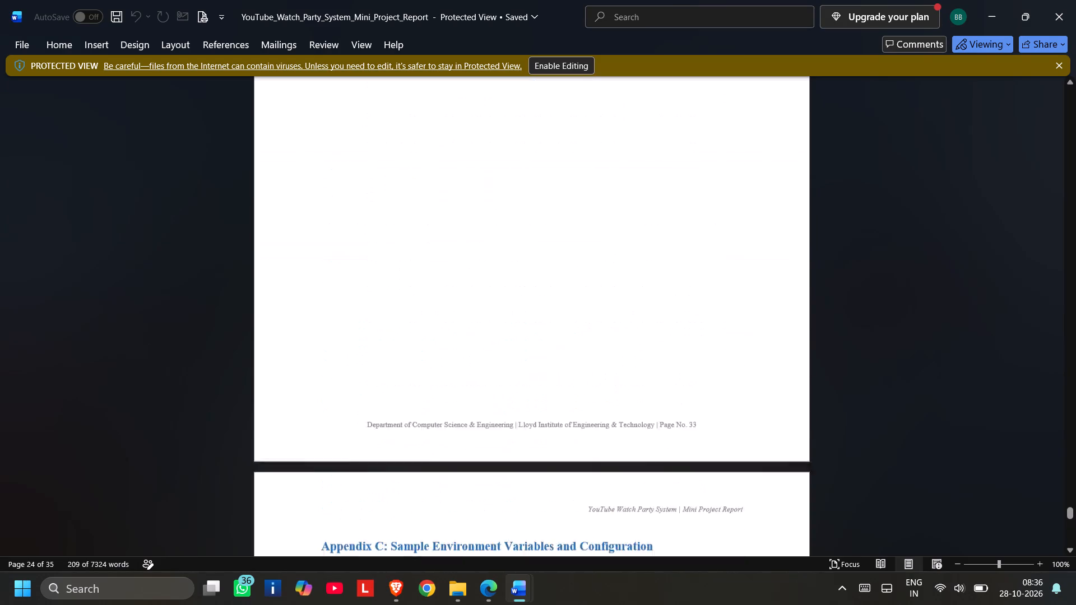
scroll(477, 511, "up", 1)
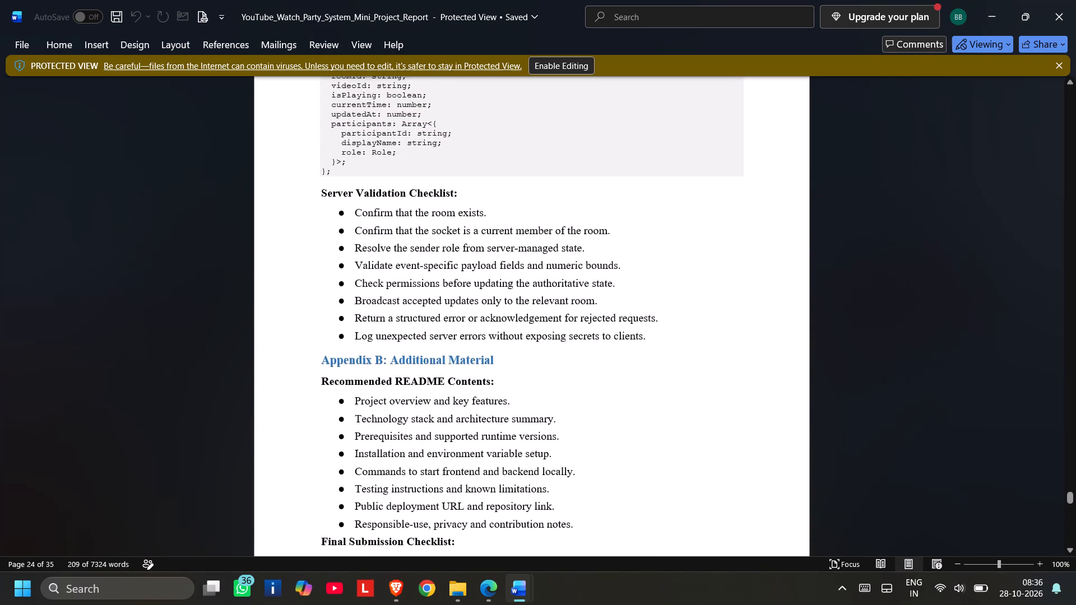
scroll(477, 511, "up", 2)
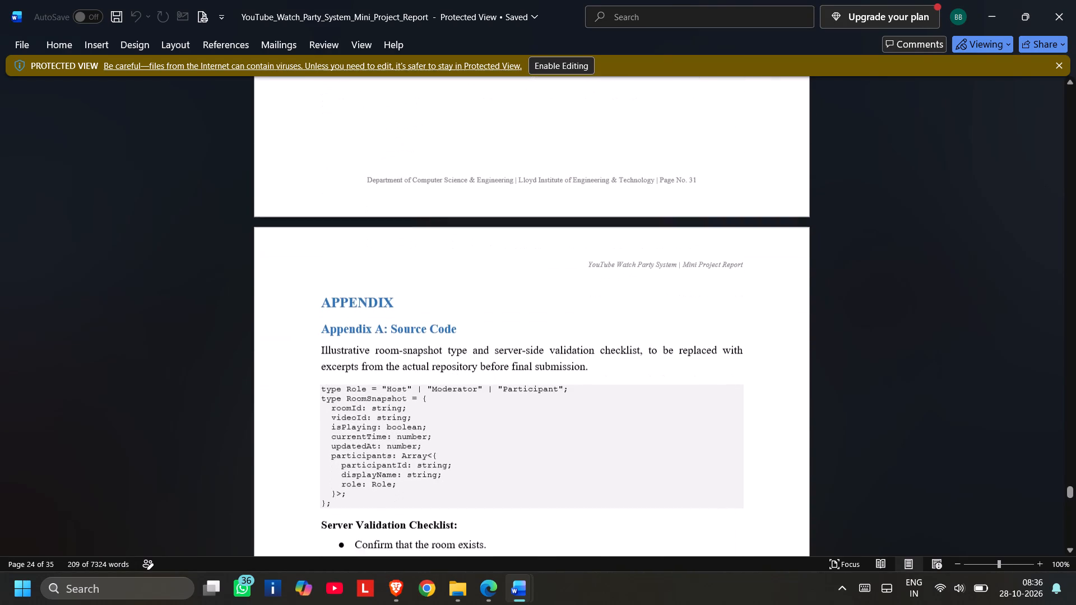
scroll(477, 511, "up", 1)
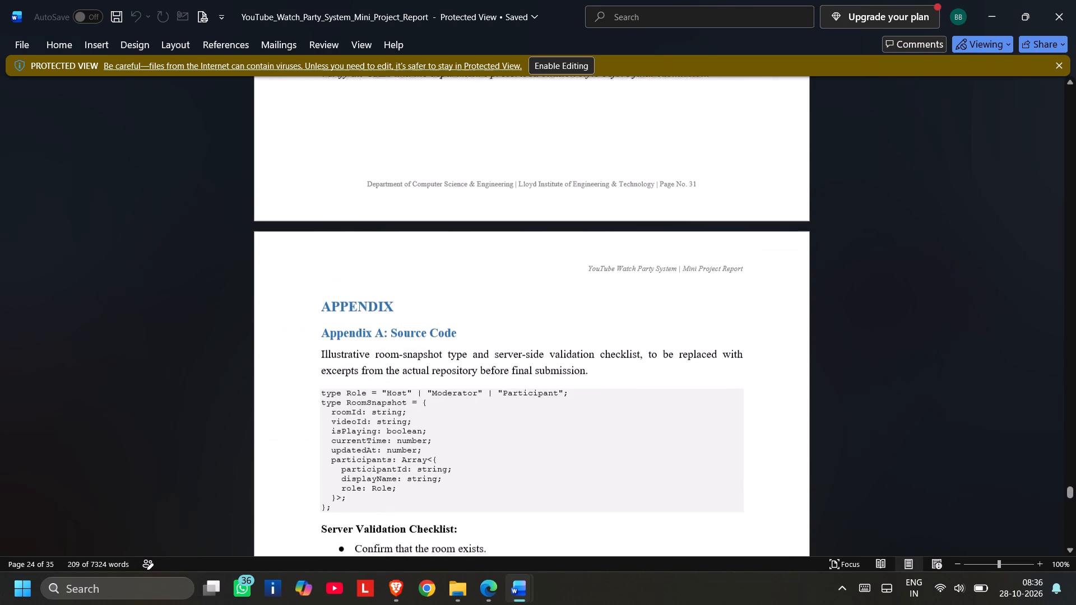
scroll(477, 511, "up", 1)
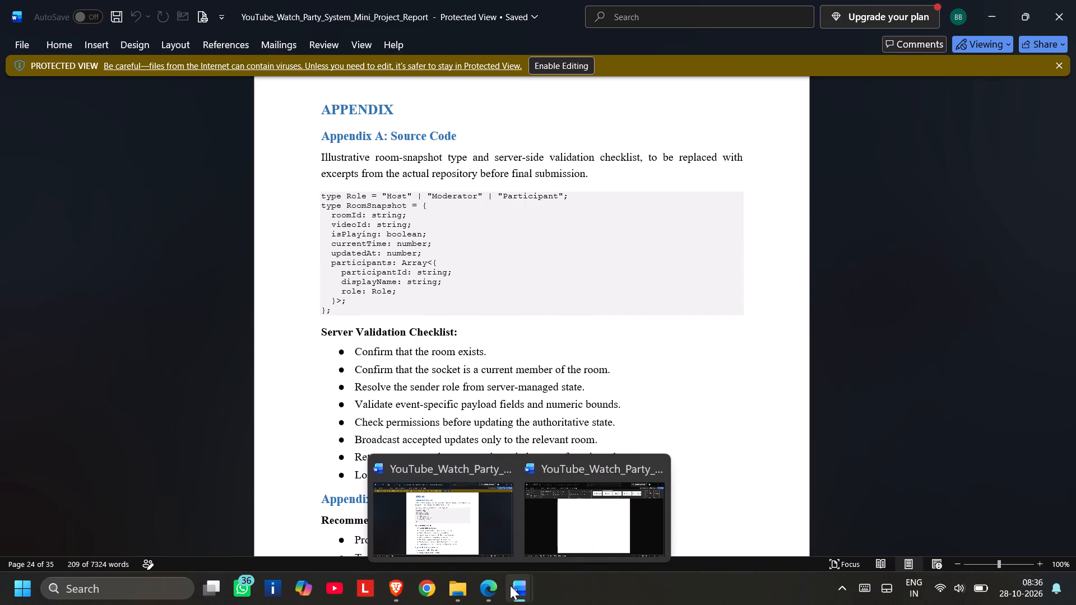
left_click(556, 510)
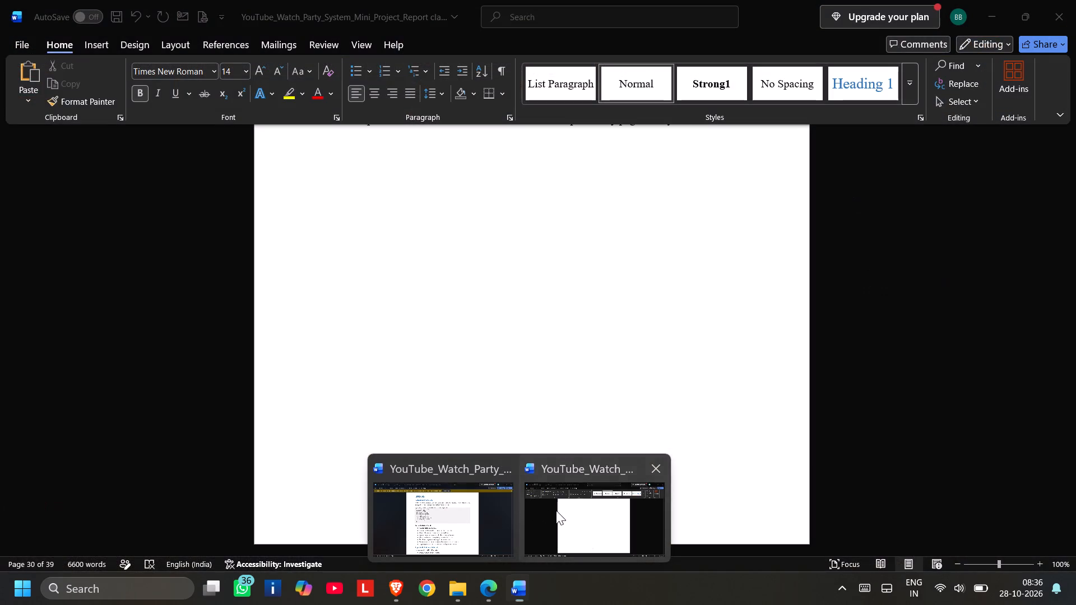
scroll(562, 469, "right", 1)
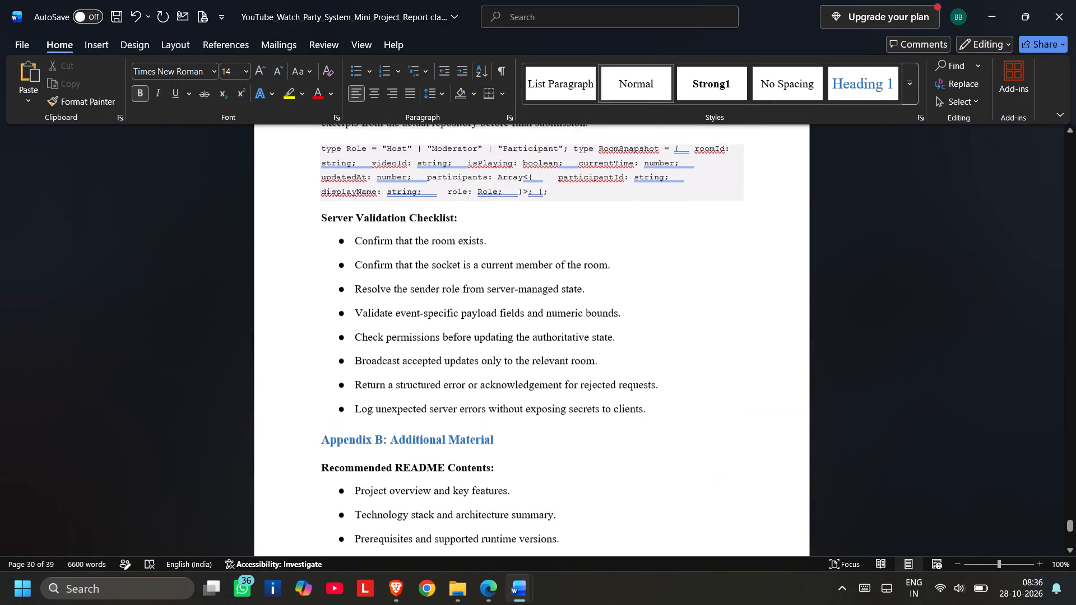
scroll(562, 469, "right", 1)
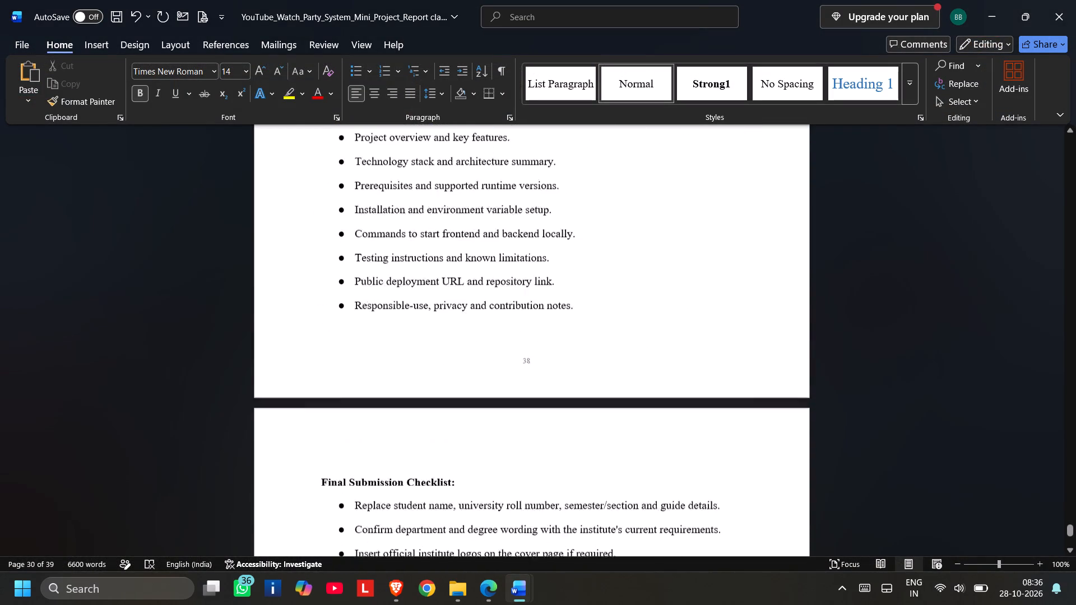
scroll(562, 469, "right", 1)
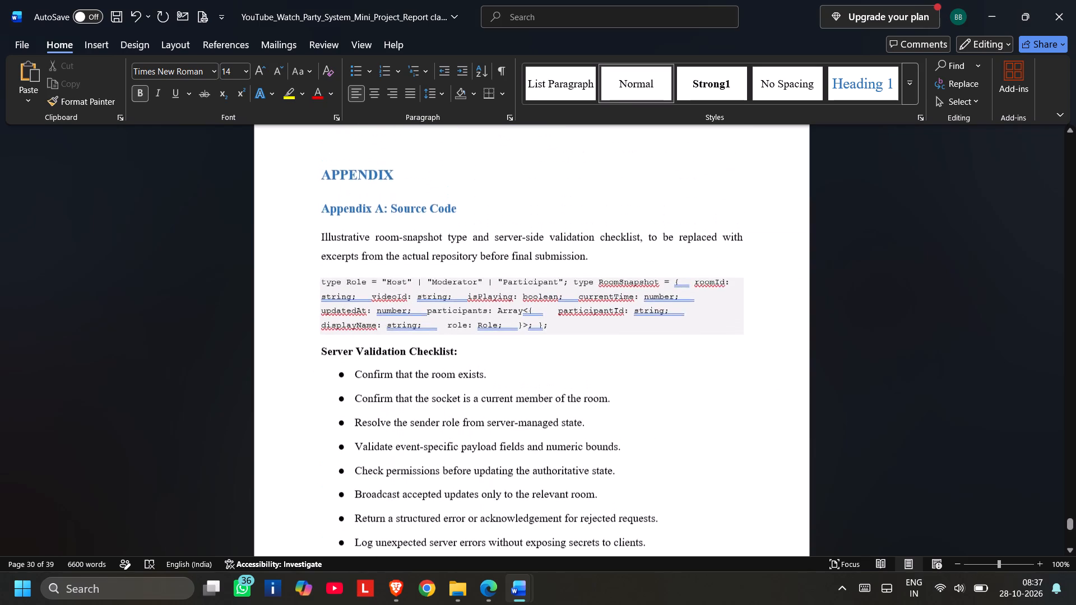
scroll(562, 469, "right", 1)
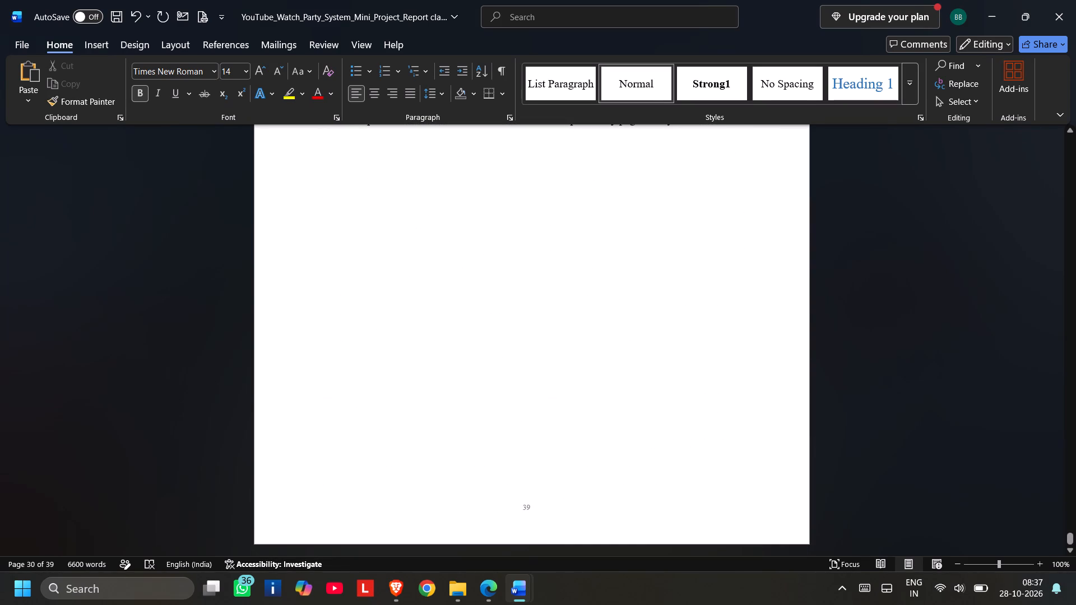
Copy everything from the Appendix C heading through the end of Appendix E in the protected report version.
left_click(493, 588)
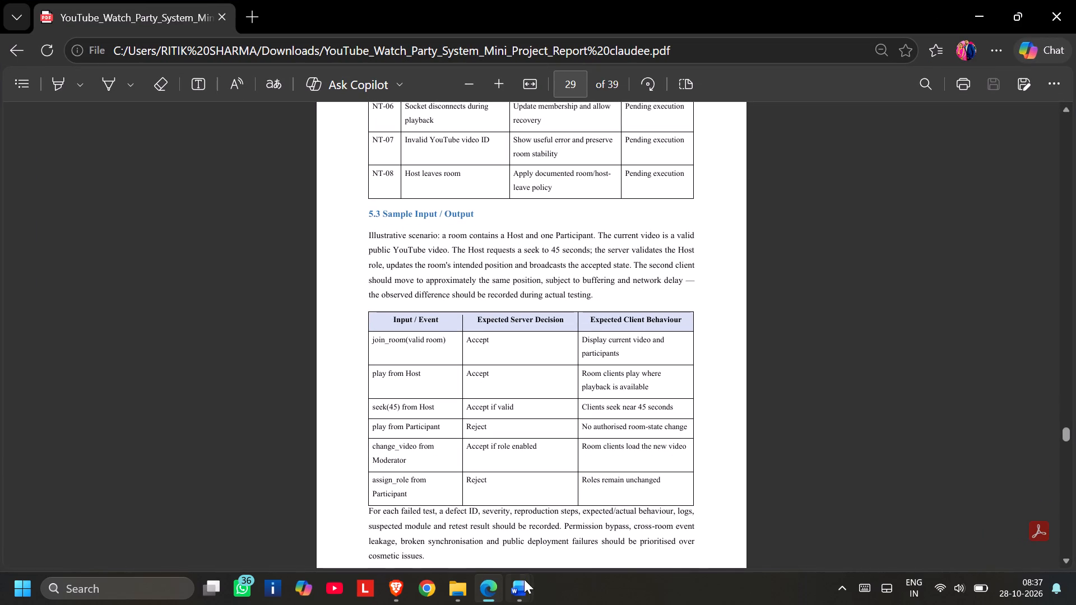
left_click(458, 522)
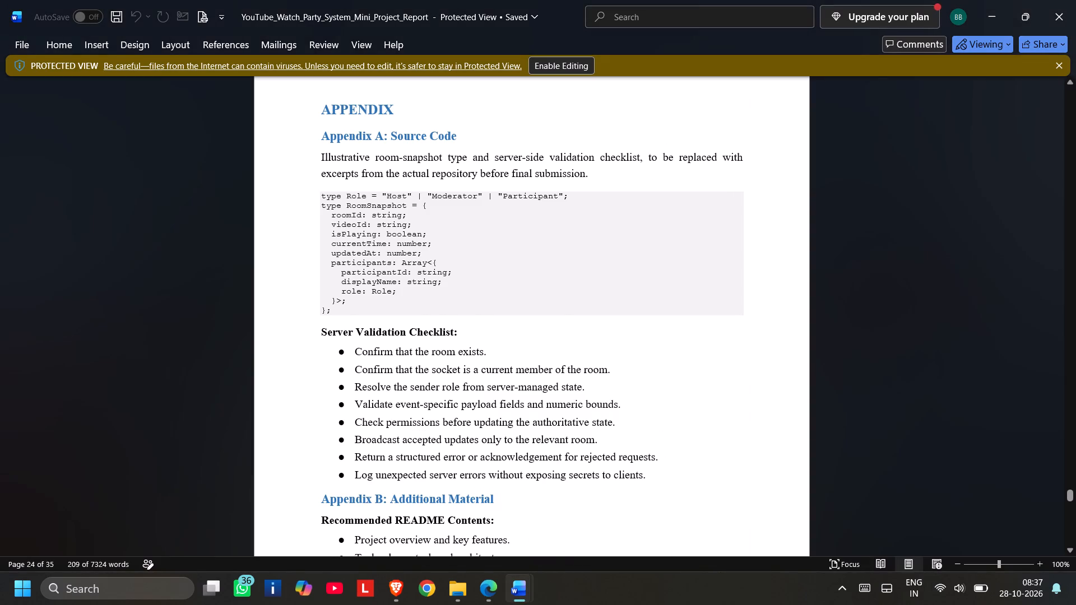
scroll(458, 522, "down", 1)
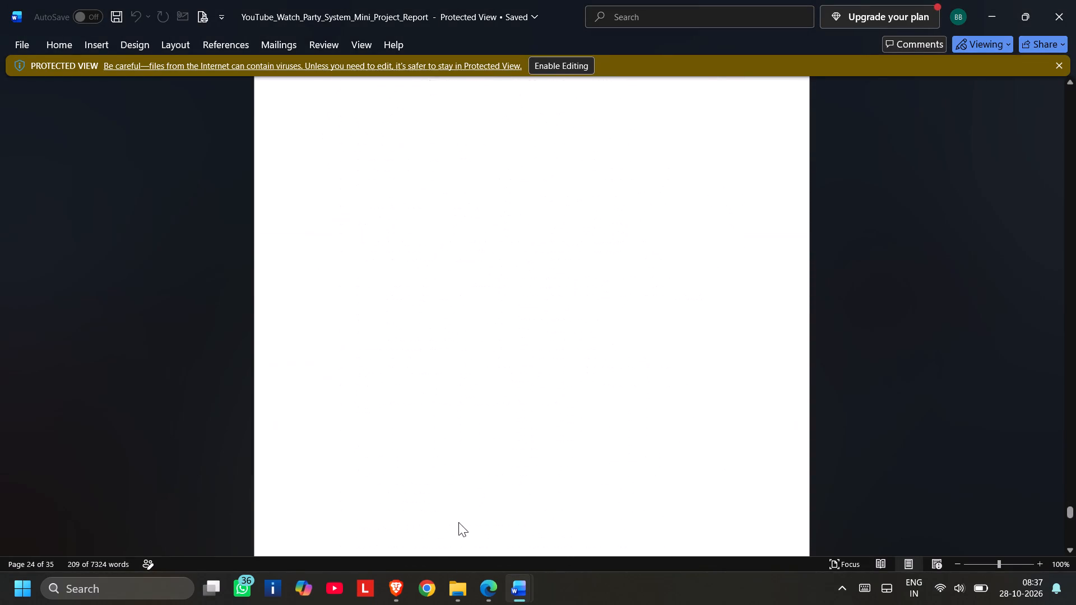
scroll(458, 522, "down", 1)
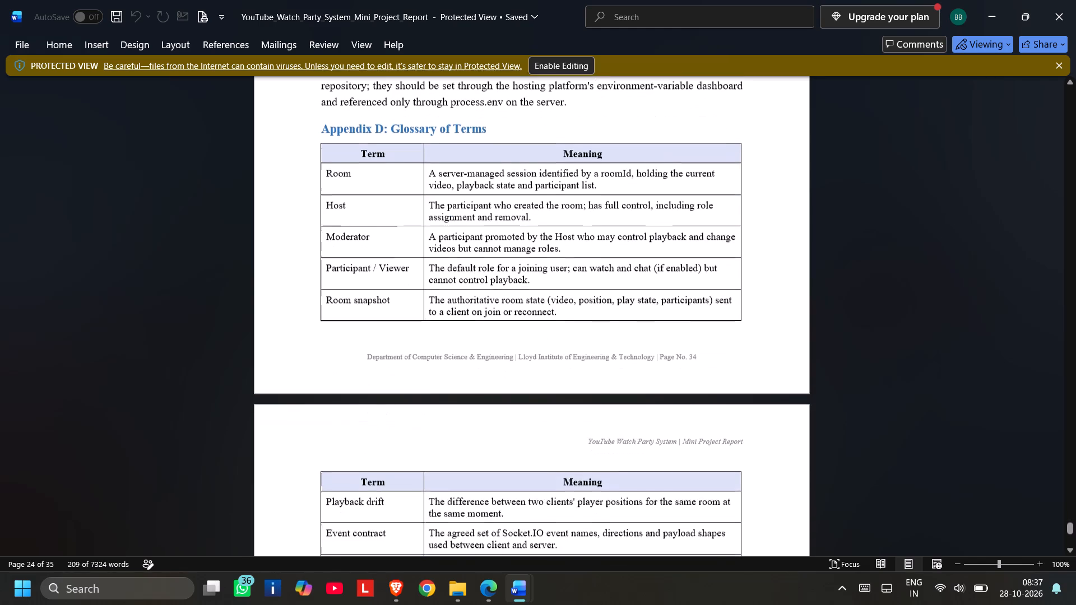
scroll(458, 522, "down", 1)
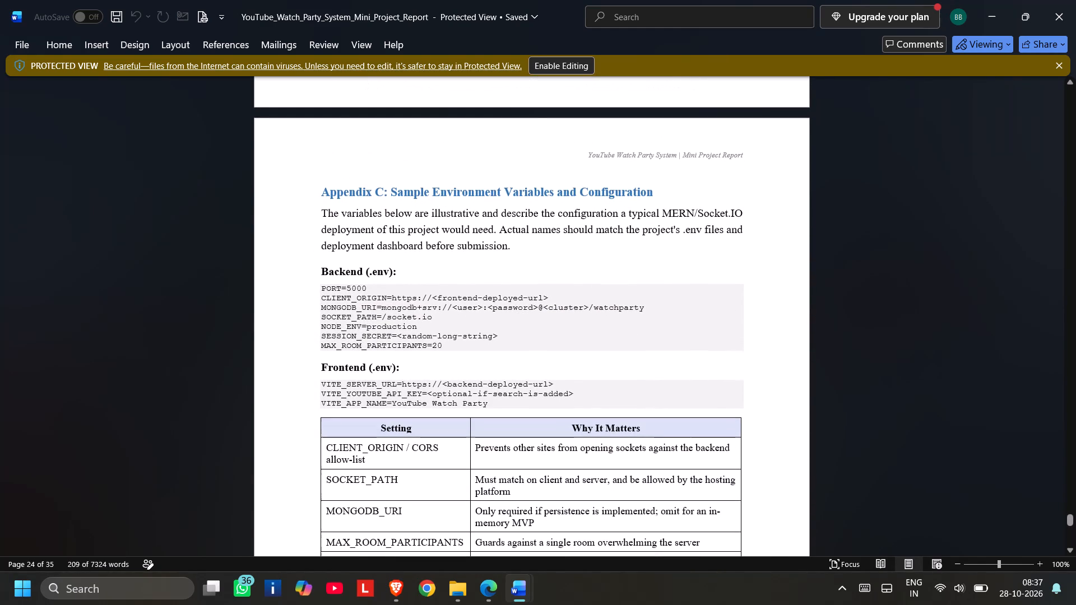
left_click_drag(320, 193, 326, 201)
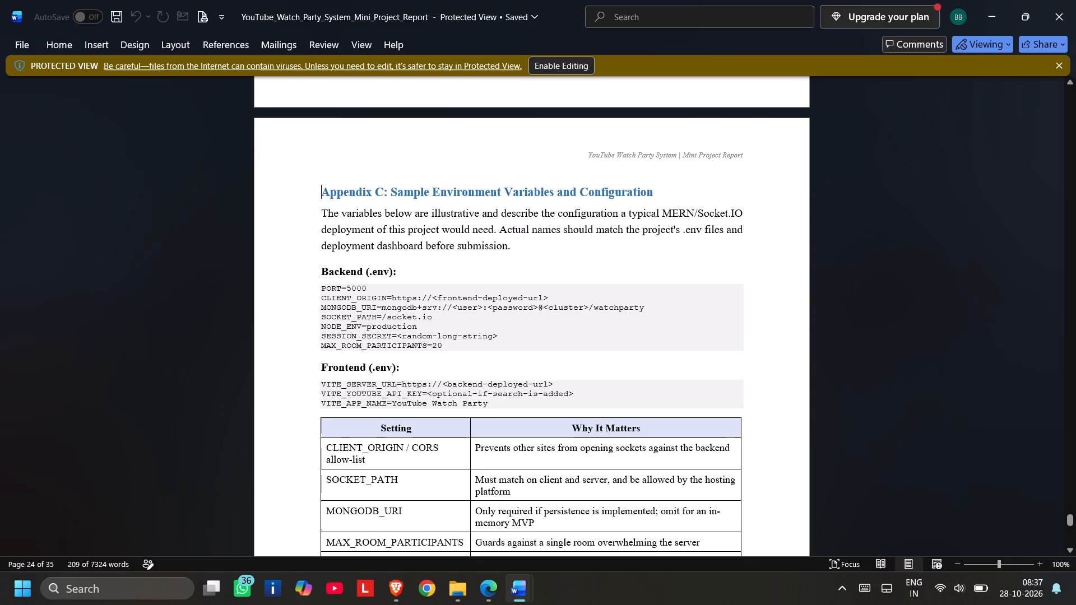
left_click_drag(326, 201, 591, 559)
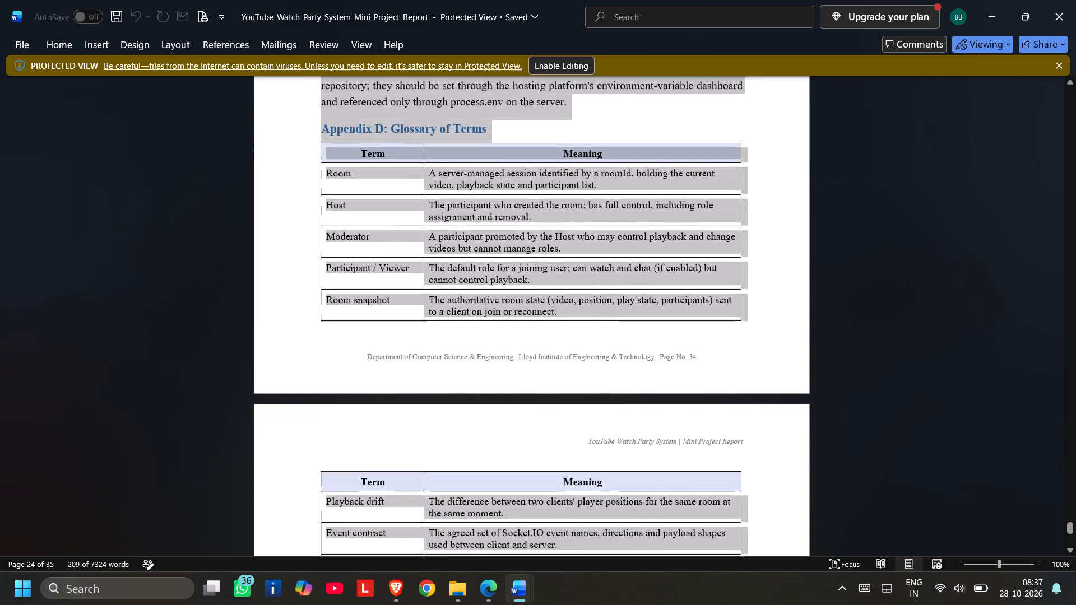
left_click_drag(591, 559, 592, 567)
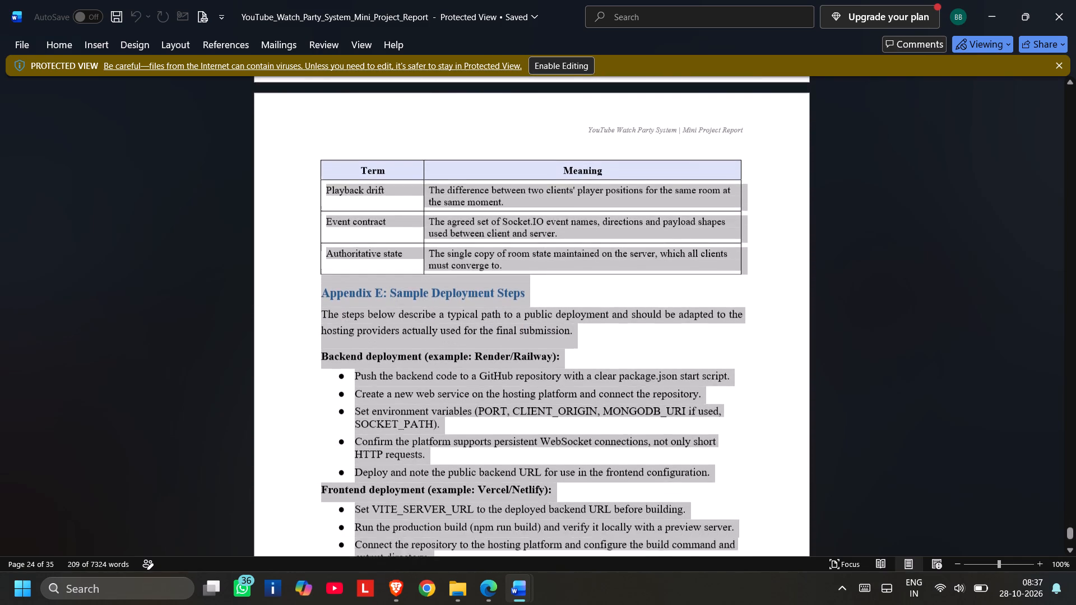
left_click_drag(592, 567, 593, 567)
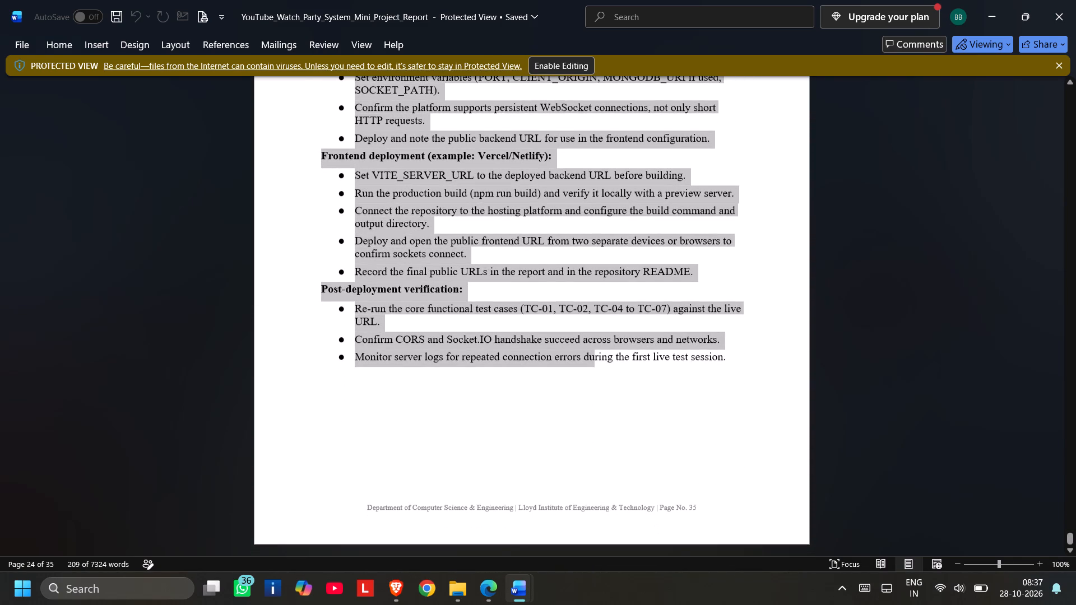
left_click_drag(593, 567, 749, 361)
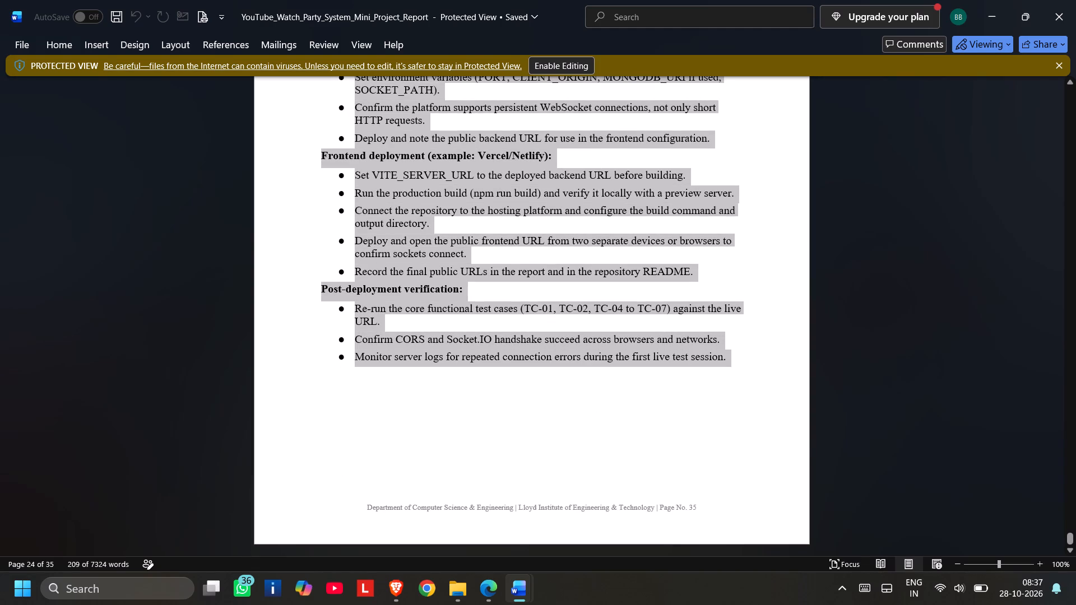
left_click_drag(749, 361, 749, 360)
key("ctrl+c")
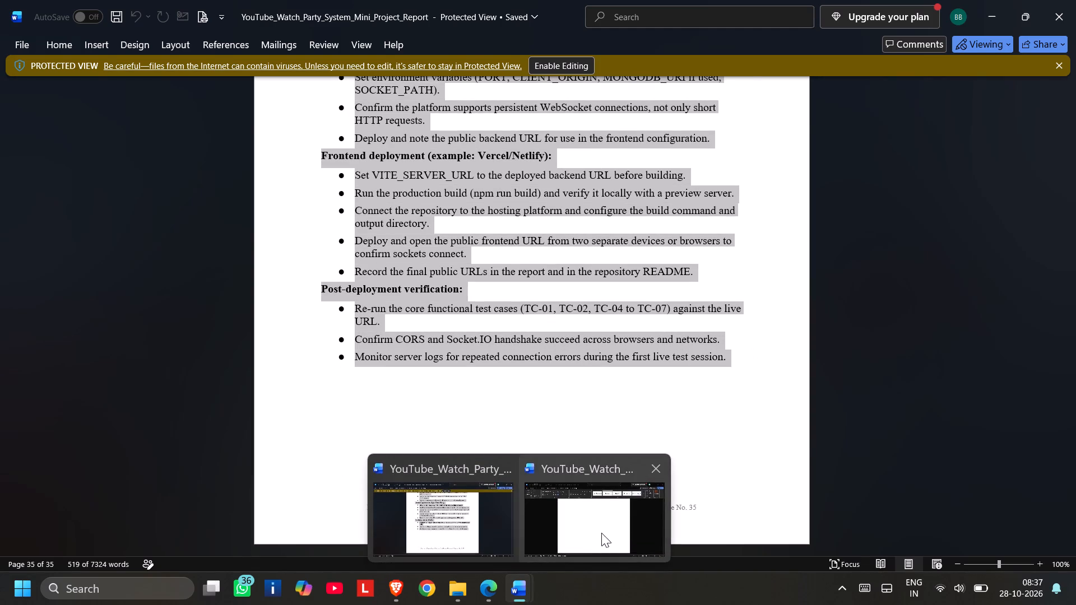
In the edited report, add blank lines after the last Final Submission Checklist bullet until the cursor starts a new page.
left_click(601, 533)
left_click(563, 443)
scroll(563, 443, "up", 1)
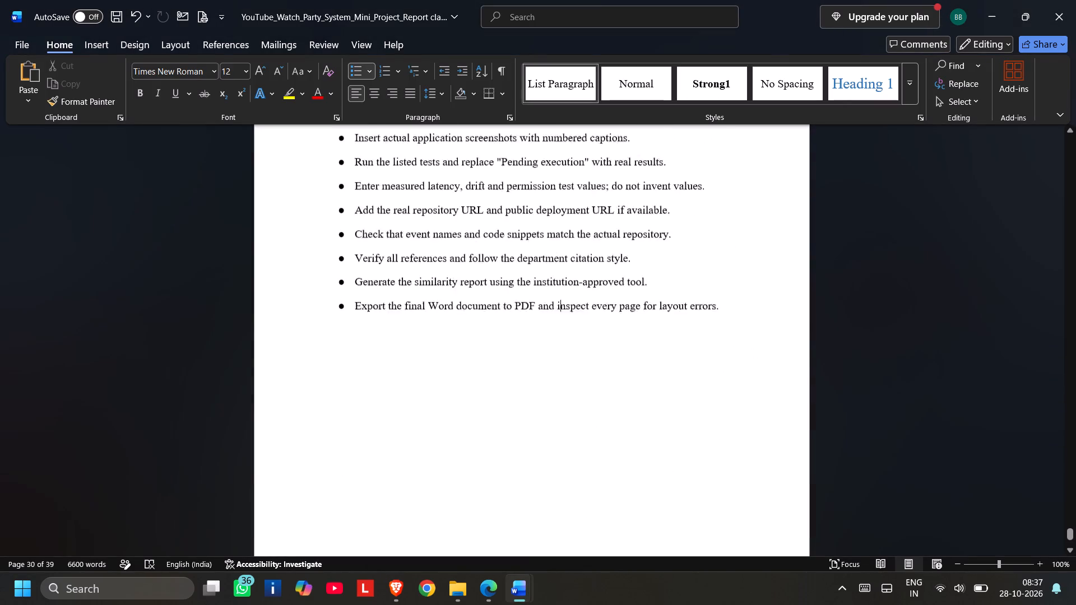
scroll(563, 443, "up", 1)
left_click(653, 438)
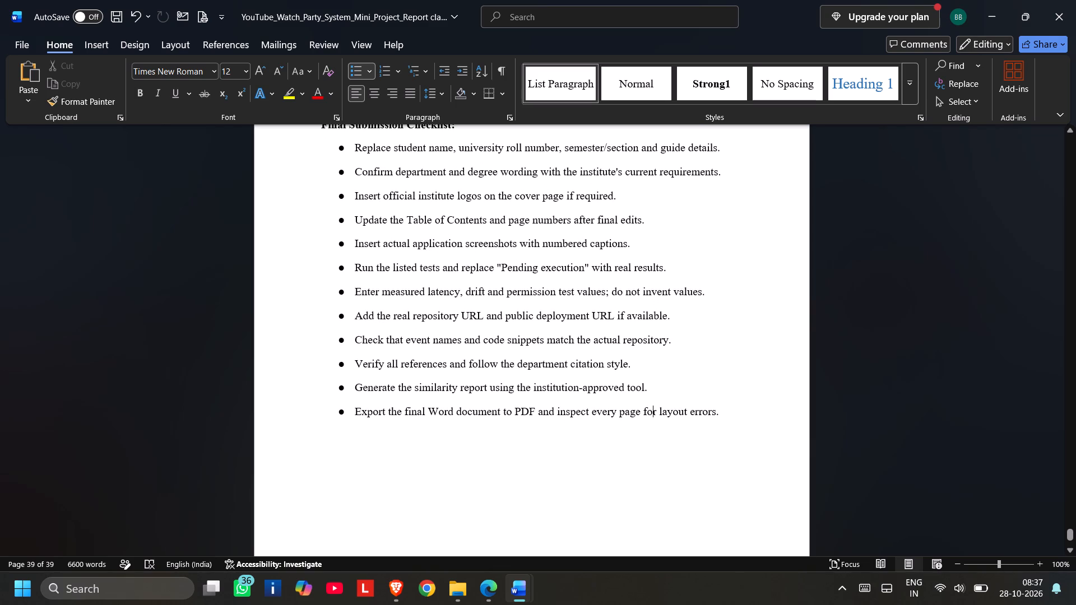
left_click(745, 416)
key("Return")
key("Return")
key("Return")
key("Return")
key("Return")
key("Return")
key("Return")
key("Return")
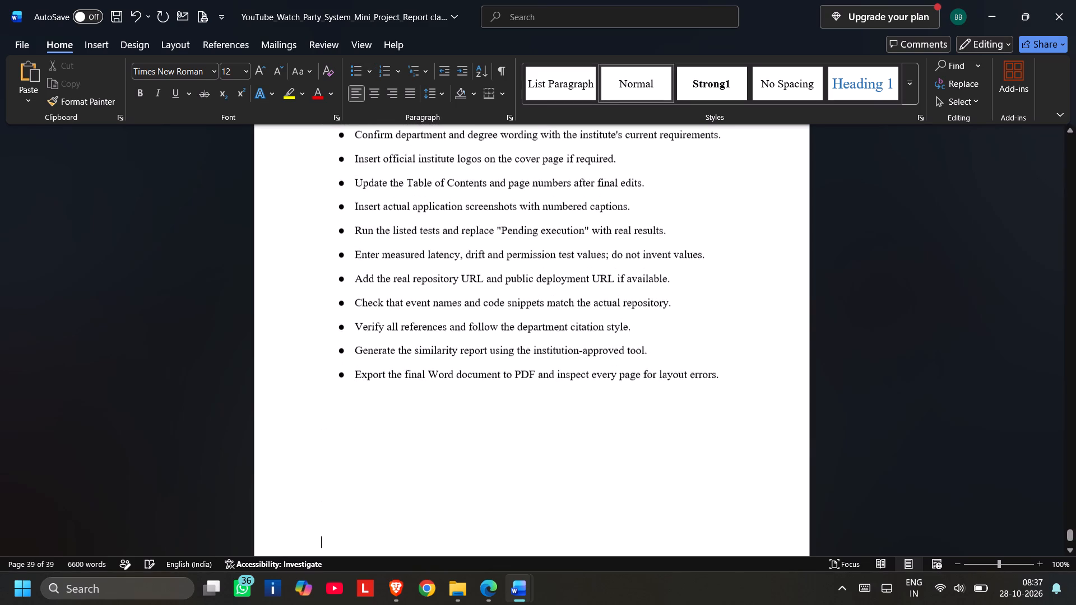
key("Return")
key("Return")
key("Return")
key("Return")
key("Return")
key("Return")
key("Return")
key("Return")
key("Return")
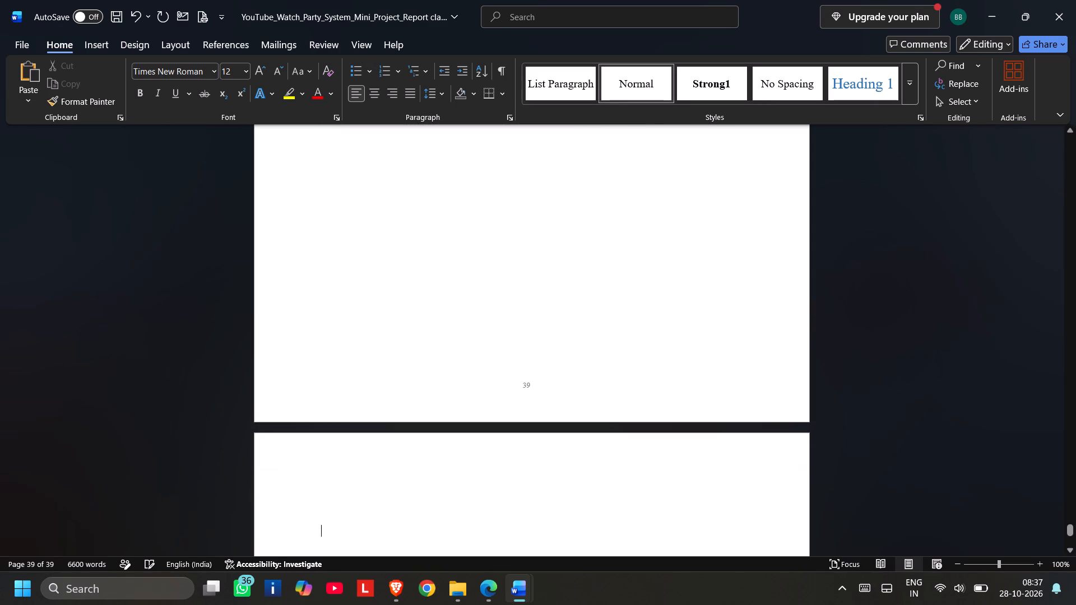
key("BackSpace")
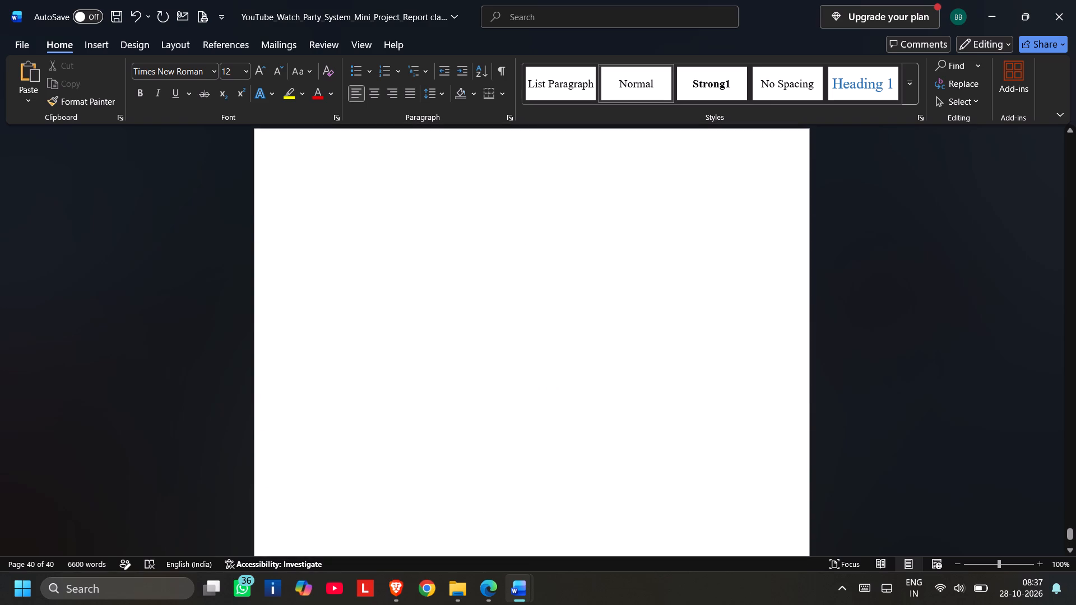
Paste the copied Appendices C to E onto the new page and look over the pasted content.
key("ctrl+v")
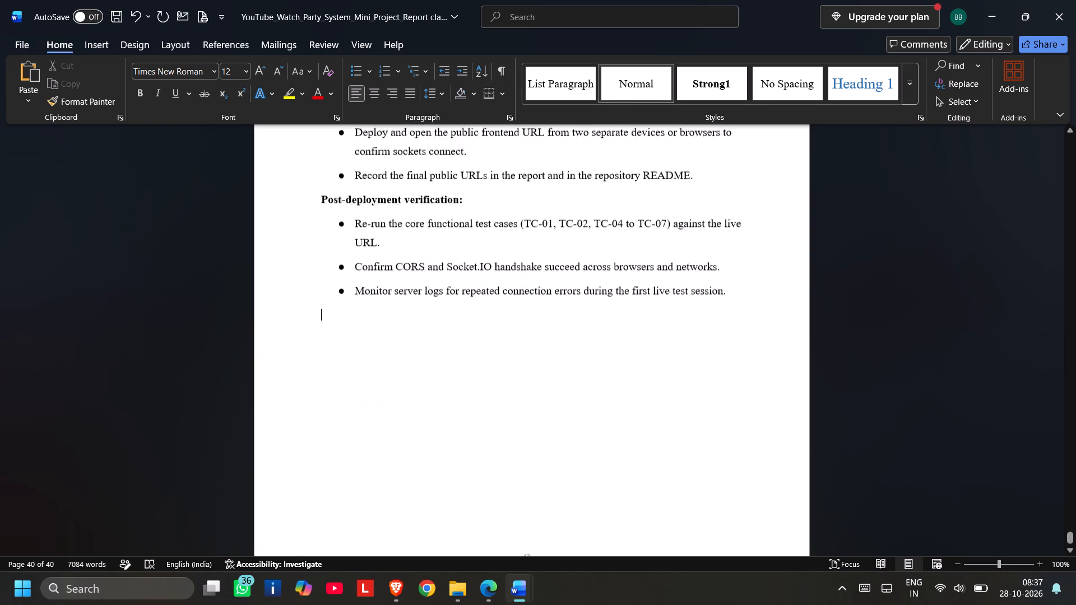
scroll(603, 429, "up", 1)
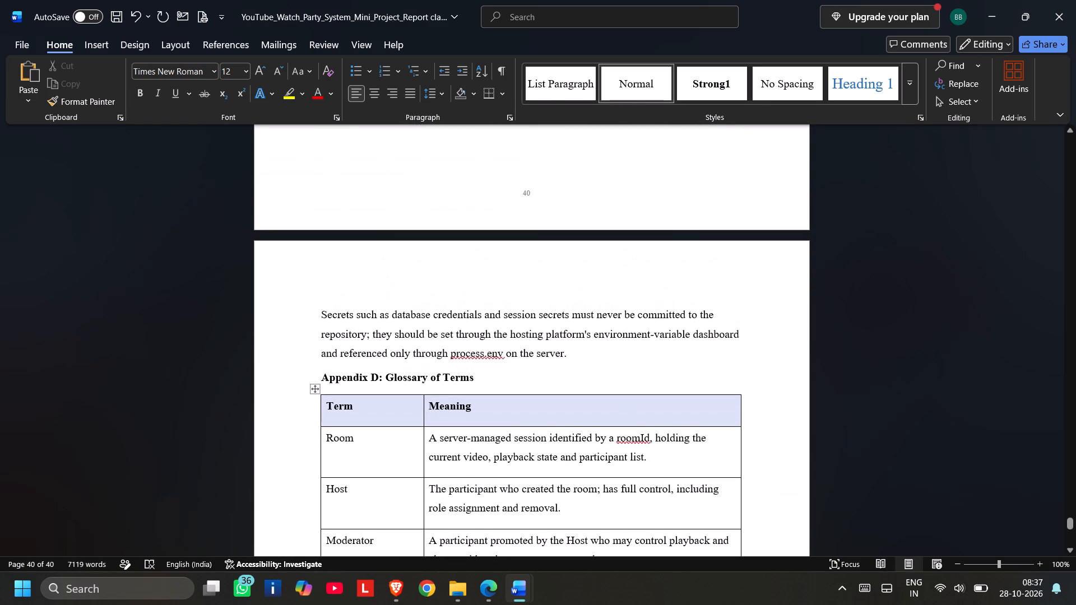
scroll(603, 429, "up", 1)
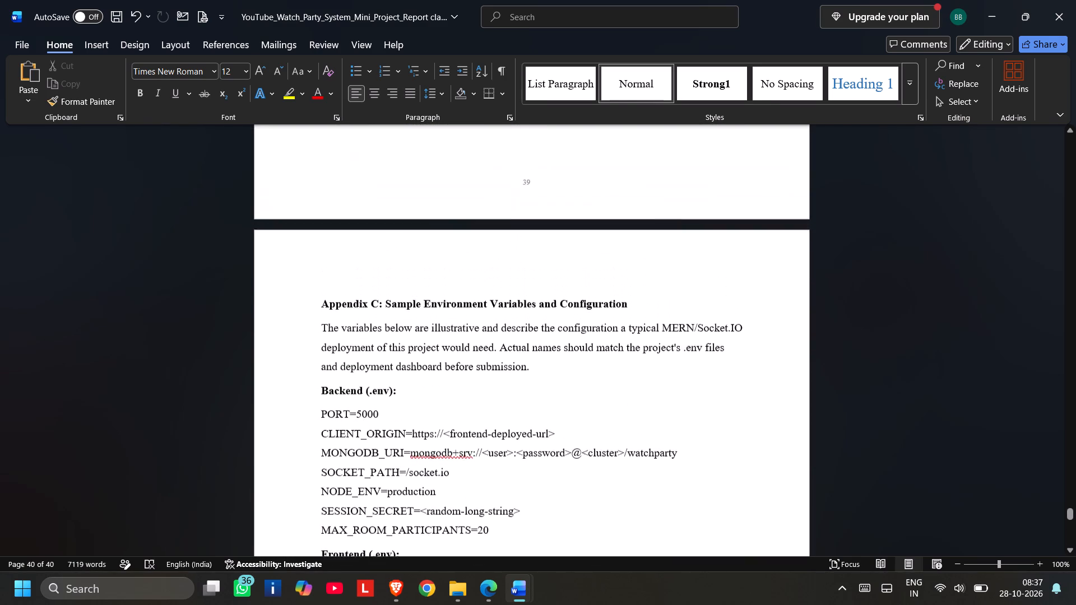
scroll(603, 429, "up", 1)
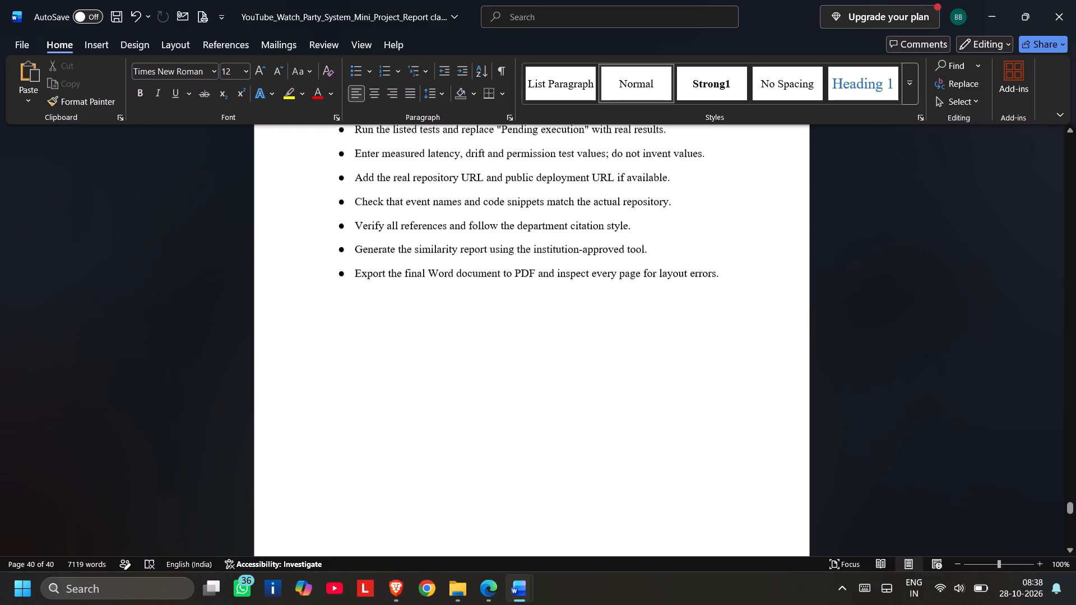
Look back through the pasted Appendices C to E and the Appendix A and B pages, examining where each appendix starts.
scroll(603, 429, "up", 1)
scroll(603, 429, "down", 1)
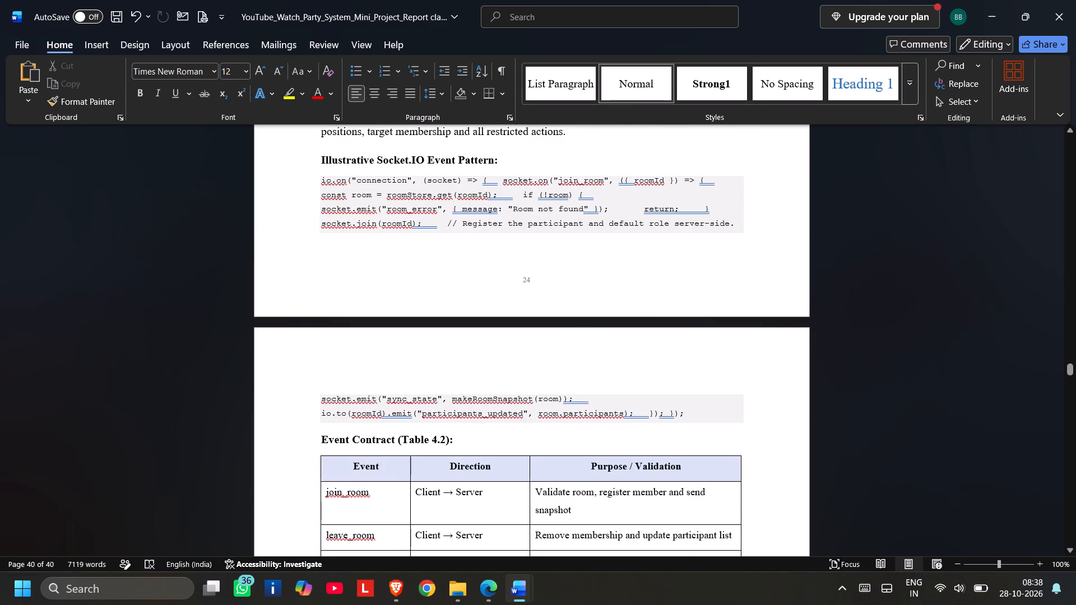
scroll(603, 429, "down", 9)
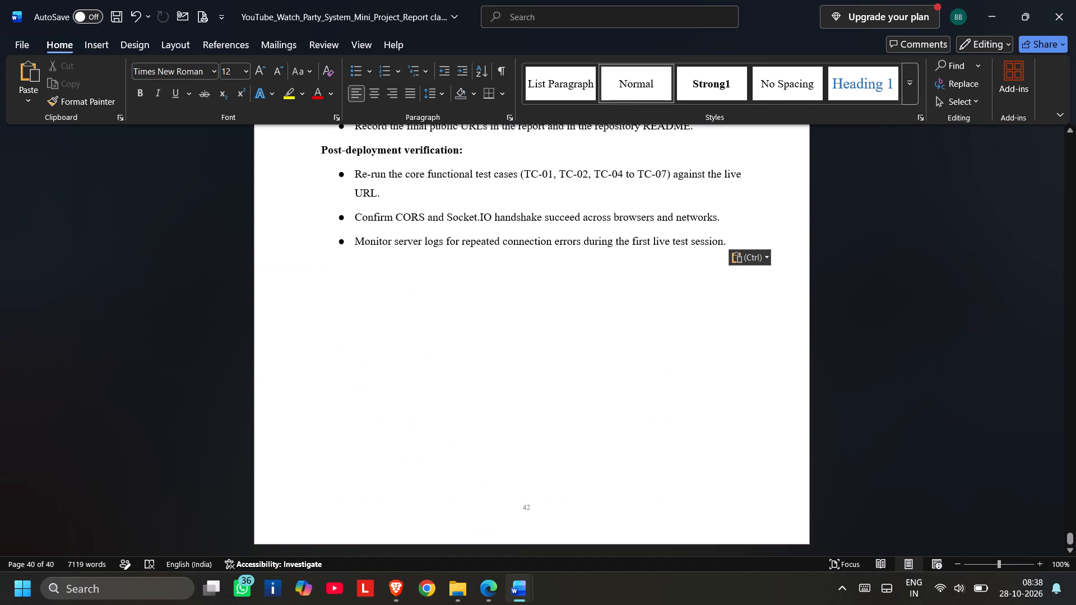
scroll(603, 429, "up", 1)
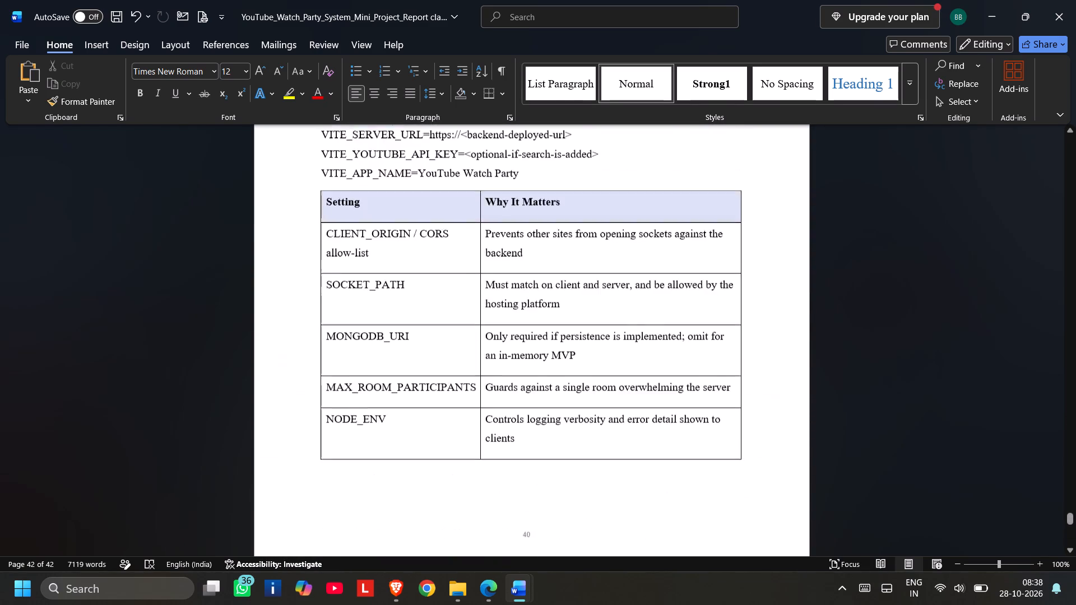
scroll(603, 429, "up", 2)
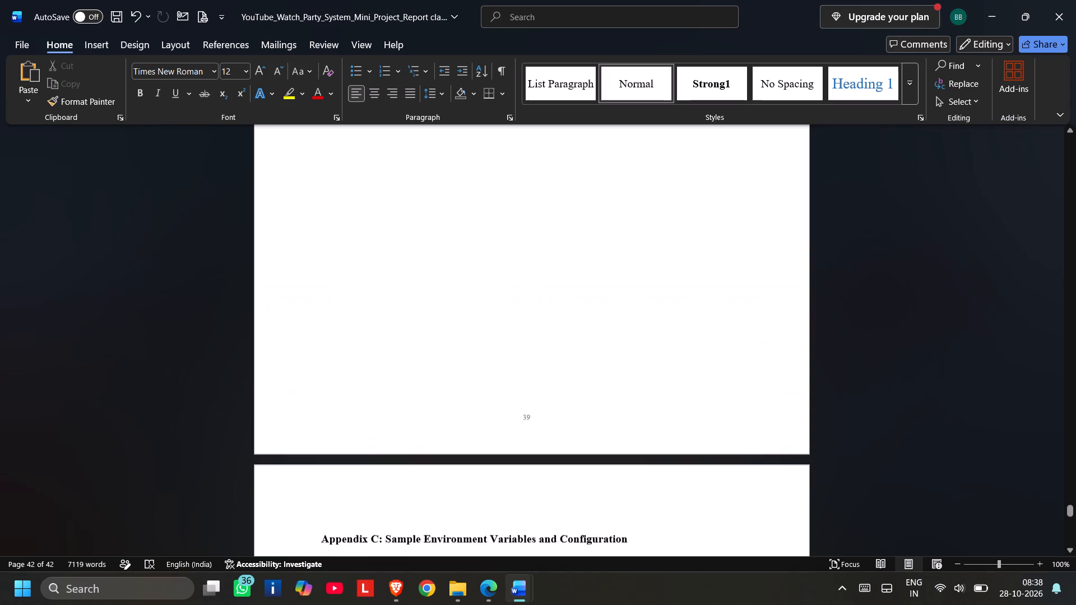
scroll(603, 429, "up", 2)
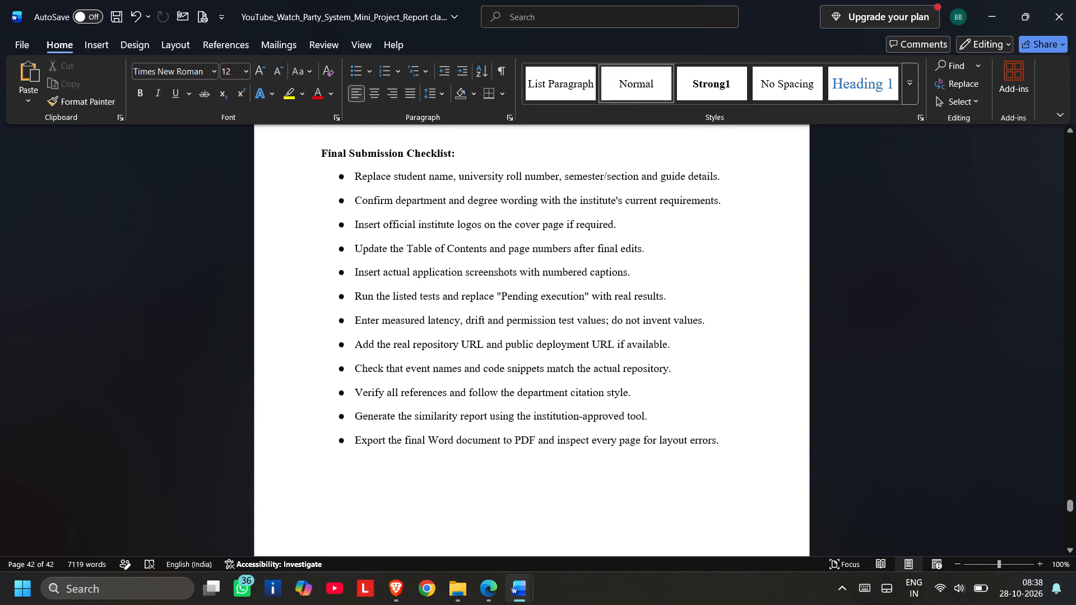
scroll(603, 429, "up", 1)
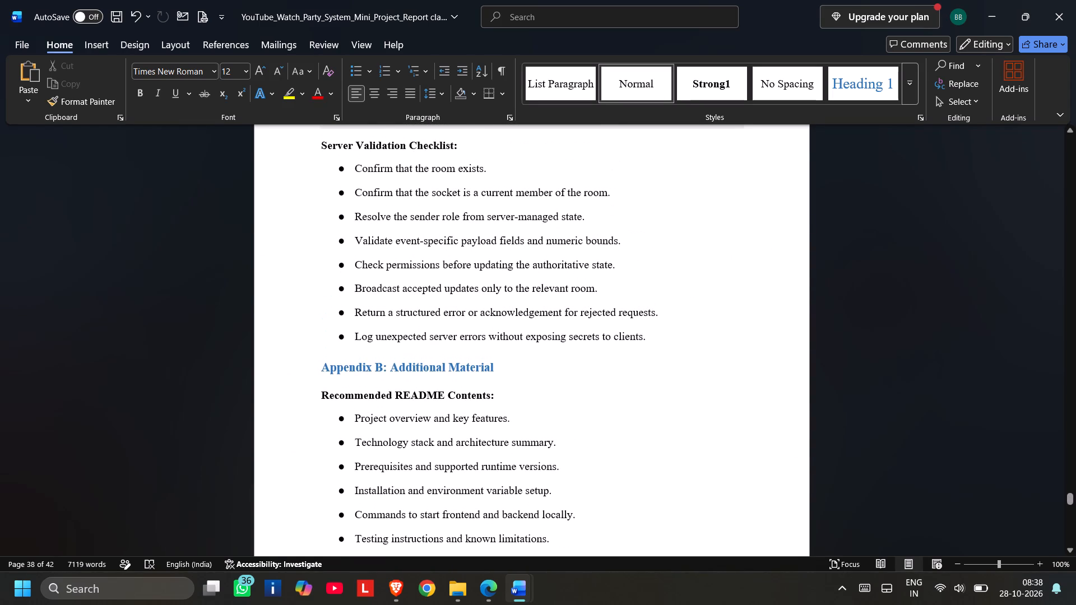
scroll(603, 429, "up", 1)
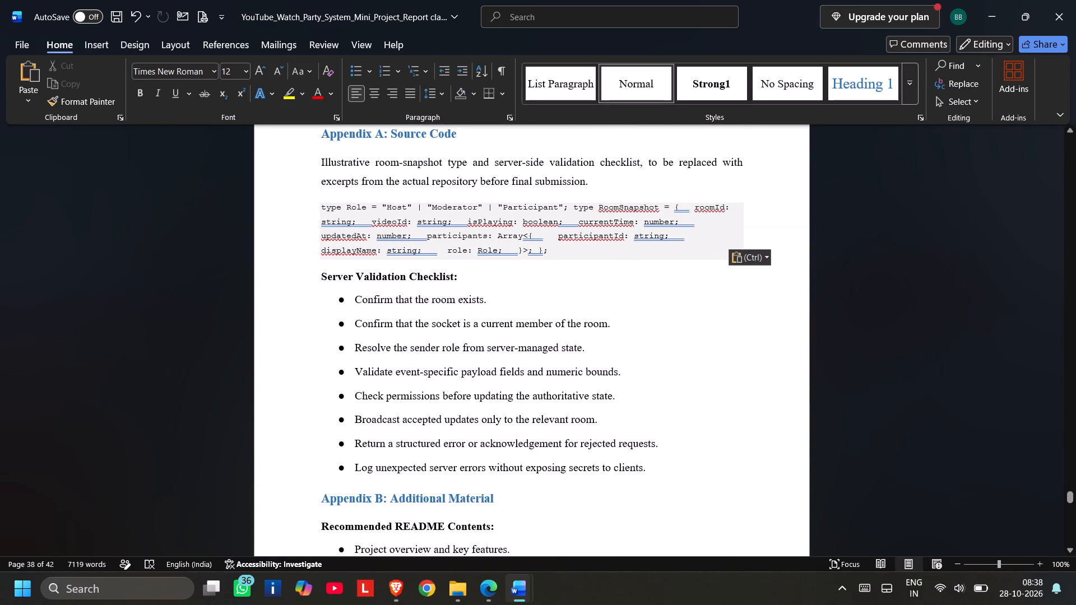
scroll(603, 429, "up", 1)
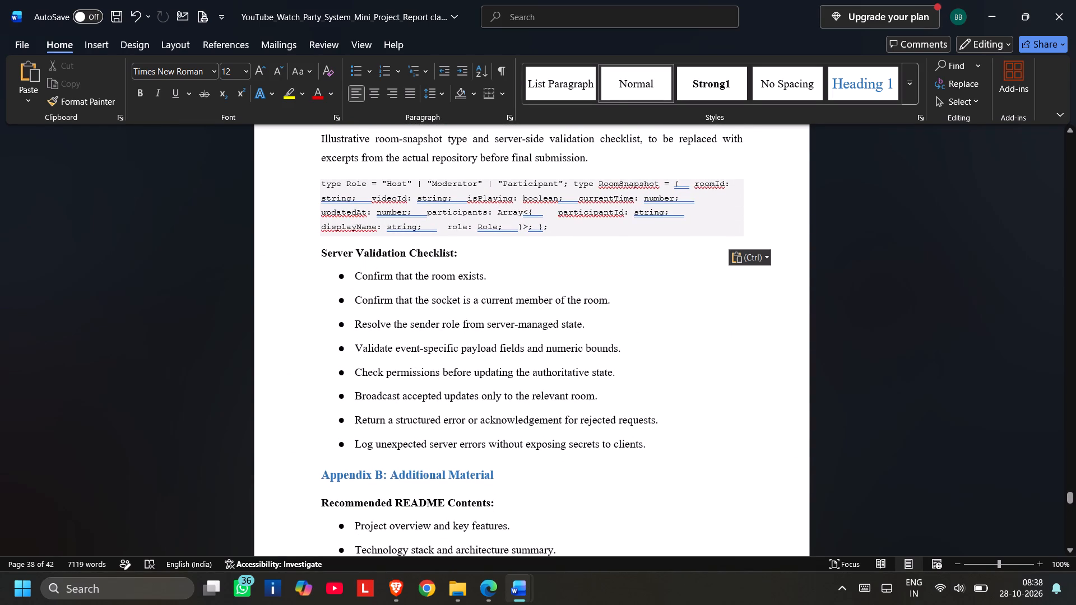
scroll(603, 429, "up", 2)
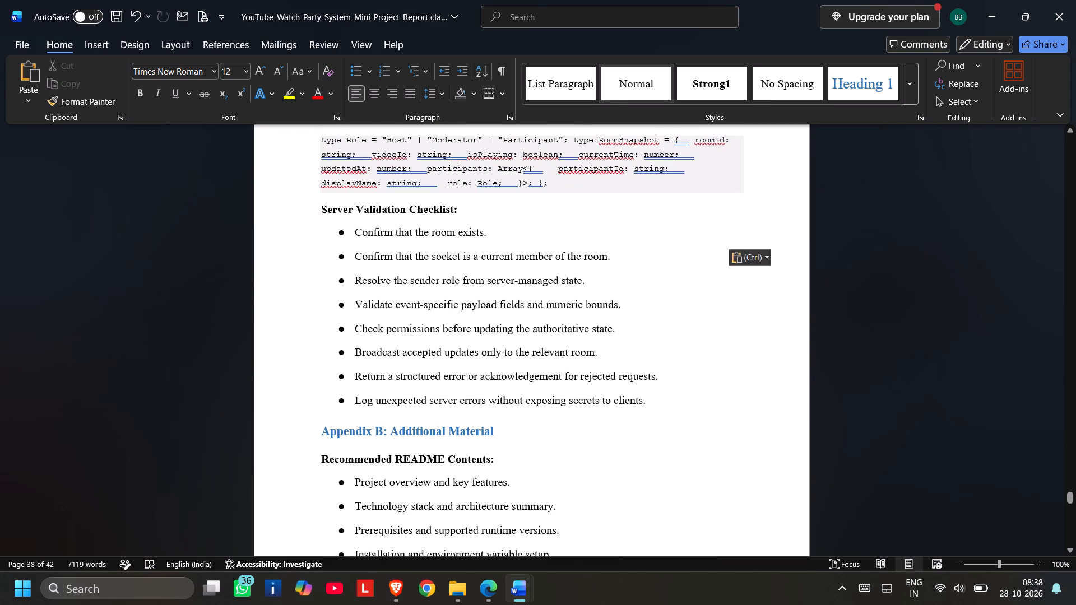
Add blank lines after the last Server Validation Checklist bullet until the Appendix B heading starts a new page.
left_click(658, 401)
key("Return")
key("Return")
key("Return")
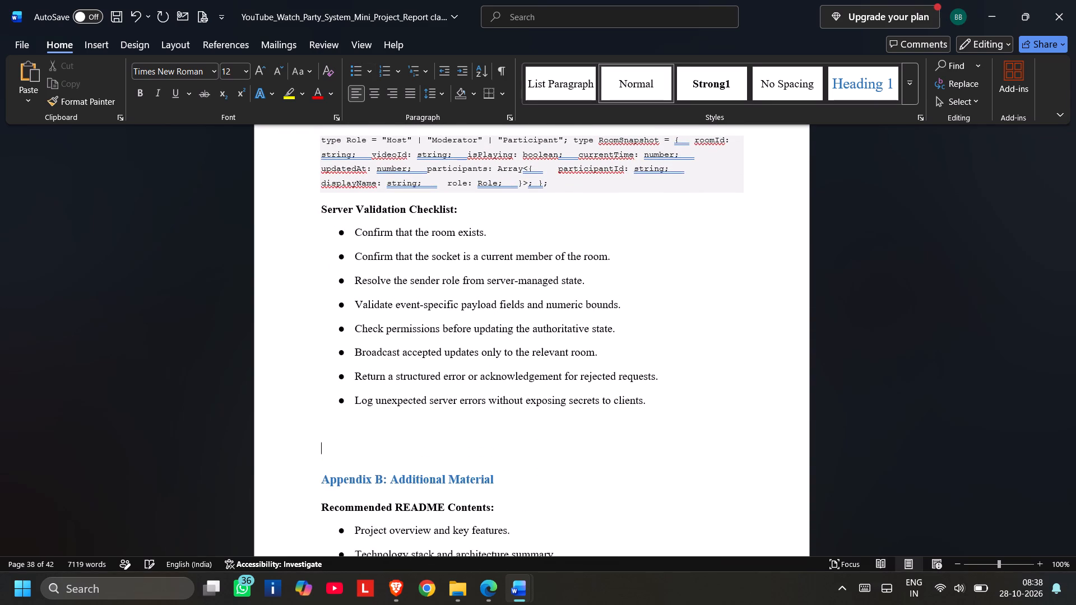
key("Return")
key("Return")
key("Return")
key("Return")
key("Return")
scroll(658, 401, "down", 1)
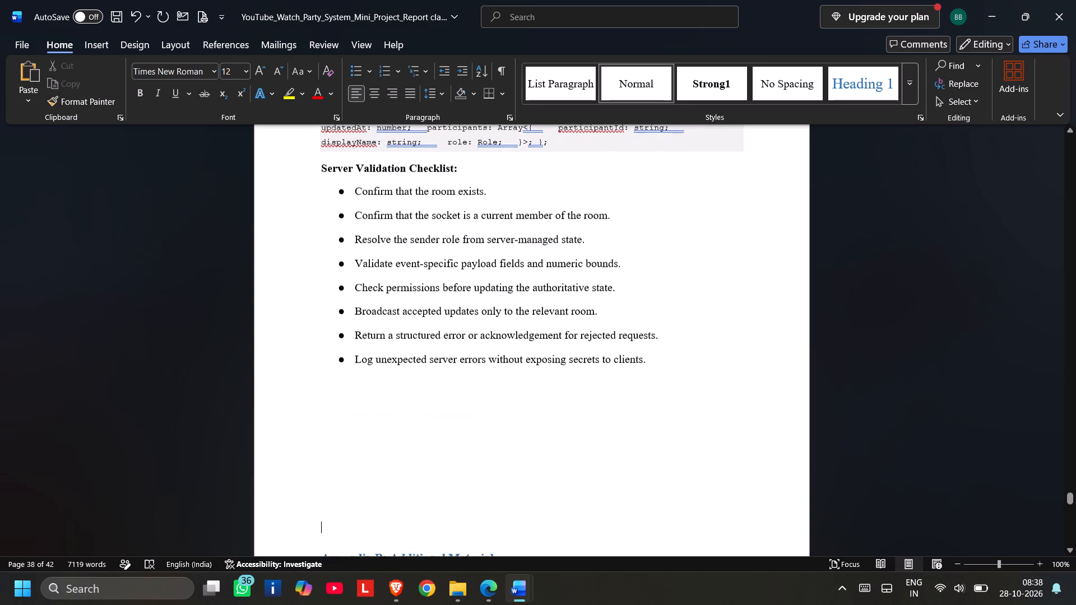
scroll(658, 401, "down", 1)
key("Return")
key("Return")
key("Return")
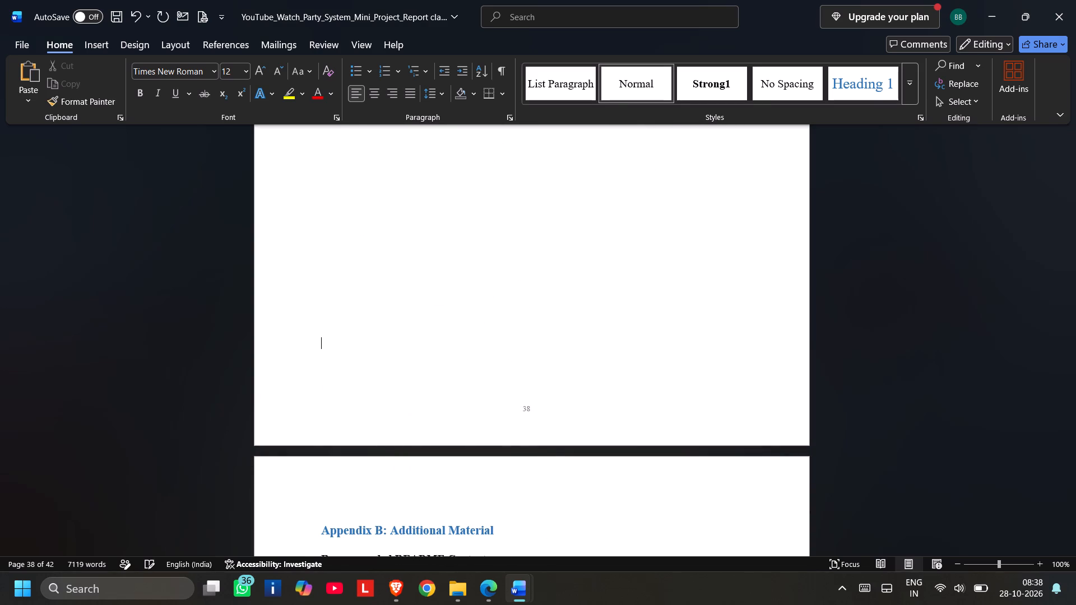
Delete the surplus blank lines above the Appendix C heading until it sits at the top of its page.
scroll(658, 401, "down", 1)
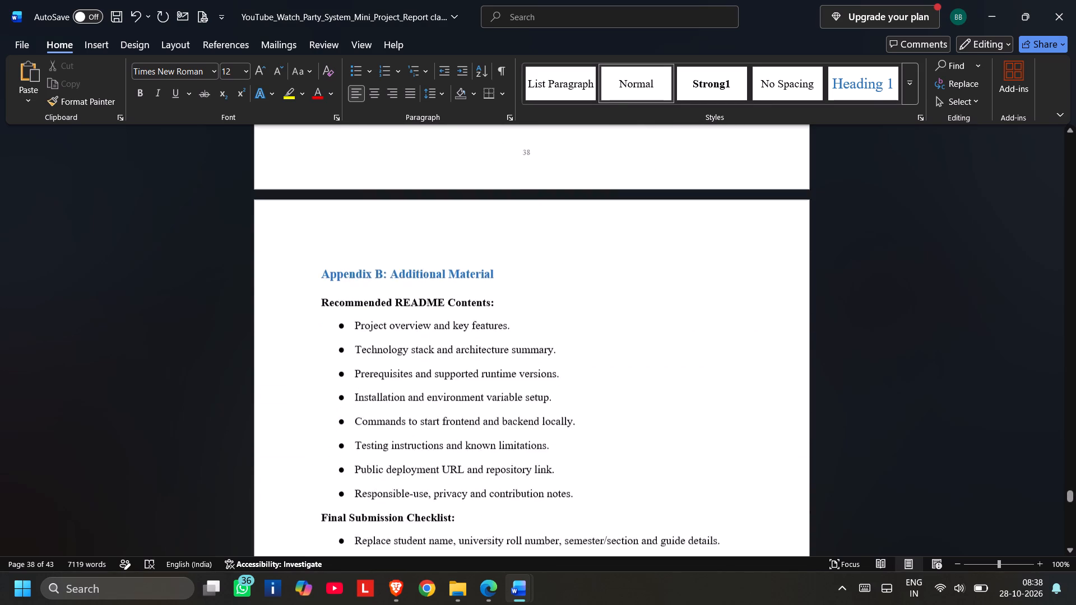
scroll(658, 401, "down", 1)
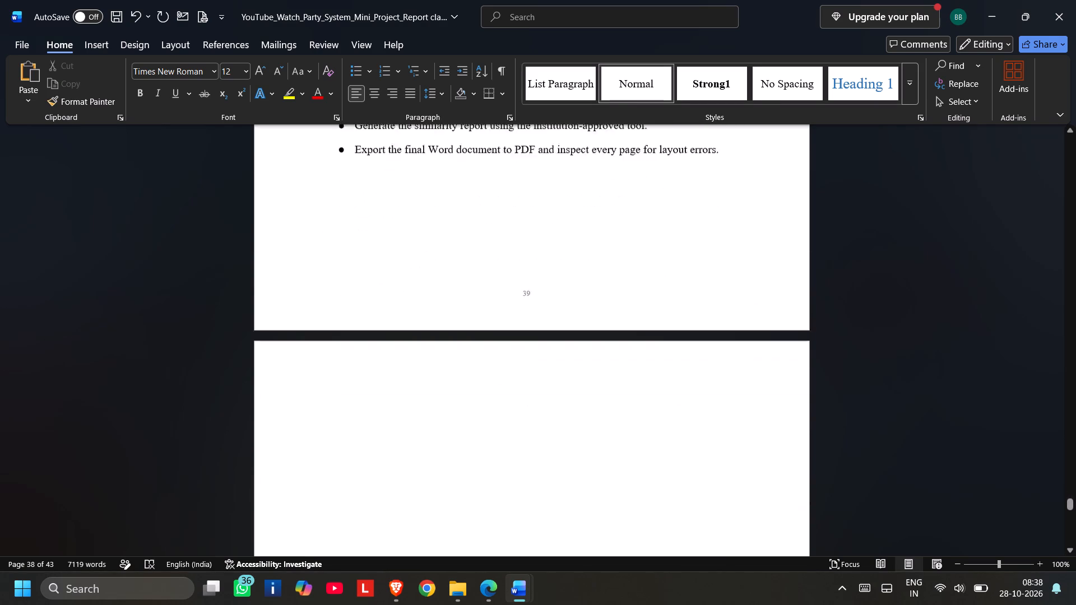
scroll(658, 401, "down", 2)
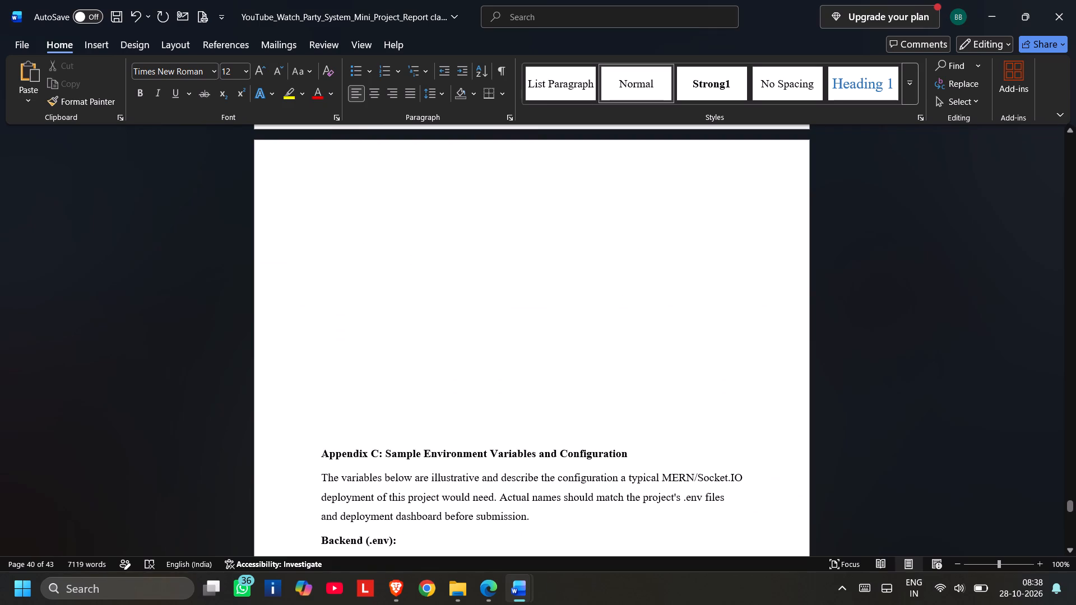
left_click(437, 432)
key("BackSpace")
key("BackSpace")
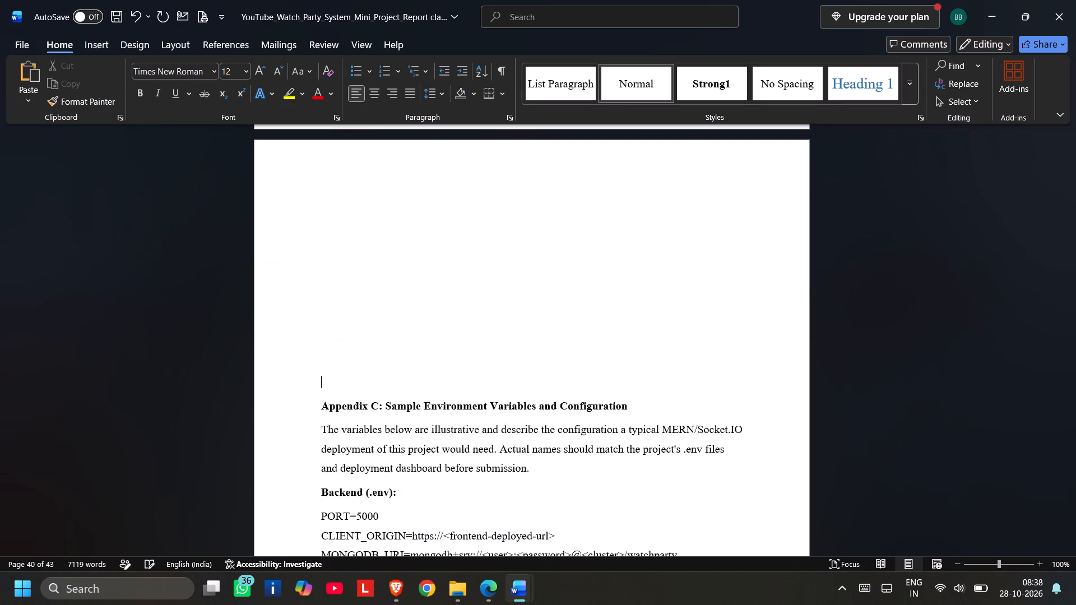
key("BackSpace")
key("BackSpace")
key("BackSpace")
key("BackSpace")
key("BackSpace")
key("BackSpace")
key("BackSpace")
key("BackSpace")
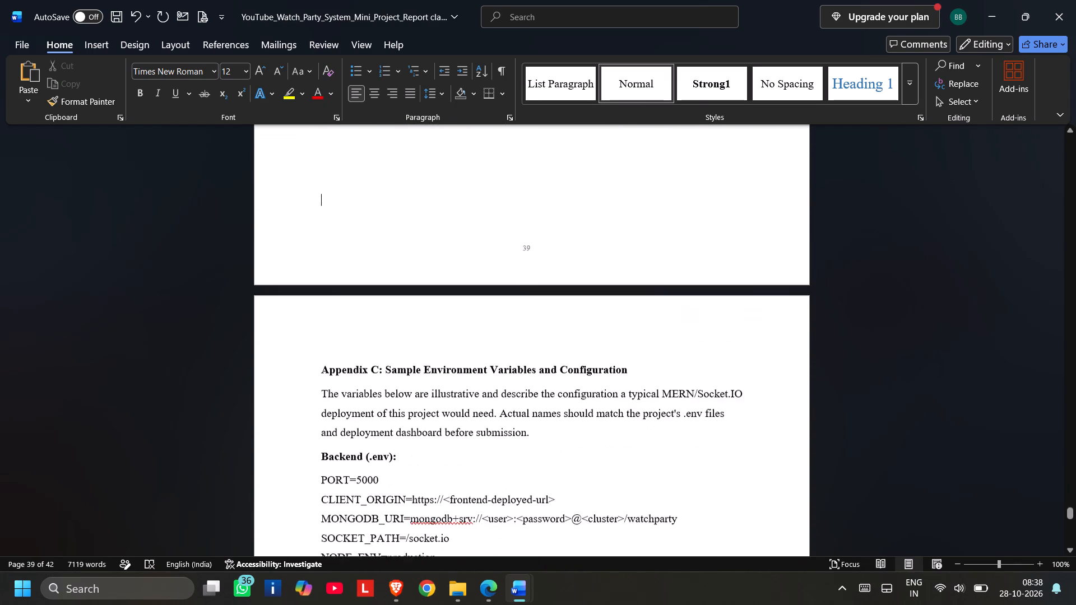
Add blank lines after the paragraph about keeping secrets out of the repository until Appendix D: Glossary of Terms starts a new page.
scroll(416, 502, "down", 1)
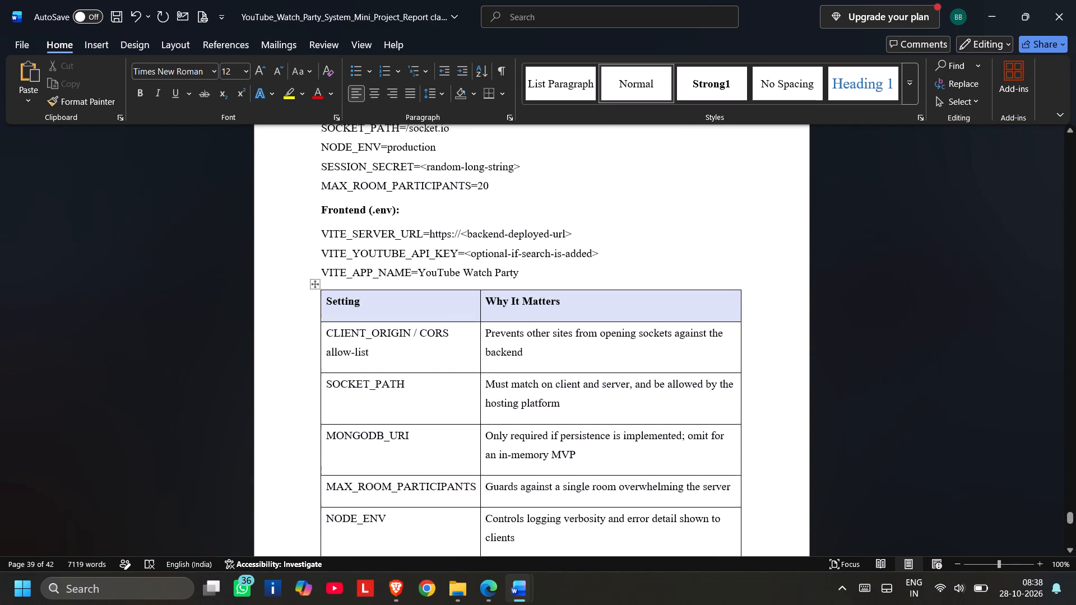
scroll(416, 502, "down", 1)
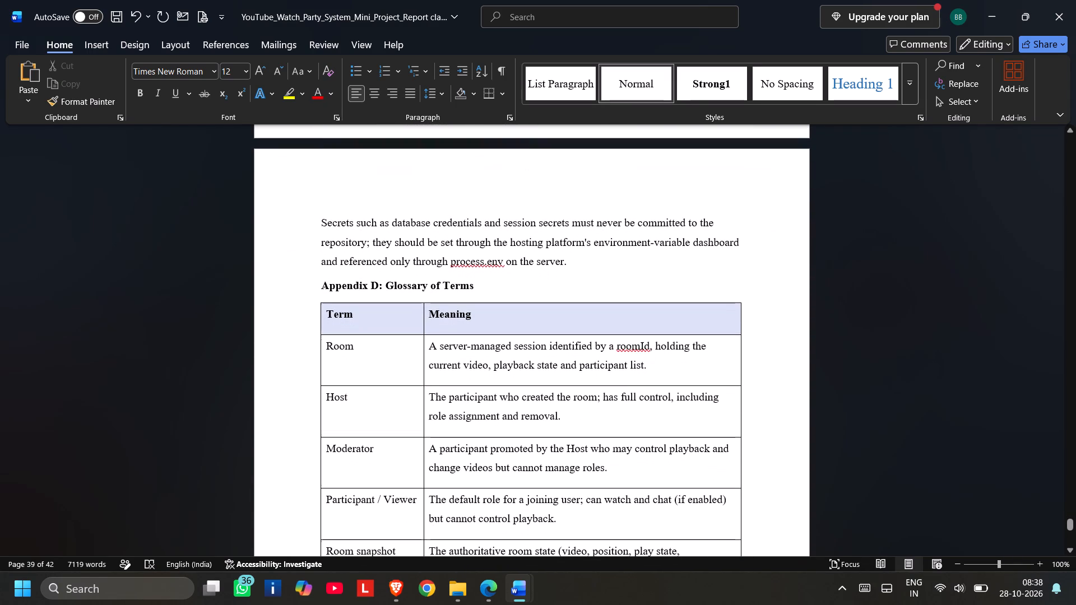
left_click(588, 263)
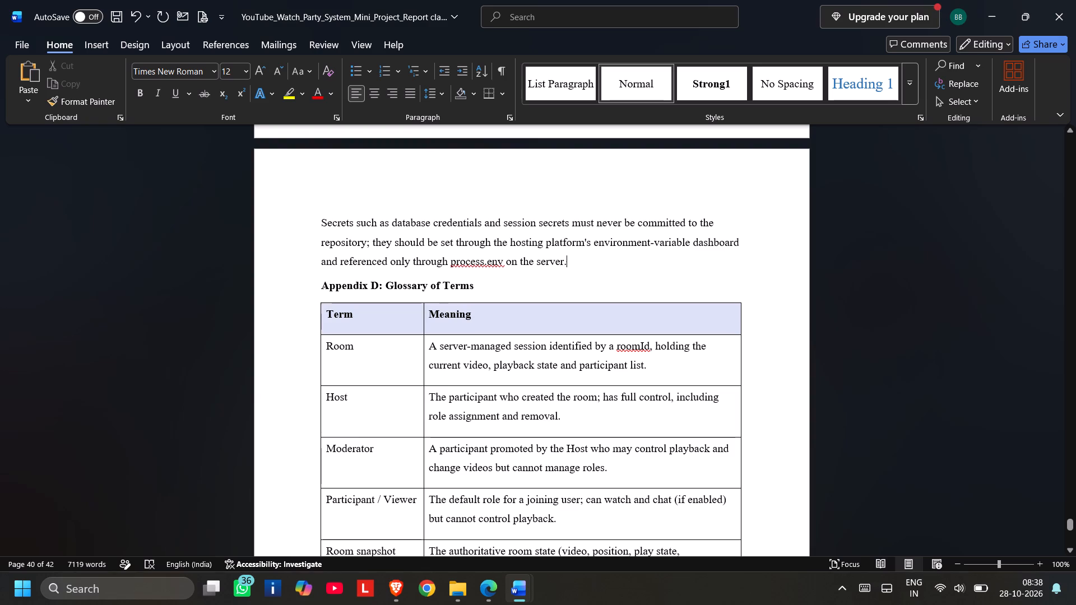
key("Return")
key("Return")
key("Return")
key("Return")
key("Return")
key("Return")
key("Return")
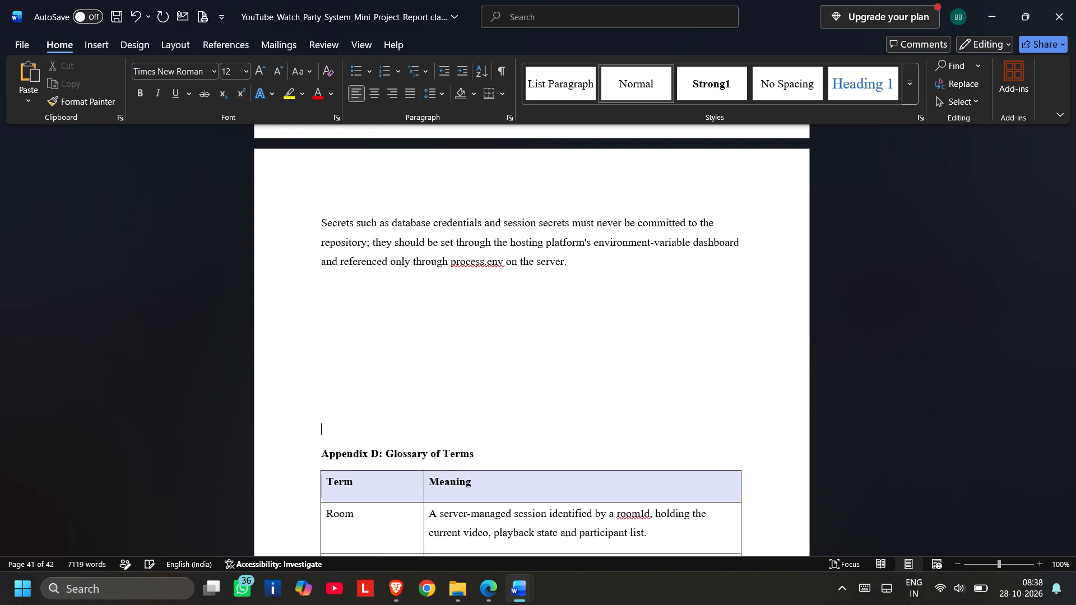
key("Return")
key("Return")
key("Return")
scroll(588, 263, "down", 1)
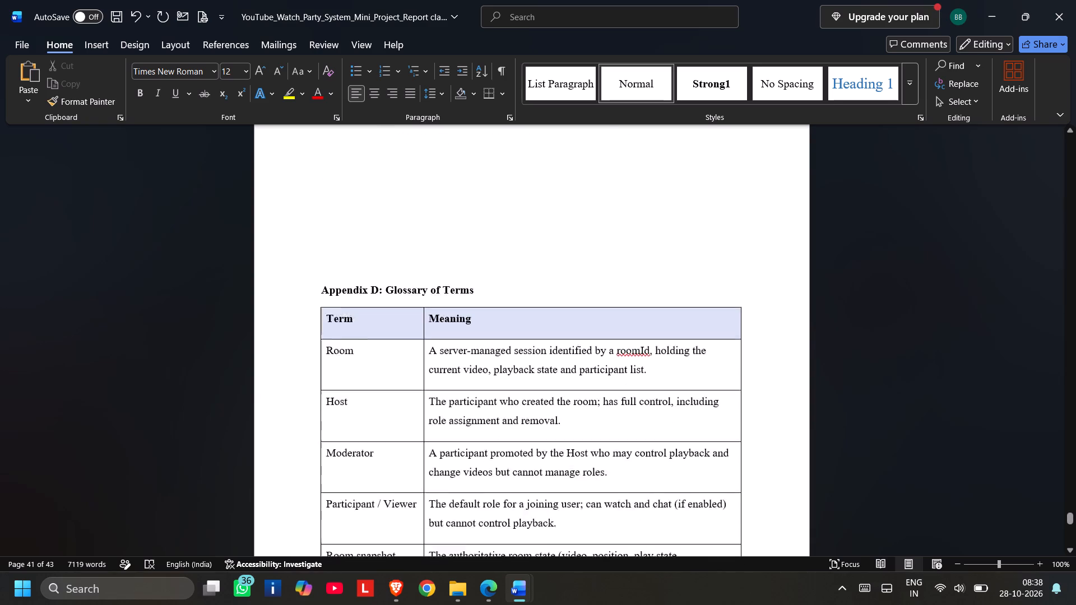
scroll(588, 263, "down", 1)
key("Return")
key("Return")
key("Return")
key("Return")
key("Return")
key("Return")
key("Return")
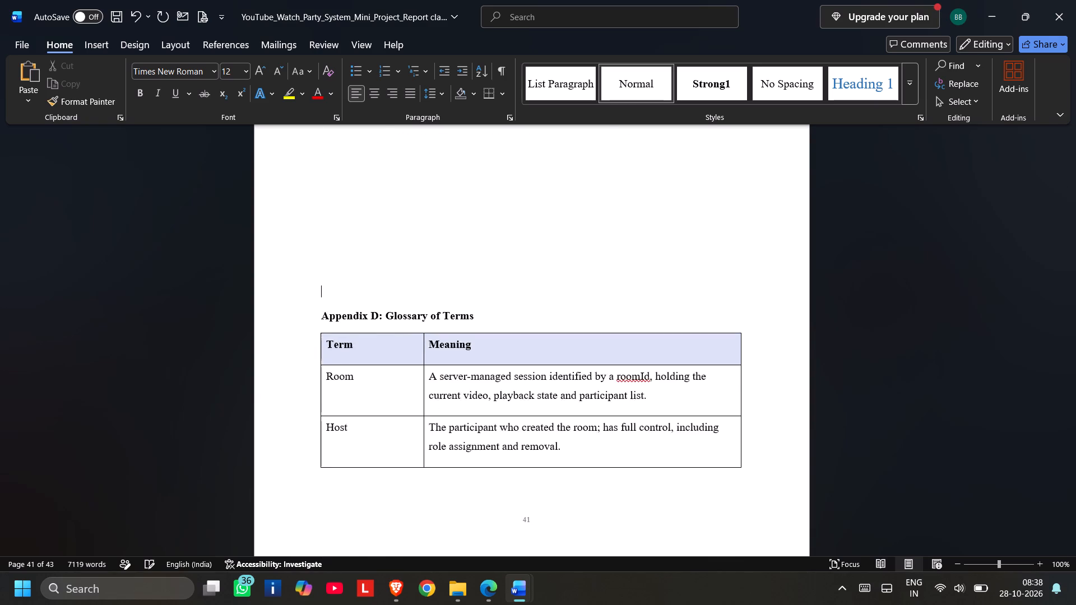
key("Return")
key("Return")
key("Return")
key("Return")
key("Return")
key("Return")
key("Return")
key("Return")
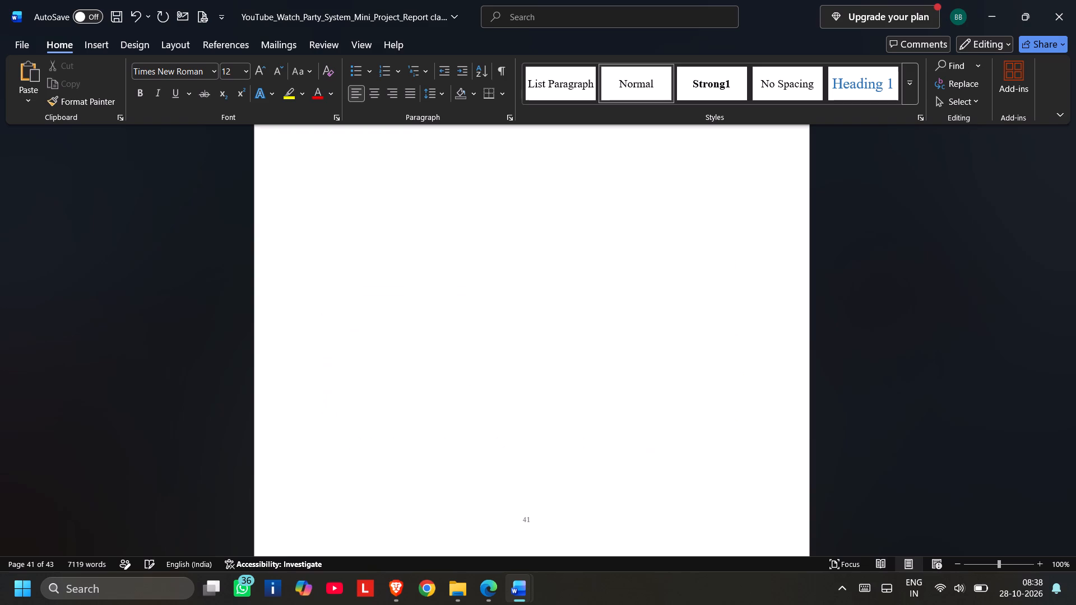
Review the page layout of Appendices A to E, checking page starts, tables and the deployment steps.
scroll(588, 263, "down", 1)
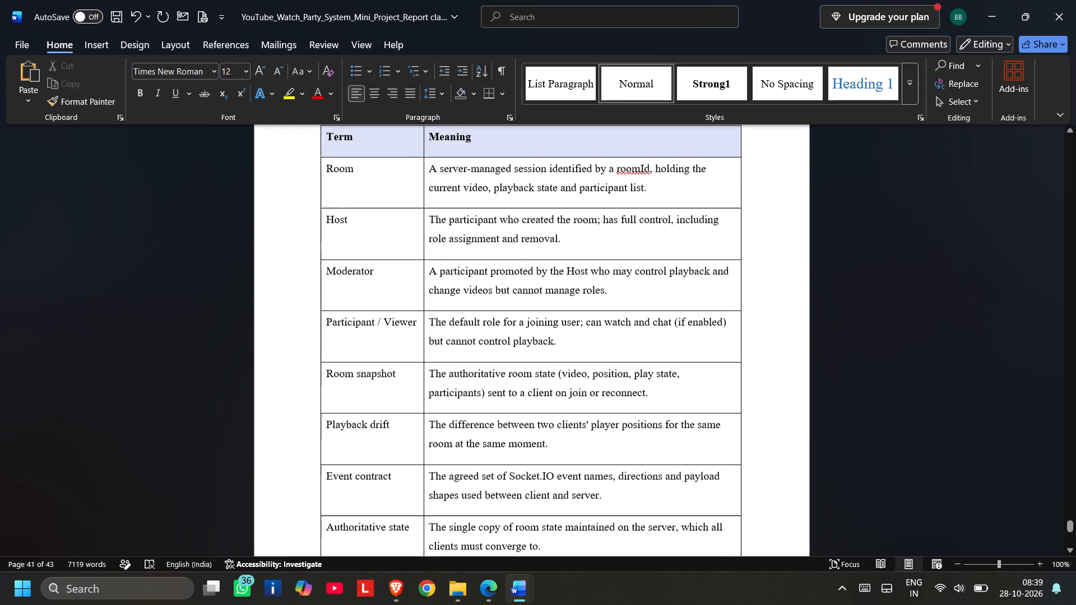
scroll(588, 263, "down", 1)
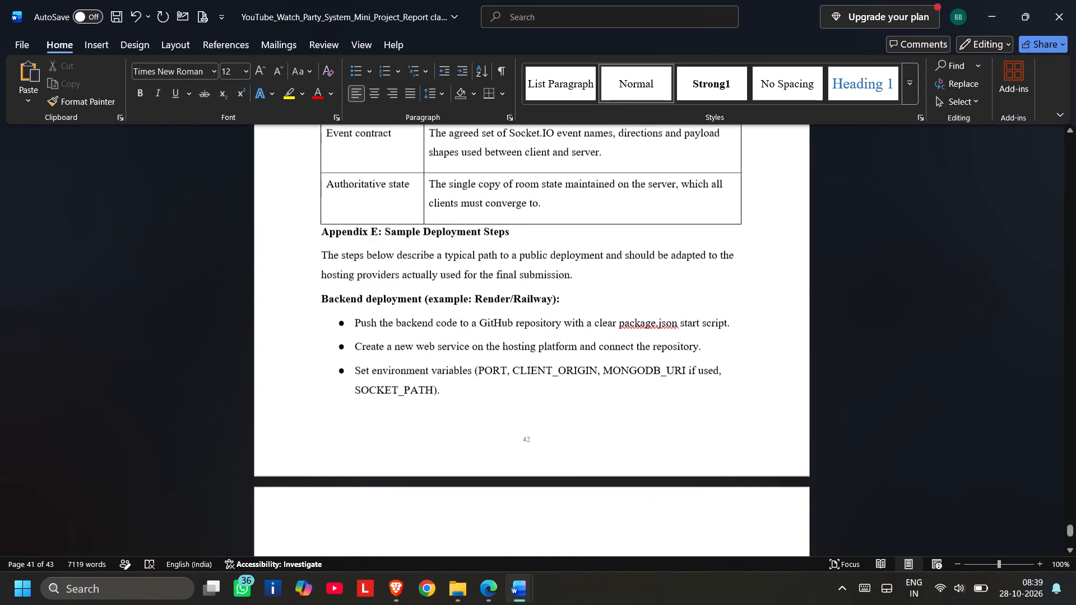
scroll(588, 263, "down", 3)
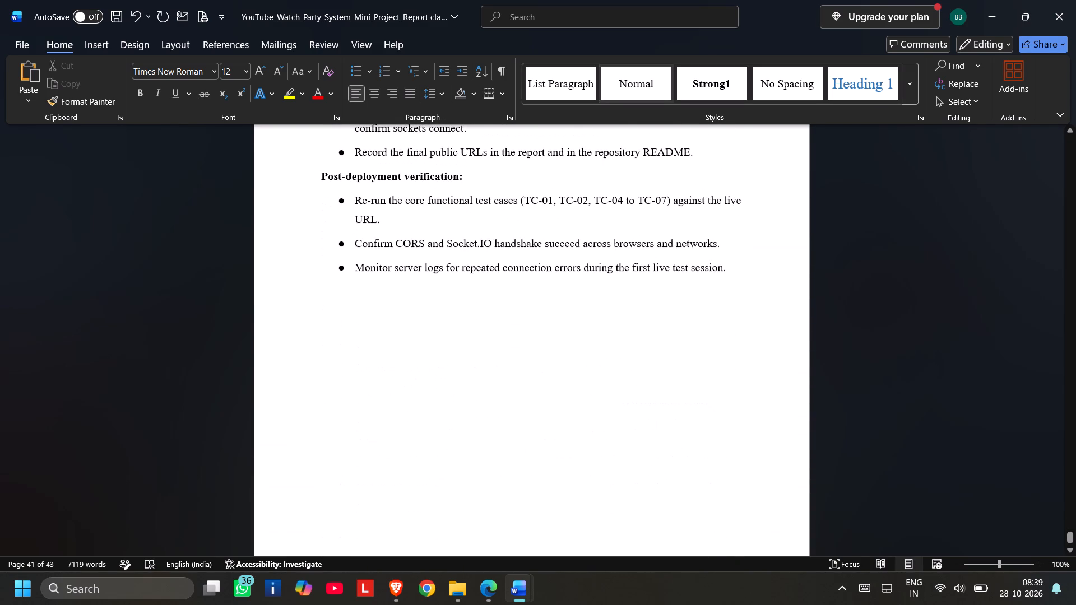
scroll(588, 263, "right", 1)
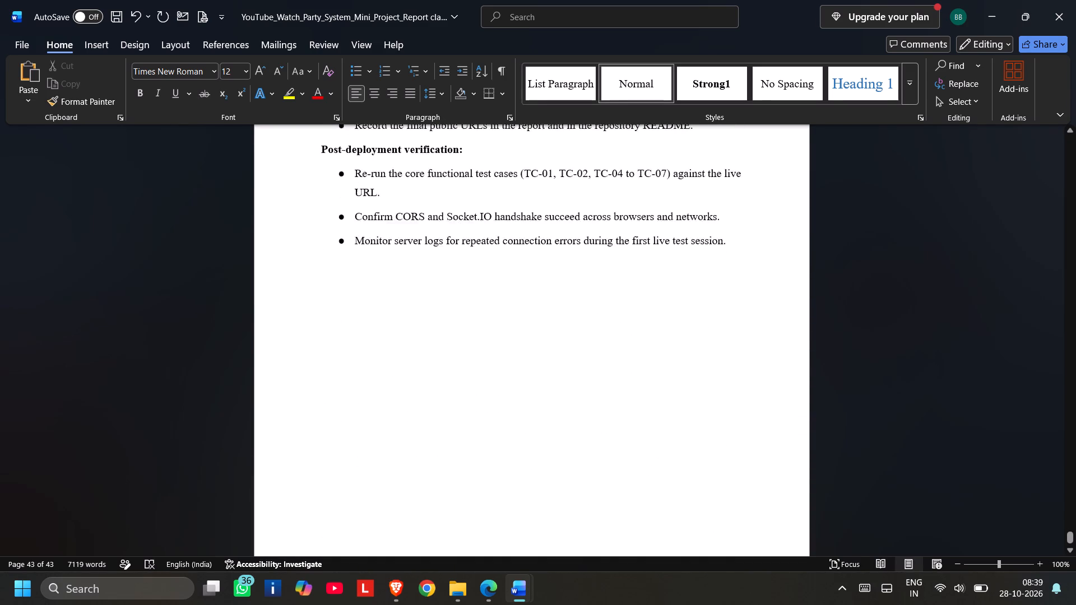
scroll(588, 263, "right", 1)
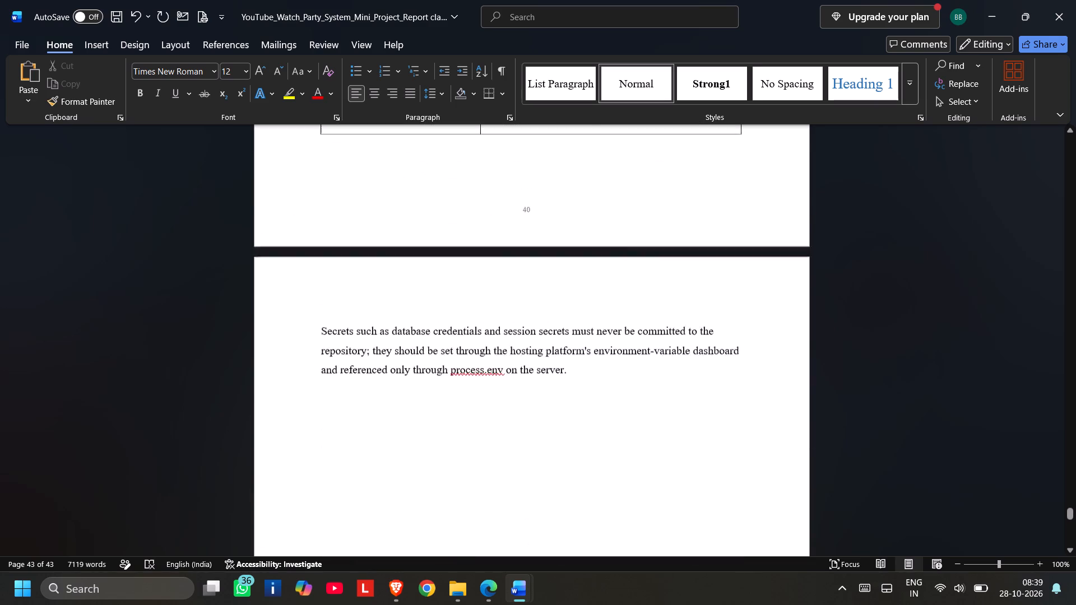
scroll(588, 263, "right", 1)
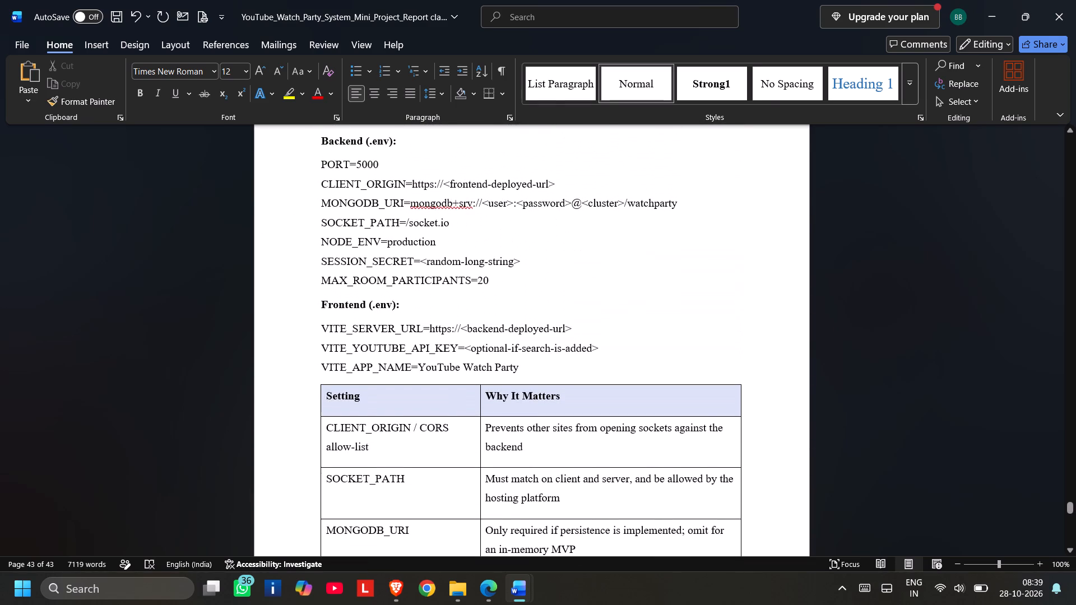
scroll(588, 263, "up", 2)
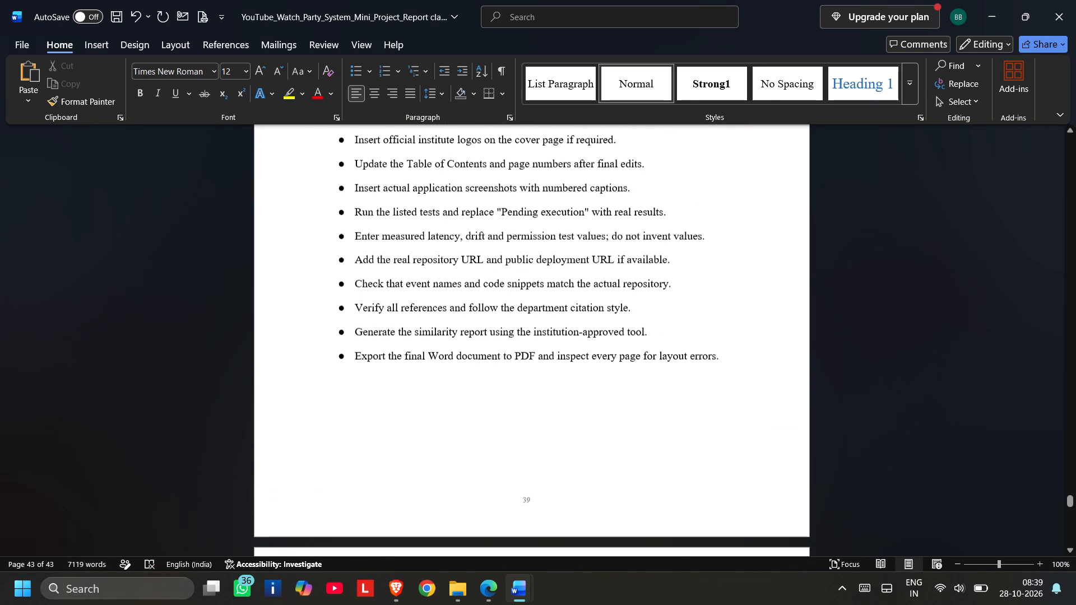
scroll(588, 263, "up", 1)
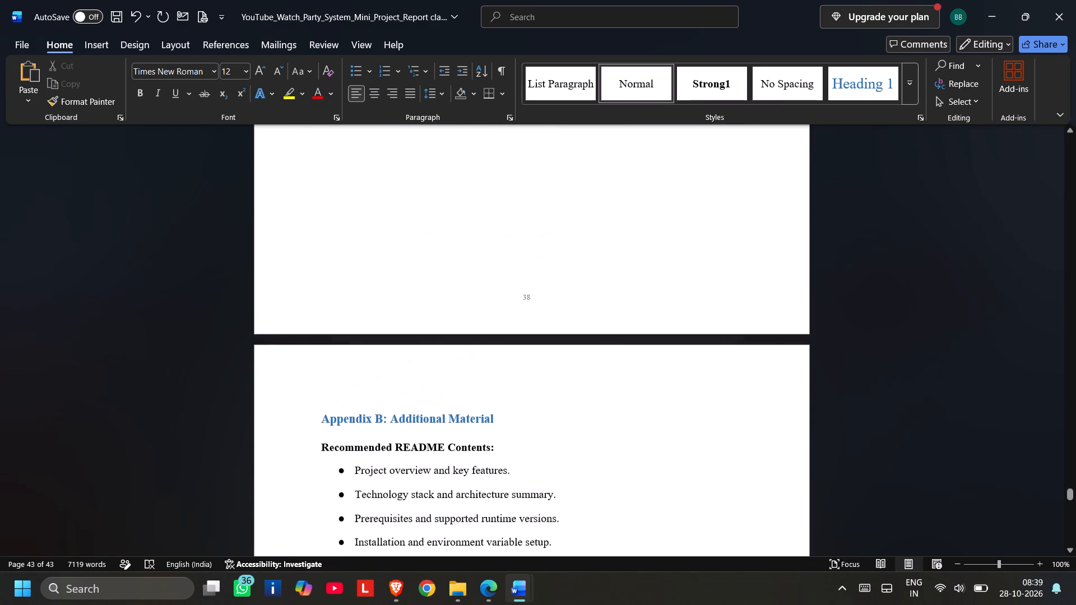
scroll(588, 263, "up", 2)
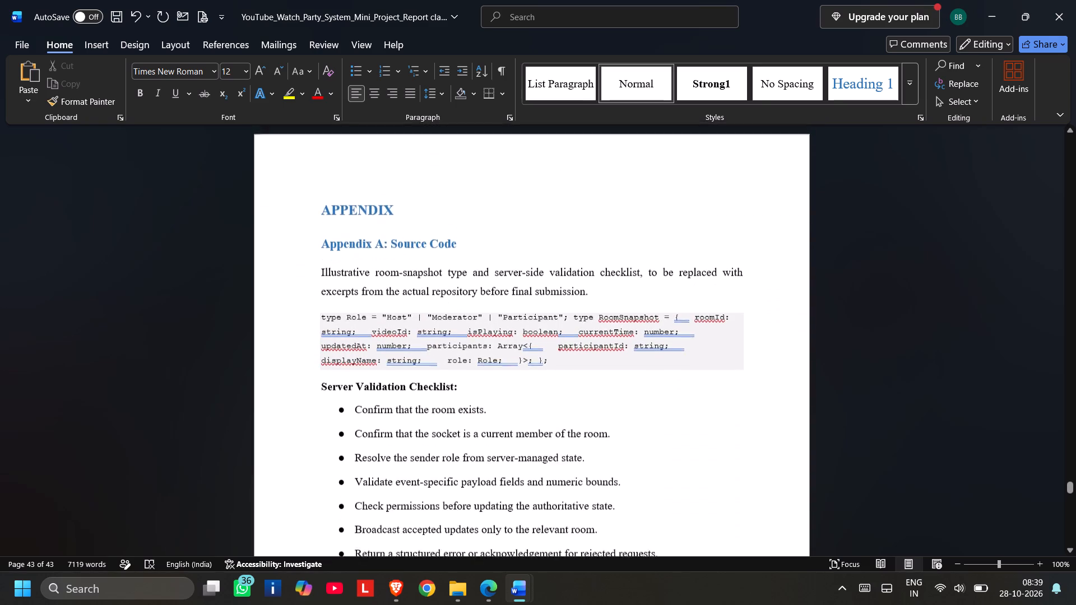
scroll(588, 263, "up", 1)
scroll(588, 263, "down", 1)
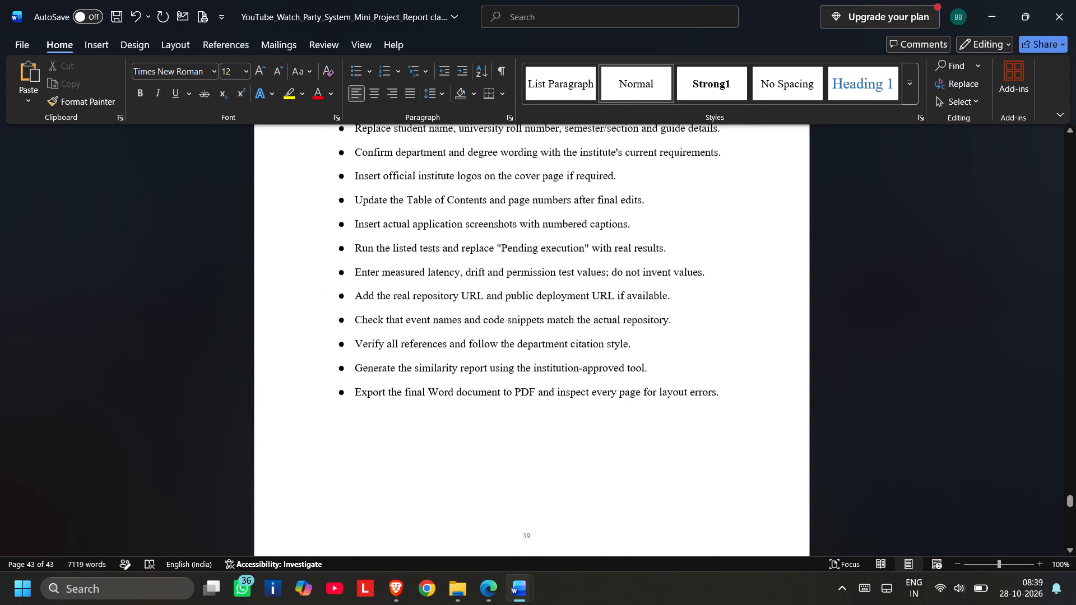
scroll(588, 263, "down", 1)
scroll(588, 263, "right", 1)
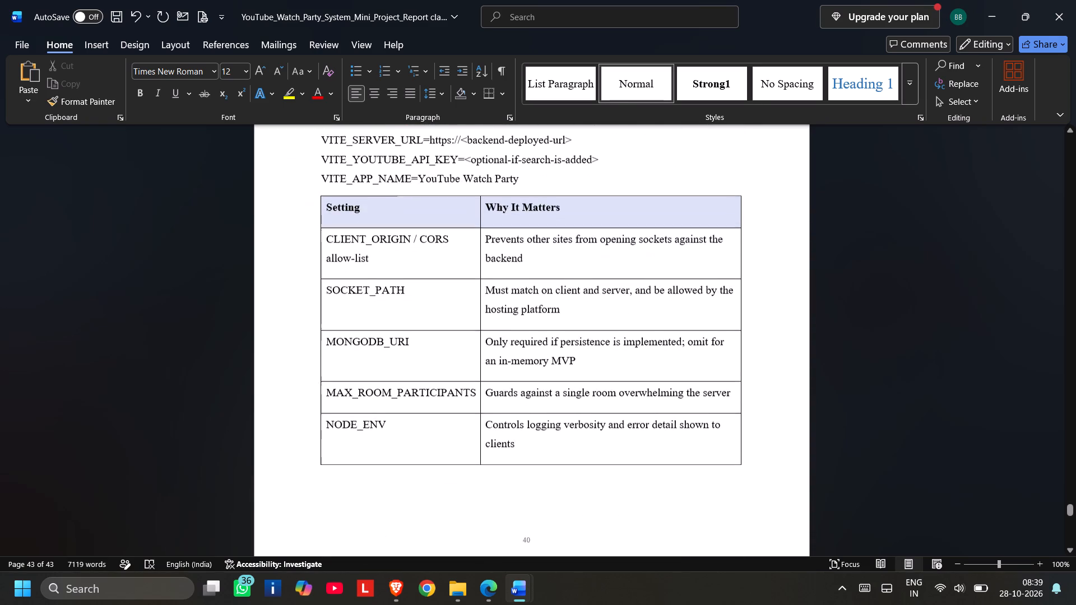
Format the Appendix C: Sample Environment Variables and Configuration heading as 14 pt bold with a blue text effect.
scroll(588, 263, "right", 1)
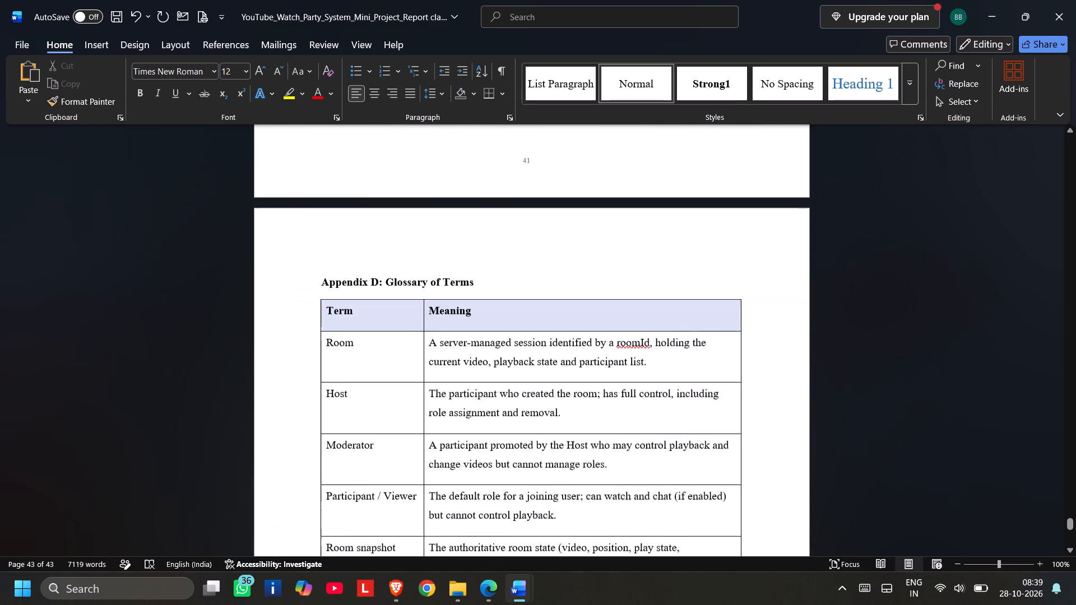
scroll(588, 263, "right", 3)
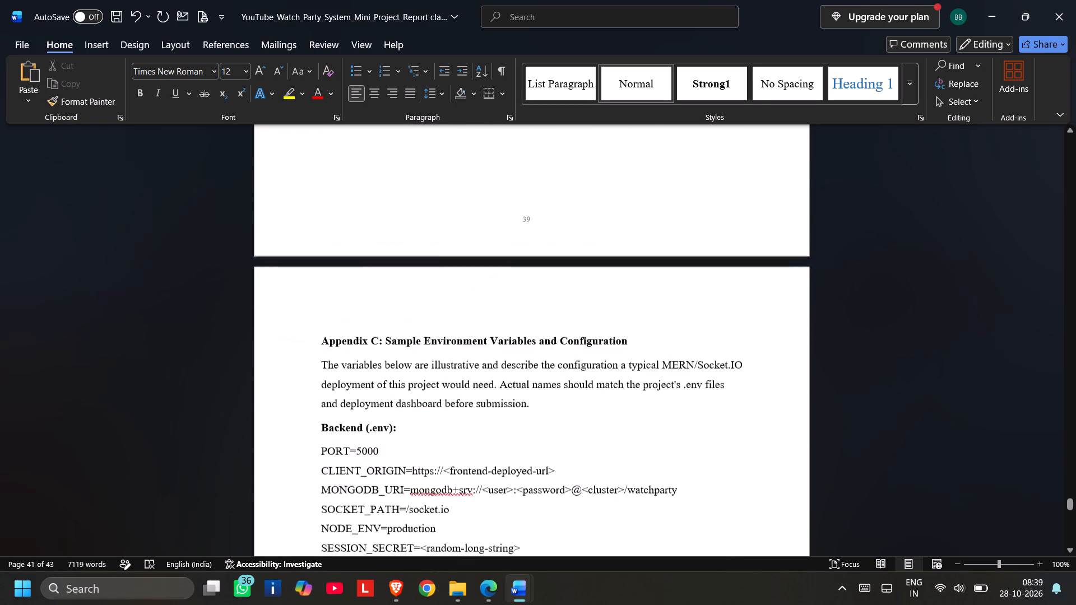
scroll(588, 263, "right", 1)
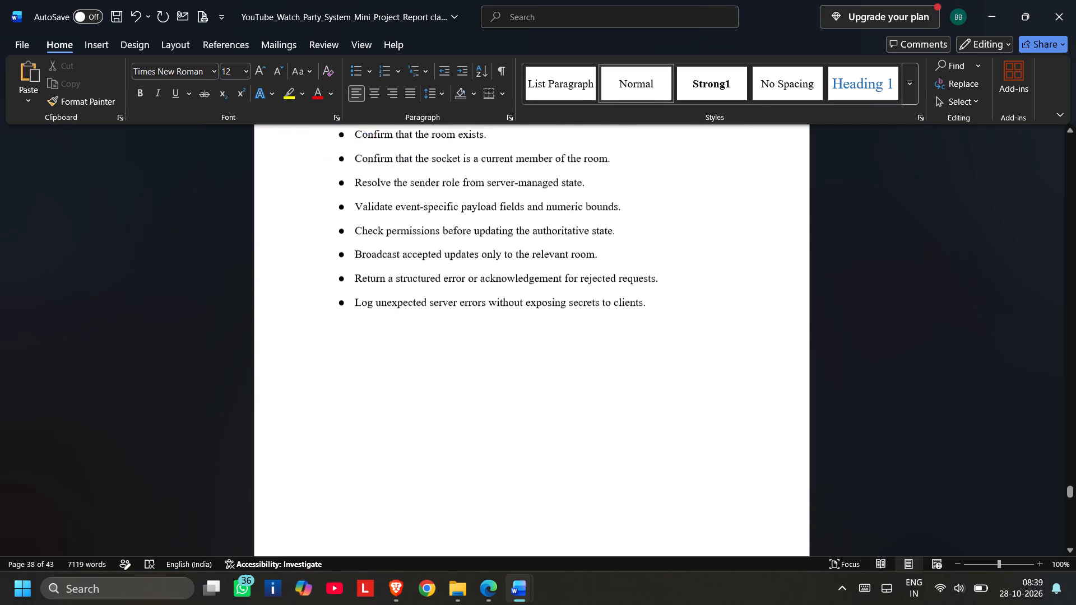
scroll(588, 263, "down", 1)
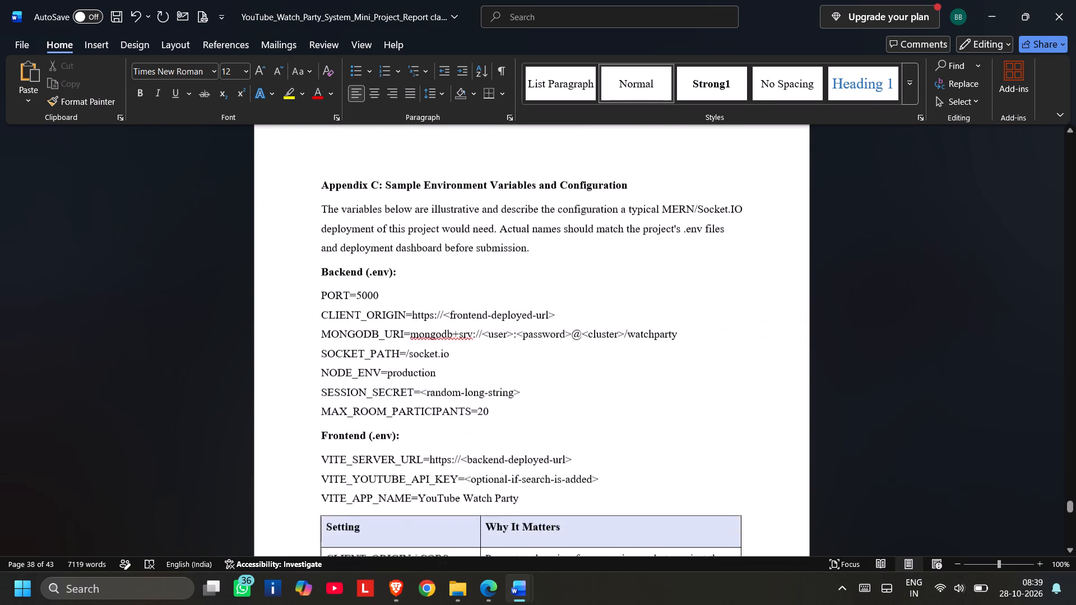
scroll(588, 263, "down", 1)
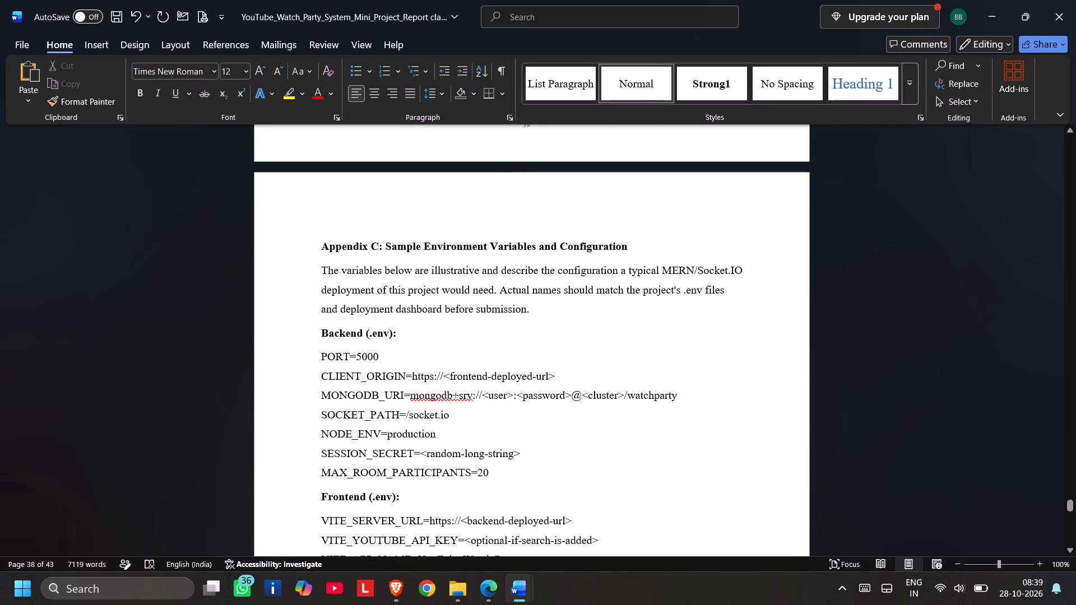
left_click_drag(632, 244, 296, 245)
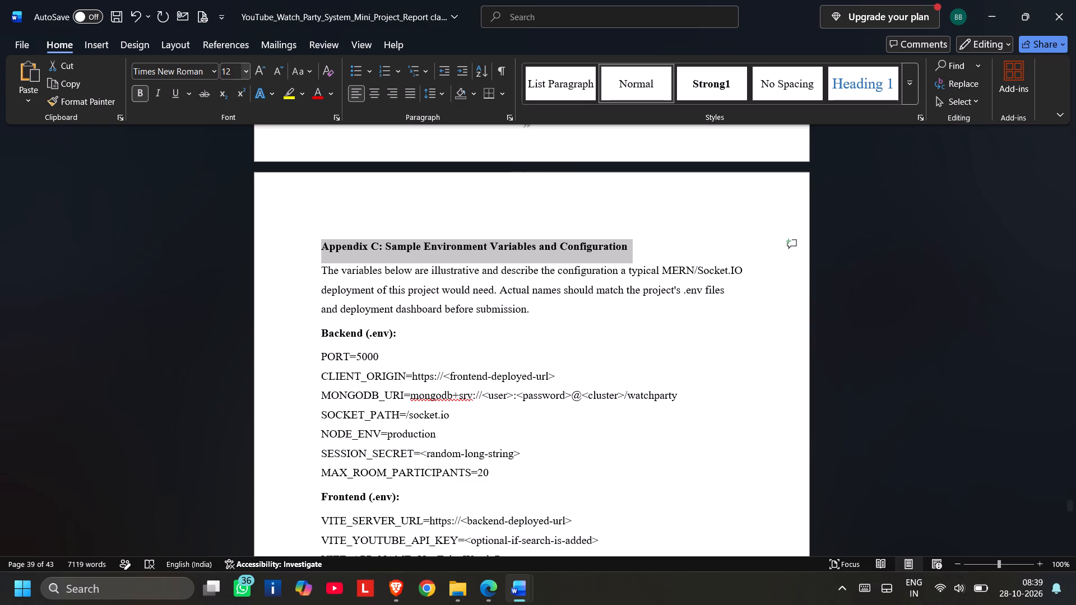
left_click(244, 72)
left_click(233, 171)
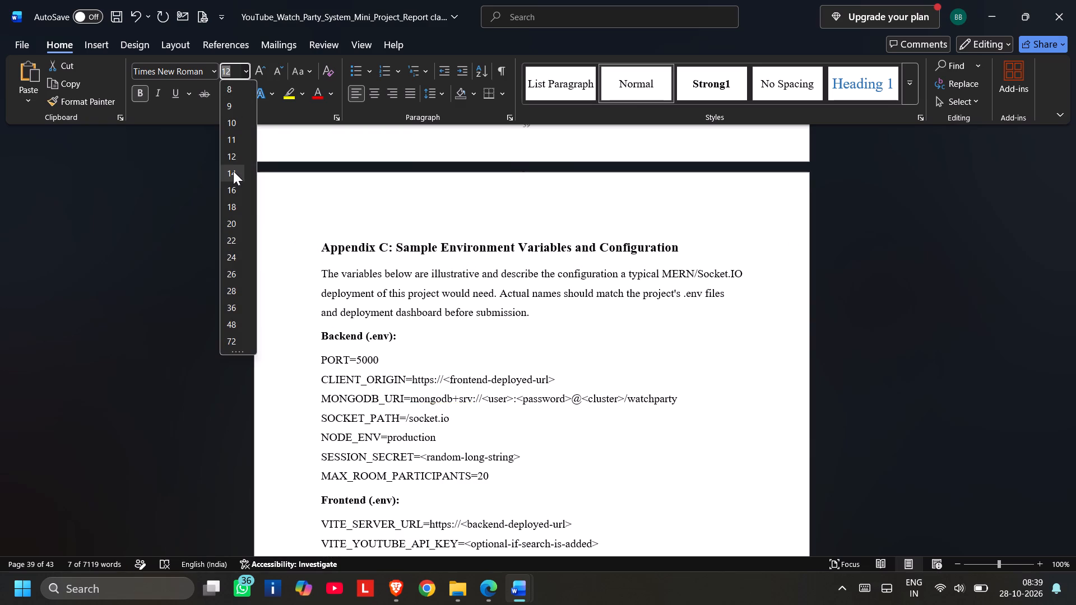
left_click(137, 91)
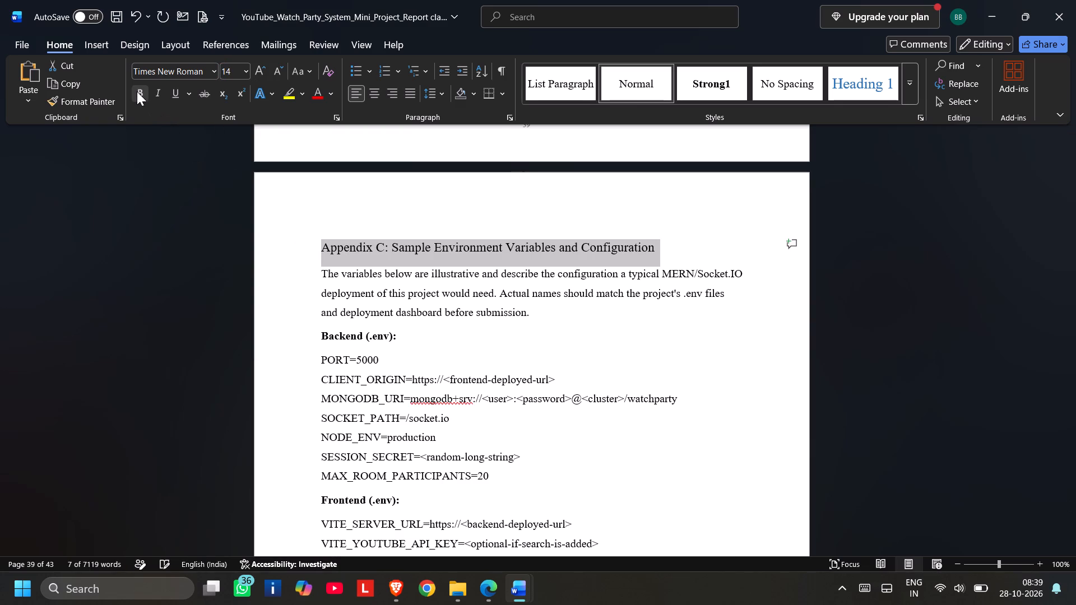
left_click(137, 91)
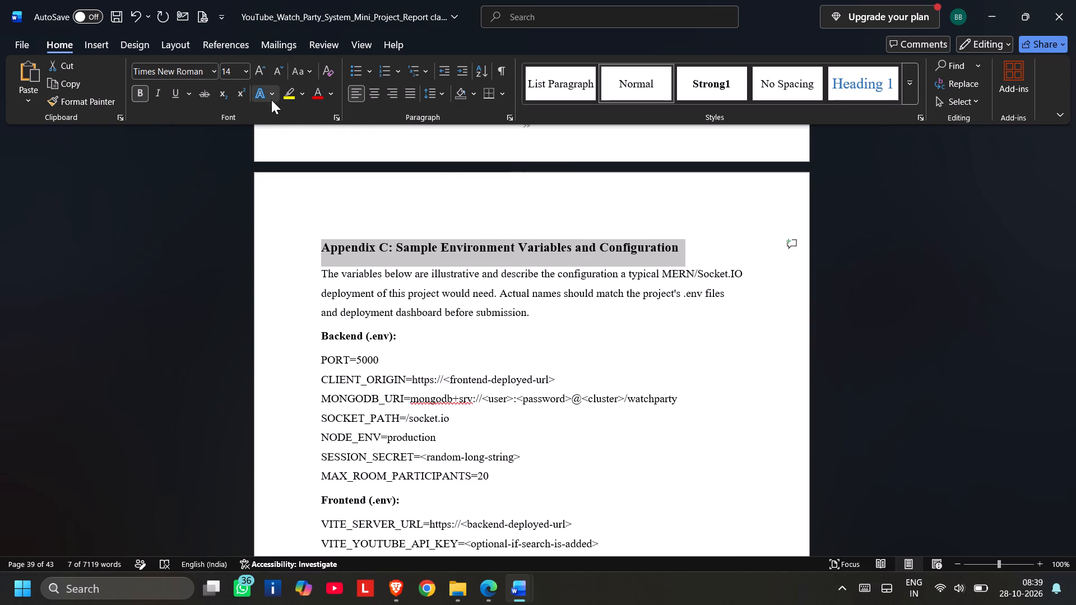
left_click(271, 100)
left_click(312, 123)
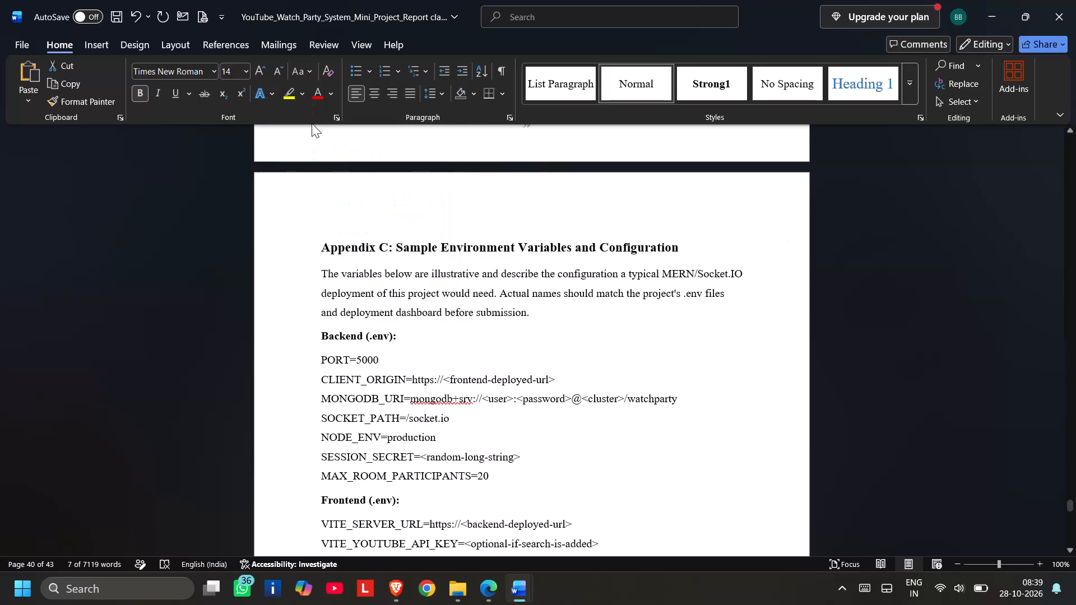
left_click(138, 94)
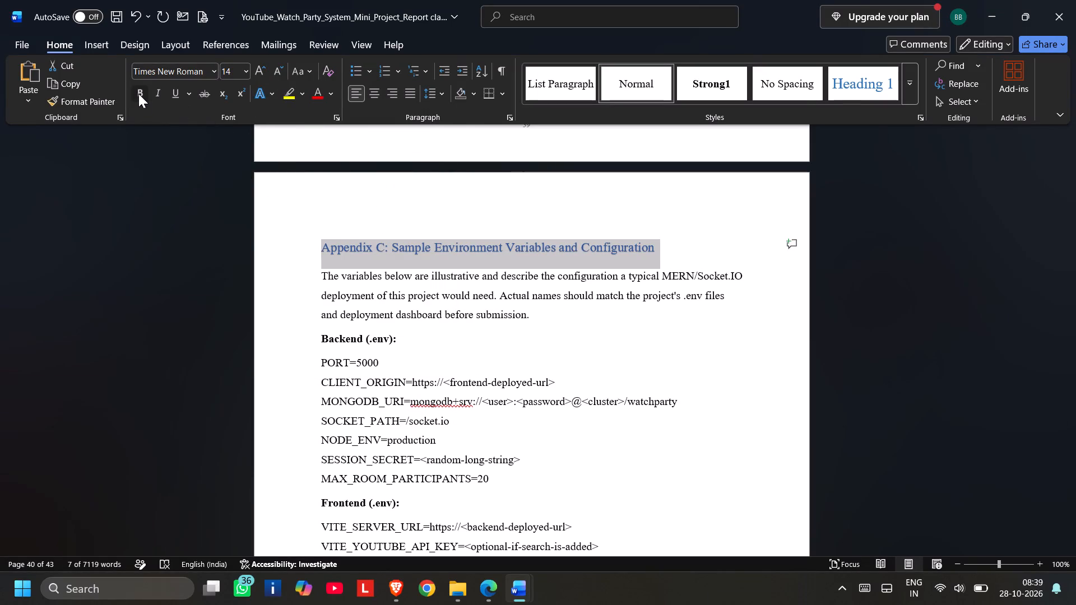
left_click(687, 388)
Format the Appendix D: Glossary of Terms heading in 16 pt with the blue theme font colour.
scroll(687, 388, "down", 1)
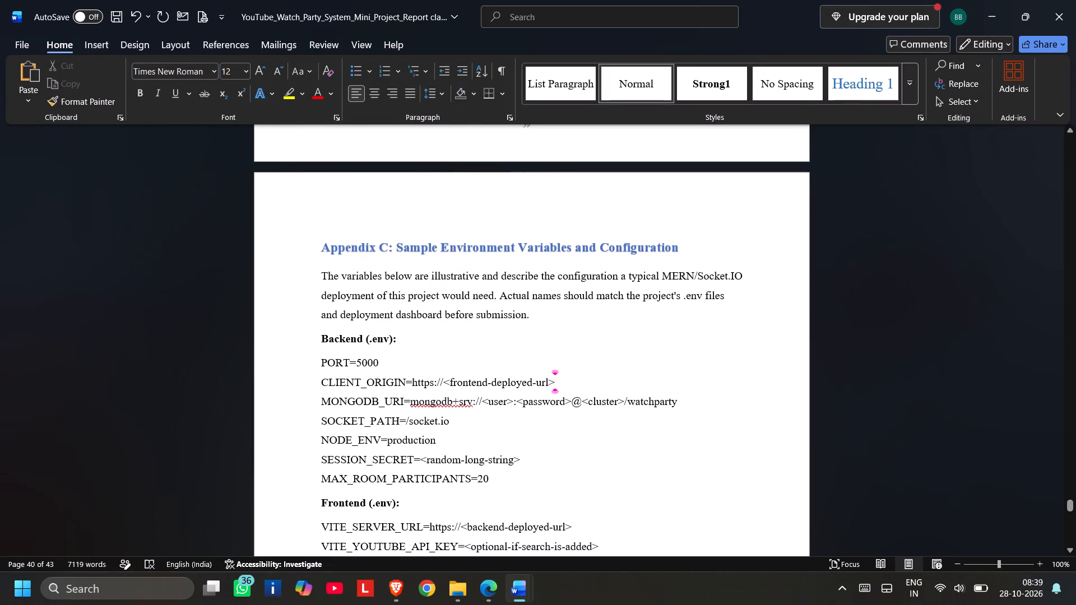
scroll(687, 388, "down", 1)
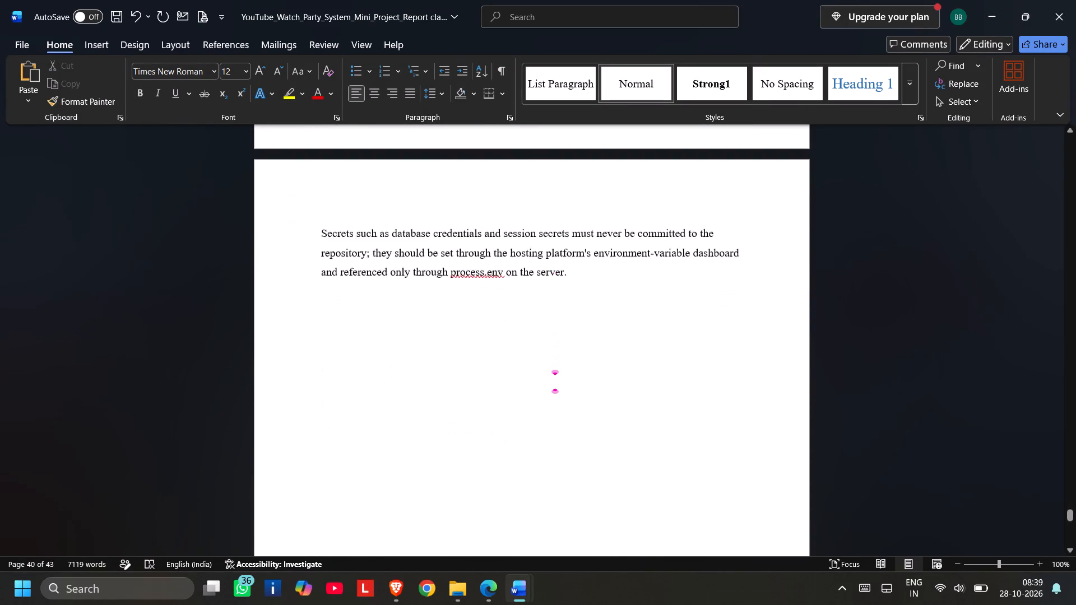
scroll(687, 388, "down", 1)
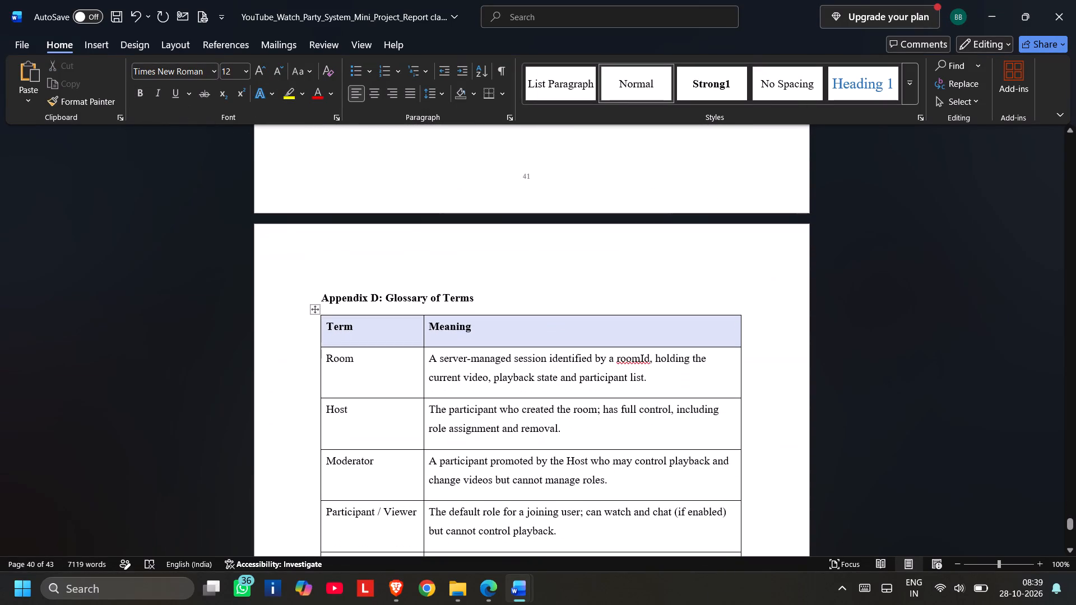
left_click_drag(474, 296, 328, 290)
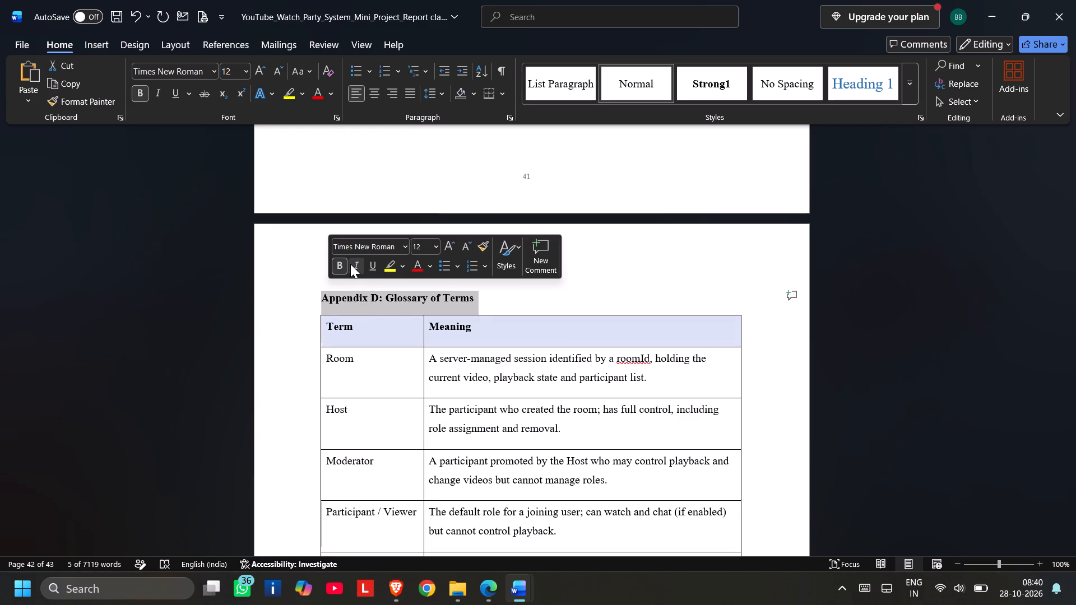
left_click(434, 250)
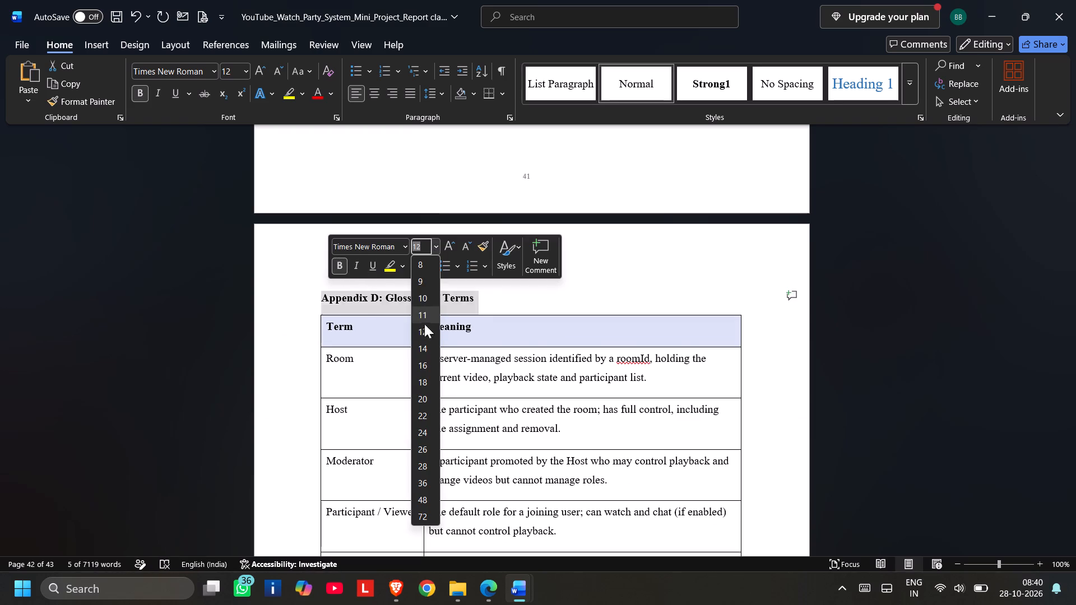
left_click(428, 343)
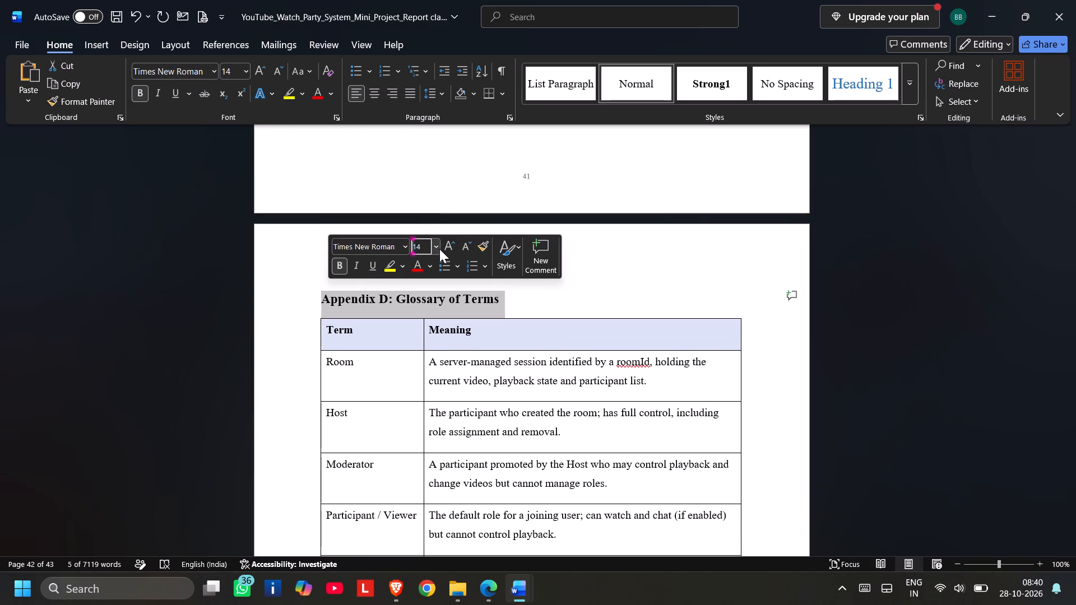
left_click(451, 247)
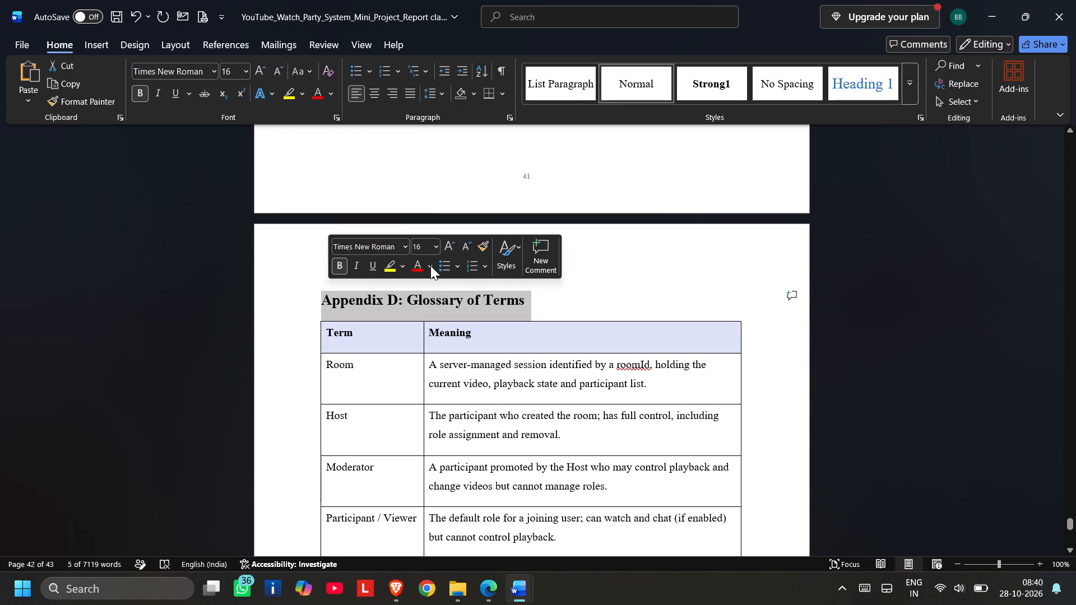
left_click(432, 264)
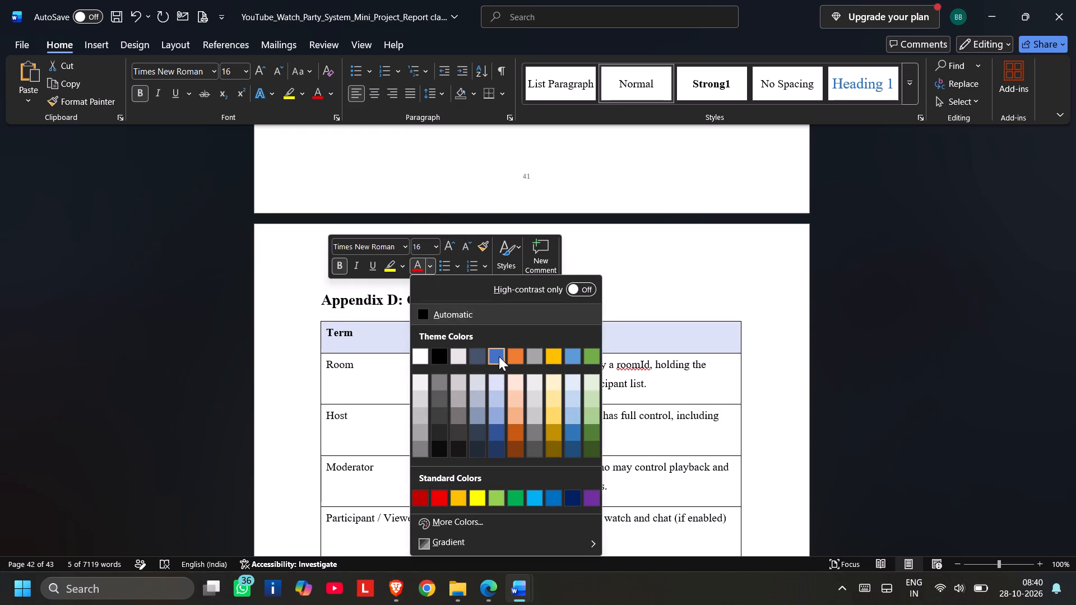
left_click(499, 356)
left_click(623, 305)
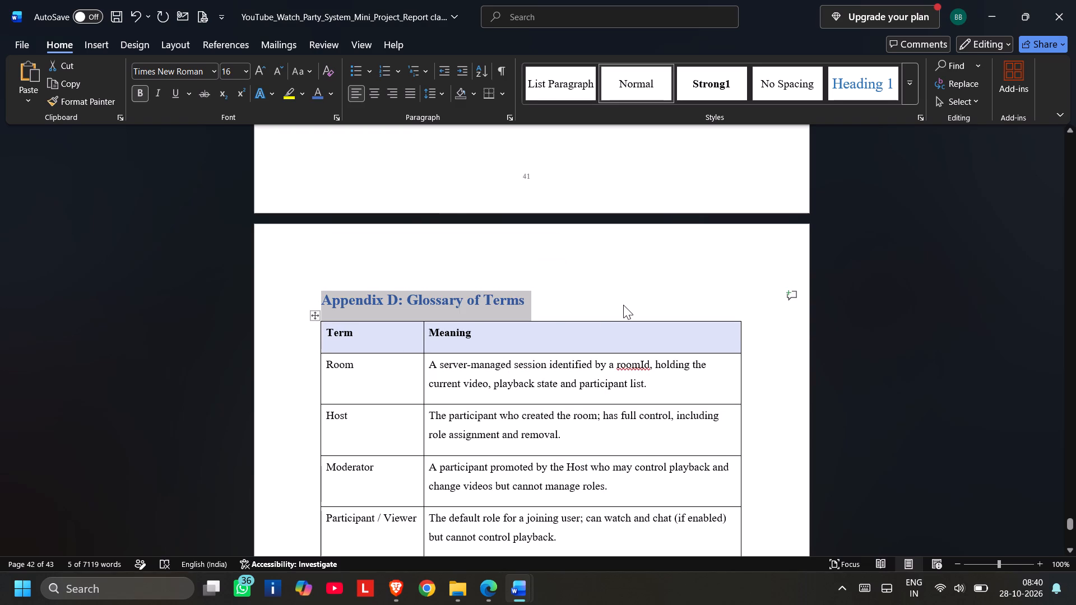
Add blank lines after the last deployment bullet about monitoring server logs until a new page starts at the document's end.
scroll(623, 305, "down", 1)
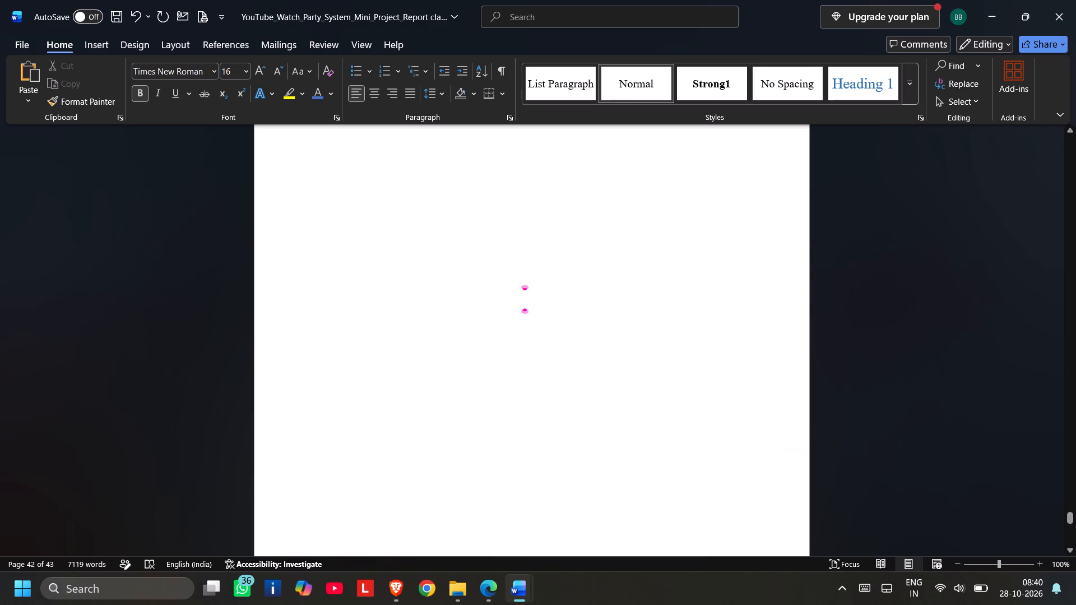
scroll(623, 305, "down", 1)
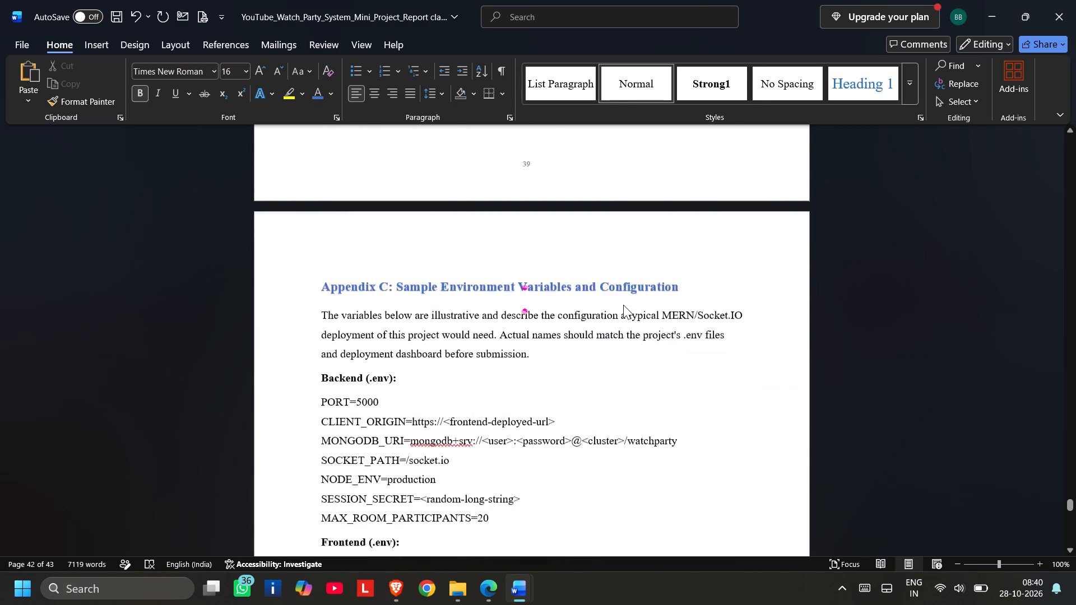
scroll(623, 305, "down", 1)
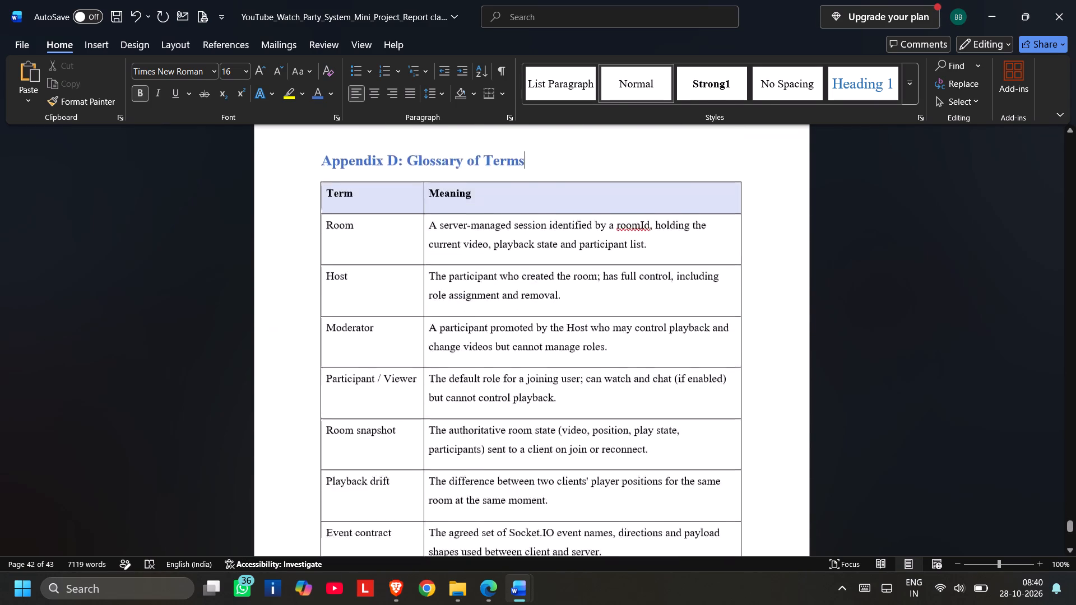
scroll(623, 305, "down", 1)
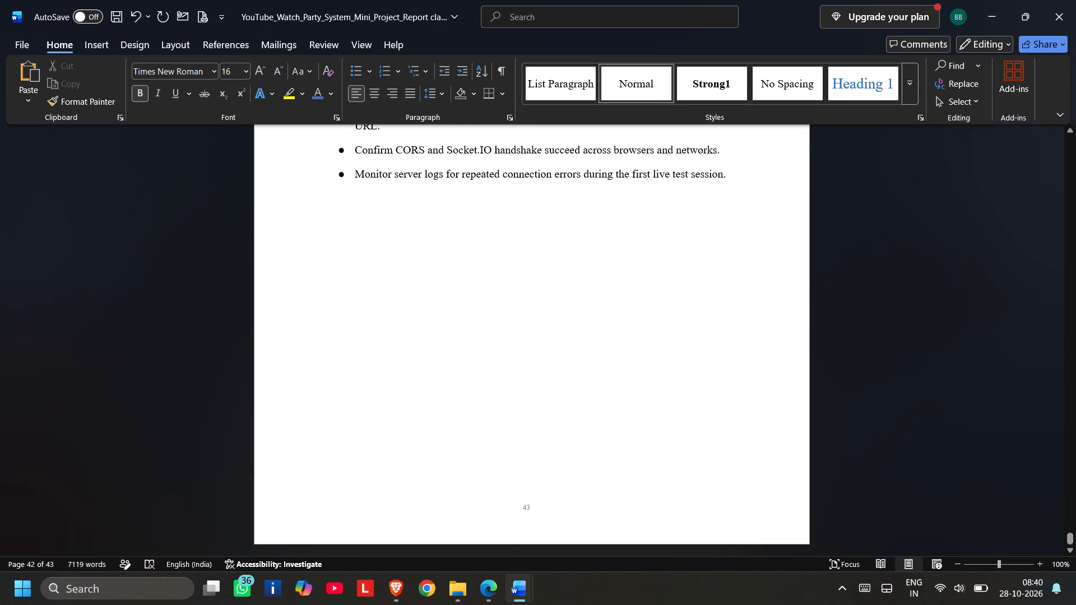
scroll(623, 305, "down", 1)
left_click(637, 383)
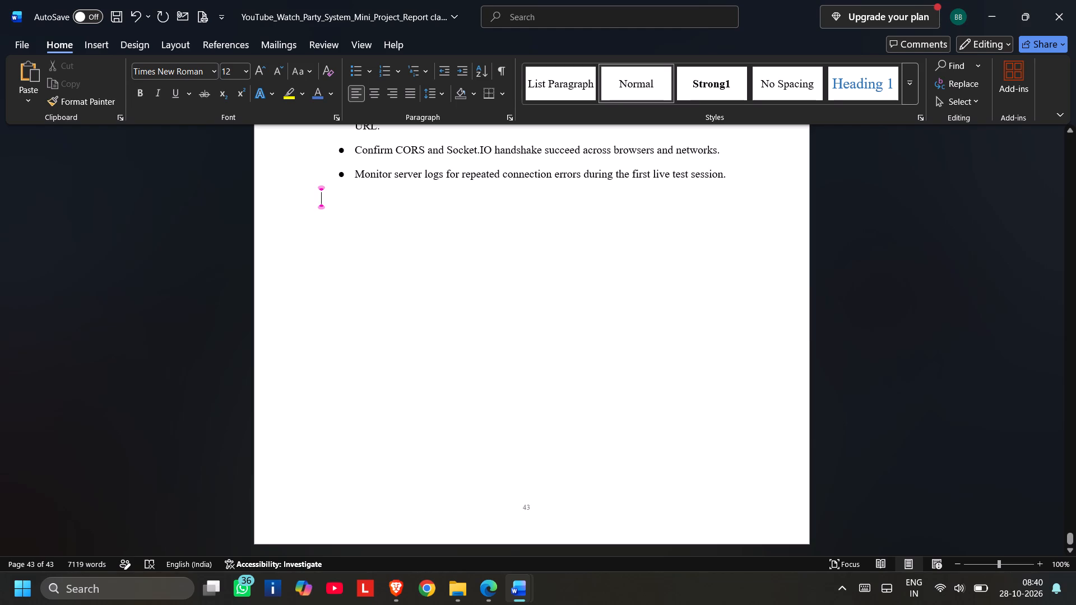
key("Return")
key("Return")
key("Return")
key("Return")
key("Return")
key("Return")
key("Return")
key("Return")
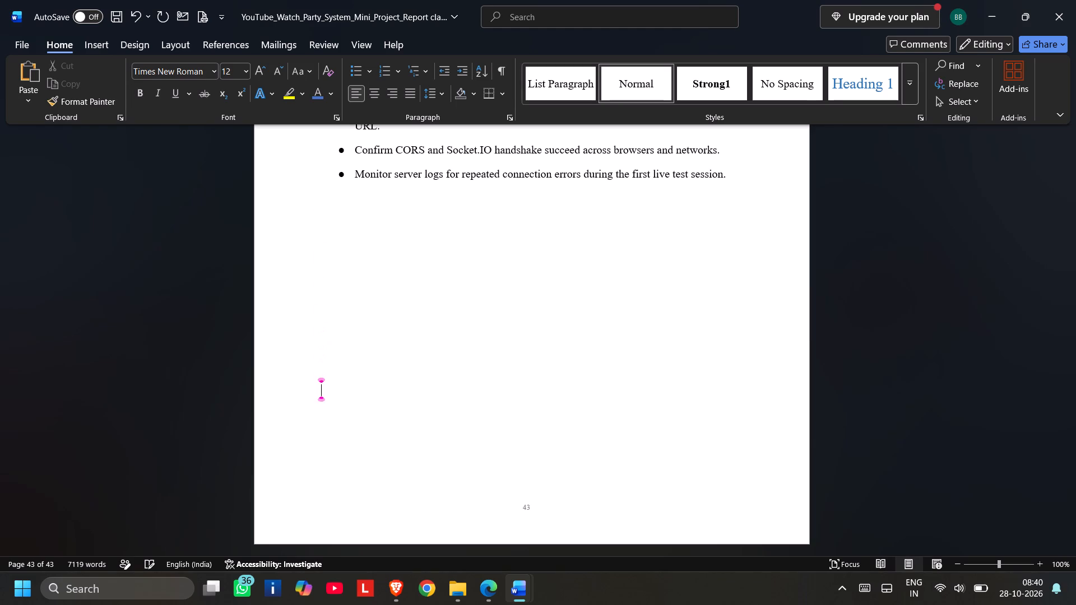
key("Return")
key("Return")
key("Return")
key("Return")
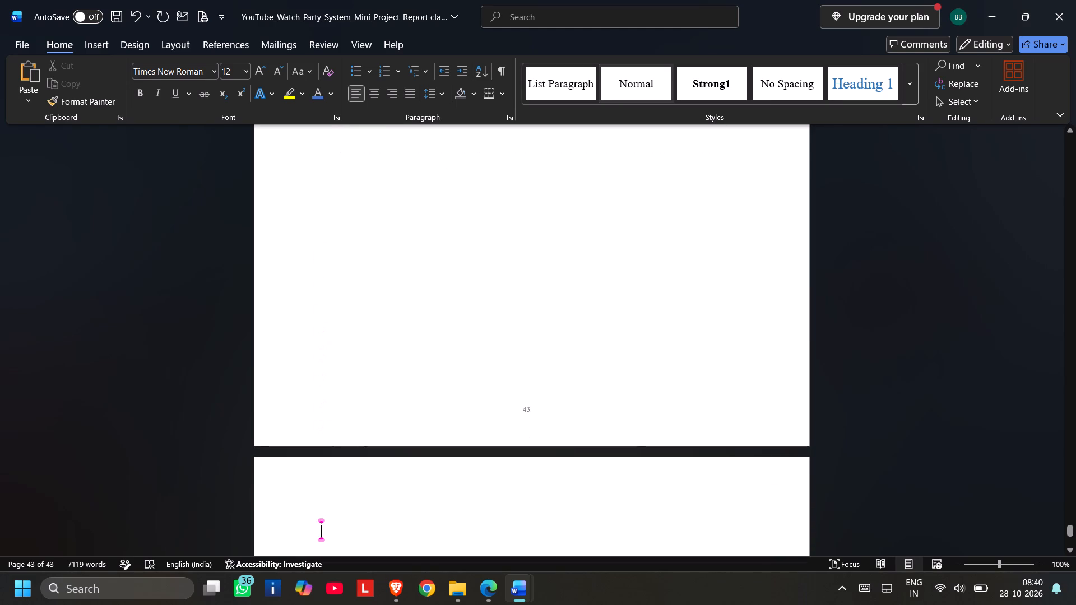
scroll(637, 383, "down", 1)
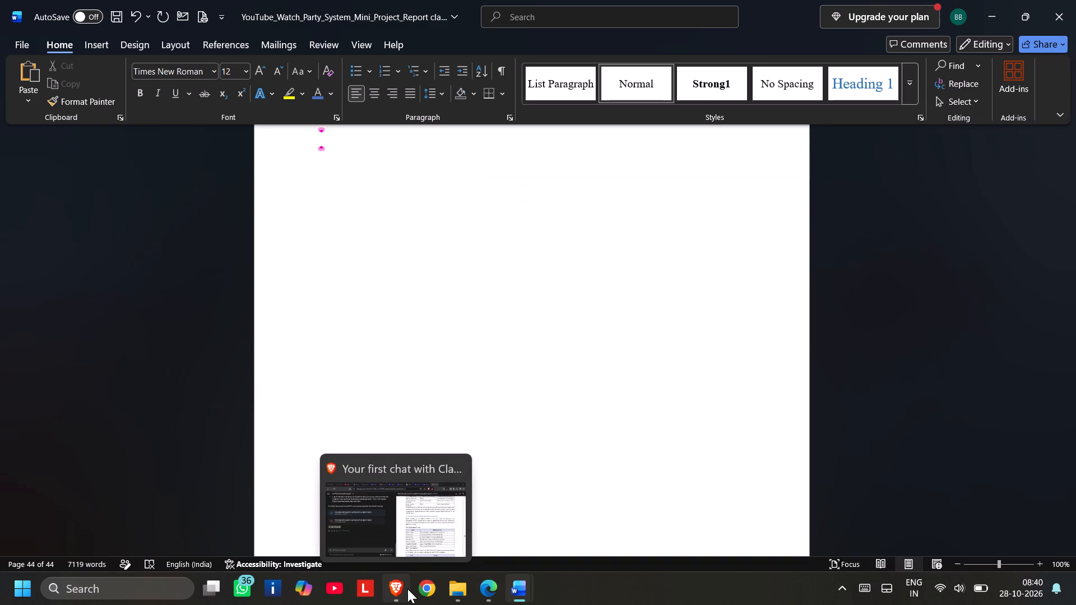
Switch to File Explorer and look through the Downloads folder from today's files back to those from earlier this year.
left_click(497, 593)
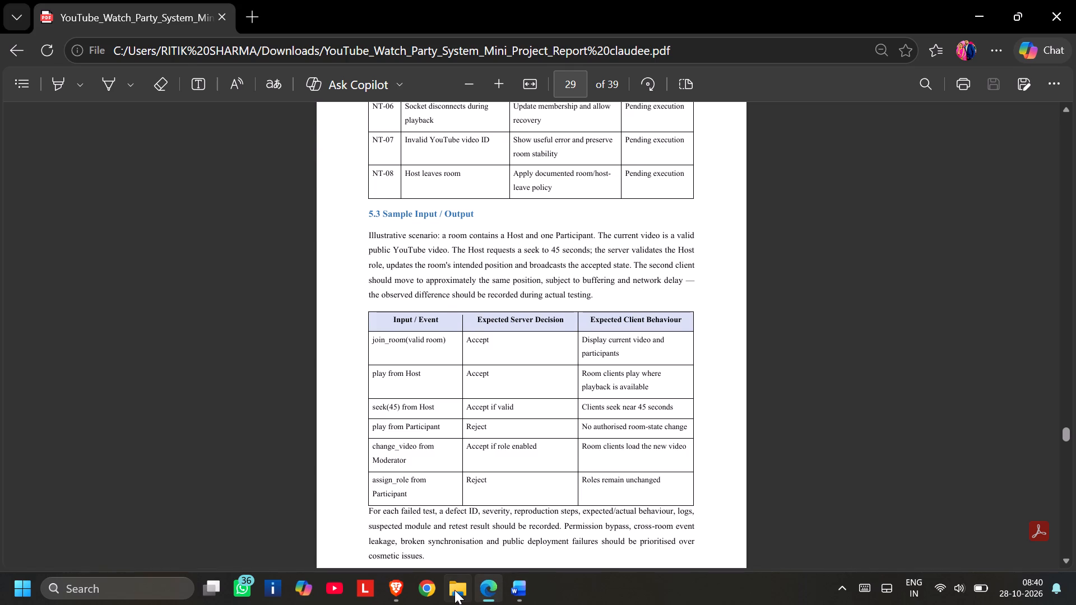
left_click(454, 590)
left_click(528, 430)
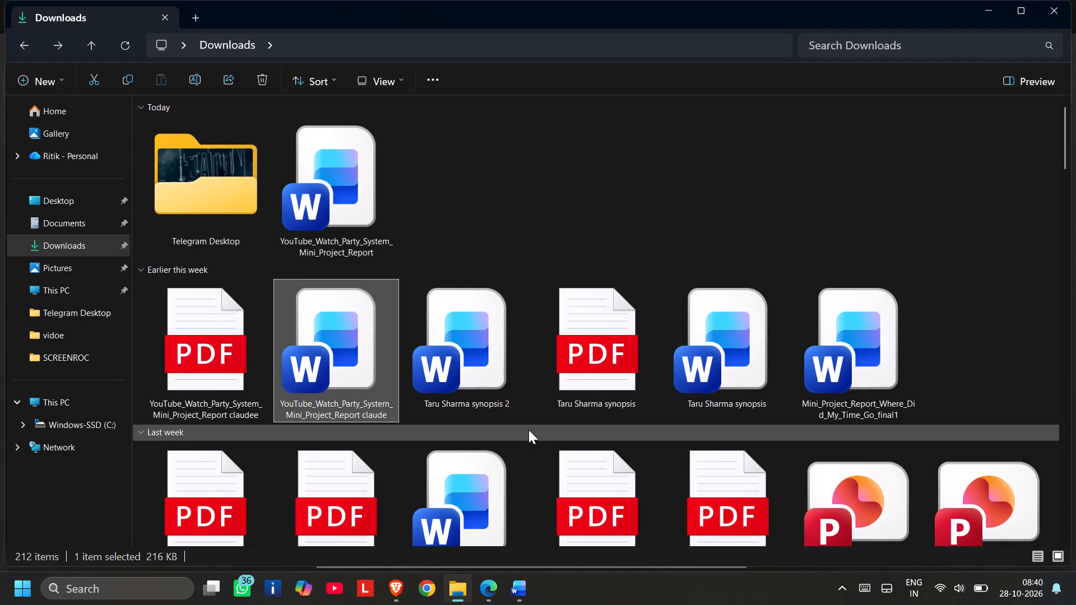
scroll(528, 430, "down", 1)
left_click(650, 227)
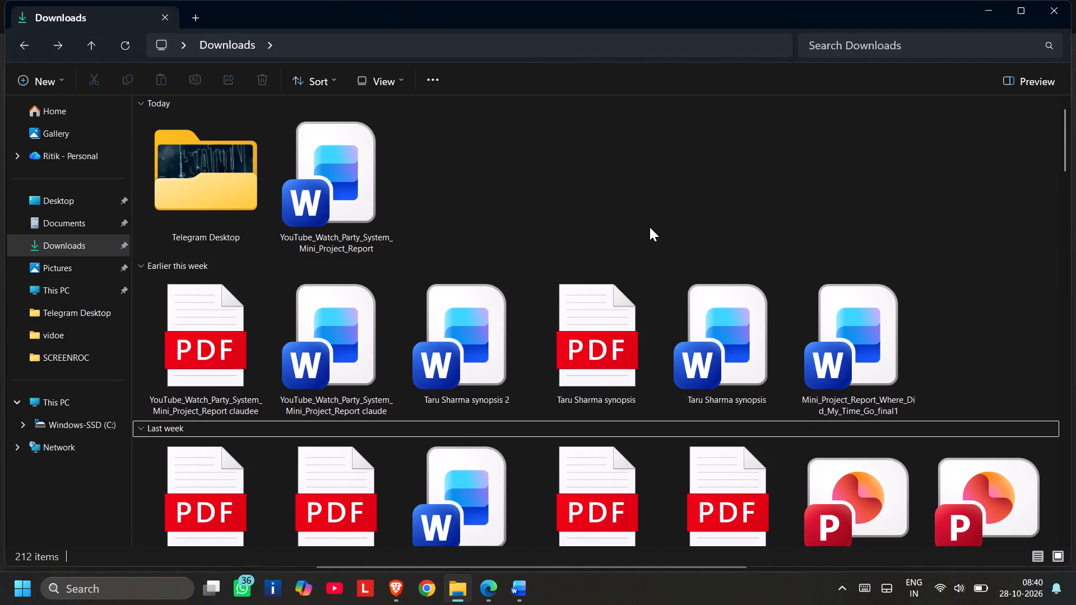
scroll(650, 227, "down", 4)
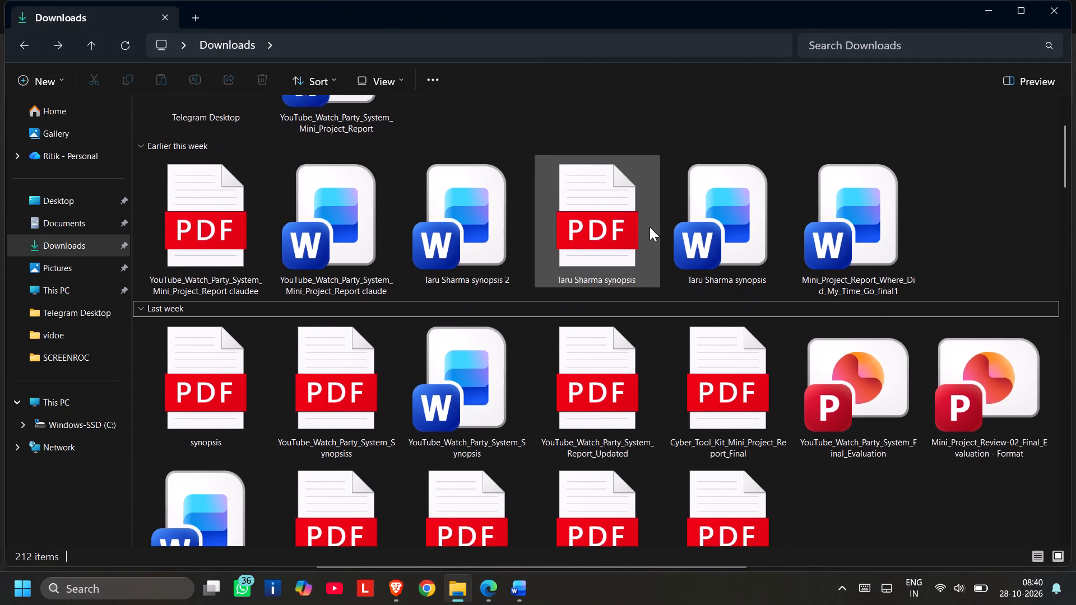
scroll(650, 227, "down", 5)
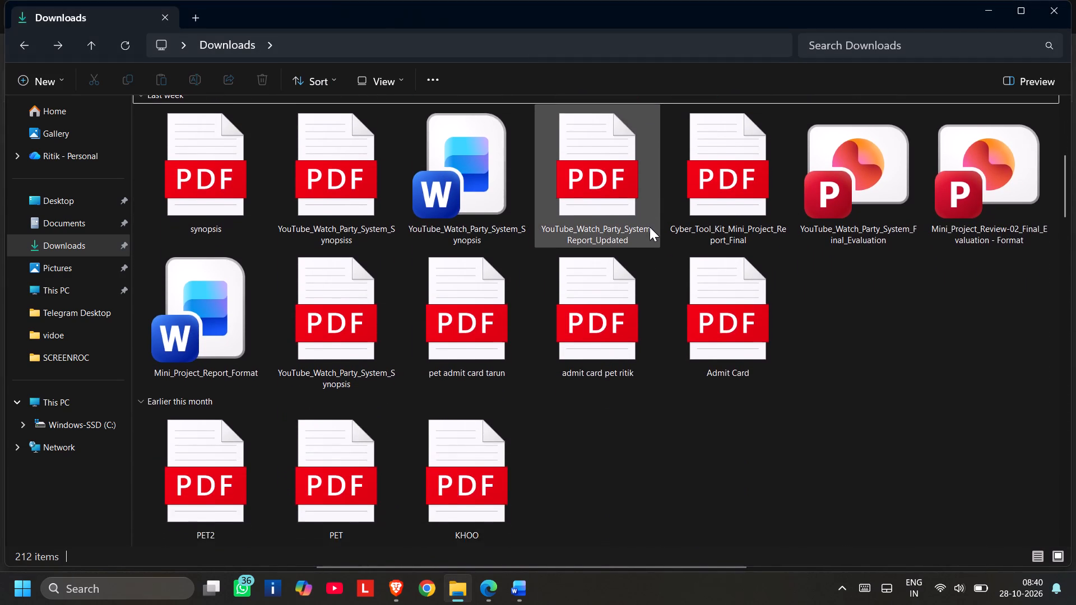
scroll(650, 227, "down", 2)
scroll(650, 227, "up", 1)
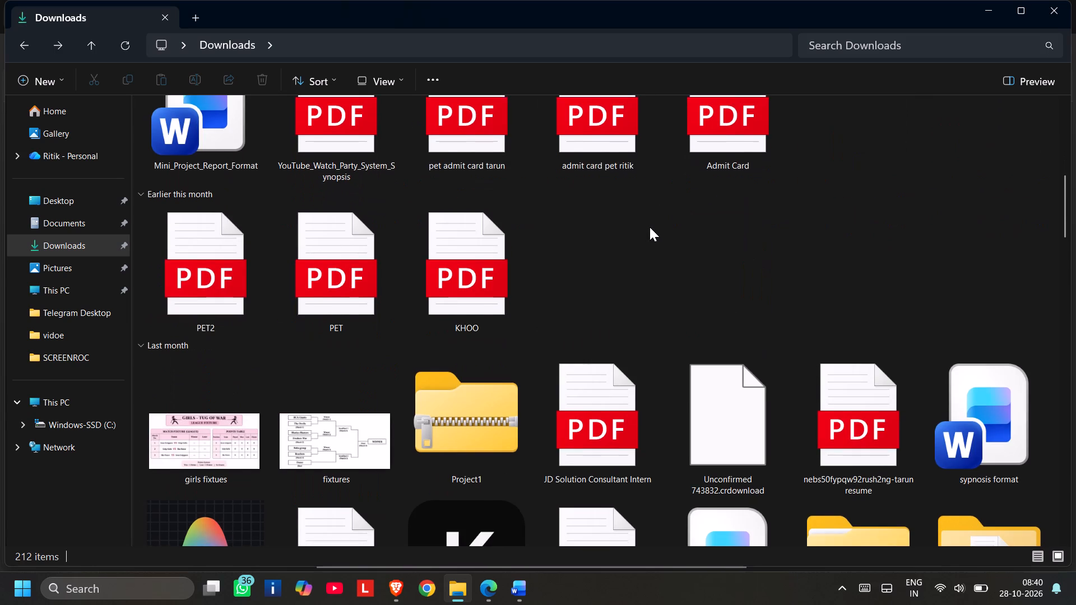
scroll(650, 227, "up", 1)
scroll(650, 227, "down", 2)
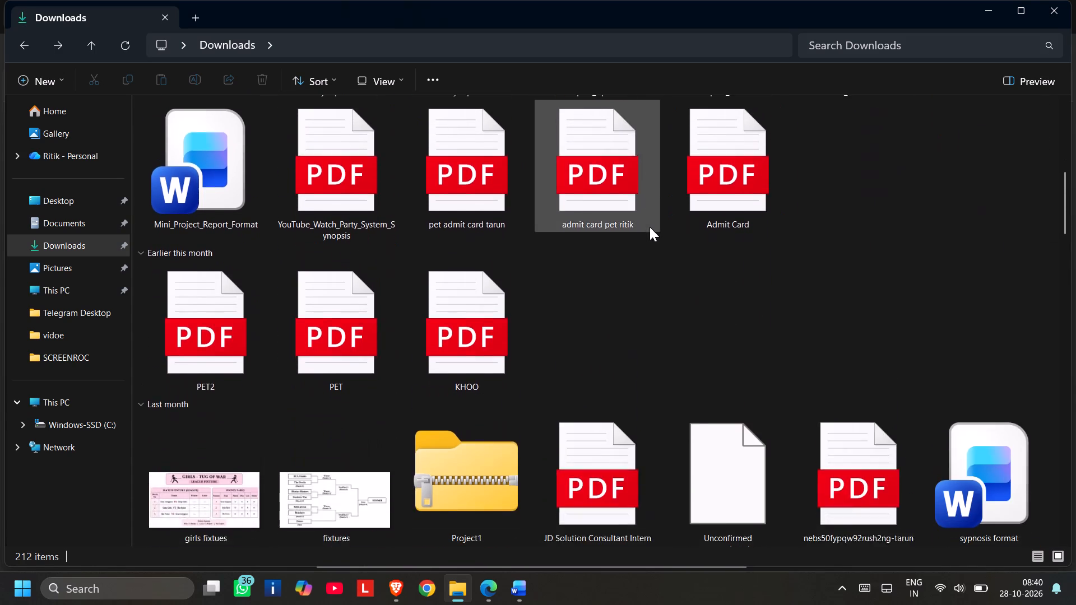
scroll(650, 227, "down", 4)
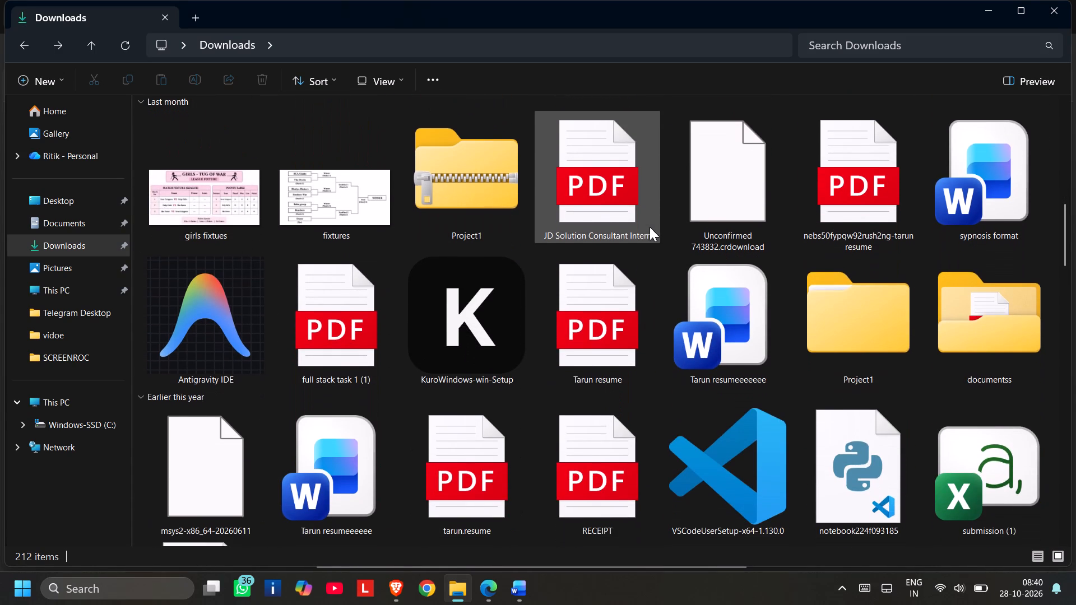
Open the resume PDF from last month's downloads, read through its sections and close the PDF window.
double_click(605, 332)
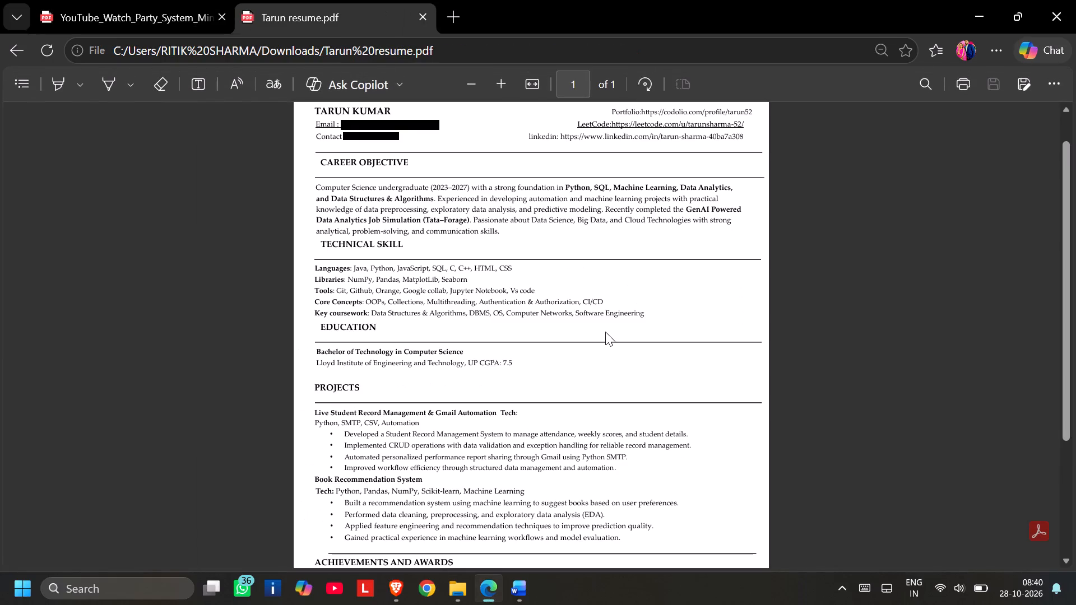
scroll(605, 332, "down", 4)
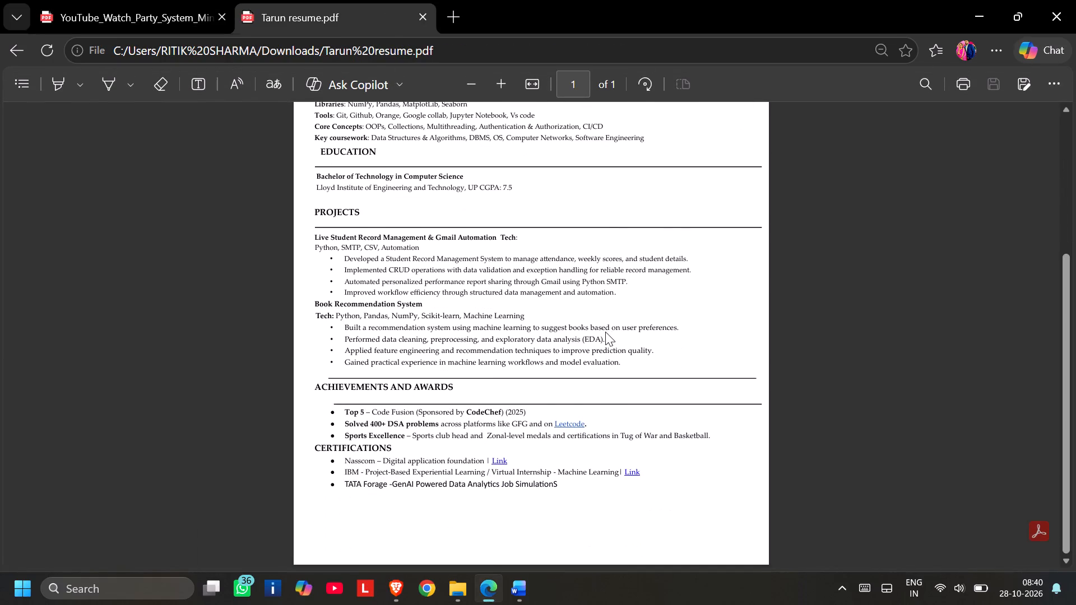
scroll(605, 332, "up", 6)
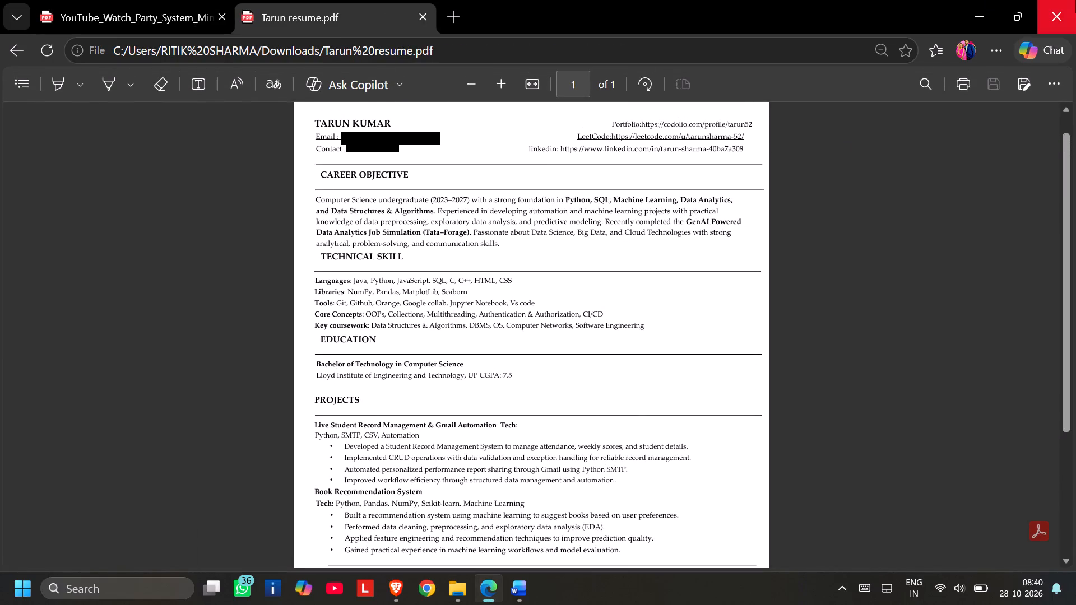
left_click(1075, 0)
Open the resume Word document from last month's downloads, view it and close it.
right_click(614, 309)
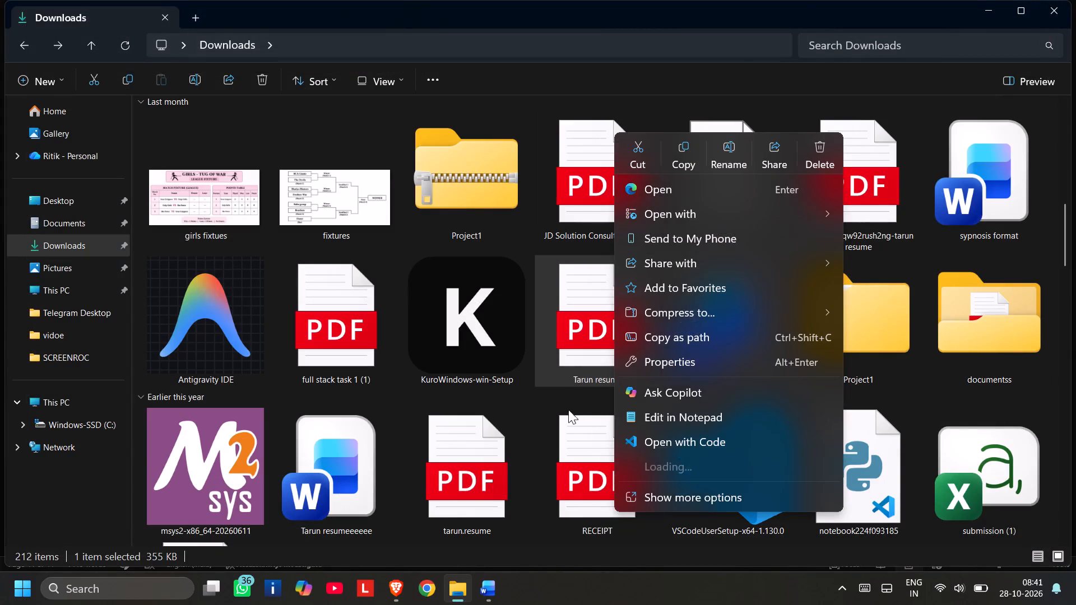
left_click(568, 415)
double_click(711, 332)
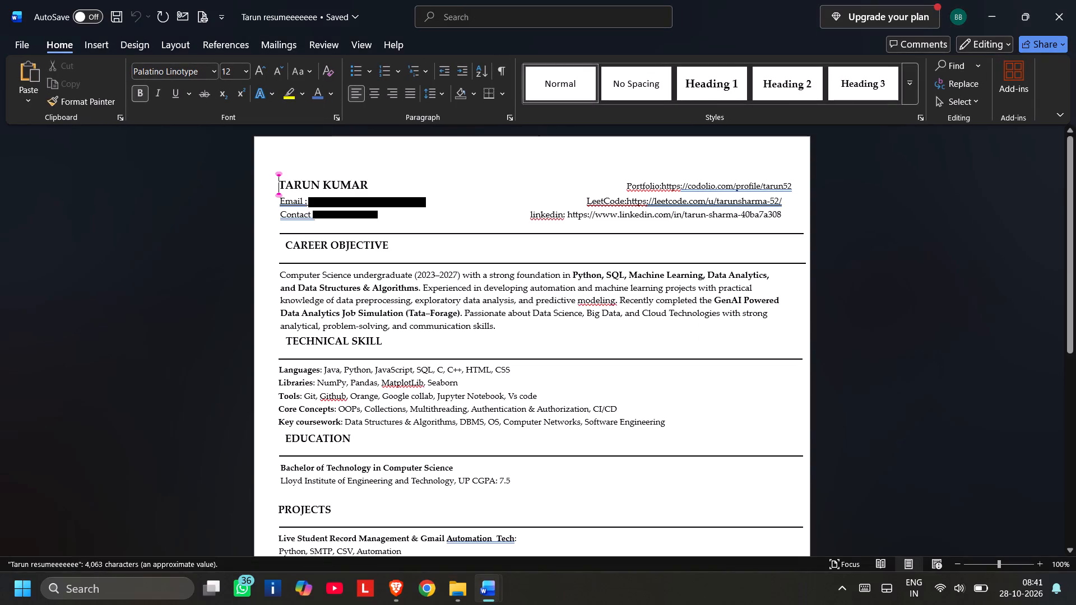
scroll(711, 332, "down", 1)
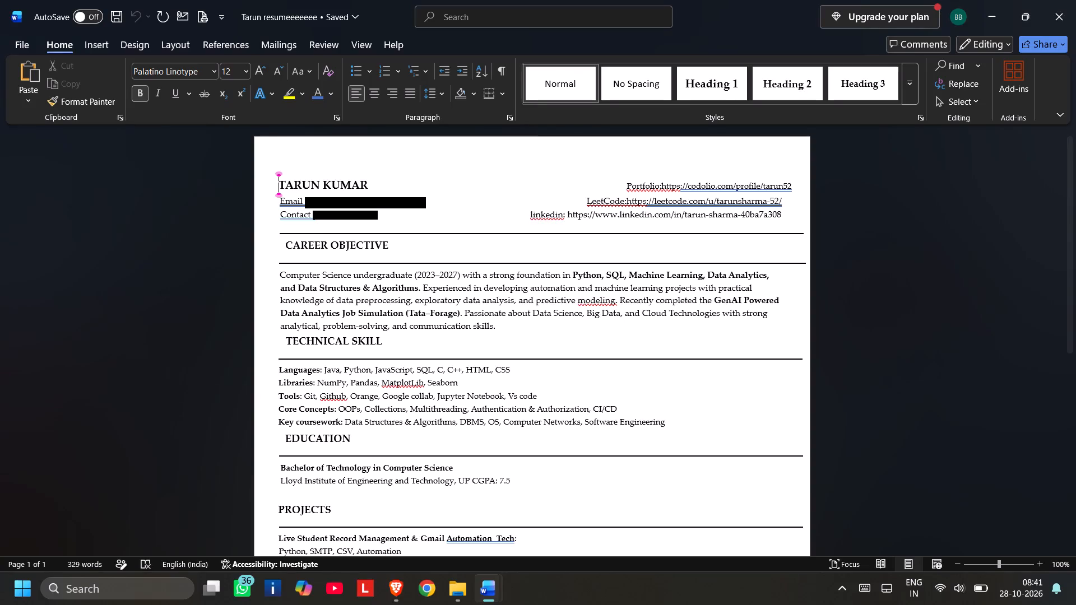
left_click(1075, 0)
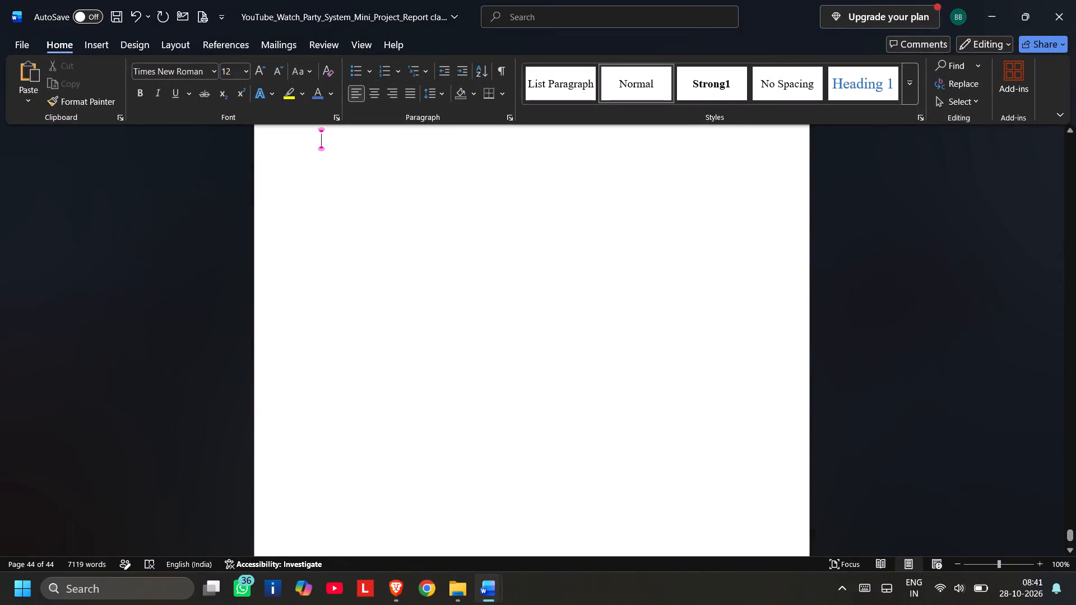
Delete the last blank line after the deployment bullets to remove the empty page 44, and save the report.
scroll(698, 294, "up", 1)
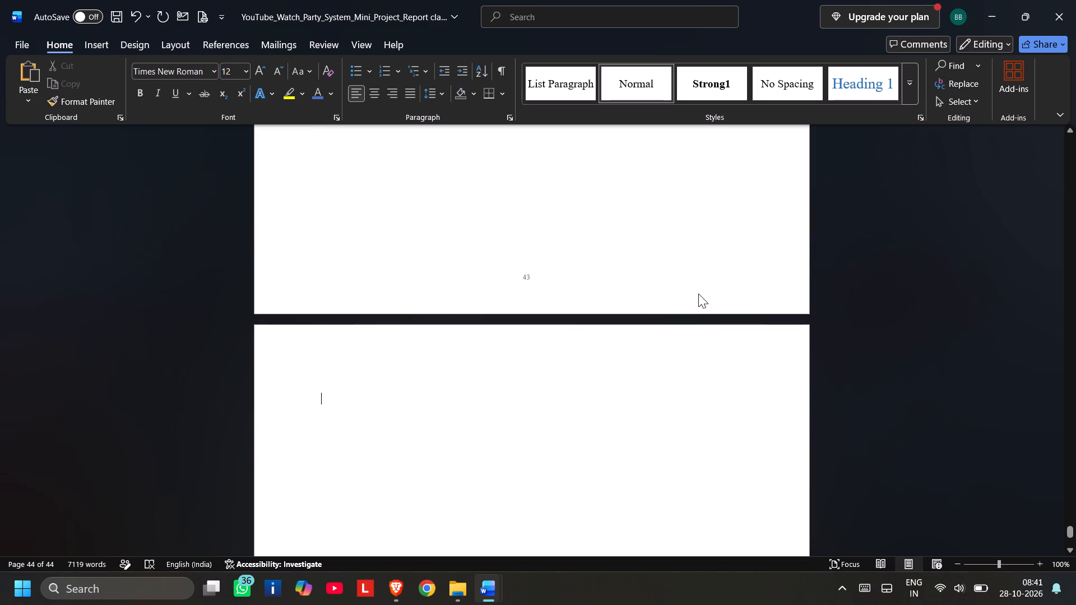
key("BackSpace")
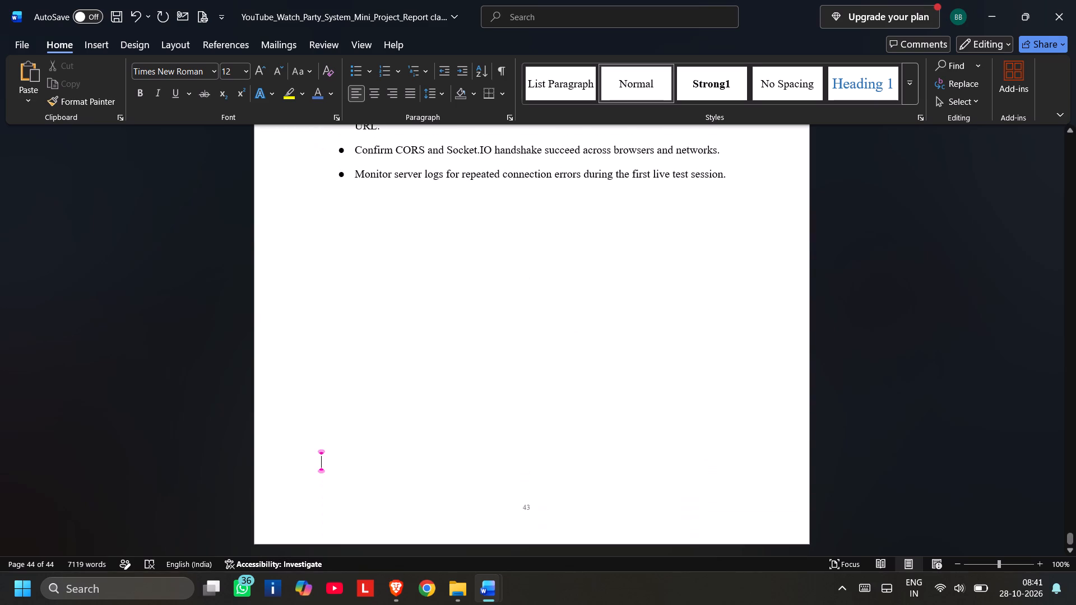
scroll(642, 401, "down", 1)
key("ctrl+s")
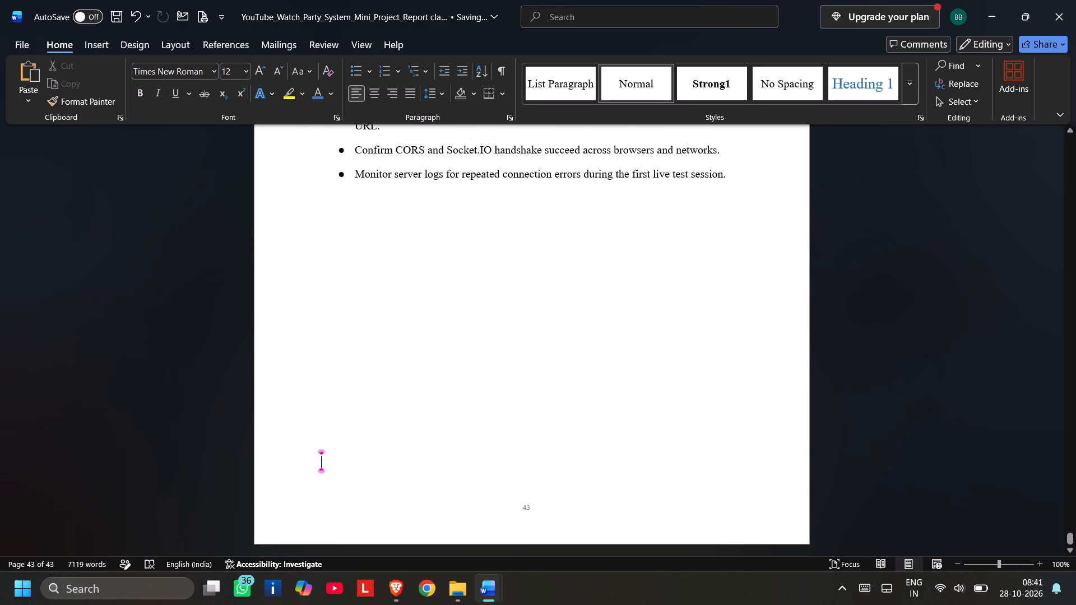
key("ctrl+z")
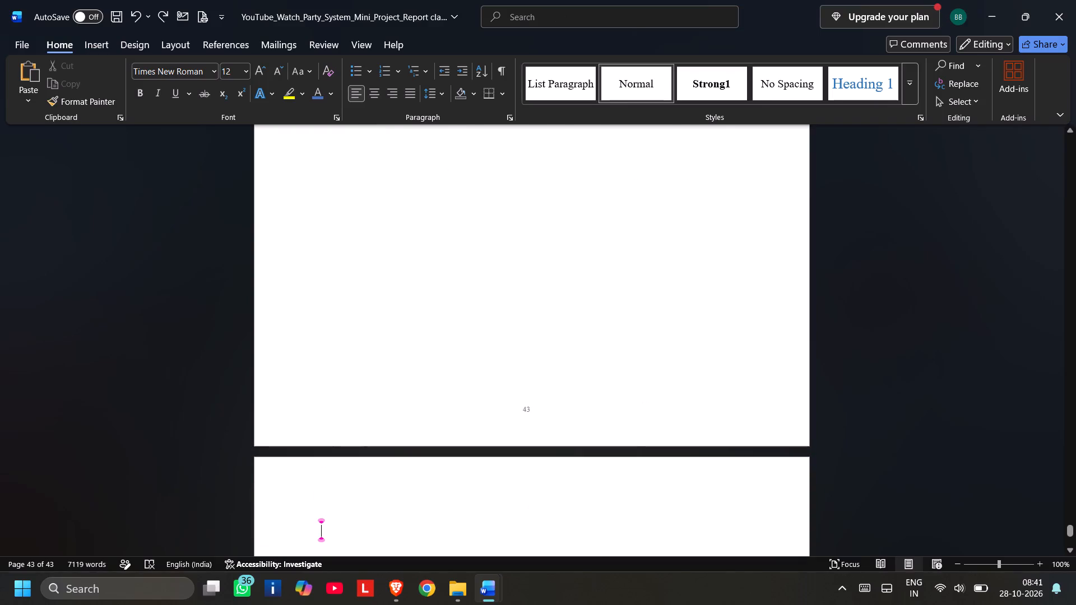
key("Delete")
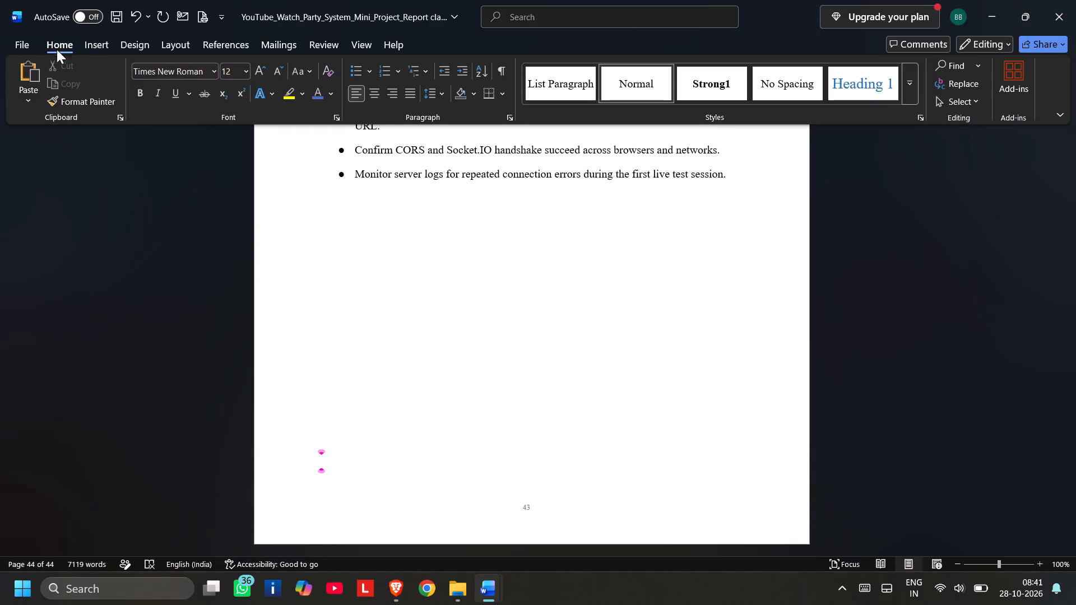
Save a PDF copy of the report in Downloads as YouTube_Watch_Party_System_Mini_Project_Report claude.
left_click(18, 45)
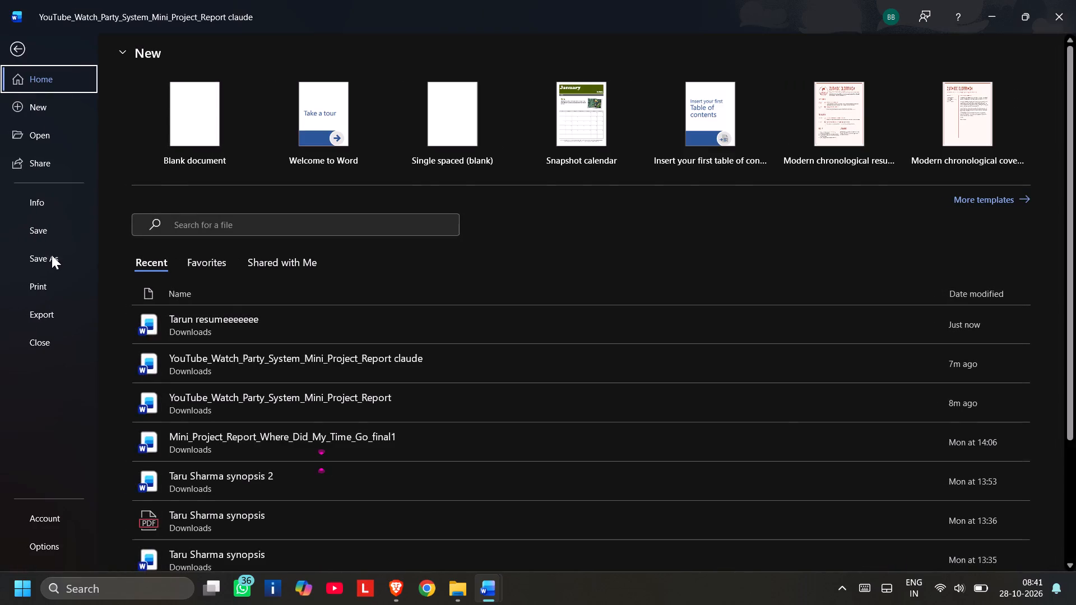
left_click(52, 255)
left_click(407, 159)
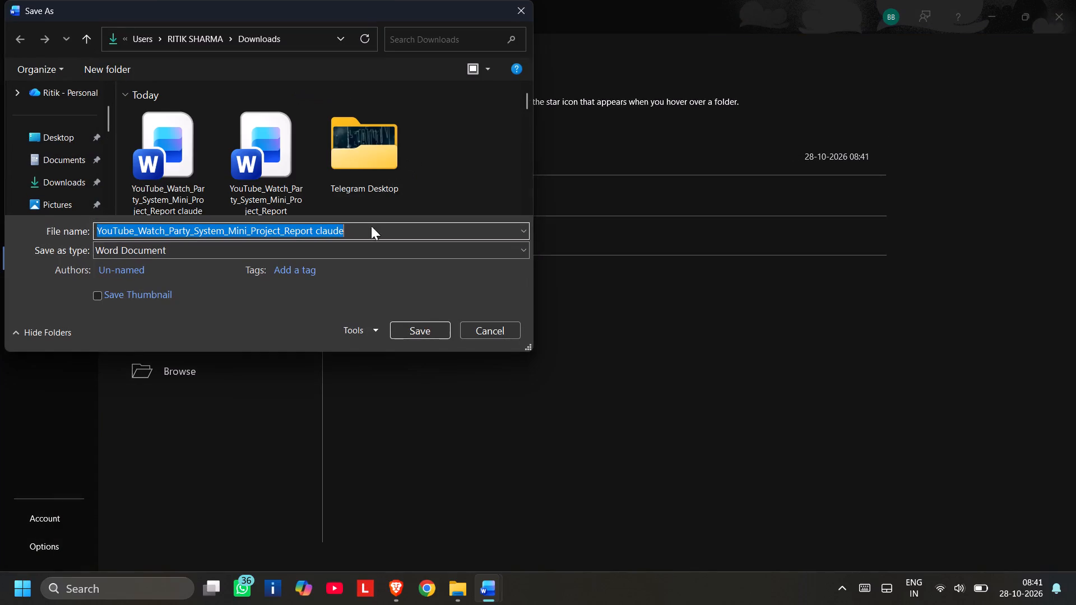
left_click(371, 238)
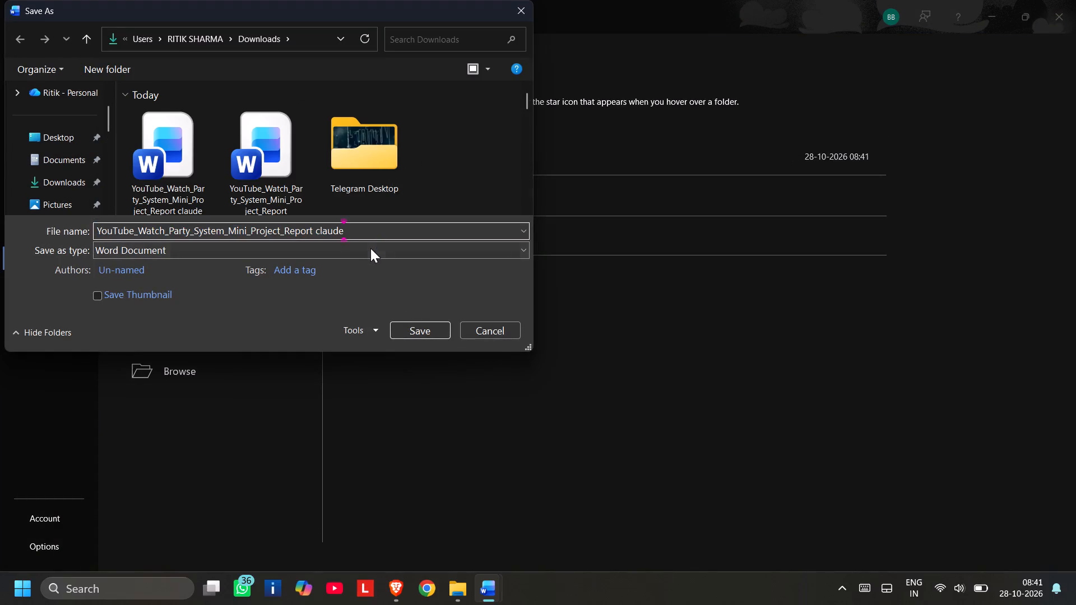
left_click(370, 248)
left_click(334, 341)
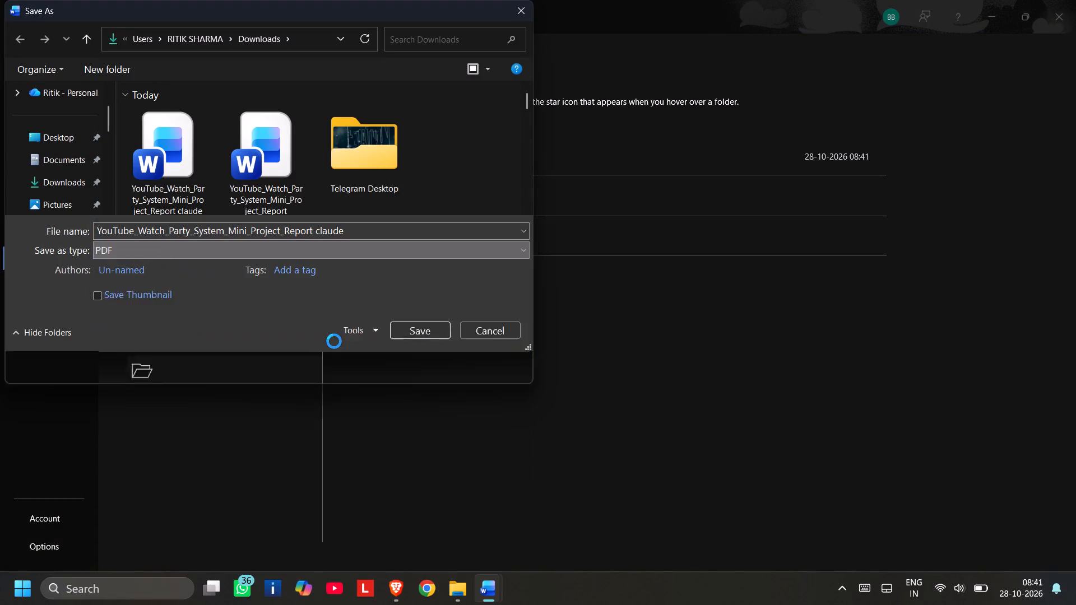
left_click(401, 362)
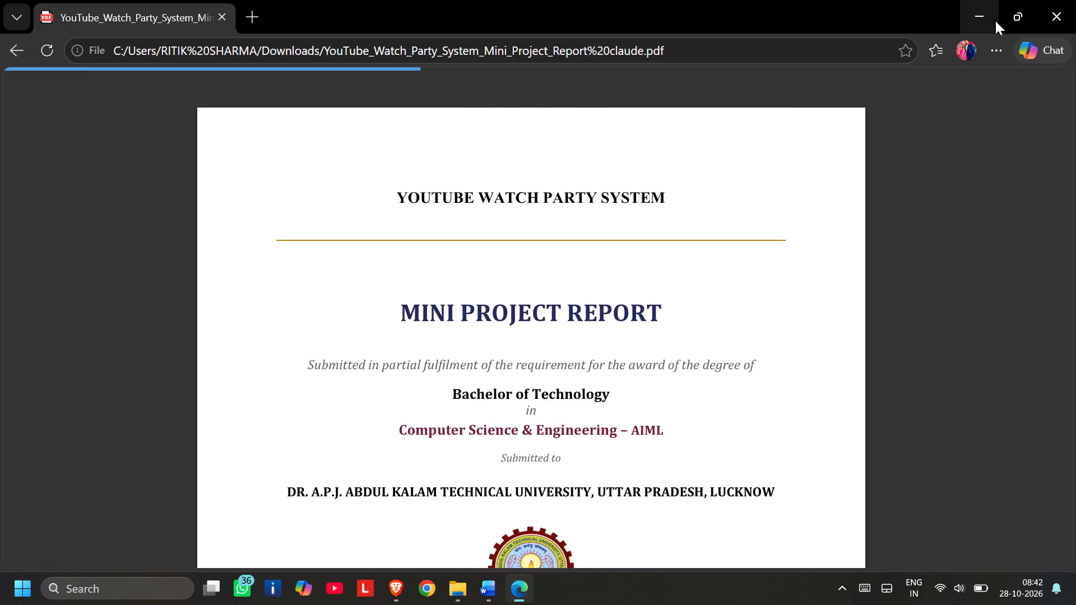
Review the layout of the exported PDF from the cover page through to section 2.2 Existing System.
scroll(862, 366, "down", 6)
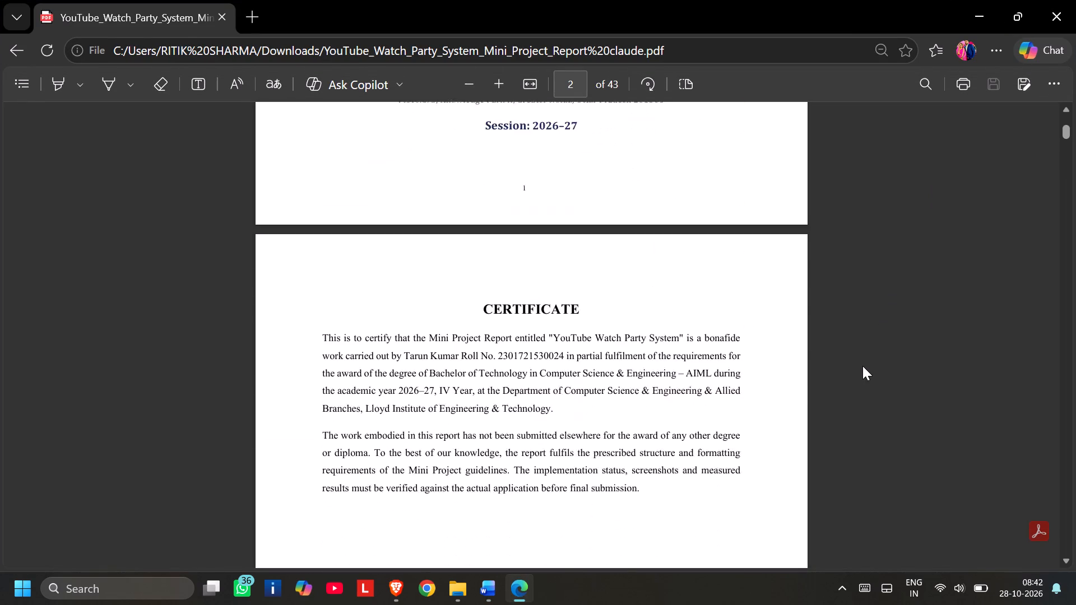
scroll(862, 366, "down", 19)
scroll(862, 366, "down", 6)
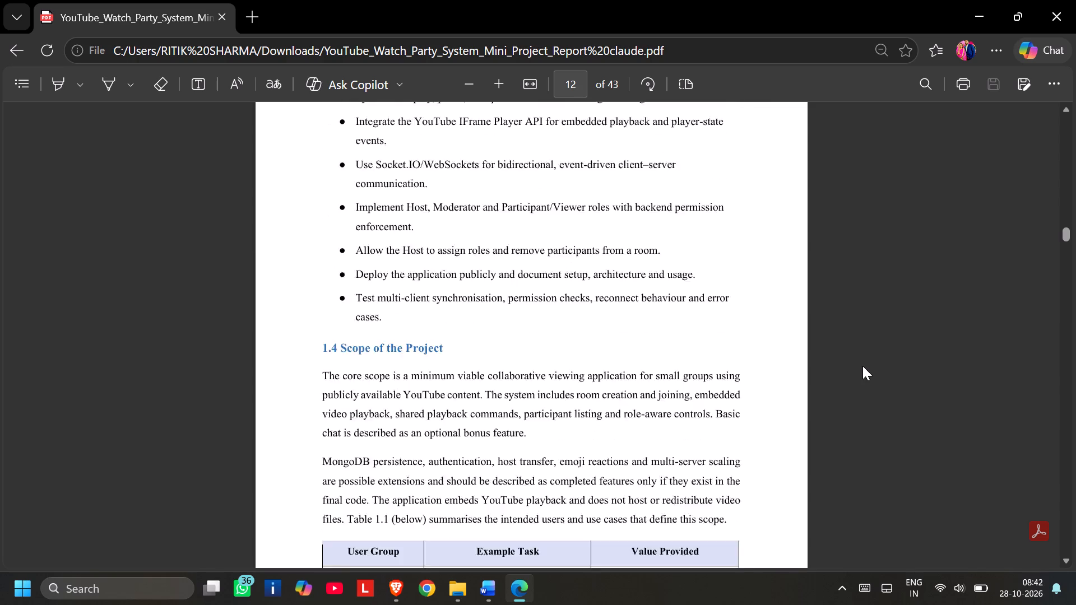
scroll(862, 366, "down", 10)
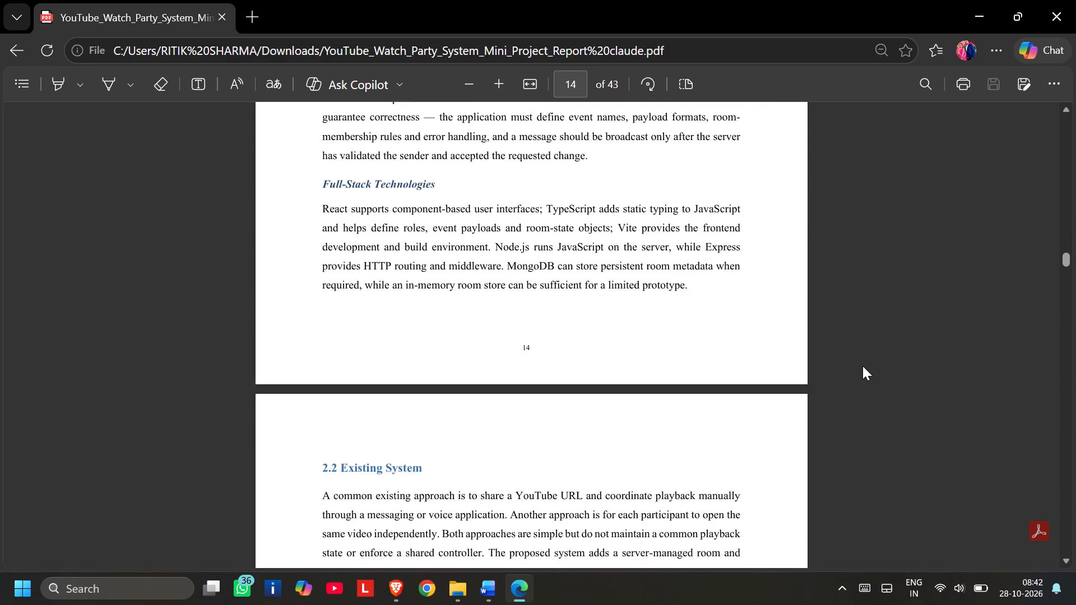
scroll(862, 366, "right", 1)
Go back through the PDF to the List of Tables and examine its table titles and page numbers.
scroll(862, 366, "up", 3)
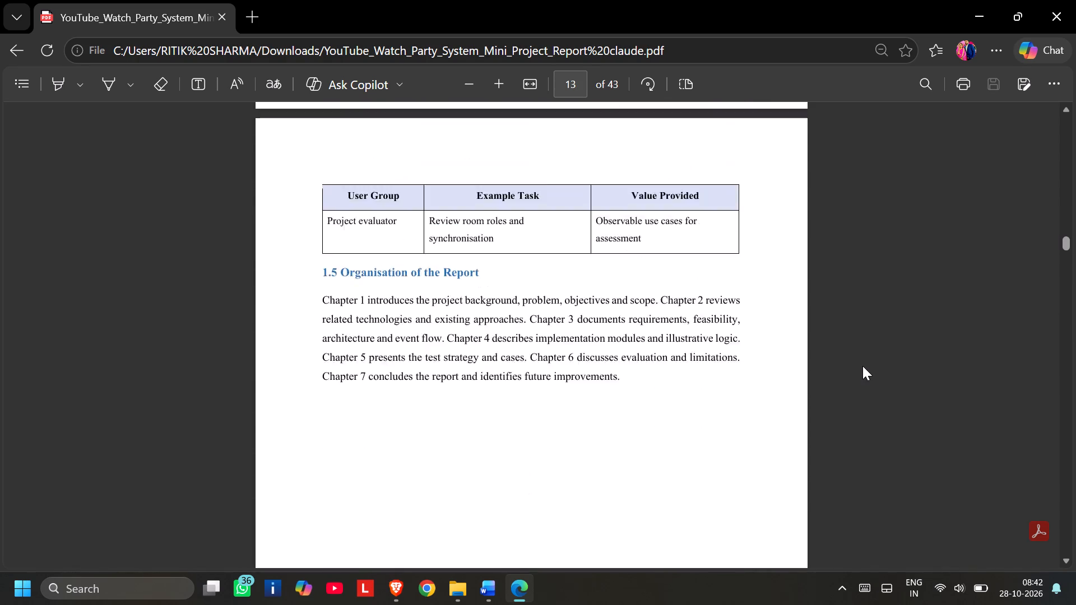
scroll(862, 366, "up", 13)
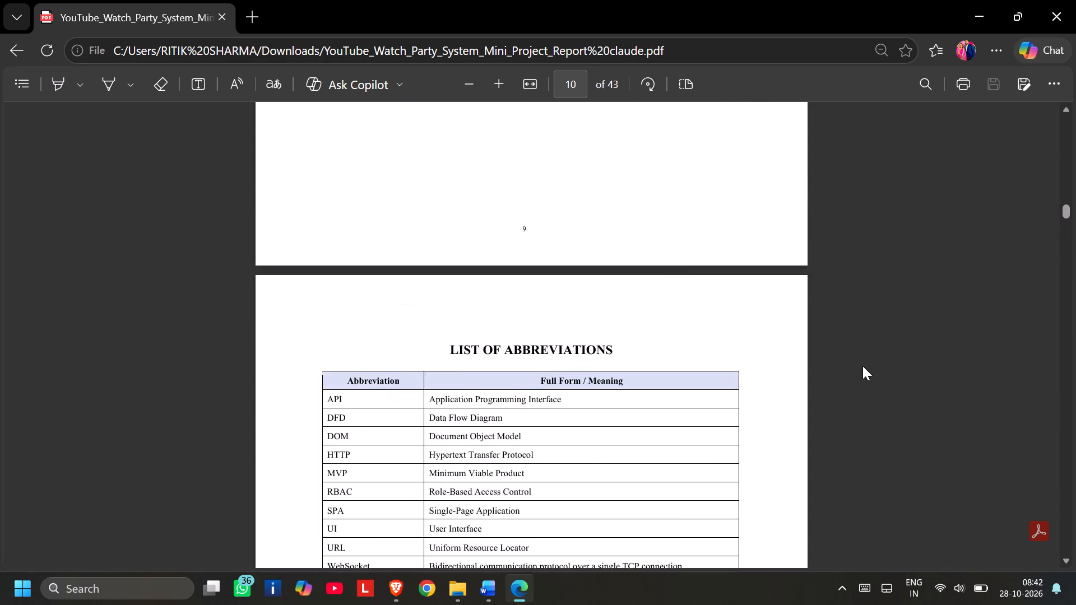
scroll(862, 366, "up", 1)
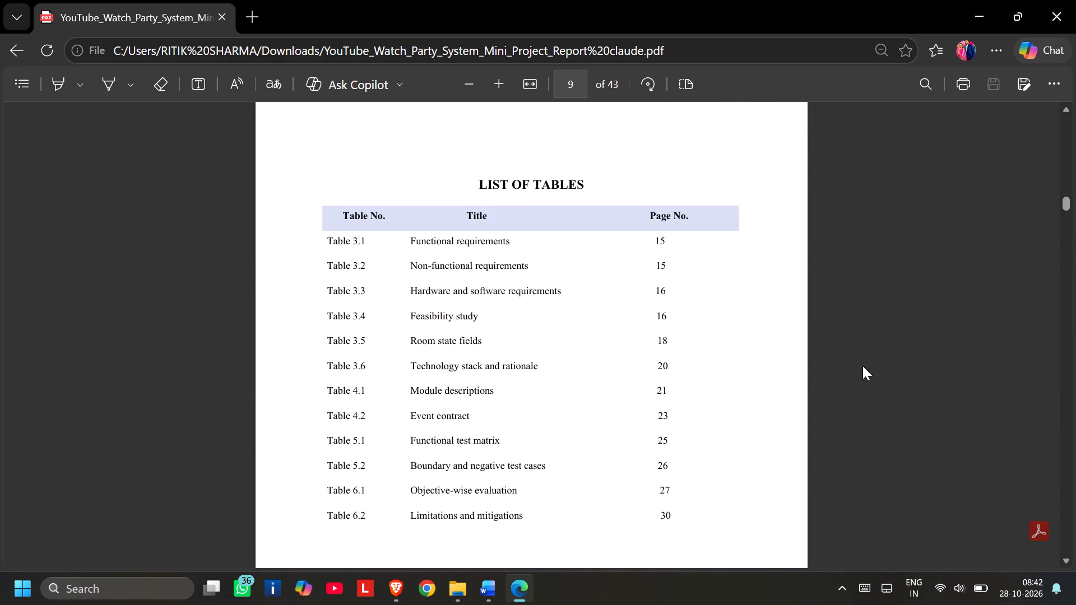
scroll(862, 366, "up", 1)
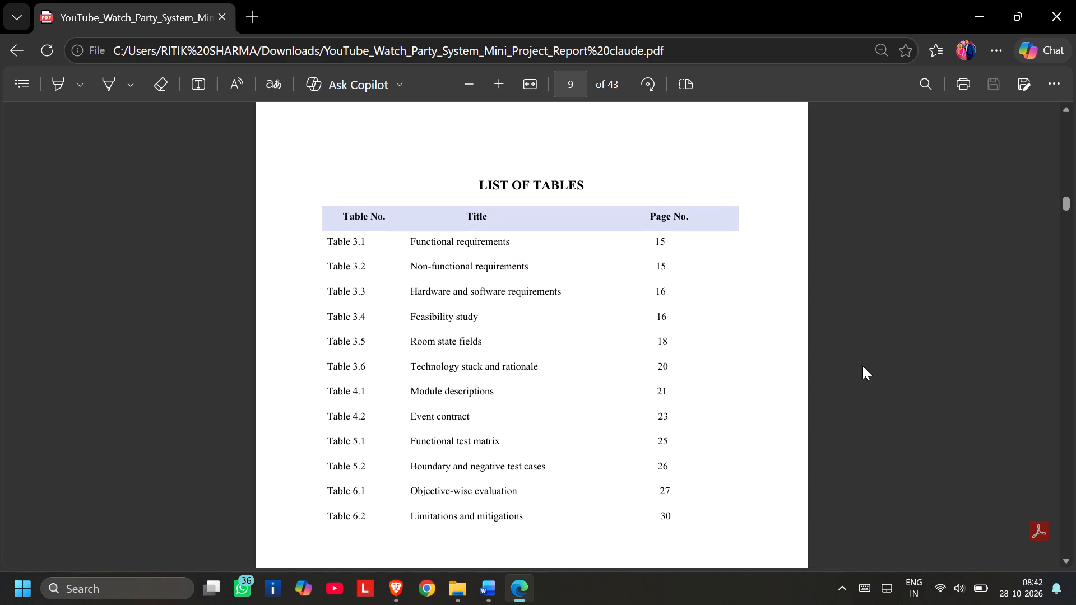
scroll(862, 366, "down", 4)
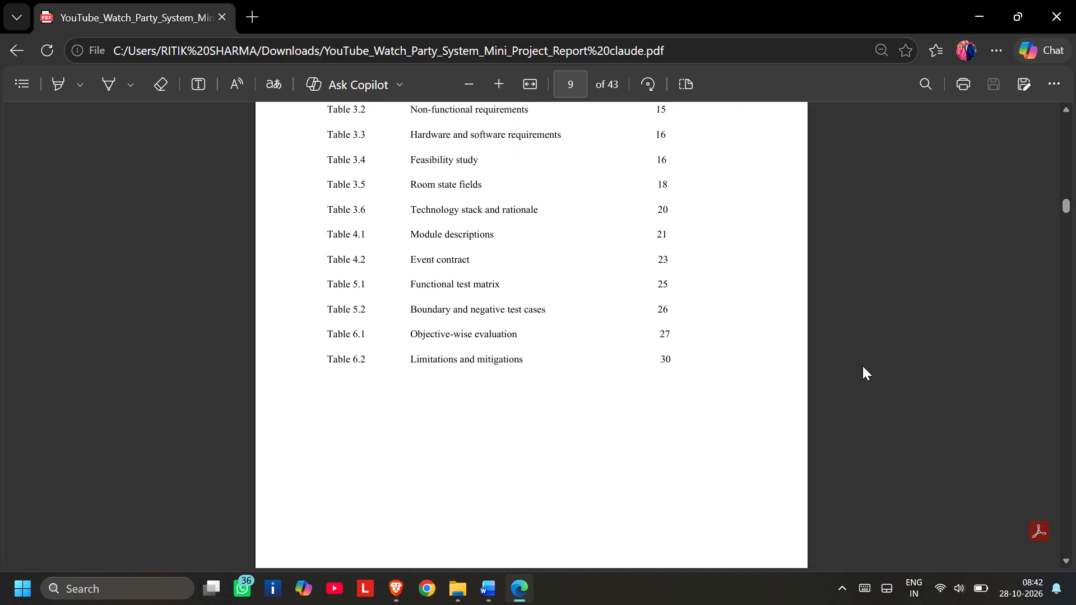
Go back to the last contents page of the PDF and examine the entries from Chapter 7 to the Appendix.
scroll(862, 366, "down", 1)
scroll(862, 366, "up", 12)
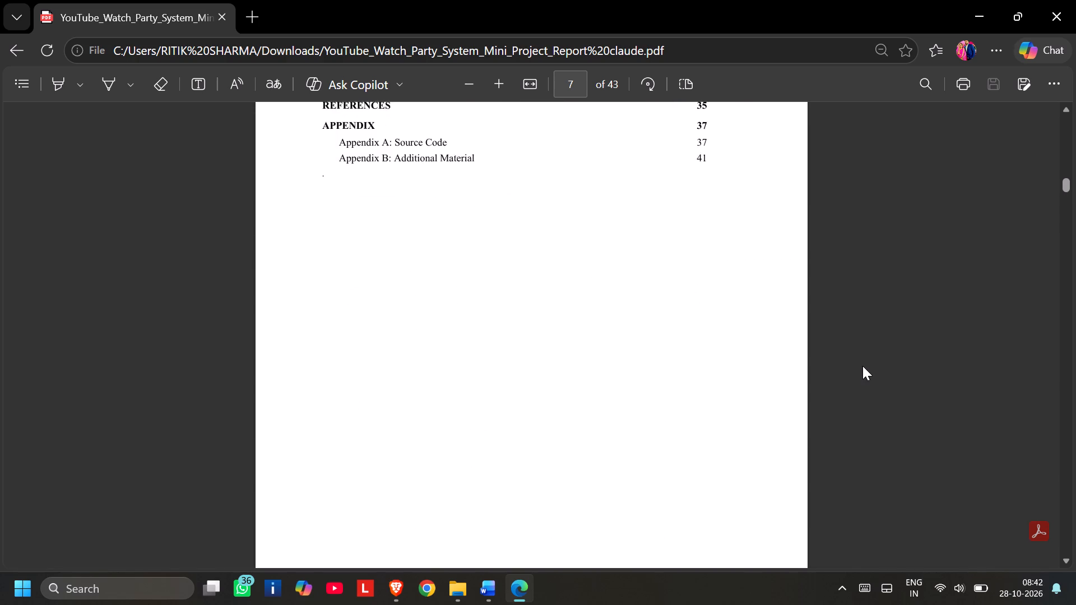
scroll(862, 366, "up", 2)
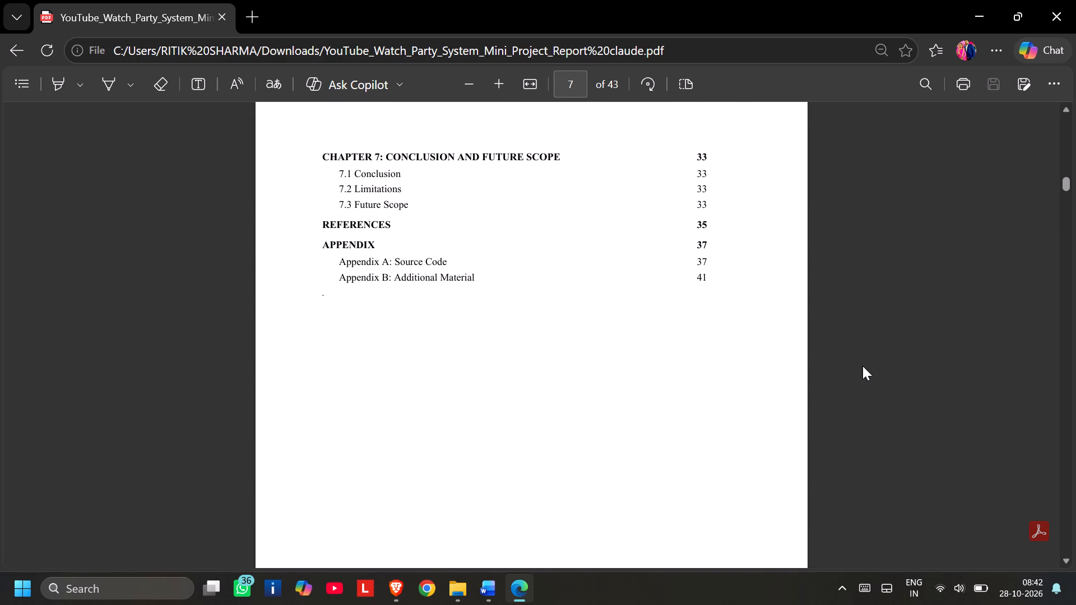
Review the PDF's body pages from Chapter 1 through Chapter 7, examining the tables, page breaks and section layout.
scroll(862, 366, "down", 17)
scroll(862, 366, "down", 7)
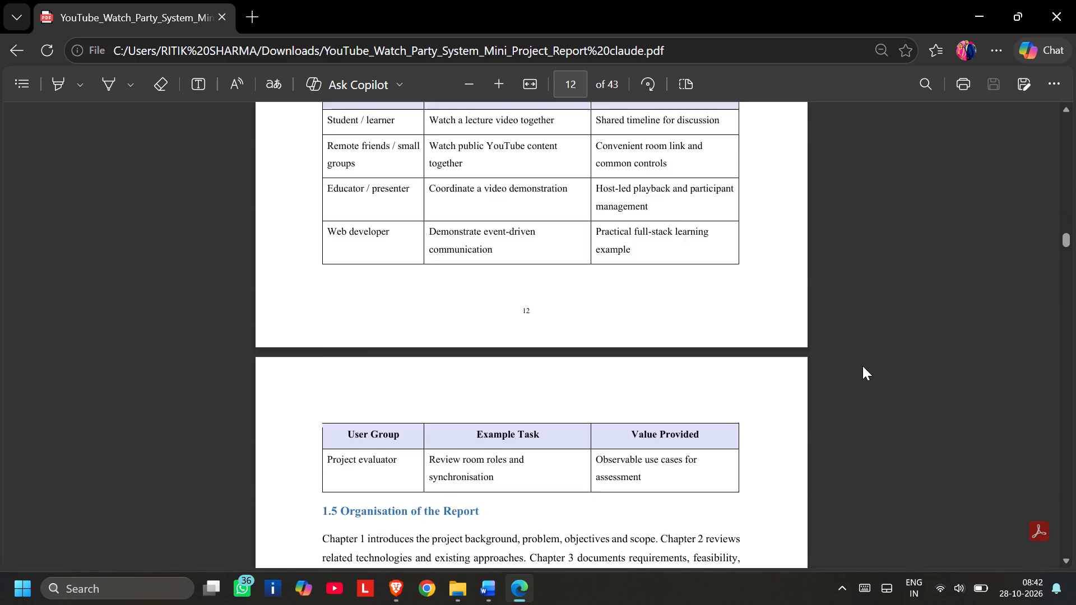
scroll(862, 366, "down", 7)
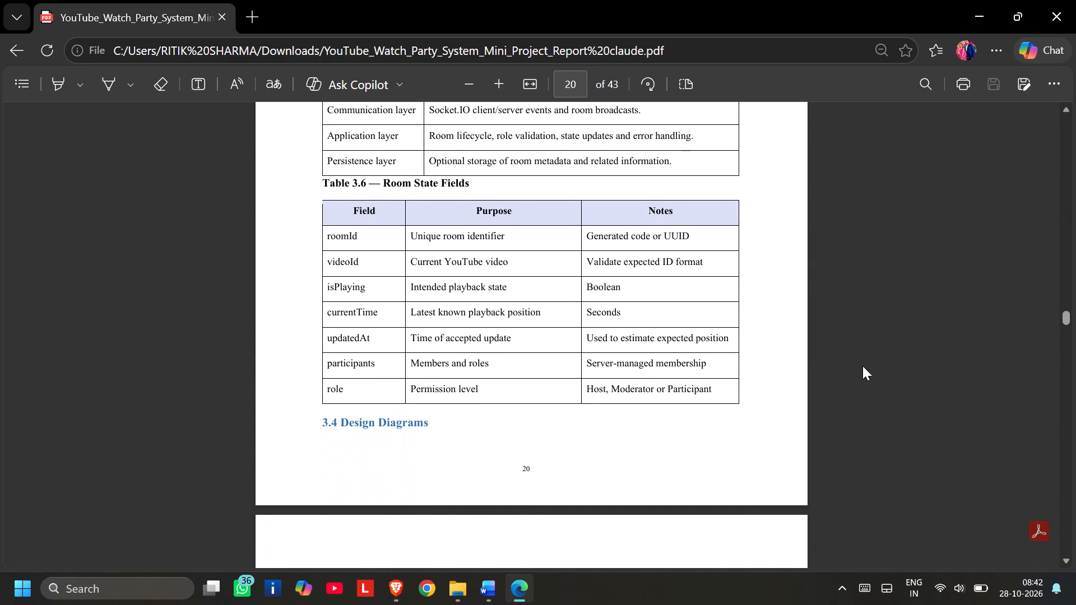
scroll(862, 366, "down", 15)
scroll(862, 366, "down", 8)
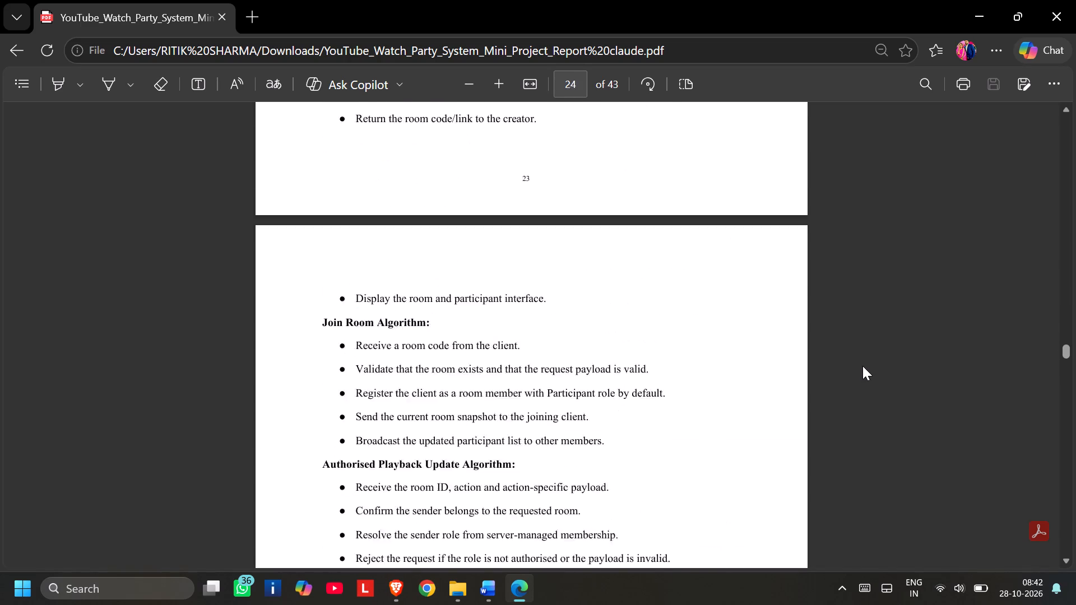
scroll(862, 366, "down", 6)
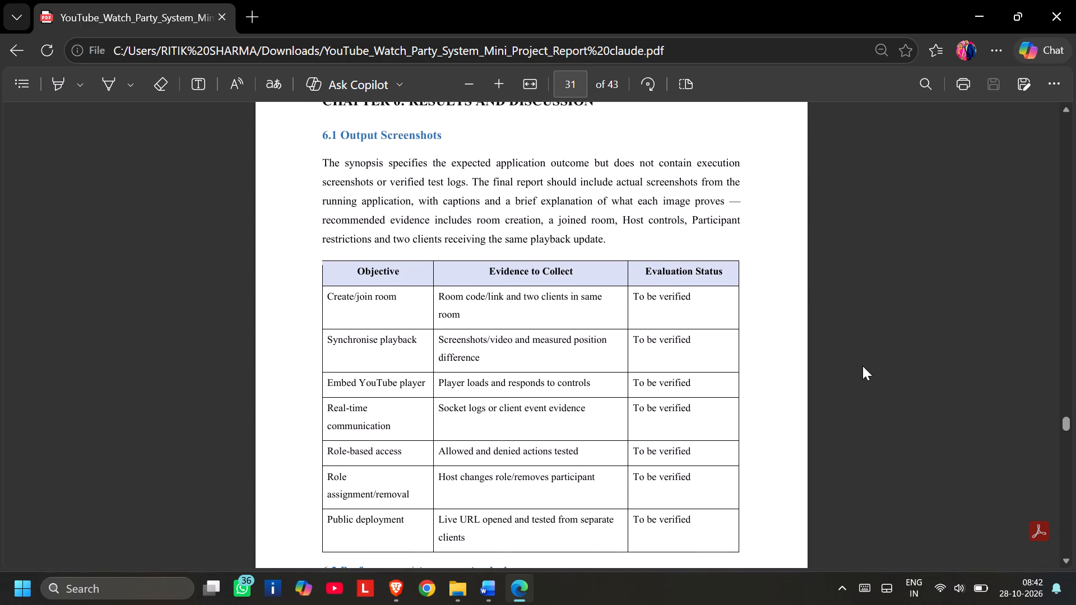
scroll(862, 366, "down", 9)
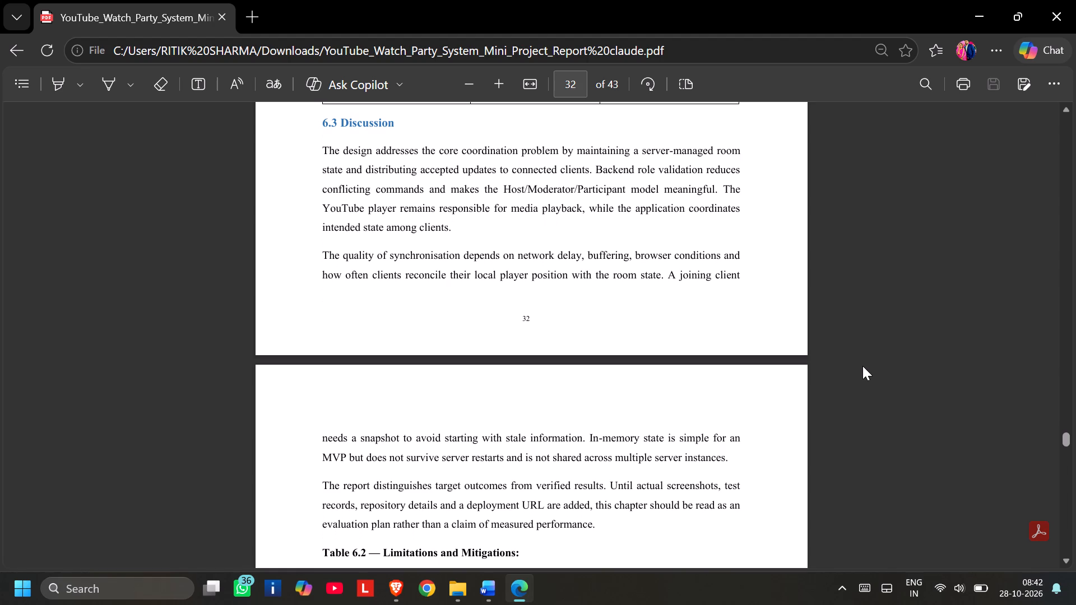
scroll(862, 366, "down", 4)
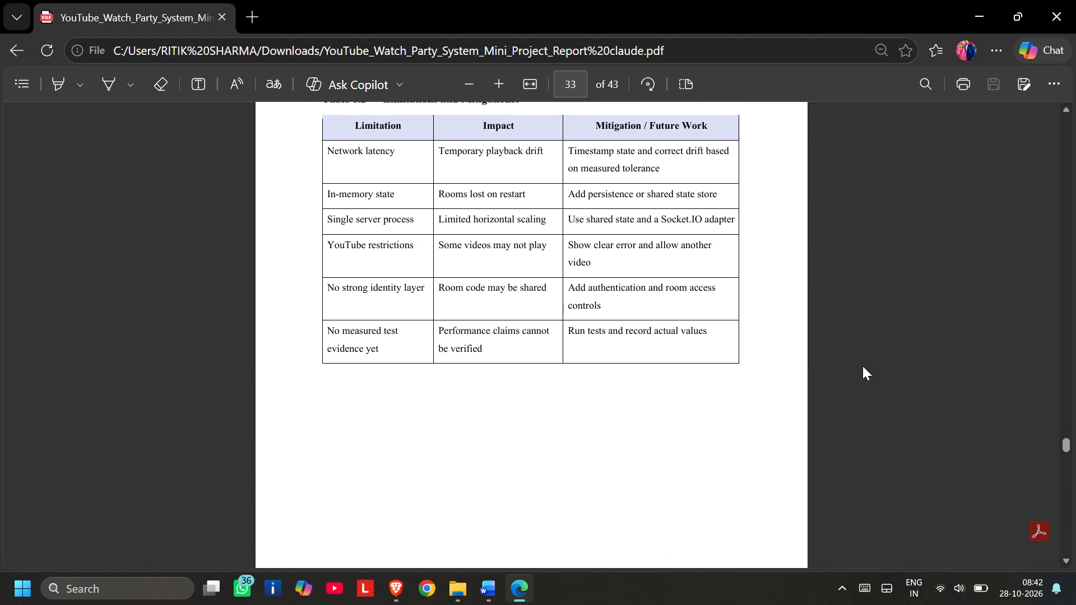
scroll(862, 366, "down", 9)
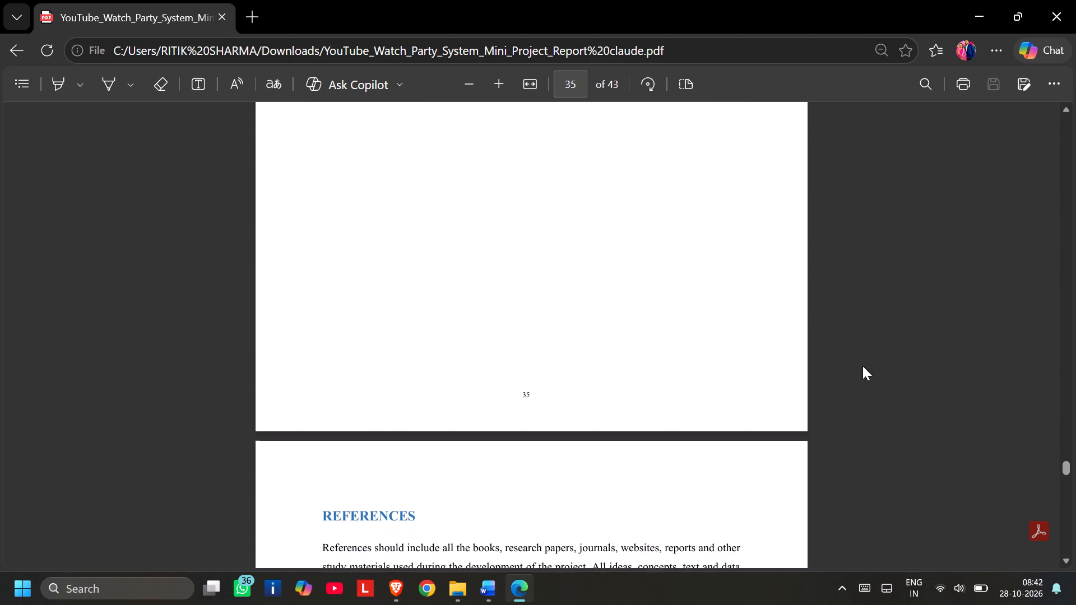
Review the PDF's References and Appendices A to E through to the final page with the deployment steps.
scroll(862, 366, "down", 6)
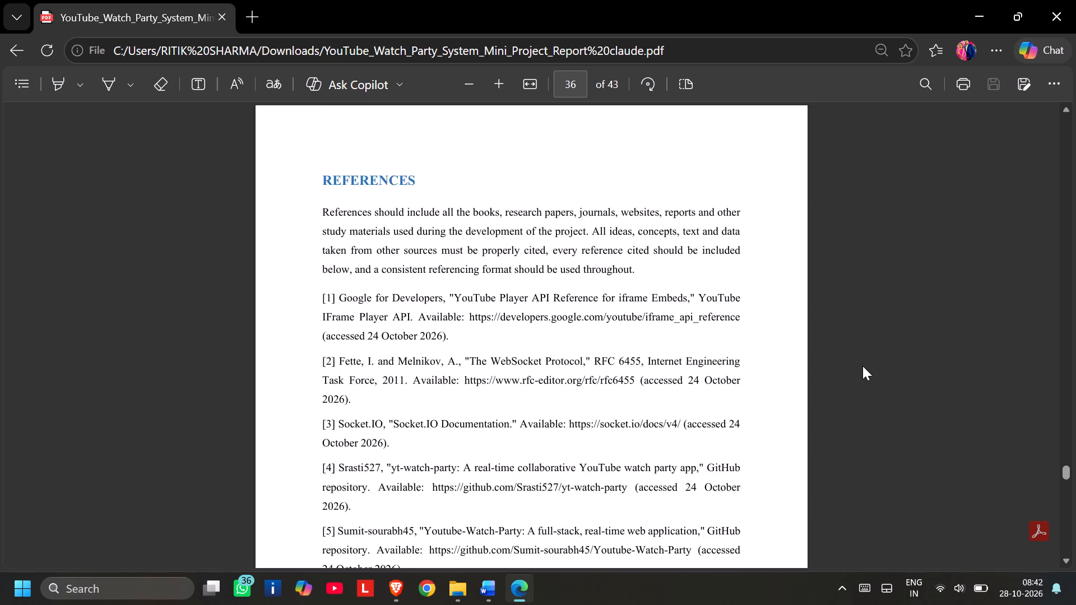
scroll(862, 366, "down", 10)
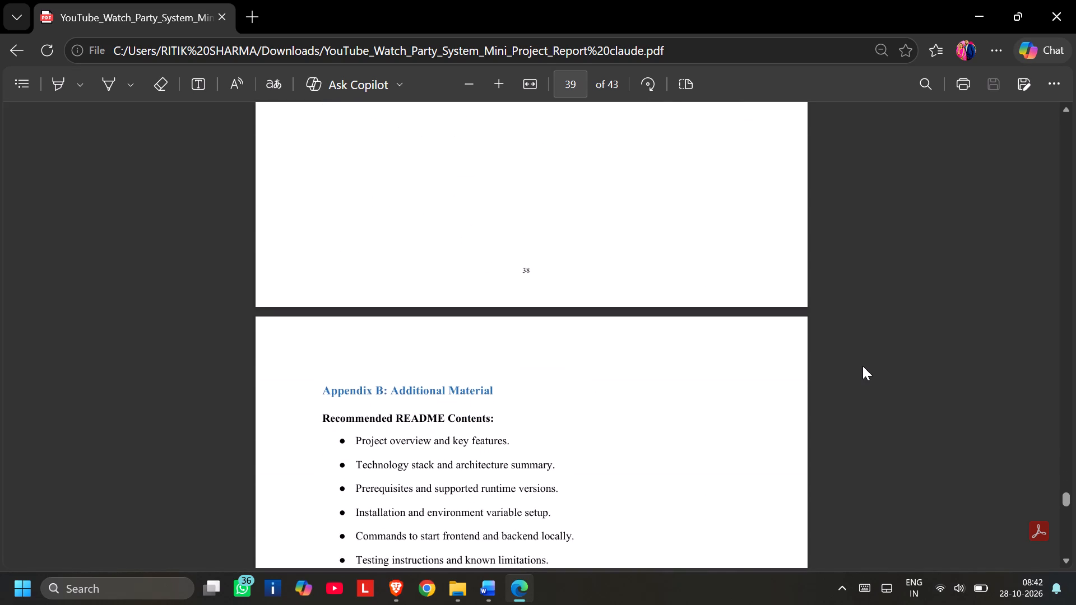
scroll(862, 366, "down", 14)
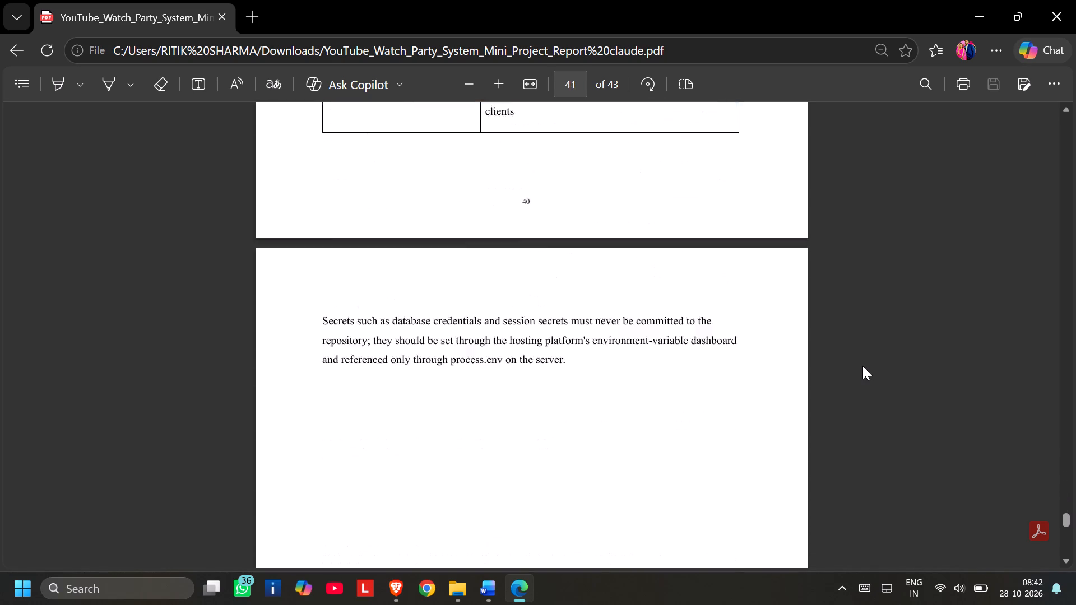
scroll(862, 366, "down", 4)
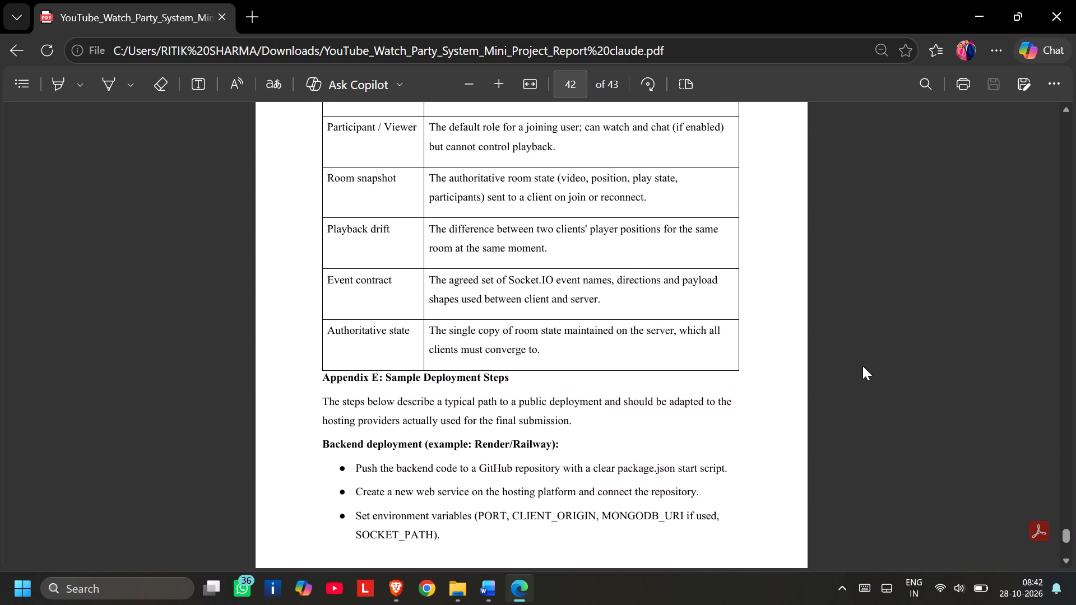
scroll(862, 366, "down", 10)
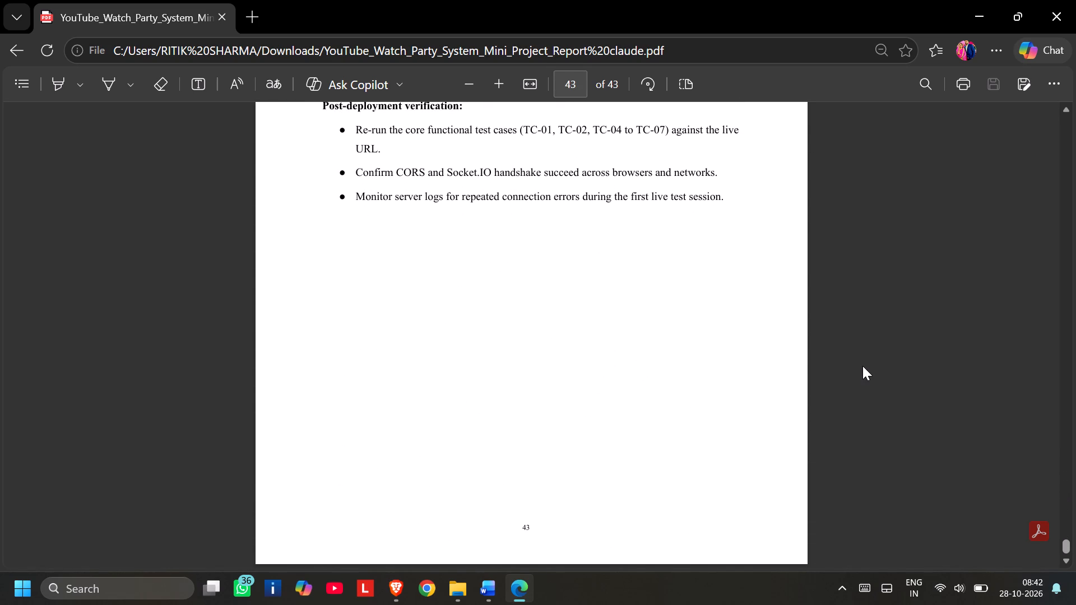
scroll(862, 366, "down", 2)
scroll(862, 366, "right", 1)
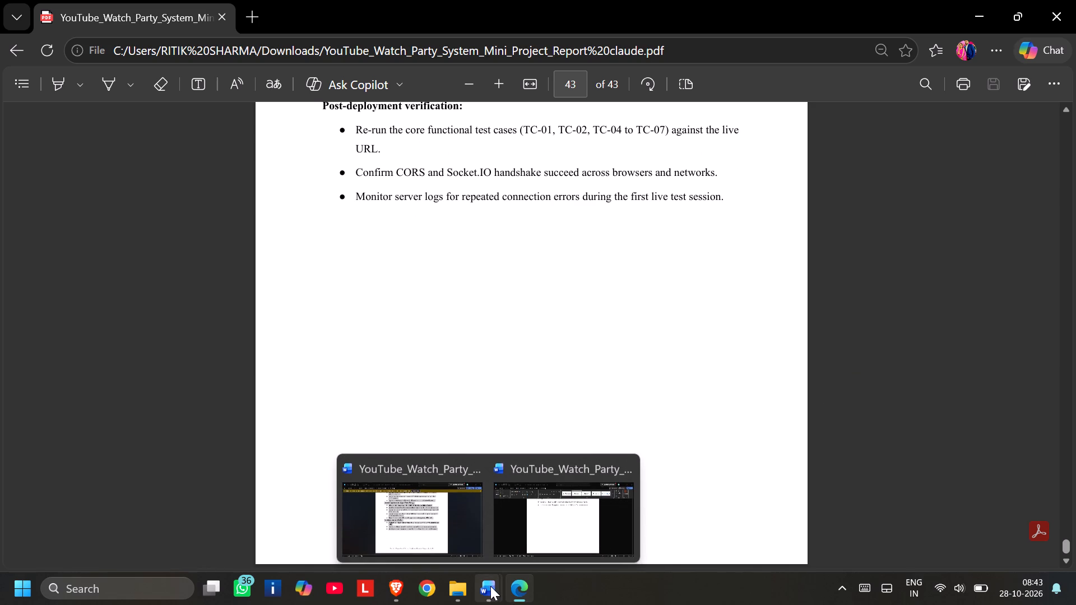
Close the Protected View copy of YouTube_Watch_Party_System_Mini_Project_Report that is open in Word, and return to the PDF.
left_click(474, 473)
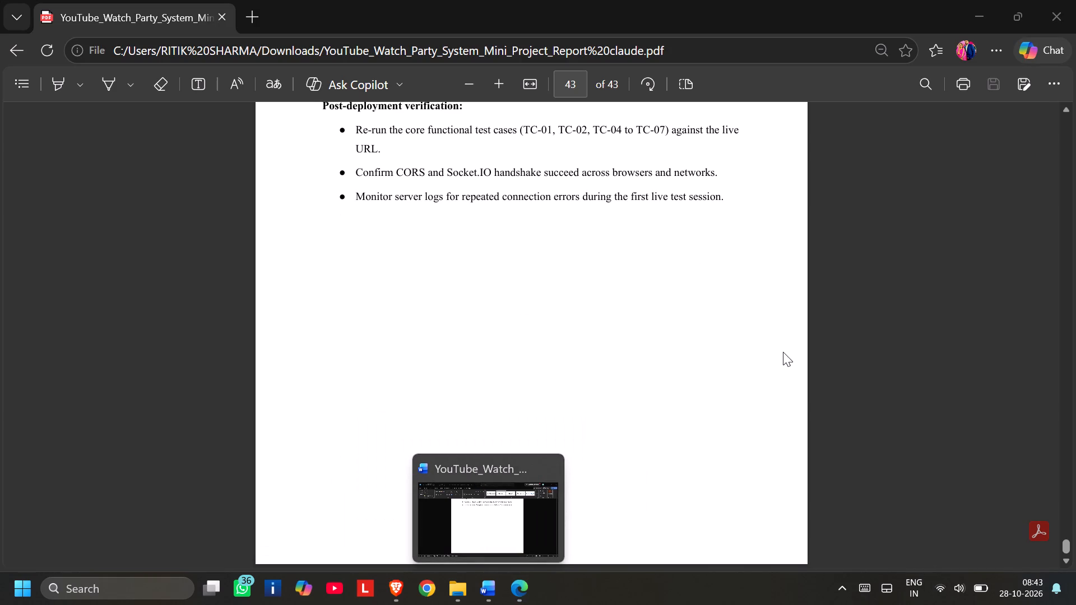
left_click(785, 351)
scroll(785, 351, "down", 1)
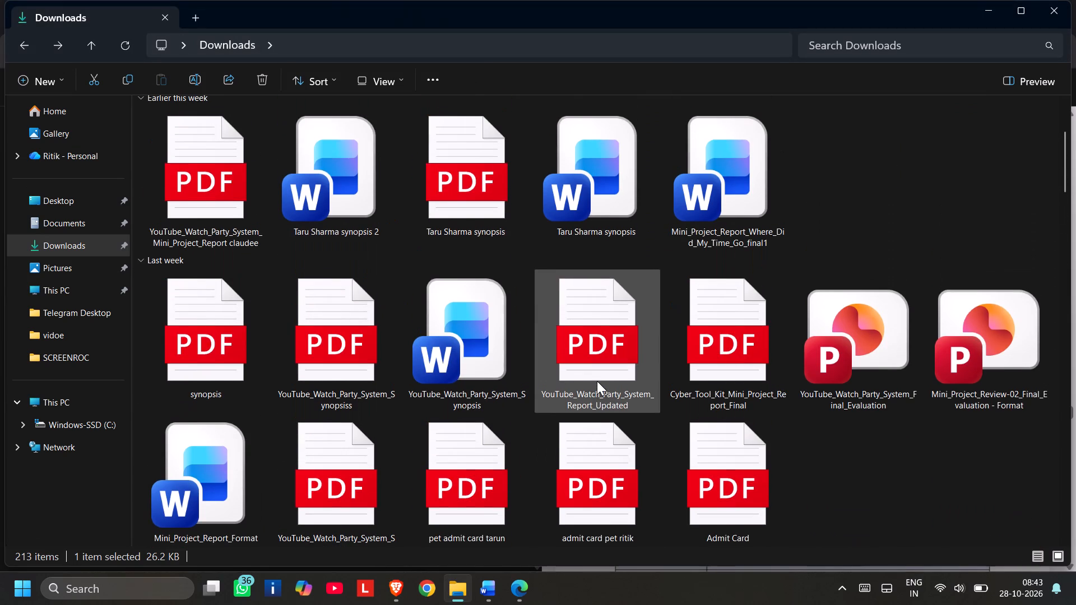
scroll(597, 381, "up", 4)
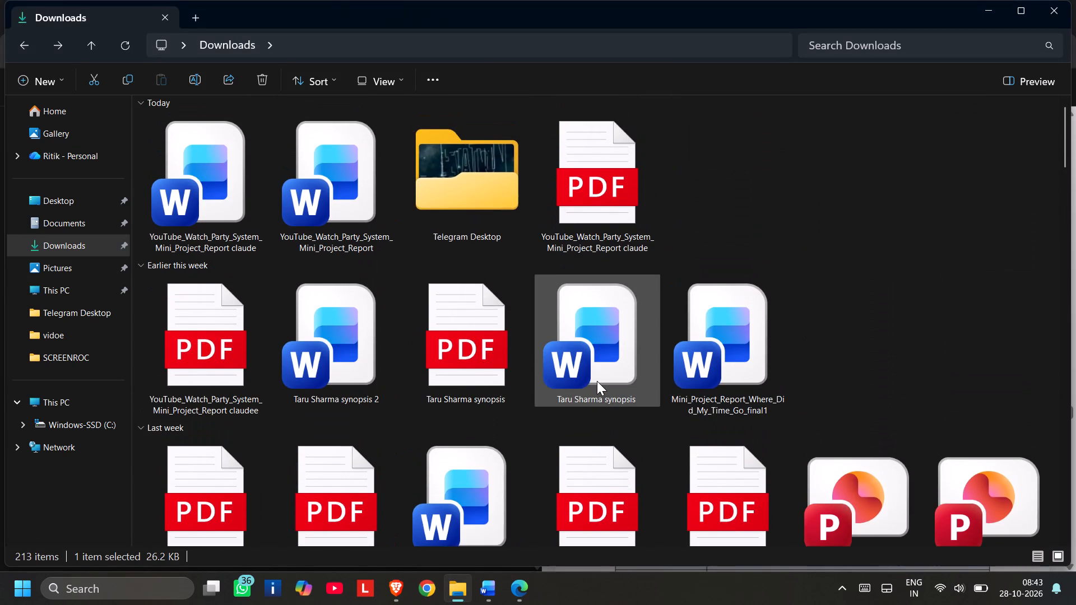
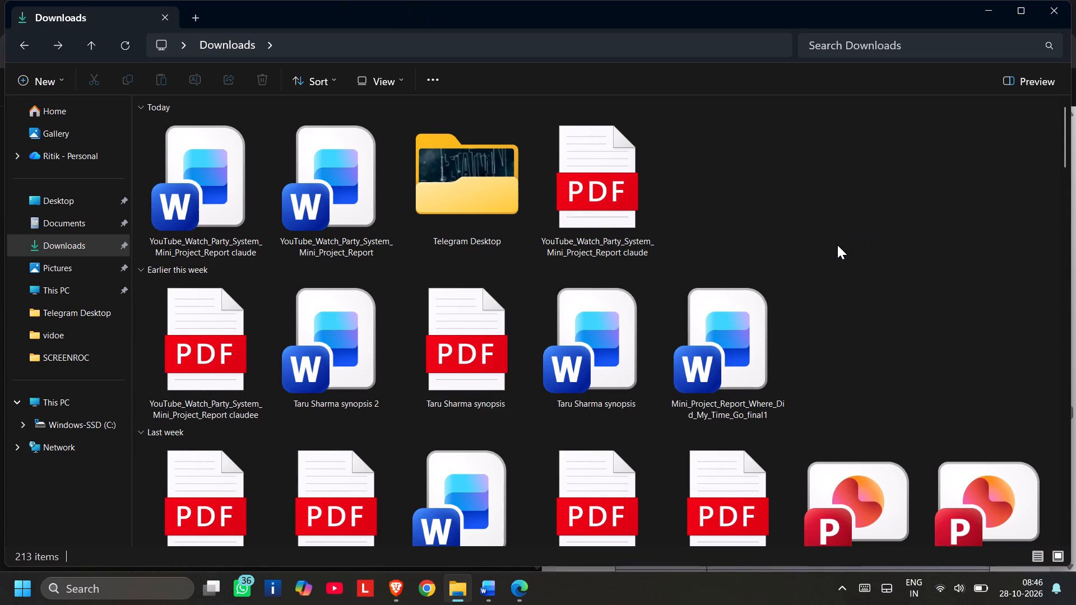
Open the YouTube_Watch_Party_System_Mini_Project_Report Word document from Downloads and look over its cover page.
double_click(368, 177)
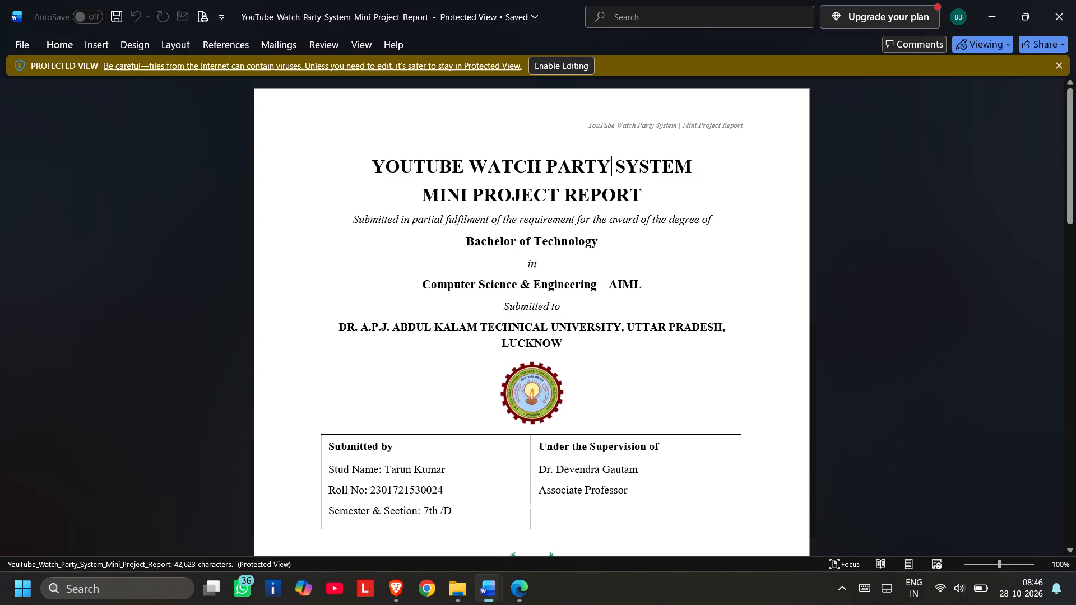
scroll(539, 275, "down", 1)
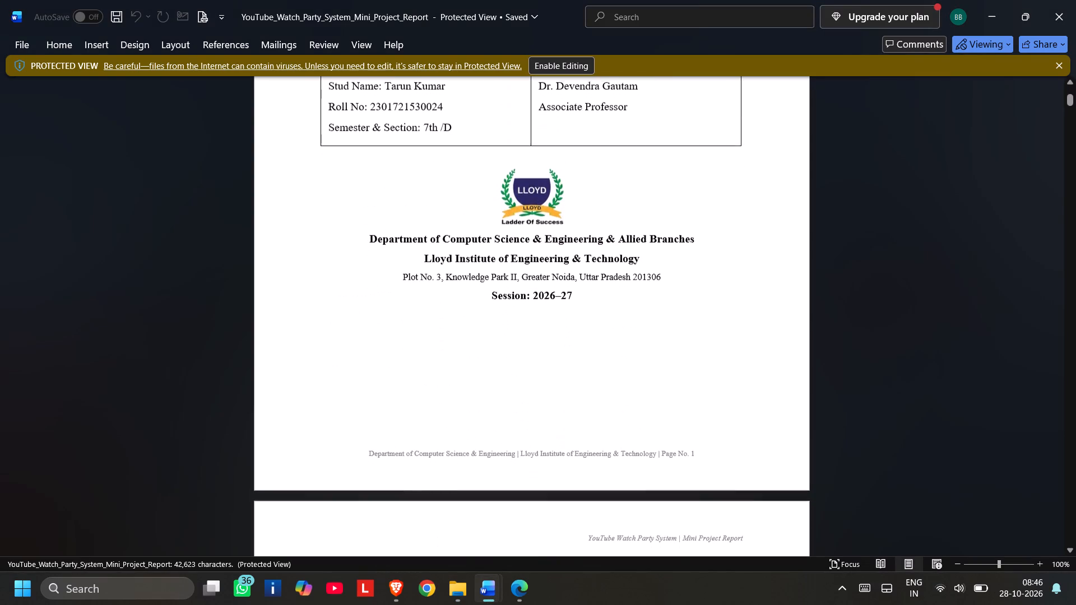
scroll(539, 275, "down", 1)
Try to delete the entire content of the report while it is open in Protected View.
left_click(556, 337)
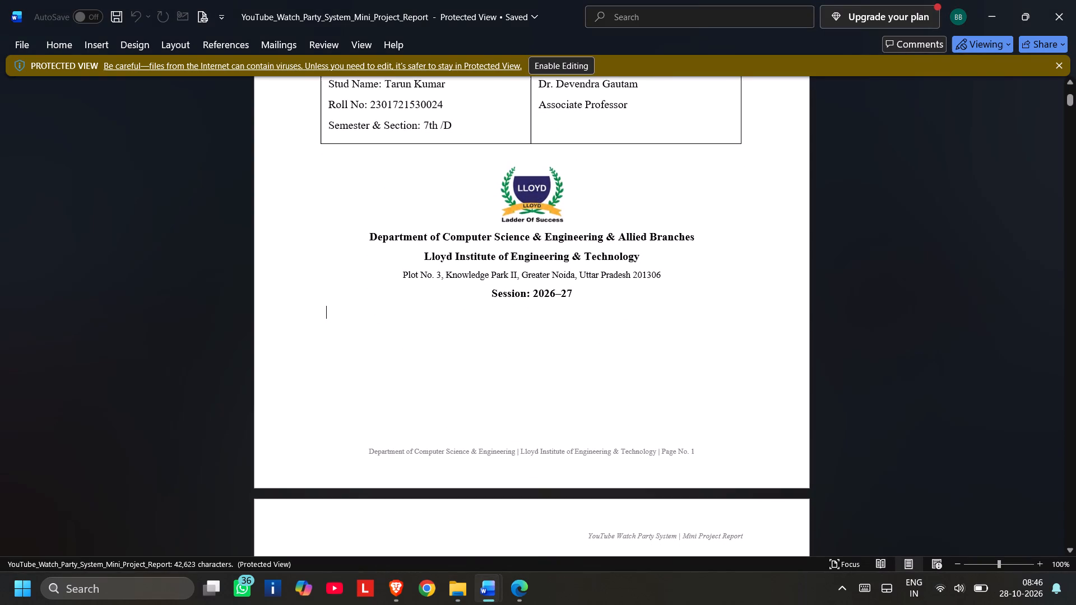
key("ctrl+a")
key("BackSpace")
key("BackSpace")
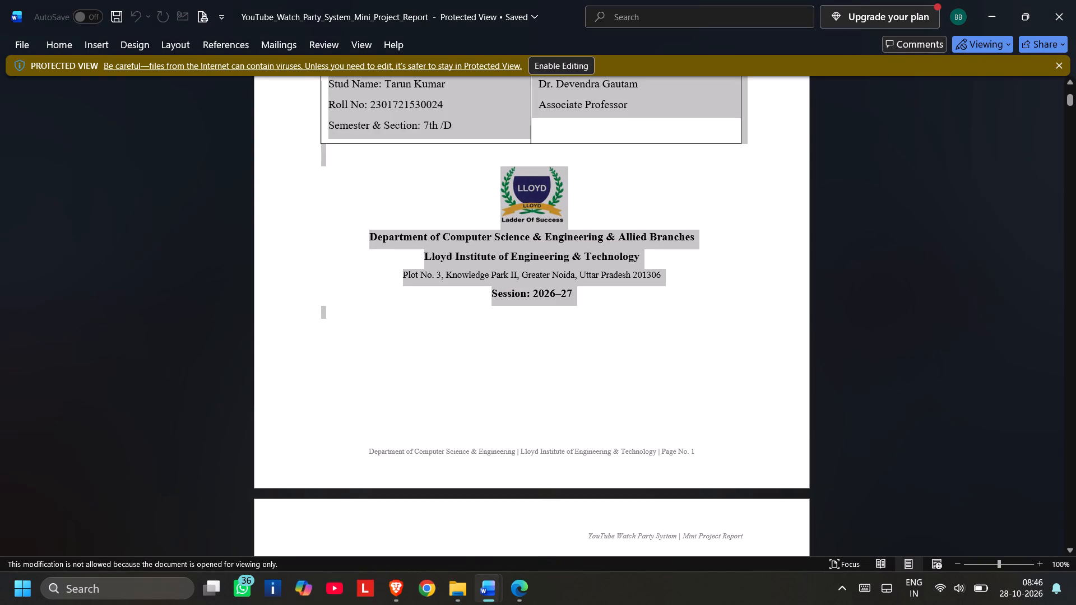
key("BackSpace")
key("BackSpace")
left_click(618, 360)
Enable editing for the report and delete all its body content, leaving a blank page with the header and footer.
scroll(618, 360, "up", 1)
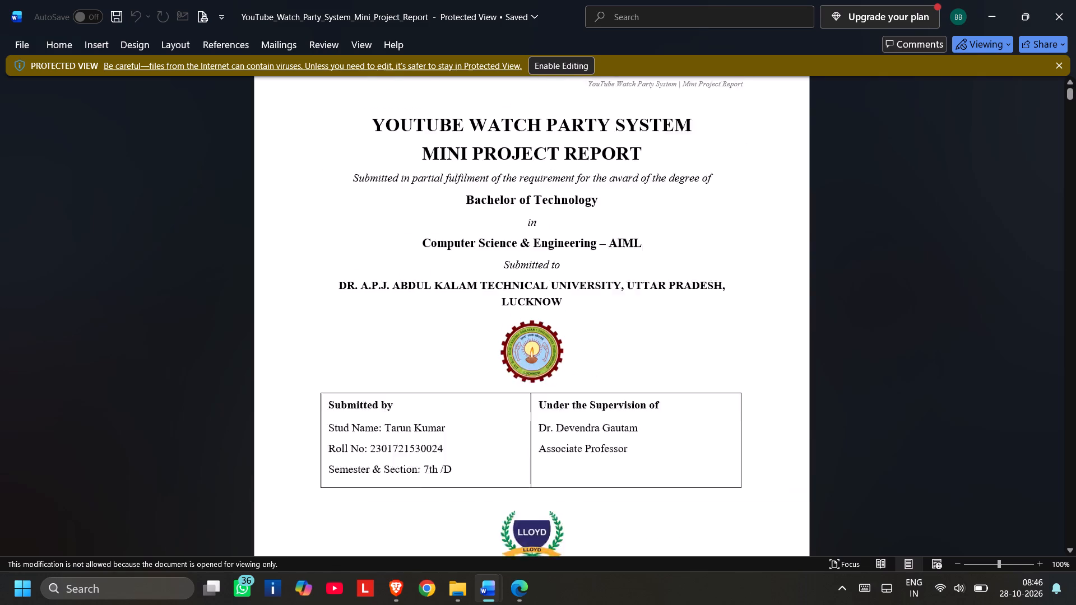
scroll(618, 360, "up", 1)
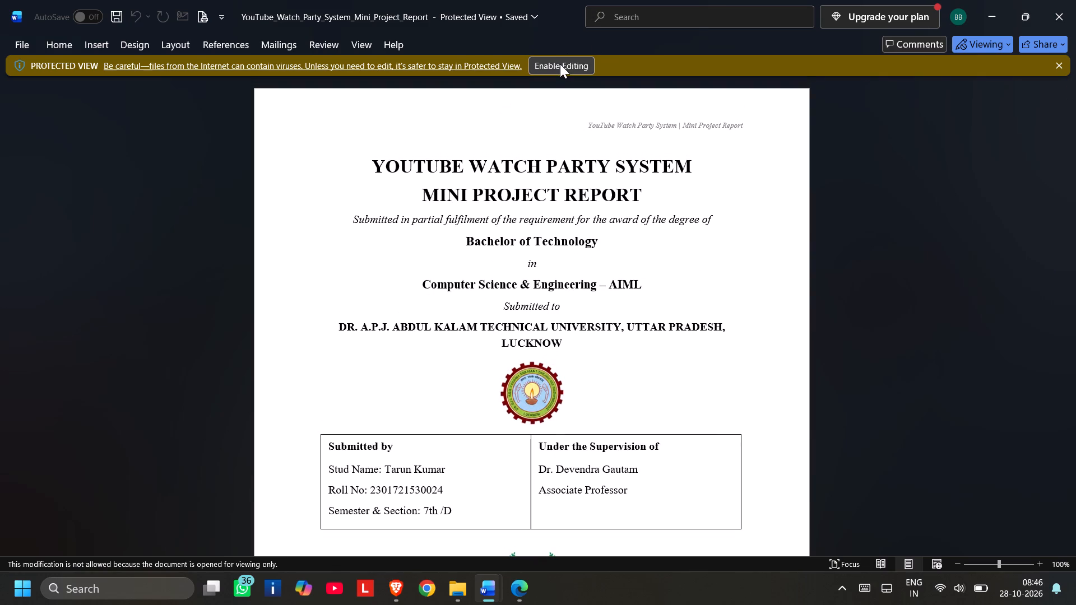
left_click(560, 64)
left_click(683, 276)
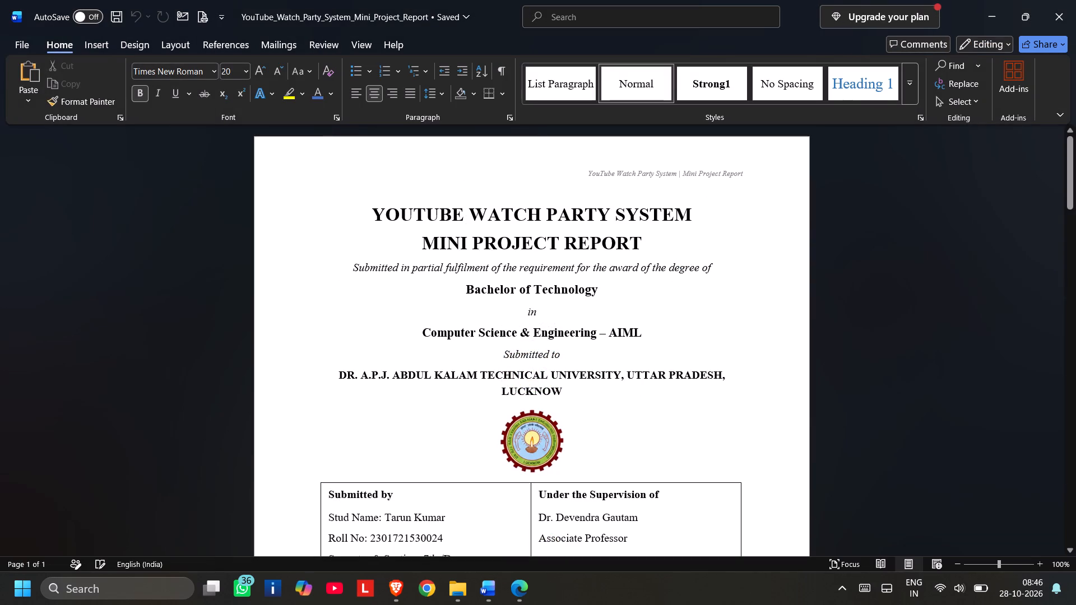
key("ctrl+a")
key("BackSpace")
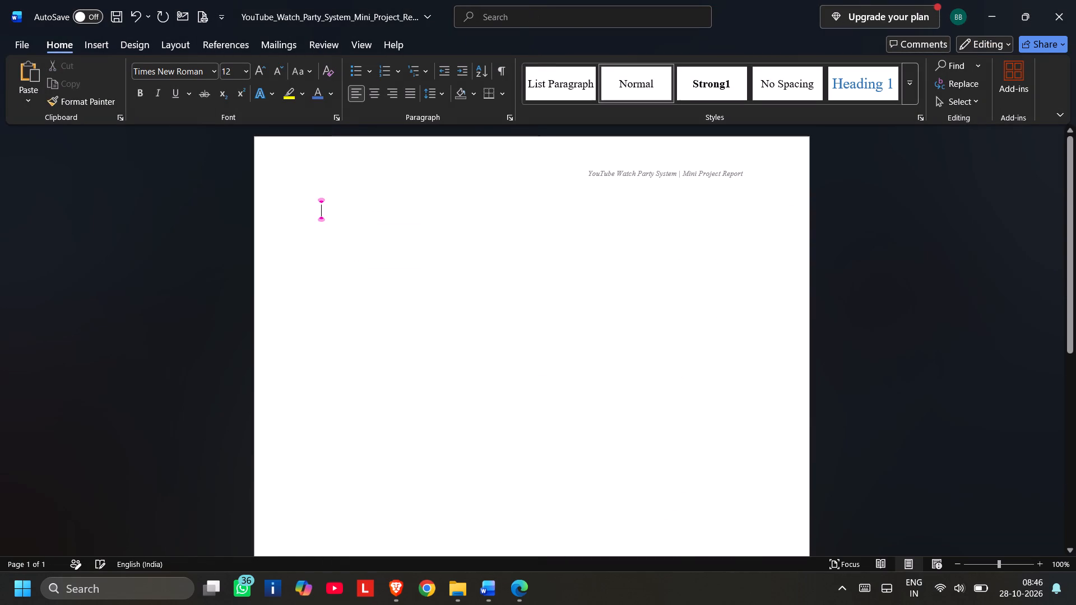
scroll(718, 317, "down", 1)
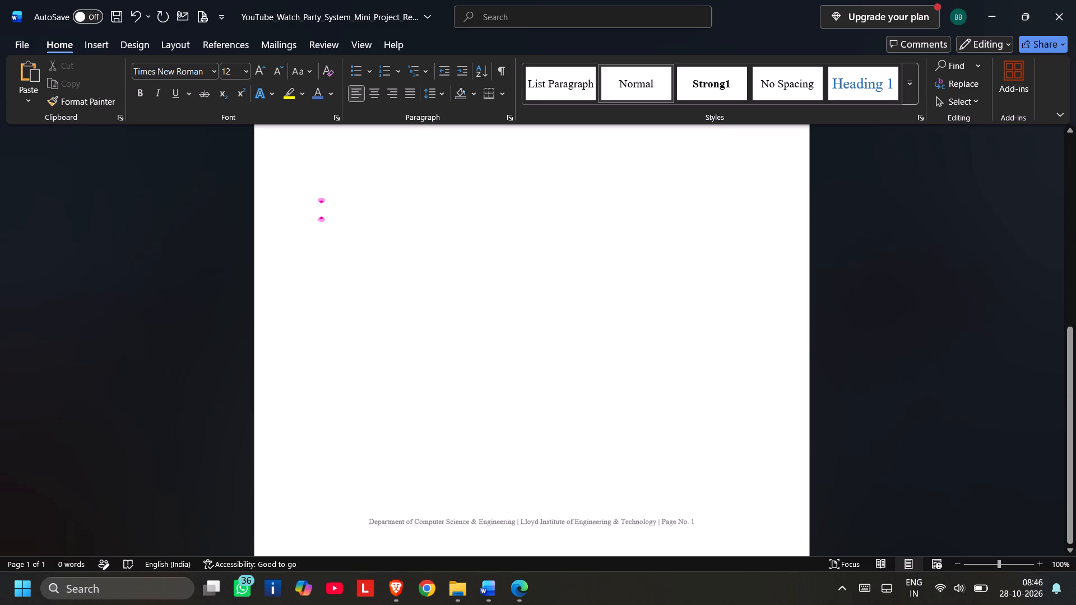
scroll(718, 317, "down", 1)
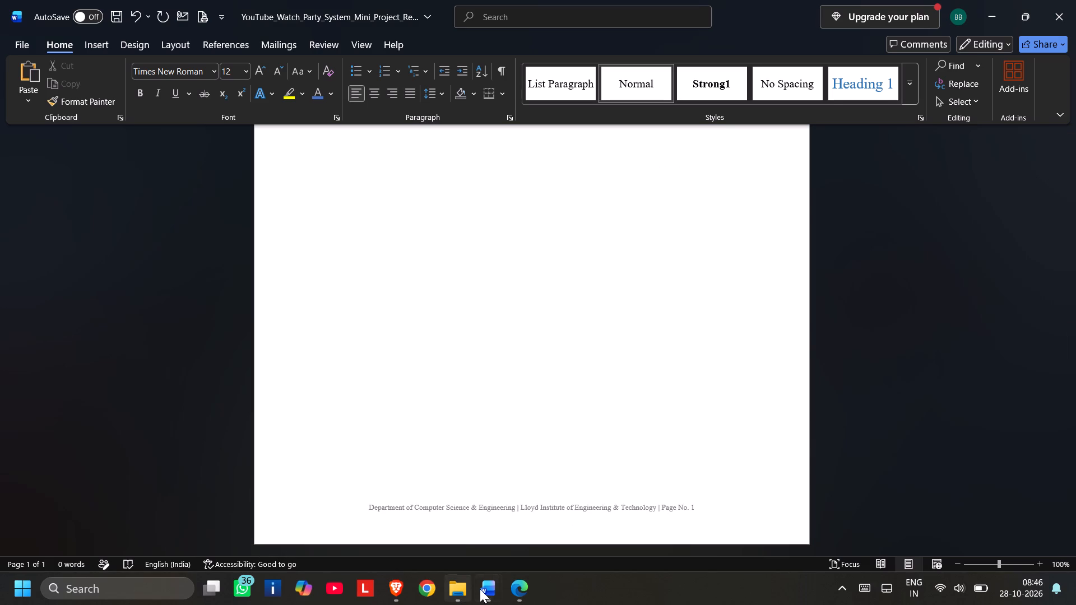
Switch to the "claude" version of the report and copy everything from the APPENDIX heading through the last post-deployment verification bullet.
left_click(485, 589)
left_click(443, 512)
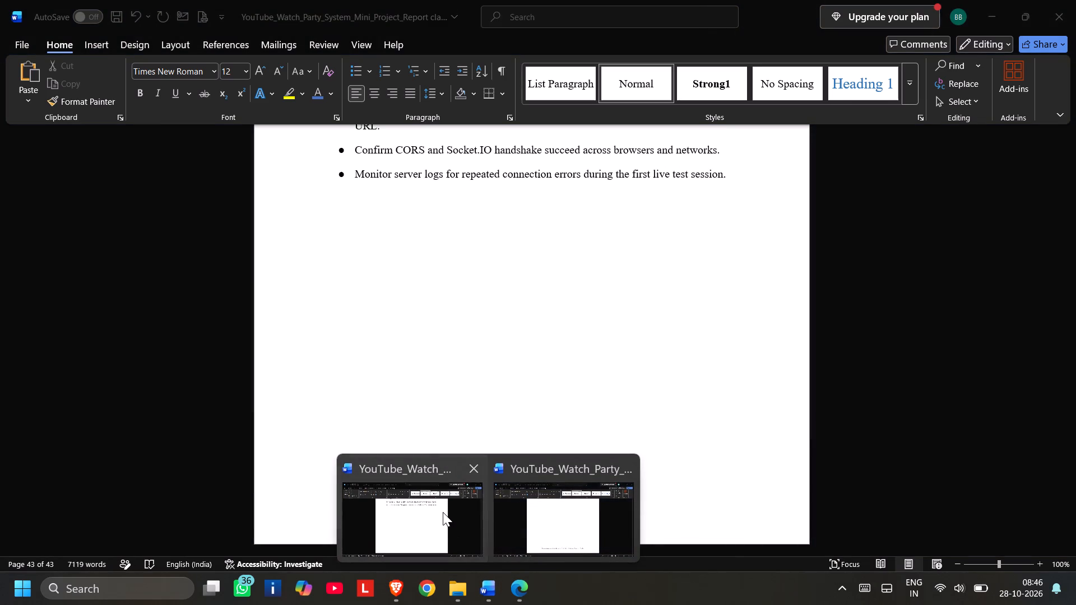
scroll(553, 360, "up", 20)
scroll(553, 360, "up", 7)
scroll(553, 360, "down", 20)
scroll(553, 360, "down", 11)
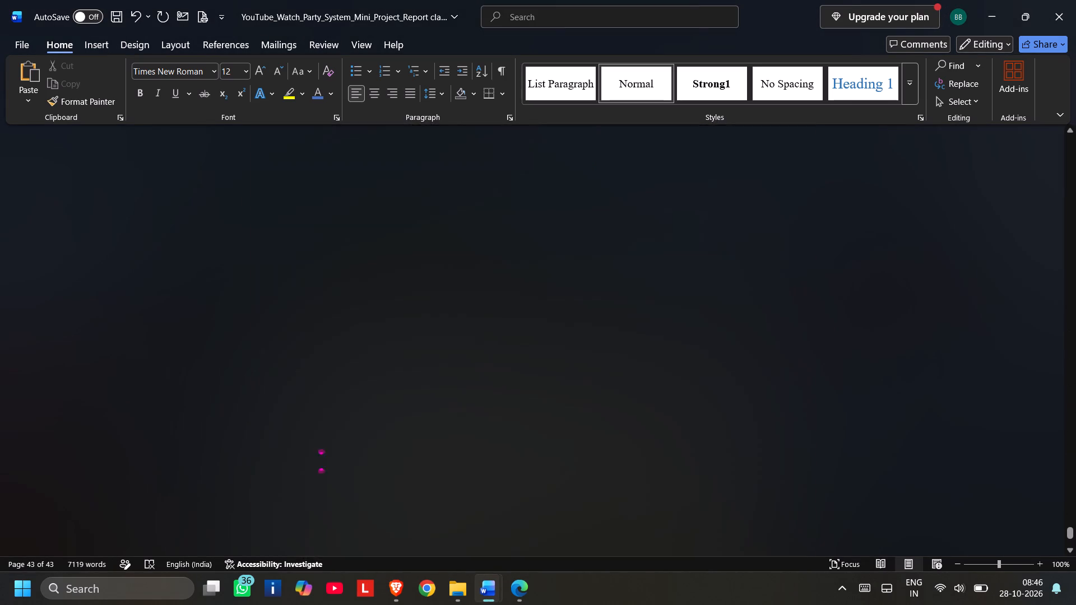
scroll(553, 360, "down", 18)
scroll(553, 360, "up", 1)
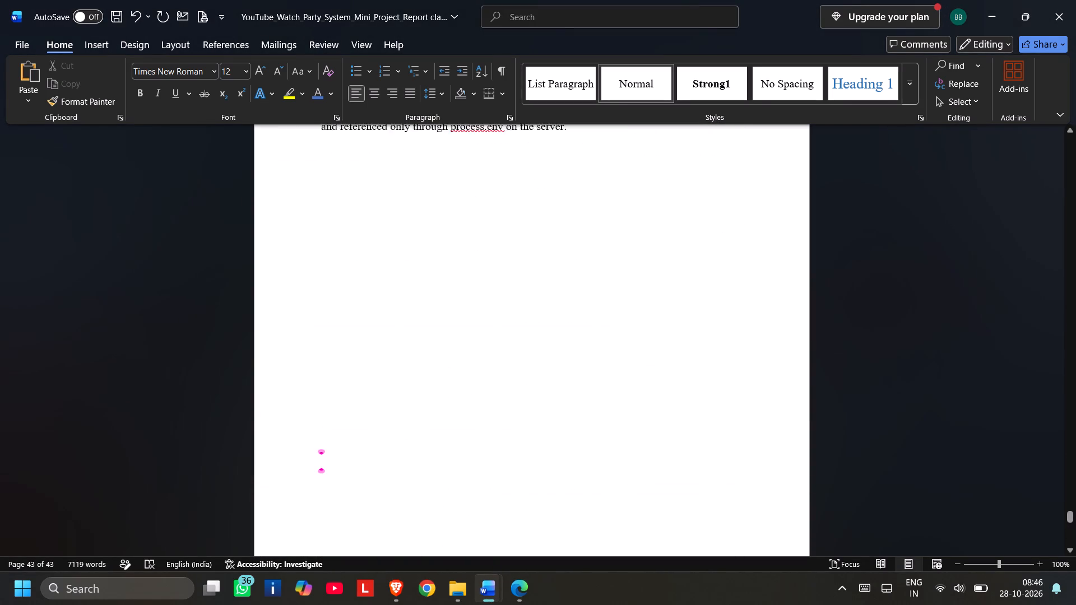
scroll(553, 360, "up", 2)
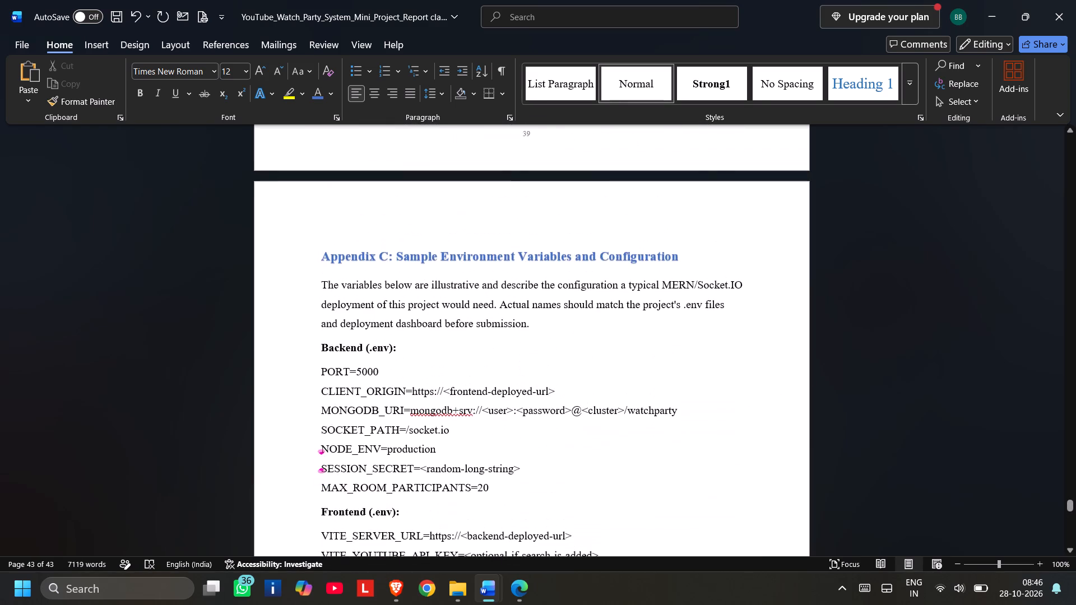
scroll(553, 360, "up", 1)
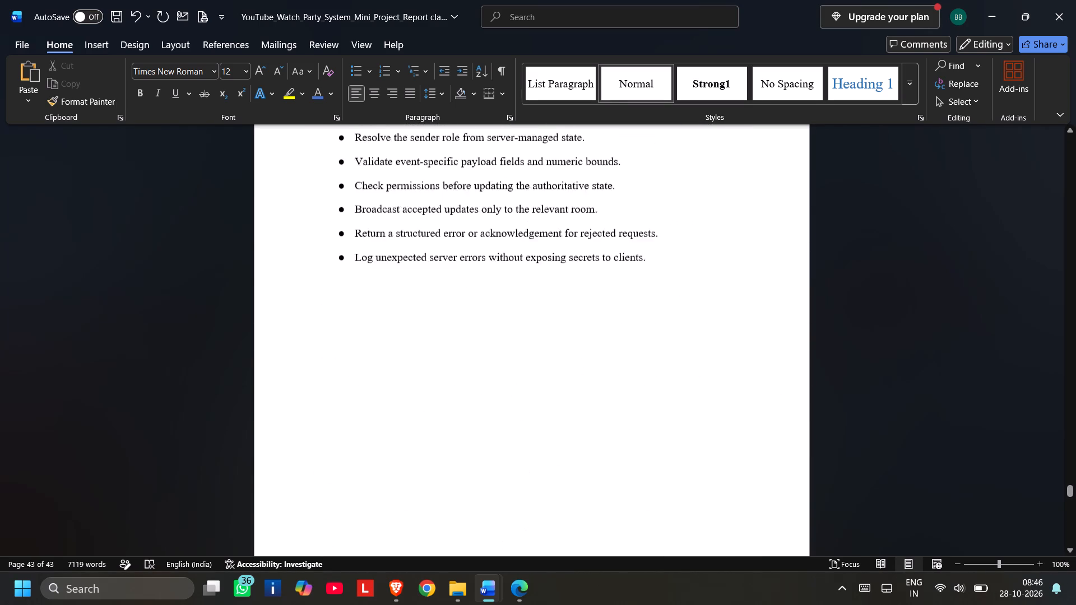
scroll(553, 360, "up", 1)
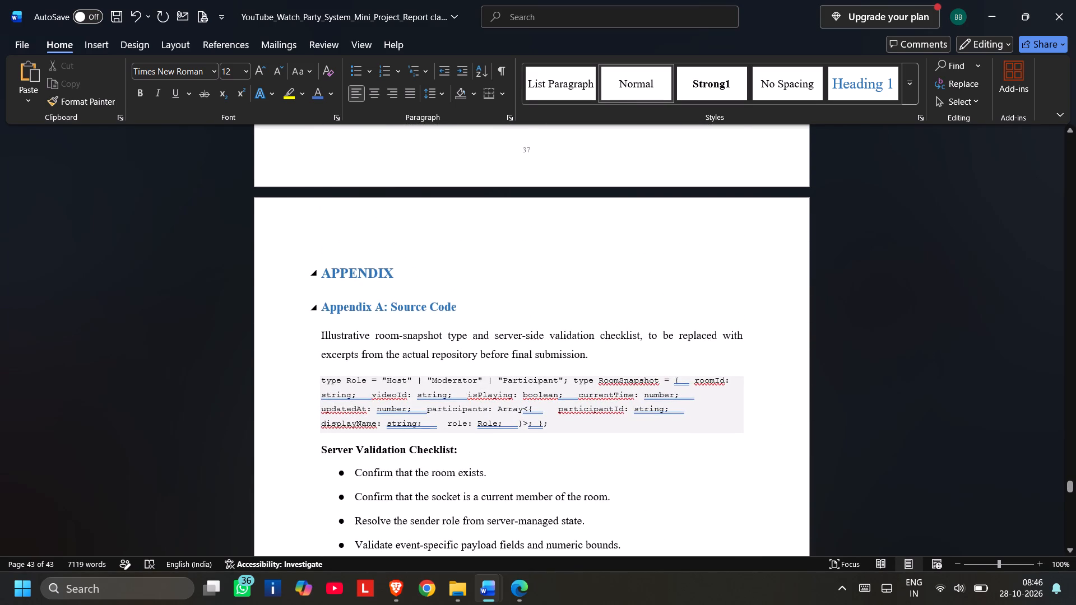
left_click_drag(319, 272, 500, 603)
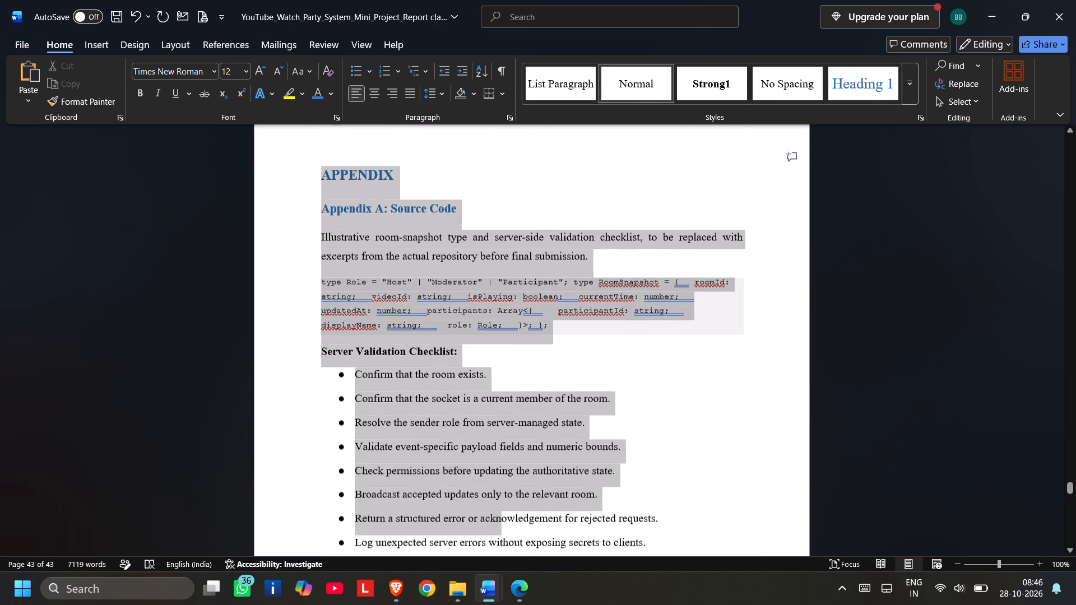
left_click_drag(500, 603, 500, 604)
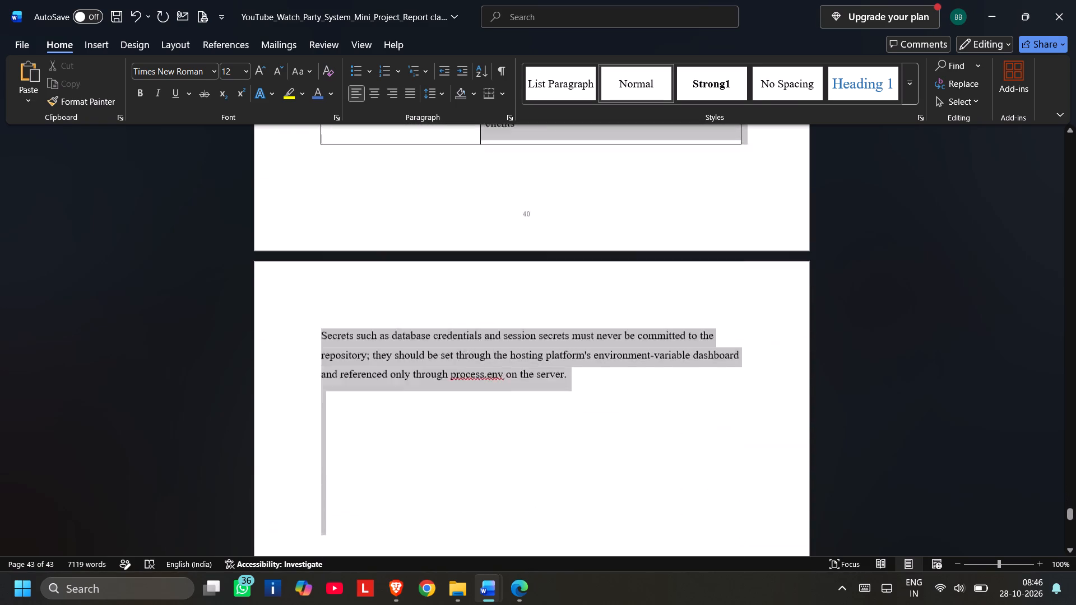
left_click_drag(500, 604, 537, 390)
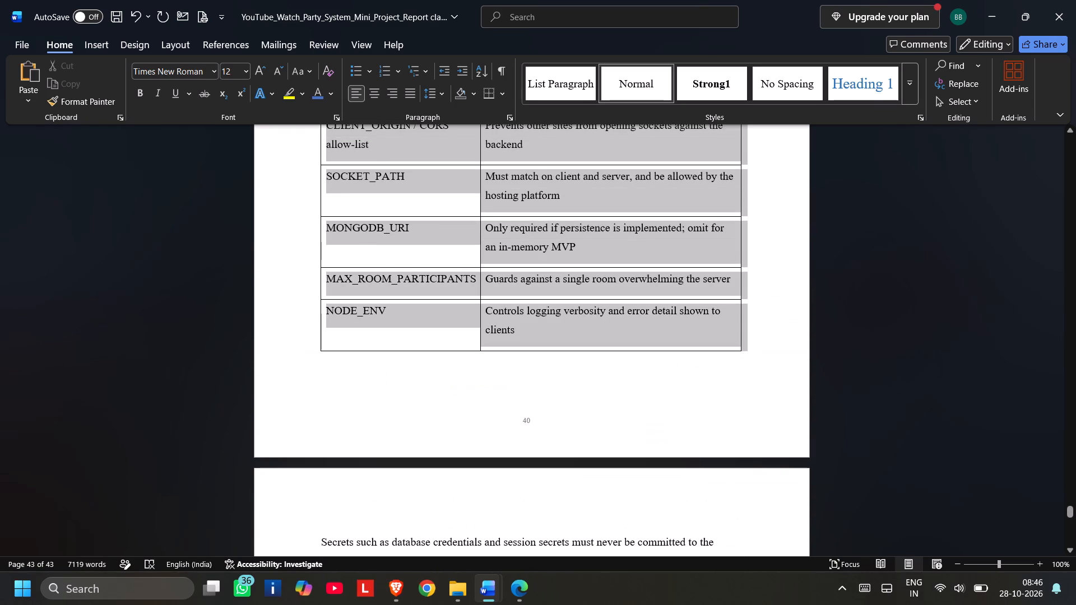
left_click_drag(537, 390, 540, 604)
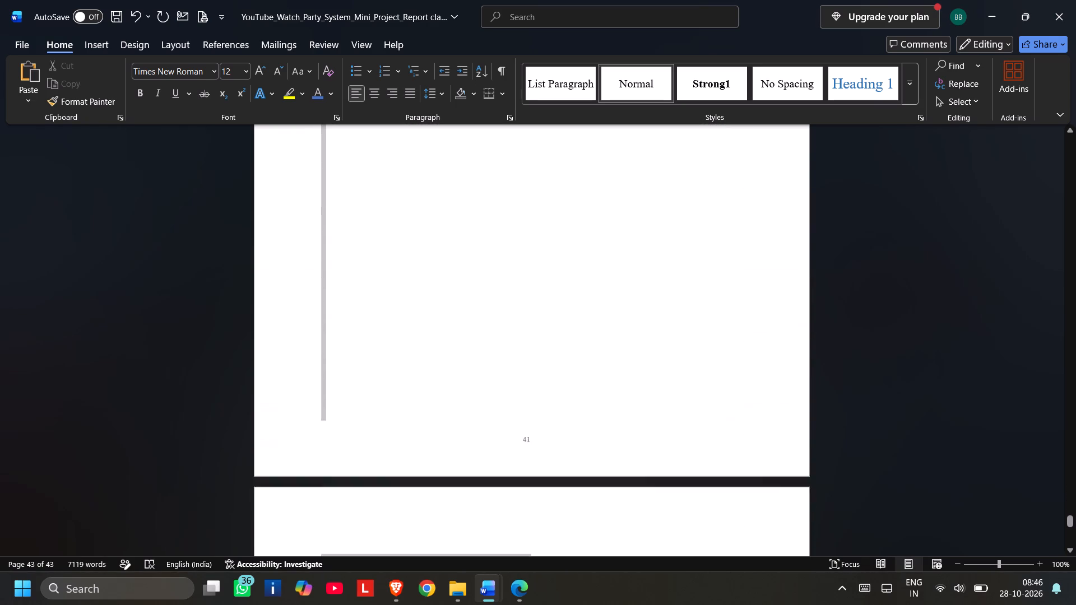
left_click_drag(540, 604, 530, 204)
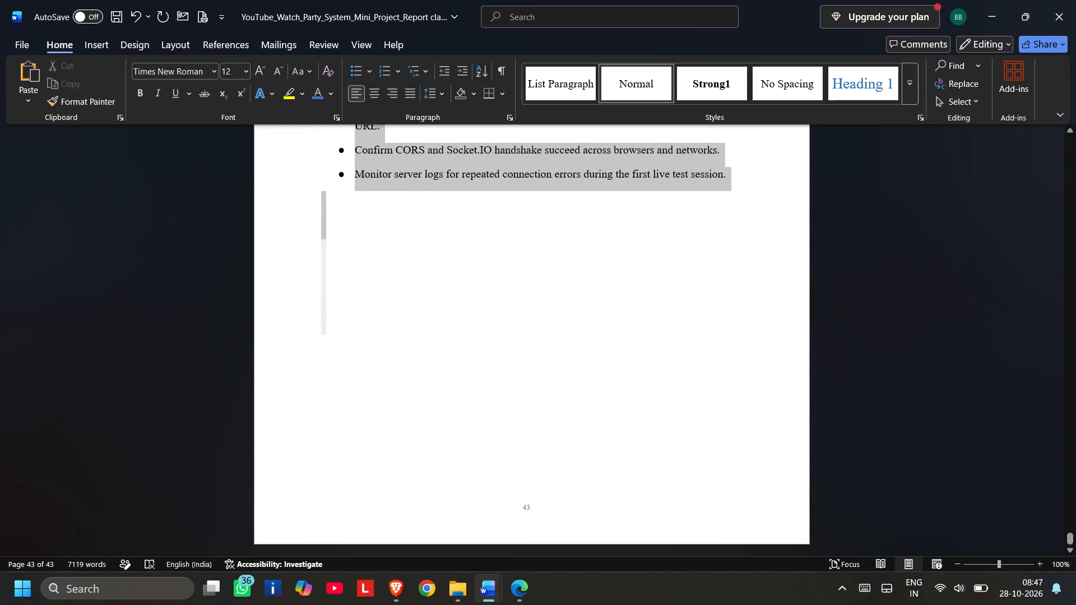
left_click_drag(530, 204, 734, 183)
key("ctrl+c")
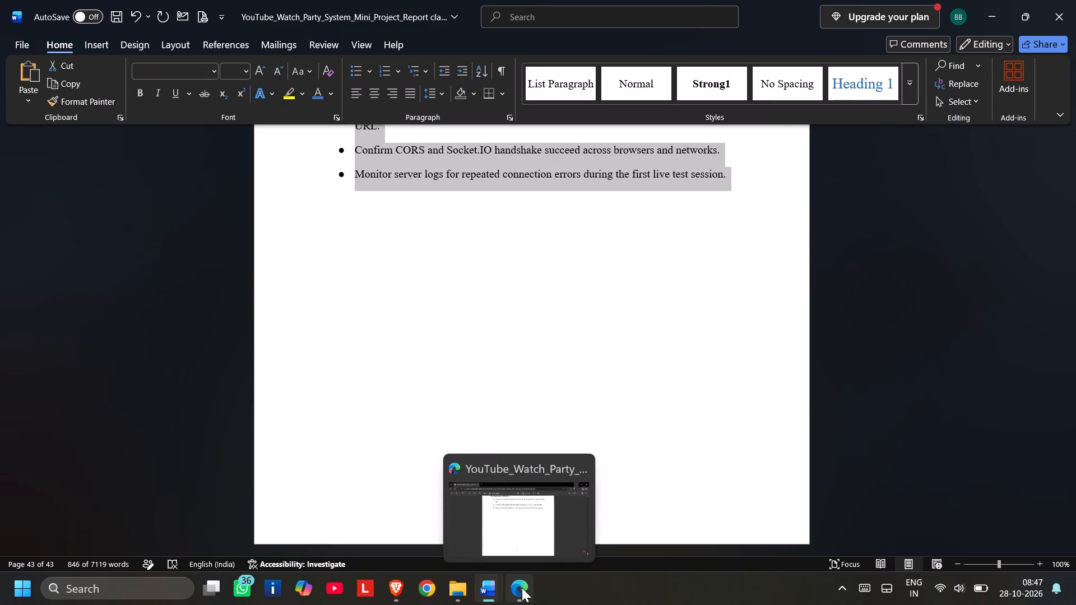
Paste the copied appendices into the emptied YouTube_Watch_Party_System_Mini_Project_Report document and check the pasted pages.
left_click(536, 515)
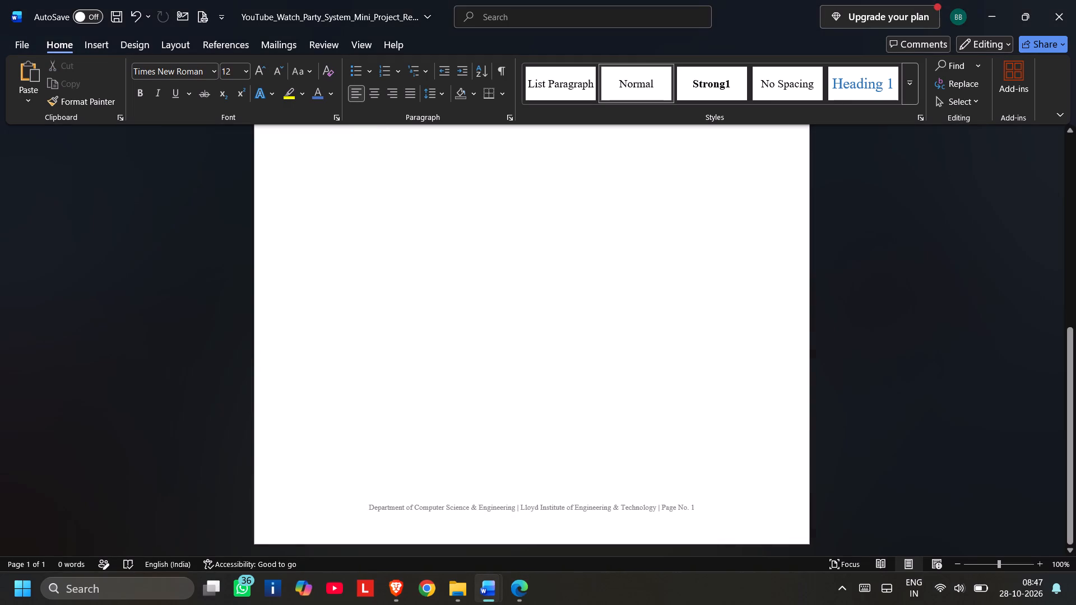
left_click(535, 393)
scroll(535, 393, "up", 1)
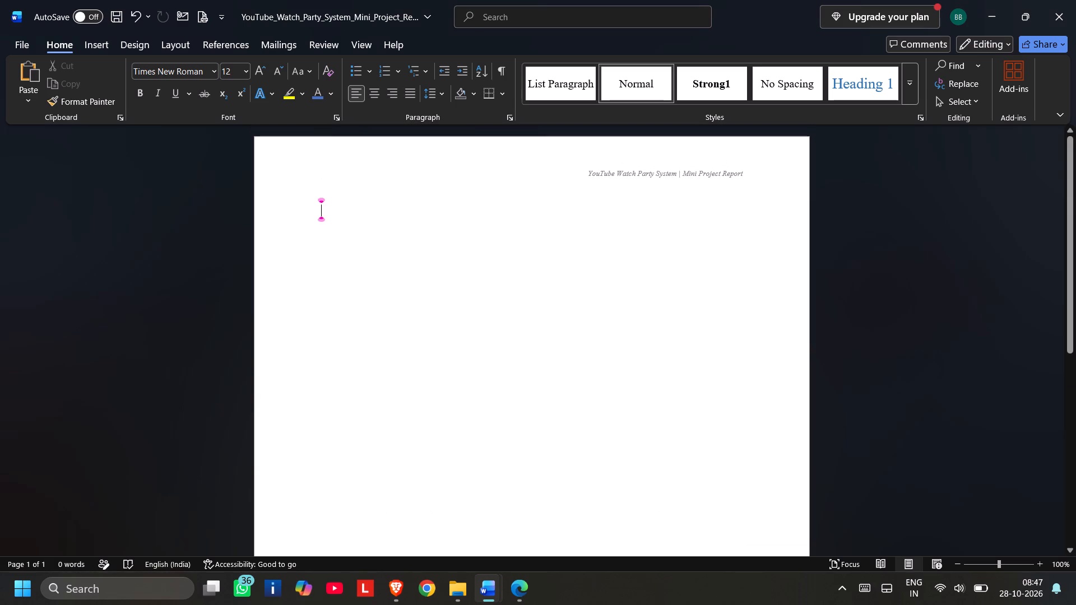
key("ctrl+v")
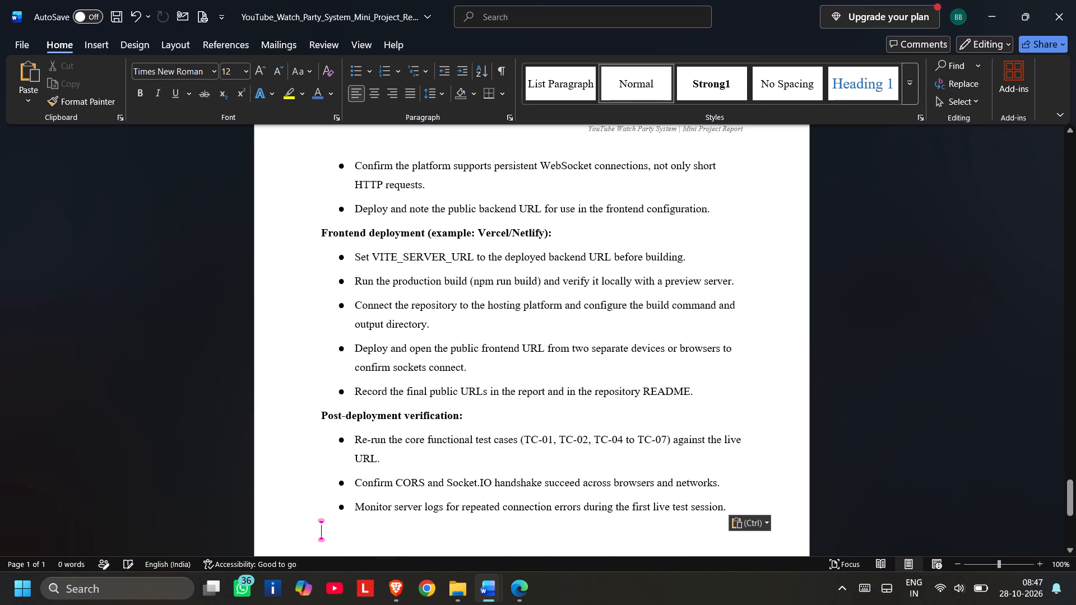
scroll(535, 393, "down", 6)
scroll(535, 393, "up", 3)
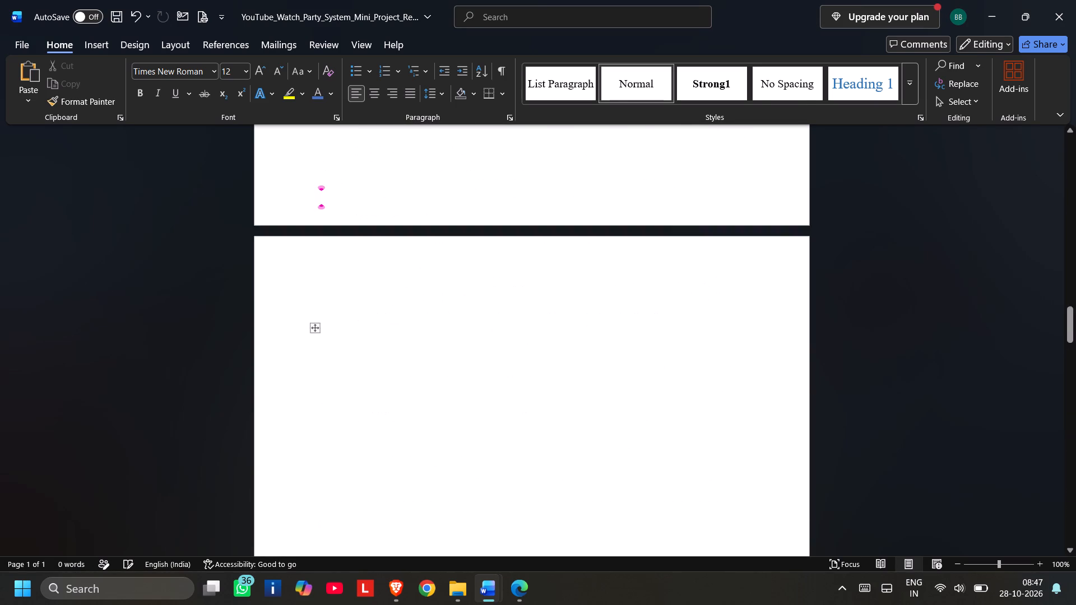
scroll(535, 393, "up", 4)
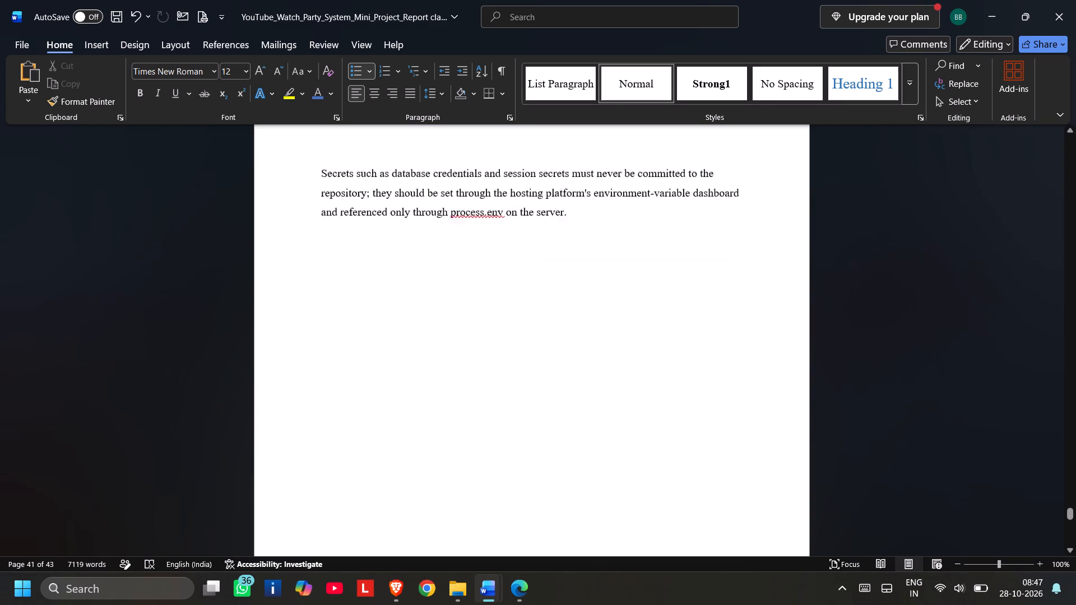
scroll(745, 323, "up", 5)
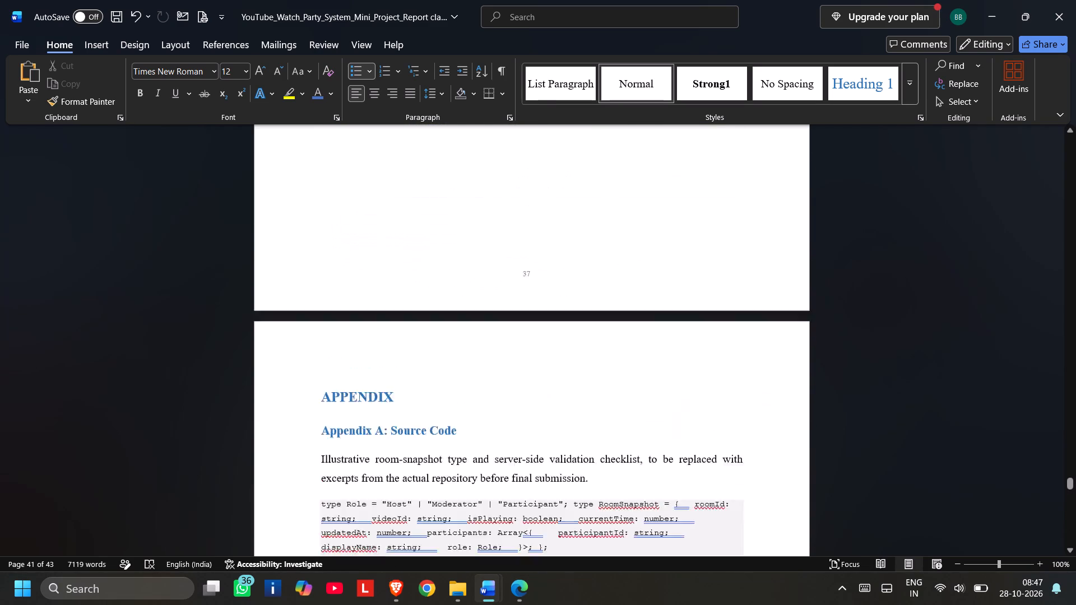
scroll(745, 323, "up", 5)
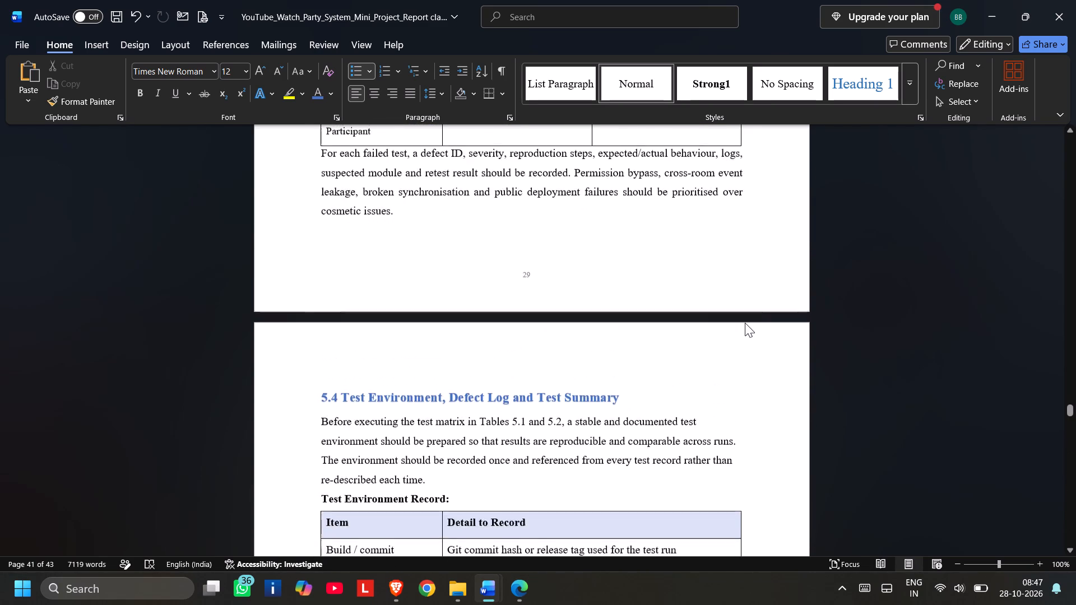
scroll(745, 323, "up", 1)
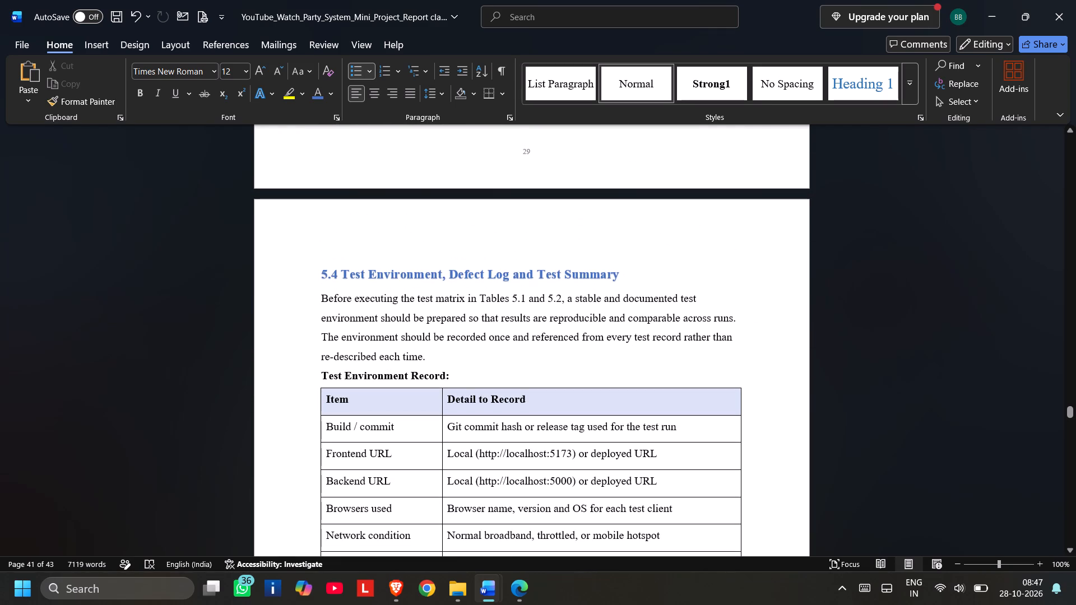
left_click_drag(318, 271, 568, 539)
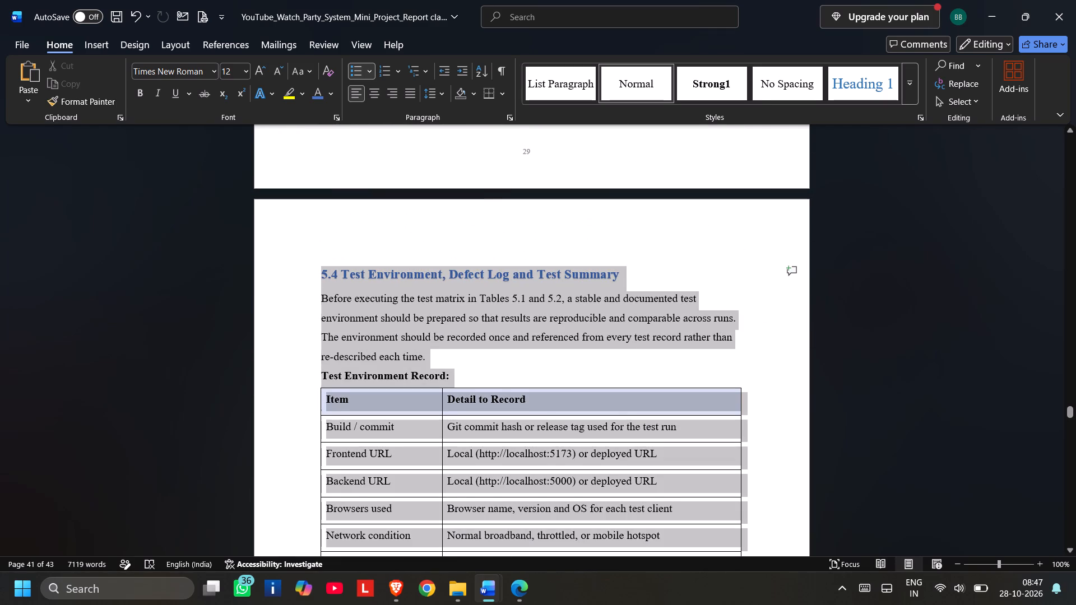
left_click_drag(568, 539, 768, 227)
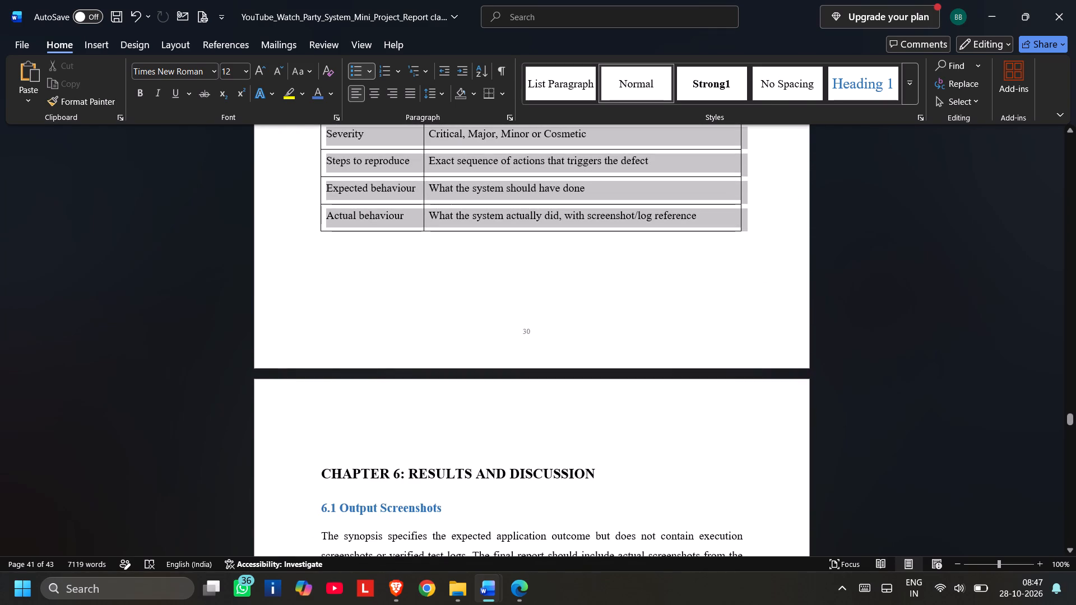
left_click_drag(768, 227, 748, 227)
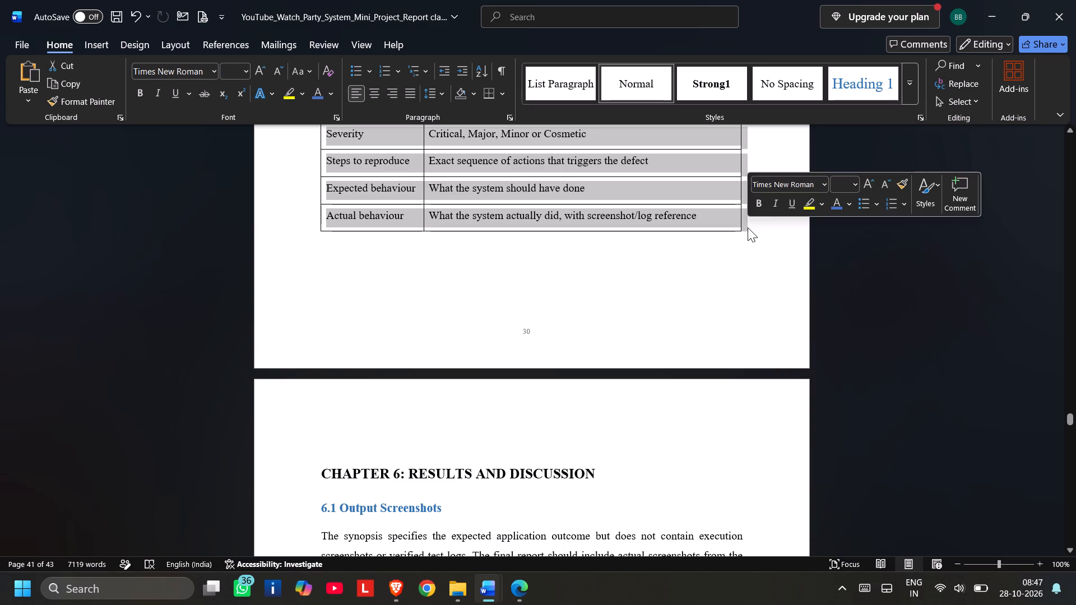
key("ctrl+c")
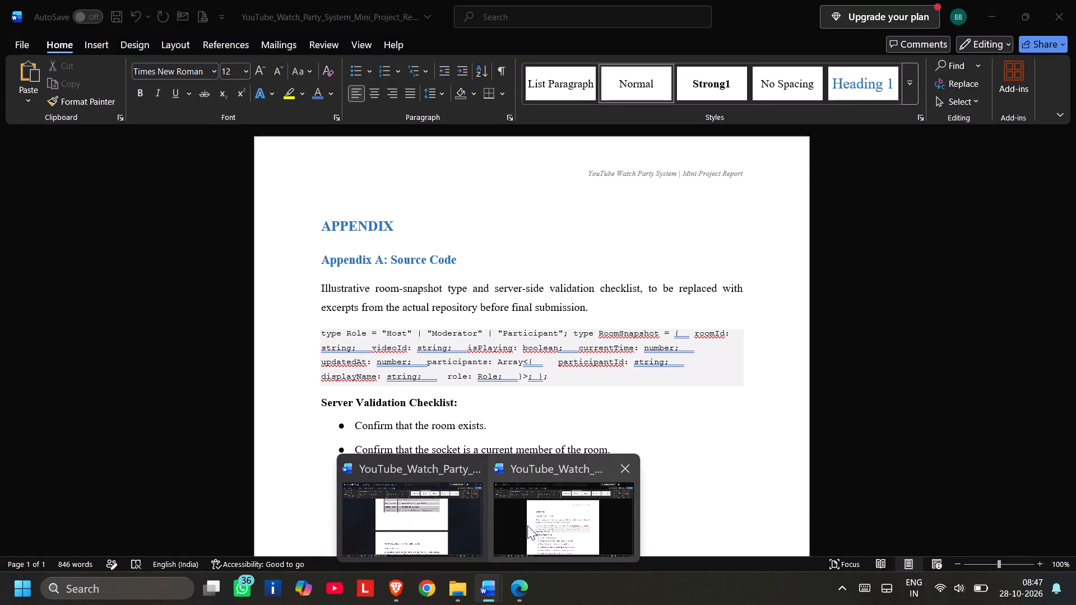
Paste the copied section 5.4 on a new page after the last post-deployment verification bullet in the appendix collection document.
left_click(527, 525)
scroll(527, 525, "down", 1)
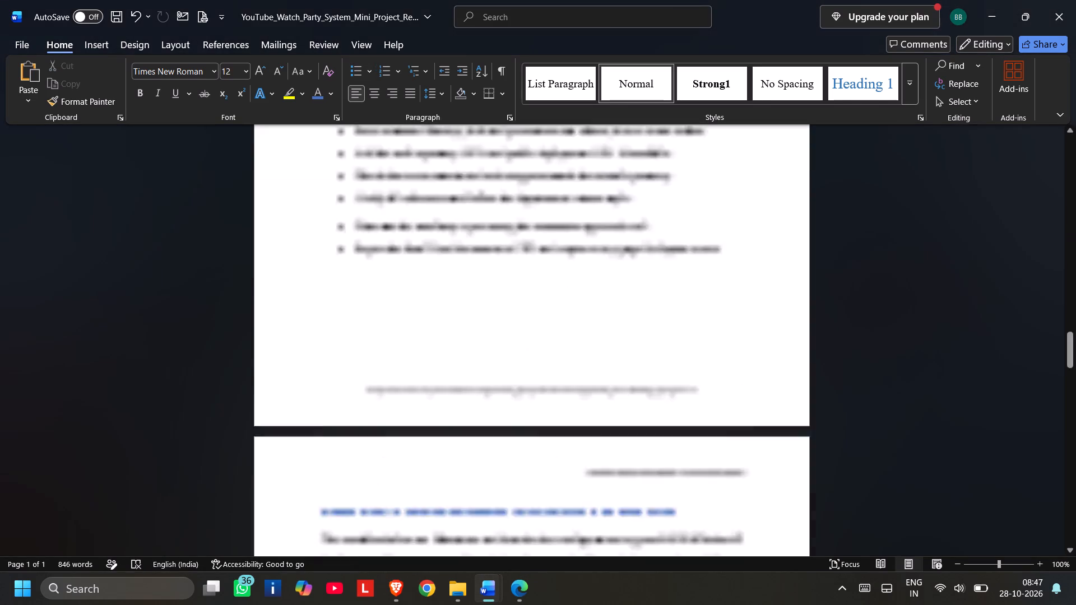
scroll(527, 525, "down", 2)
scroll(548, 445, "down", 1)
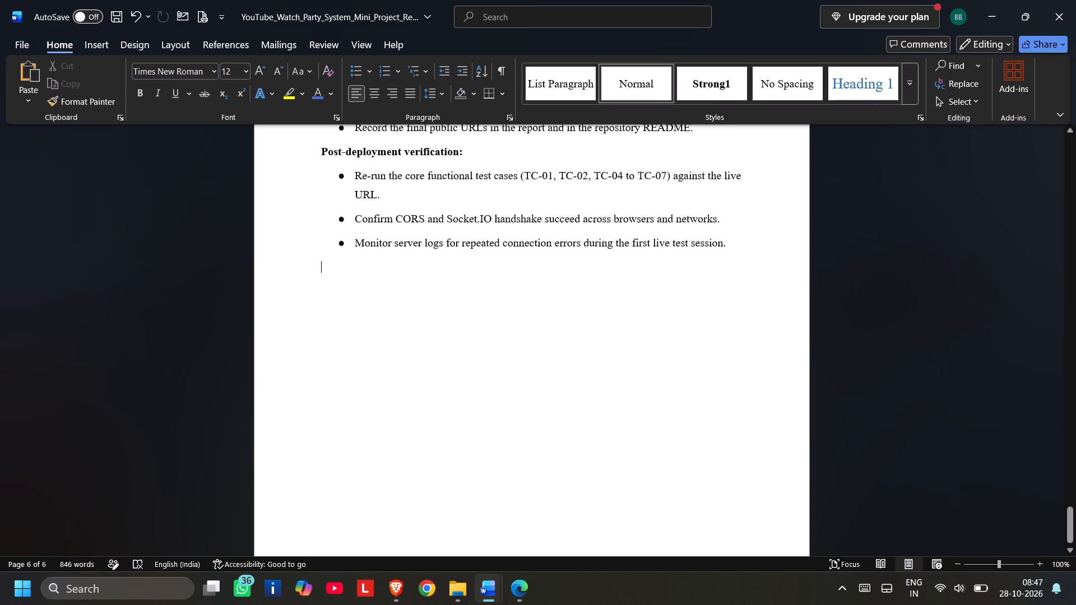
scroll(548, 445, "down", 1)
key("Return")
key("Return")
key("Return")
key("Return")
key("Return")
key("Return")
key("Return")
key("Return")
key("Return")
key("Return")
key("Return")
key("Return")
key("Return")
key("Return")
key("Return")
key("Return")
key("Return")
key("Return")
key("Return")
key("Return")
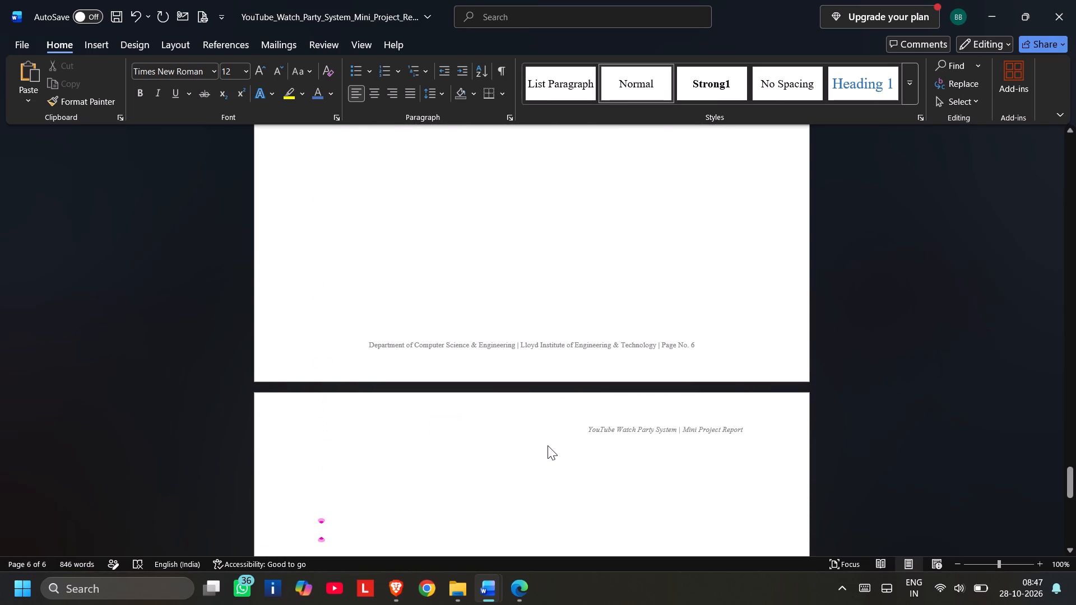
scroll(548, 445, "down", 1)
key("ctrl+v")
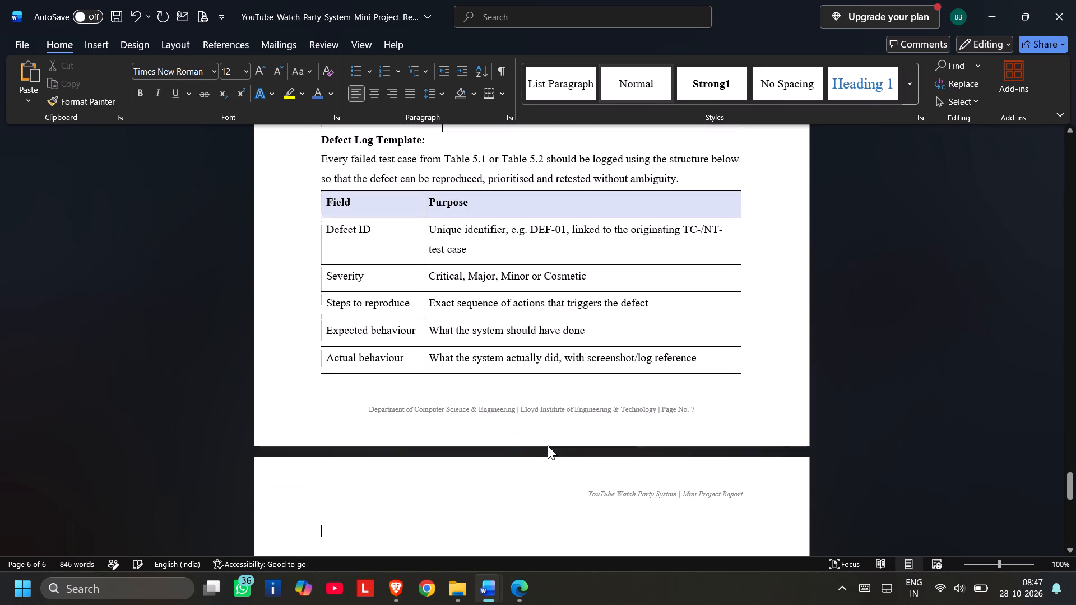
Delete the extra blank lines directly above the pasted 5.4 heading so the section starts at the top of its page.
scroll(509, 376, "up", 1)
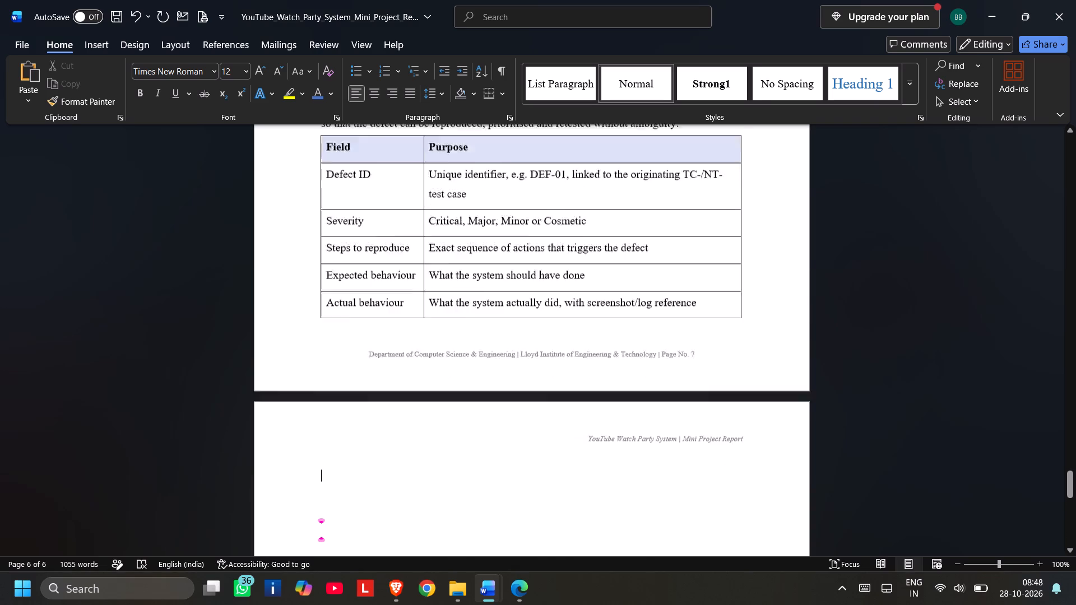
scroll(509, 376, "up", 1)
left_click(374, 300)
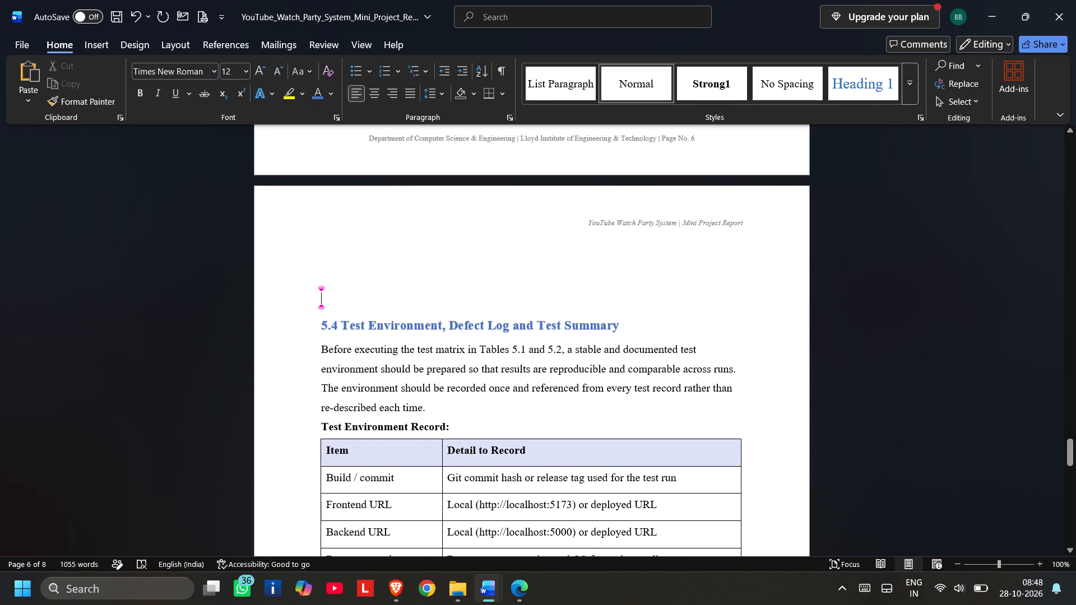
key("BackSpace")
key("BackSpace")
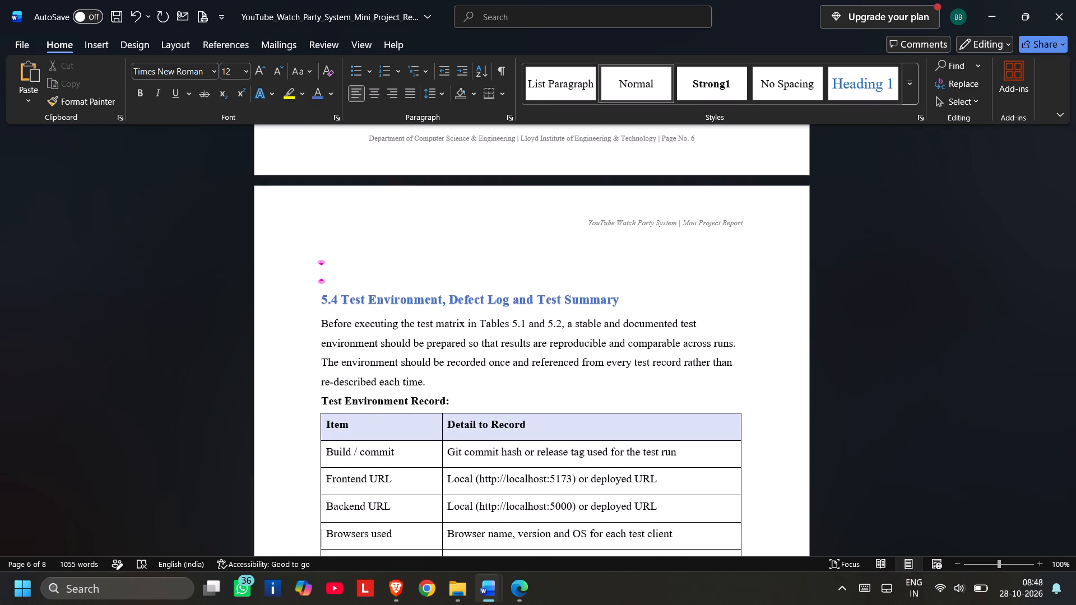
key("BackSpace")
key("BackSpace")
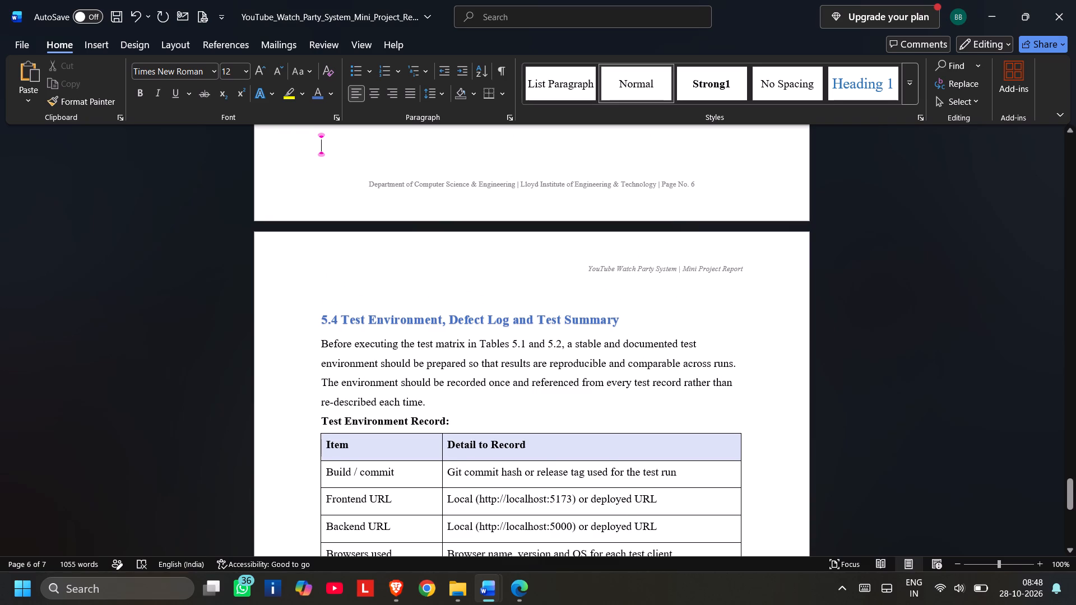
Review the collected pages back to the APPENDIX heading, and the pages around section 5.4 in the "claude" version.
scroll(458, 294, "up", 1)
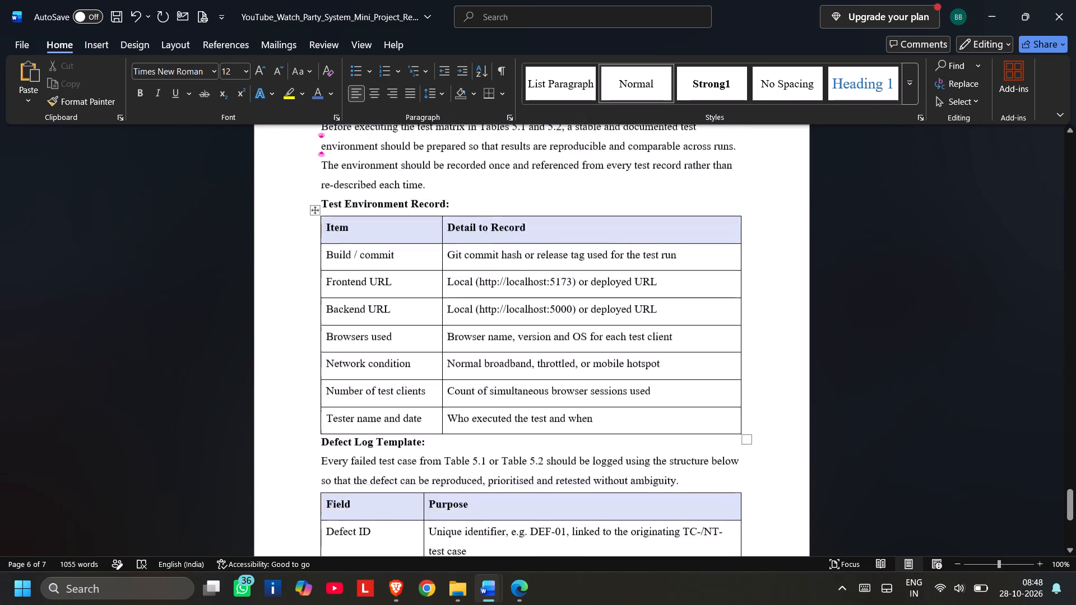
scroll(458, 294, "up", 1)
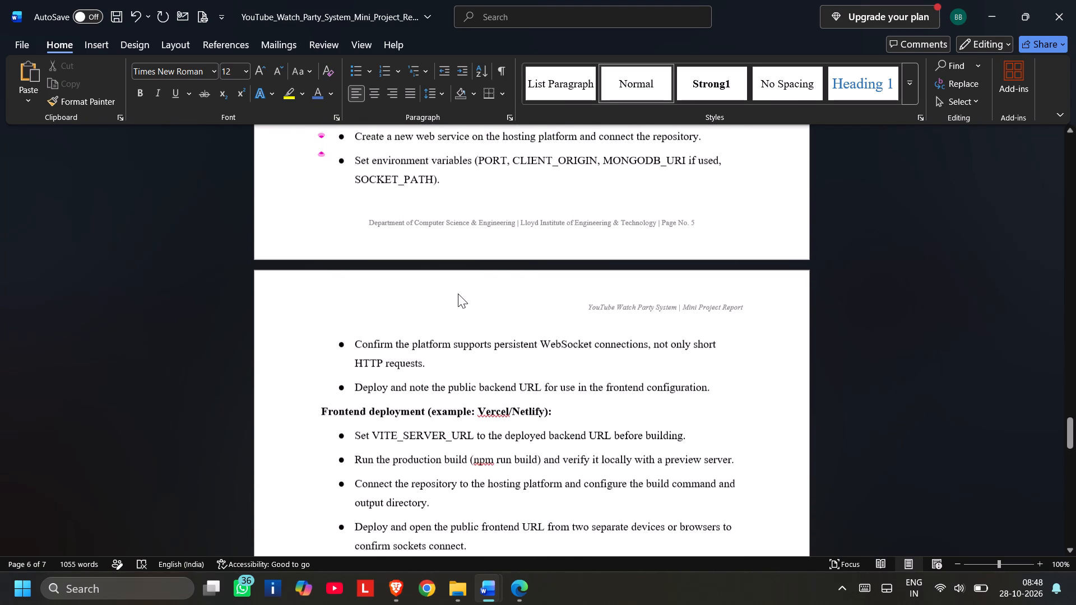
scroll(418, 314, "up", 1)
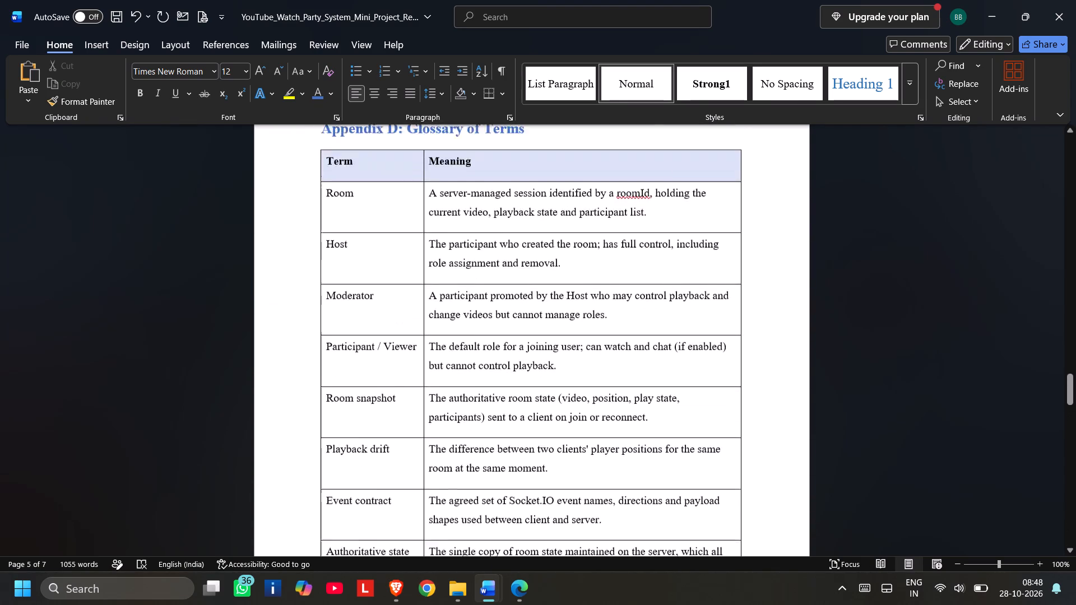
scroll(418, 314, "up", 1)
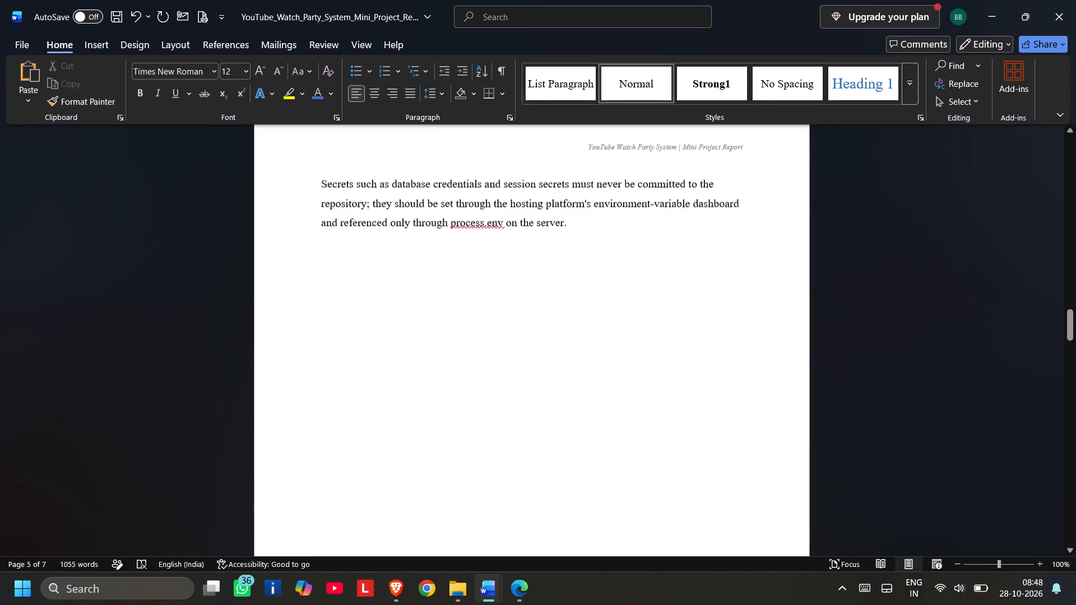
scroll(418, 314, "up", 2)
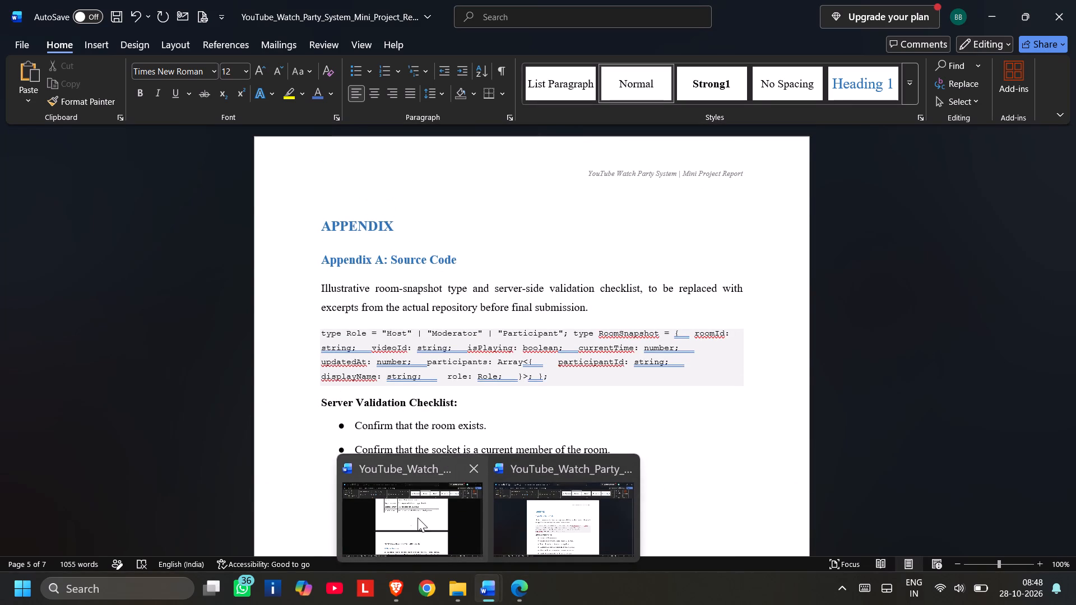
left_click(415, 513)
scroll(415, 513, "up", 1)
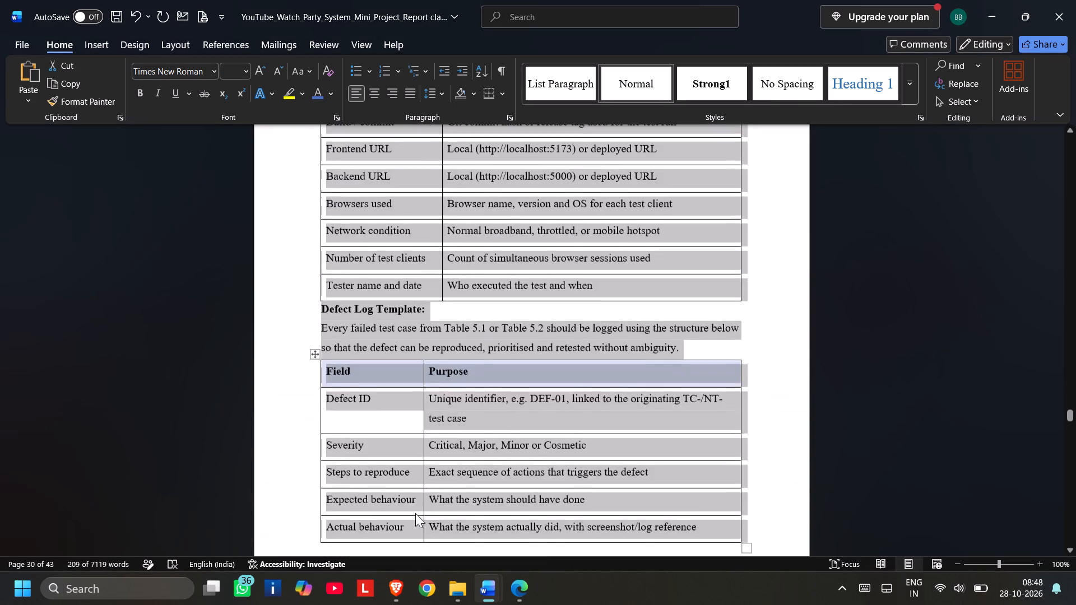
scroll(415, 513, "up", 1)
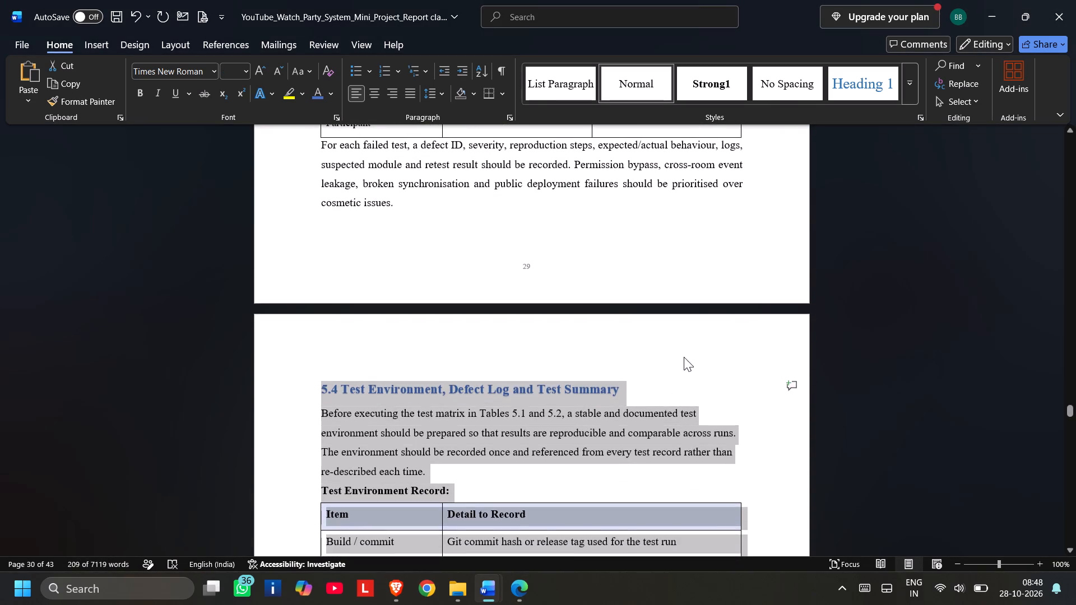
left_click(684, 357)
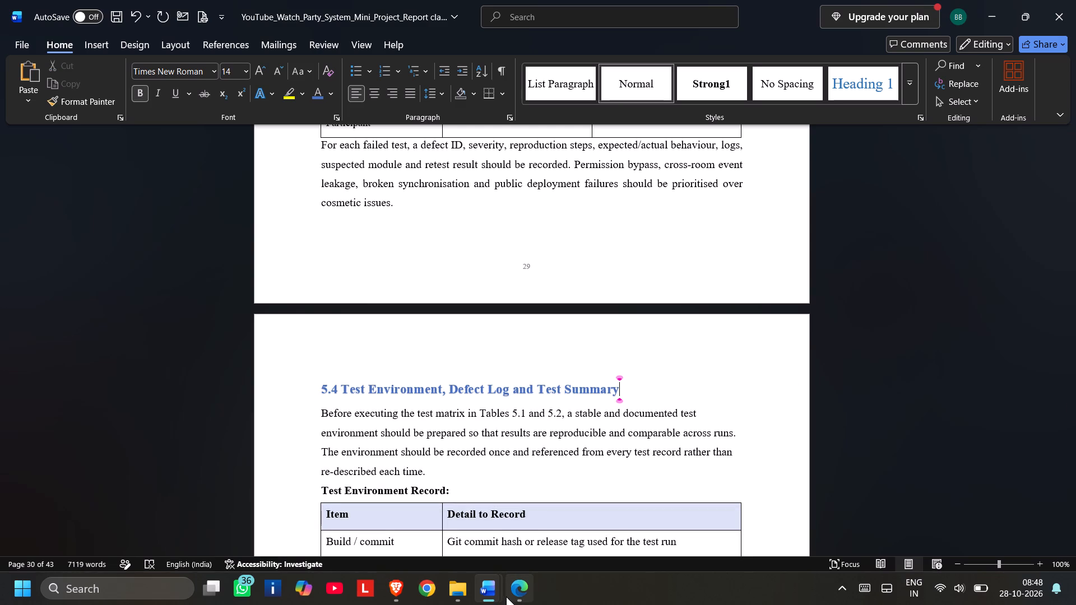
Delete the header text "YouTube Watch Party System | Mini Project Report" from the appendix collection document and return to the body.
left_click(530, 528)
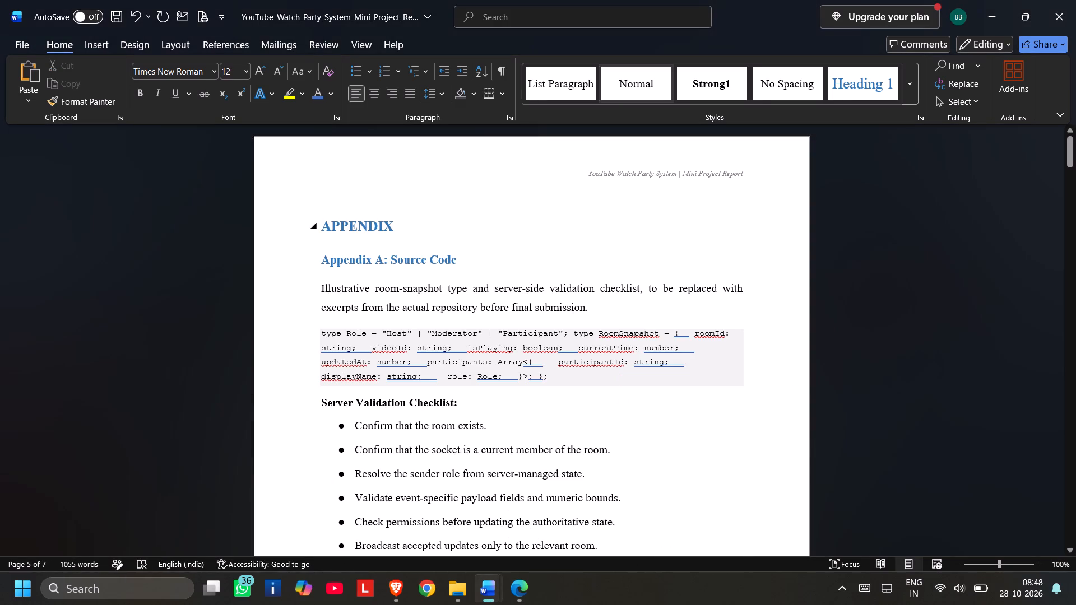
double_click(683, 169)
left_click(748, 171)
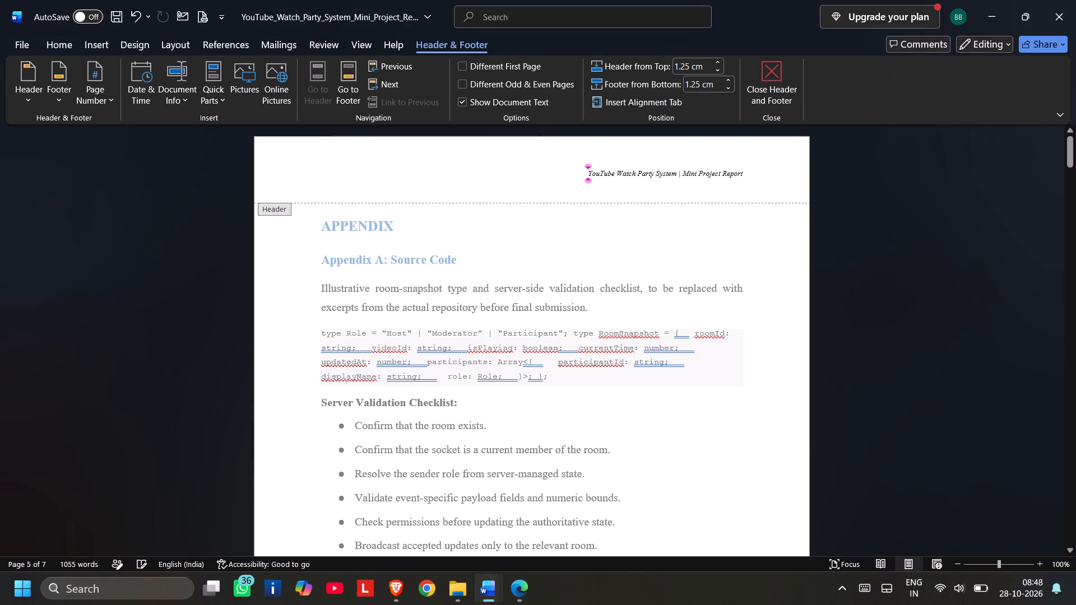
key("BackSpace")
key("BackSpace")
key("BackSpace")
key("BackSpace")
key("BackSpace")
key("BackSpace")
key("BackSpace")
key("BackSpace")
key("BackSpace")
key("BackSpace")
key("BackSpace")
key("BackSpace")
key("BackSpace")
key("BackSpace")
key("BackSpace")
key("BackSpace")
key("BackSpace")
key("BackSpace")
key("BackSpace")
key("BackSpace")
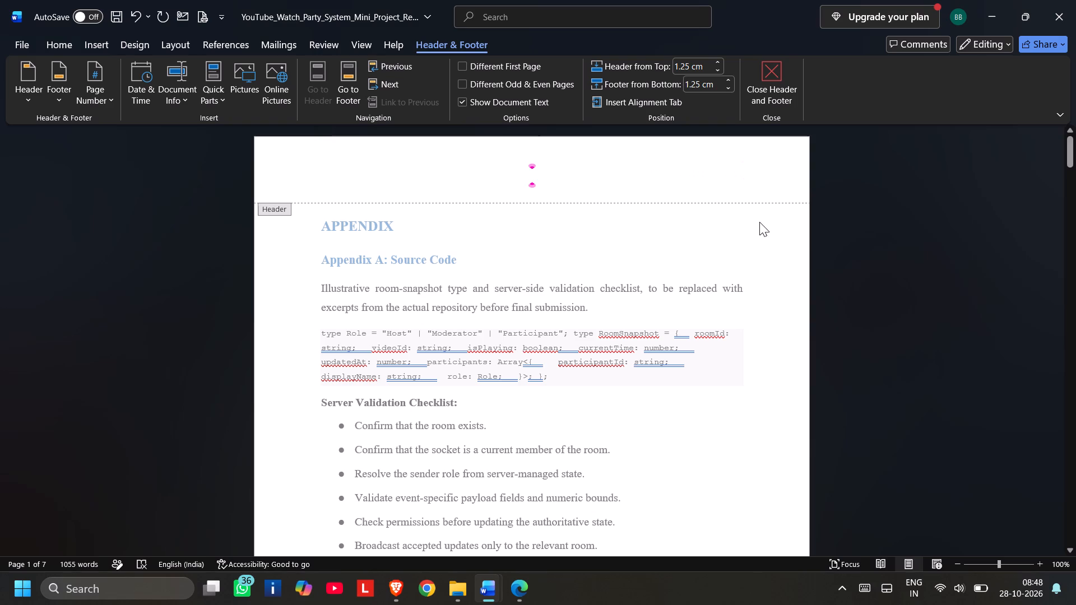
double_click(763, 239)
Delete the footer text "Department of Computer Science & Engineering | Lloyd Institute of Engineering & Technology | Page No. 1" below Appendix A.
scroll(763, 239, "down", 1)
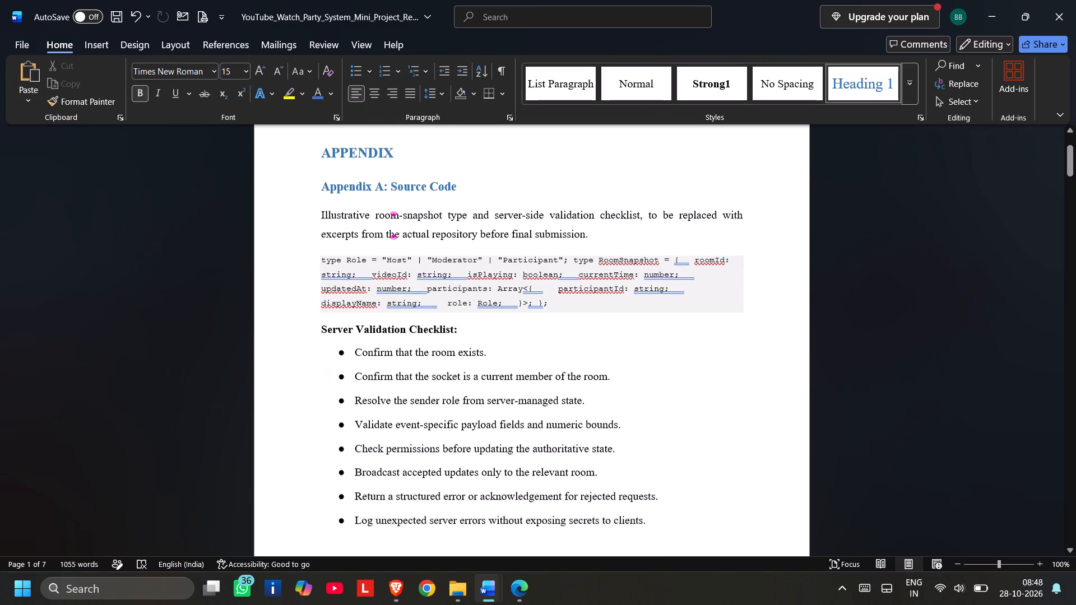
scroll(763, 239, "down", 2)
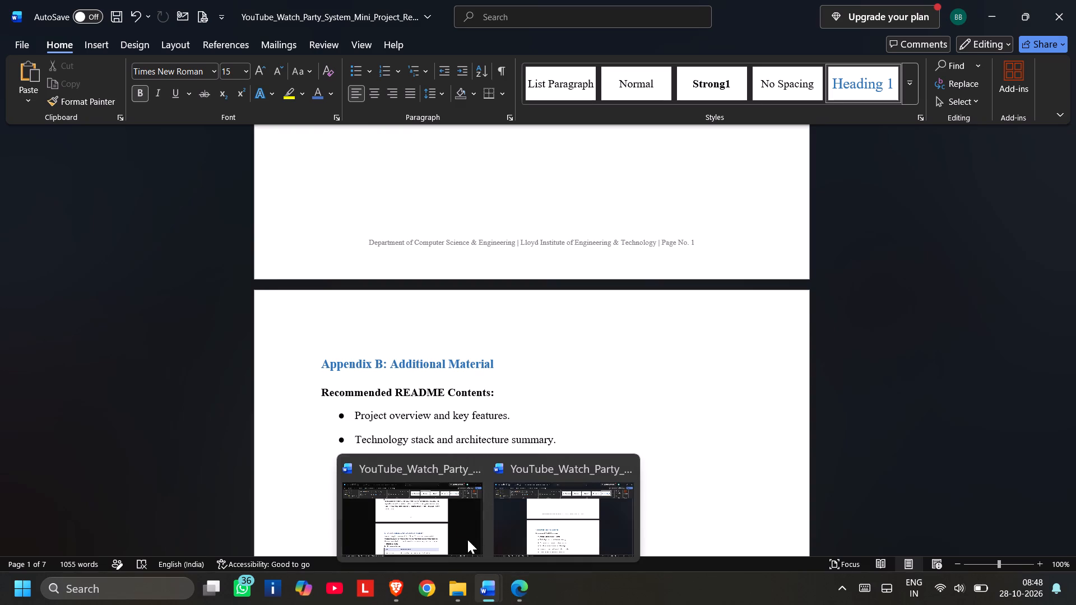
left_click(535, 518)
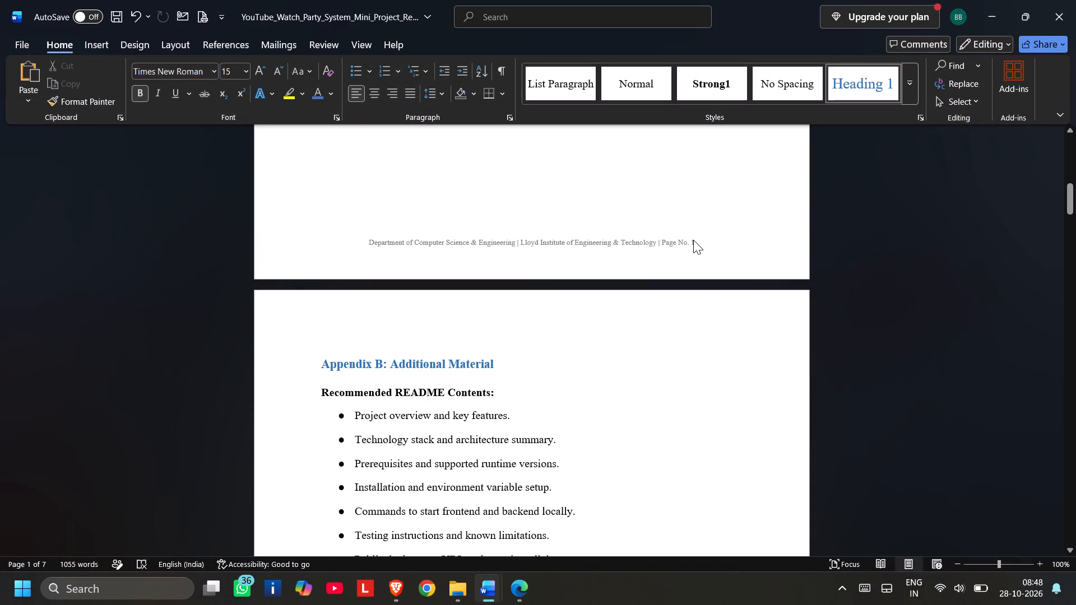
double_click(699, 240)
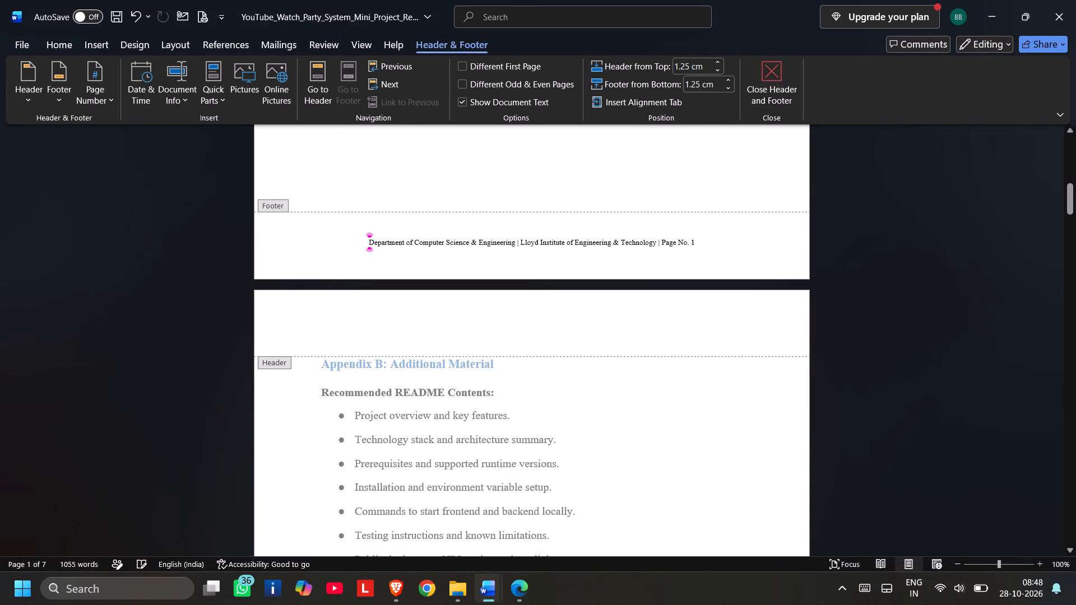
left_click(698, 242)
key("BackSpace")
key("BackSpace")
key("BackSpace")
key("BackSpace")
key("BackSpace")
key("BackSpace")
key("BackSpace")
key("BackSpace")
key("BackSpace")
key("BackSpace")
key("BackSpace")
key("BackSpace")
key("BackSpace")
key("BackSpace")
key("BackSpace")
key("BackSpace")
key("BackSpace")
key("BackSpace")
key("BackSpace")
key("BackSpace")
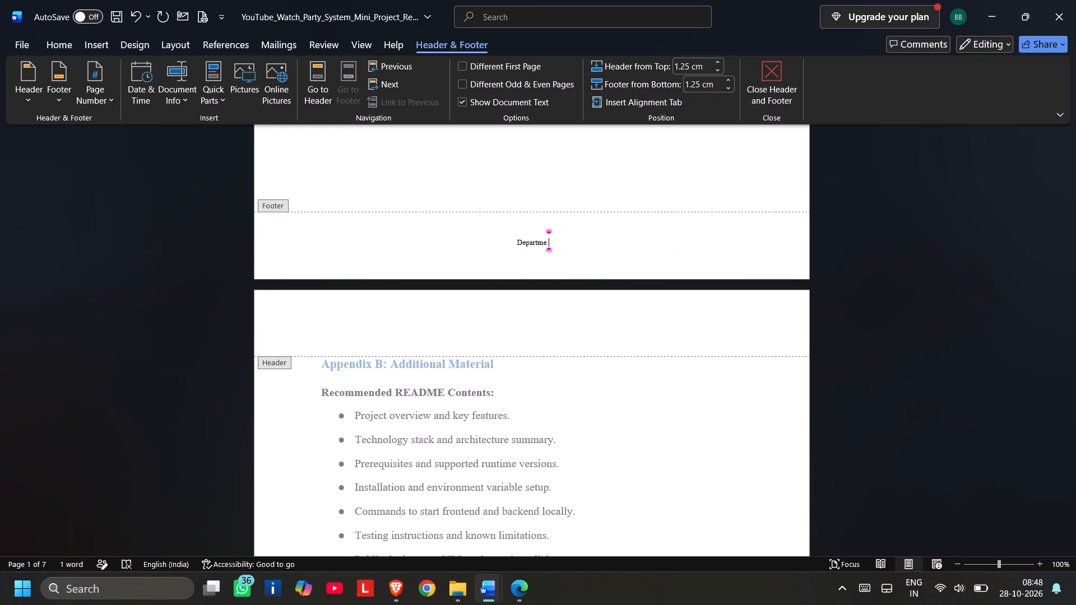
key("BackSpace")
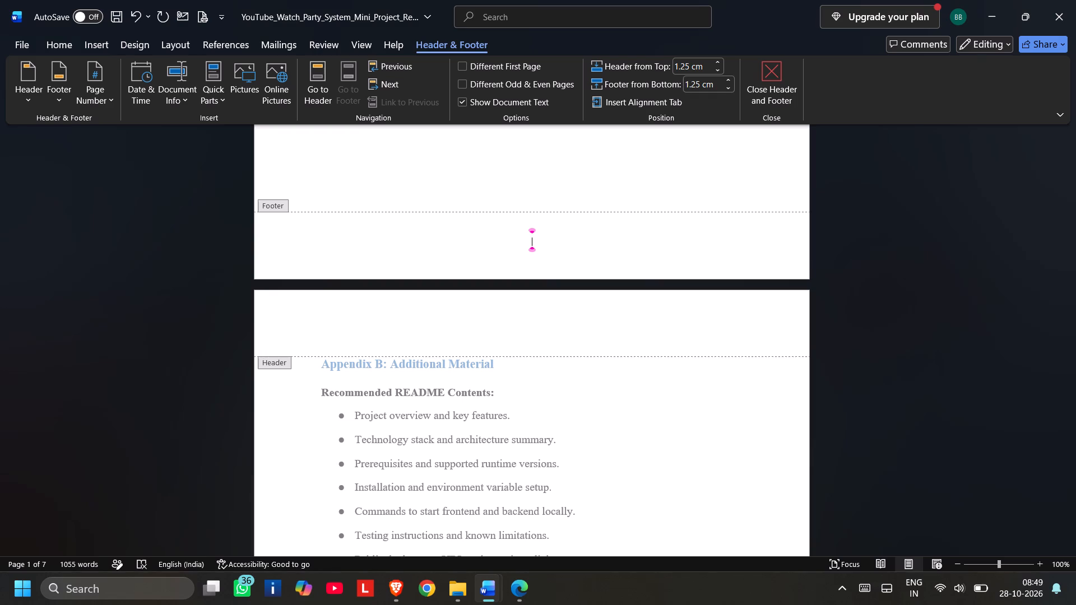
Enter 38 as the page number in the emptied footer of the first page.
key("Page_Down")
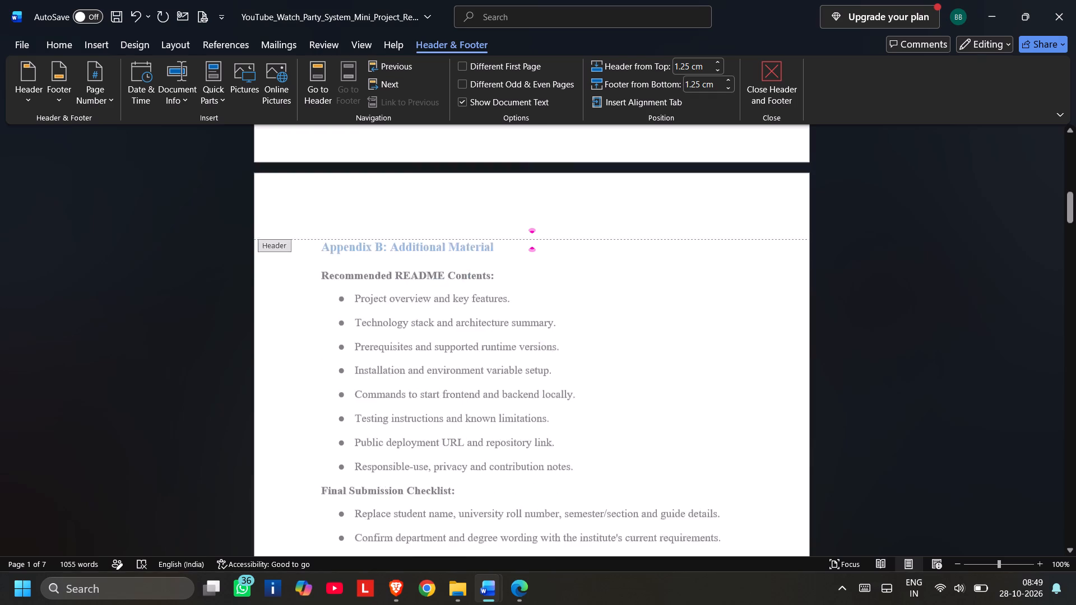
scroll(698, 242, "up", 1)
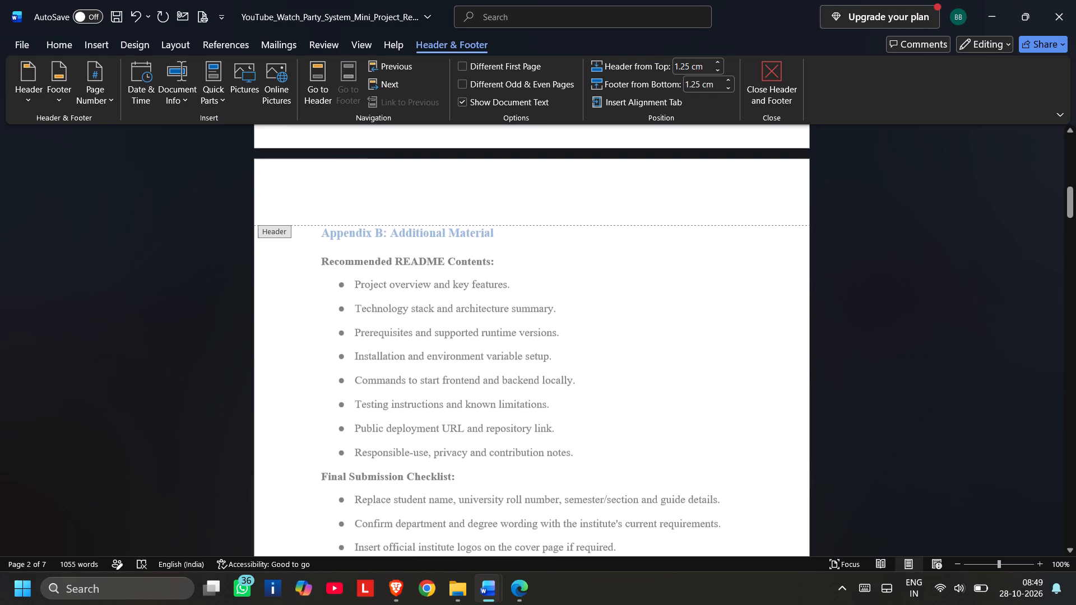
scroll(698, 242, "up", 1)
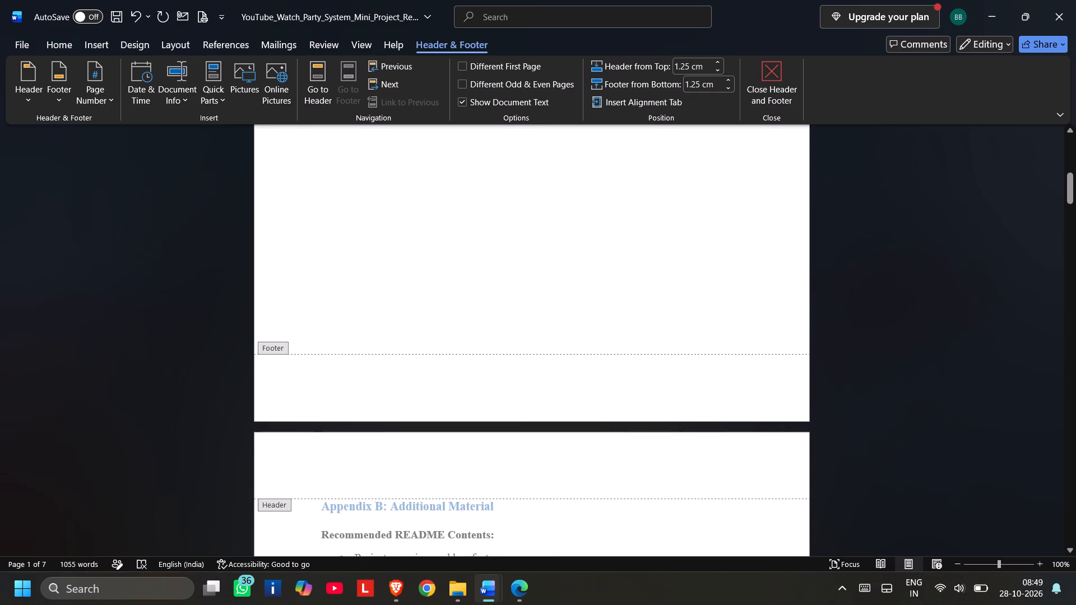
left_click(520, 387)
type("38")
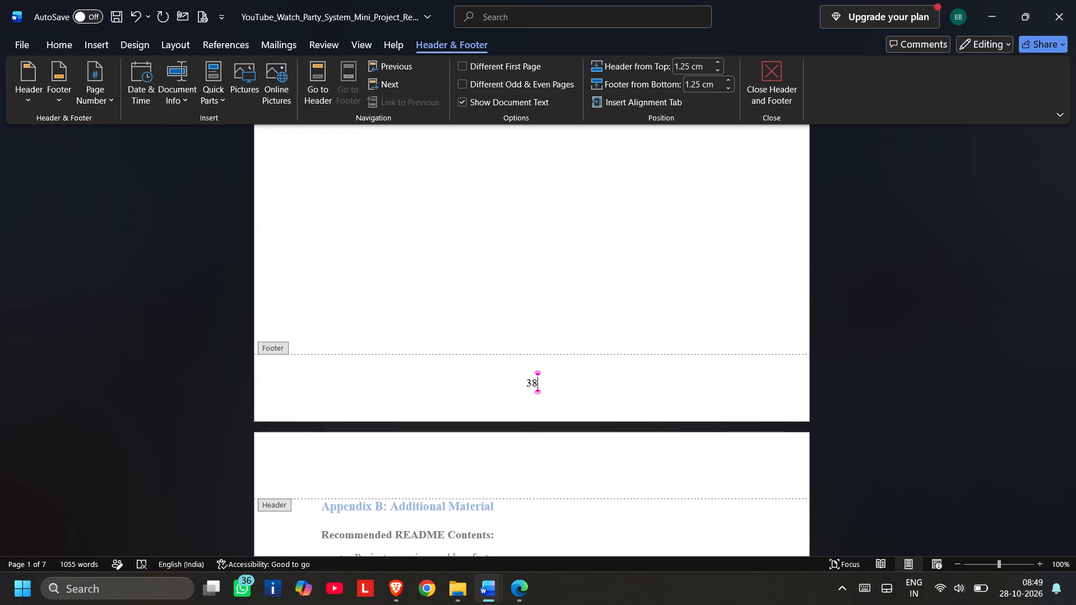
Set the font size of the footer number 38 to 9.
left_click_drag(554, 390, 518, 385)
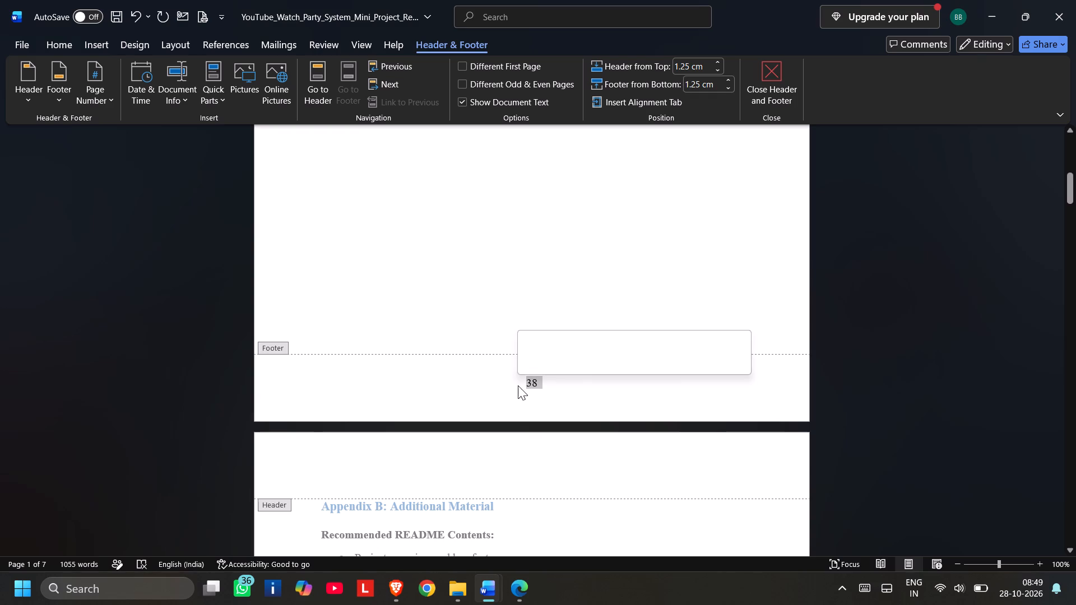
left_click(547, 371)
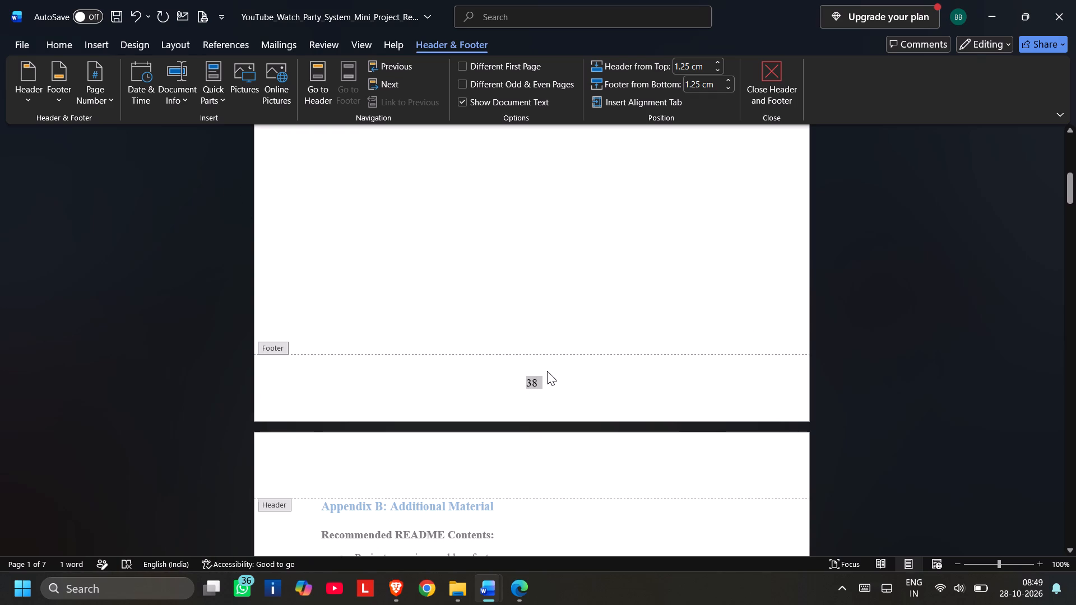
double_click(551, 395)
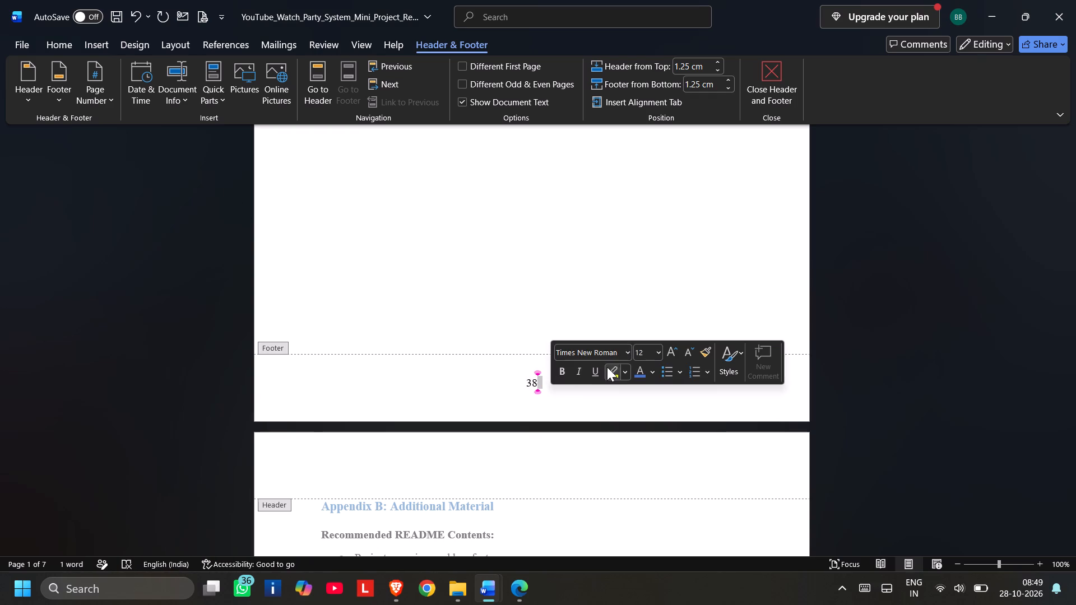
left_click(540, 381)
left_click_drag(548, 382, 521, 383)
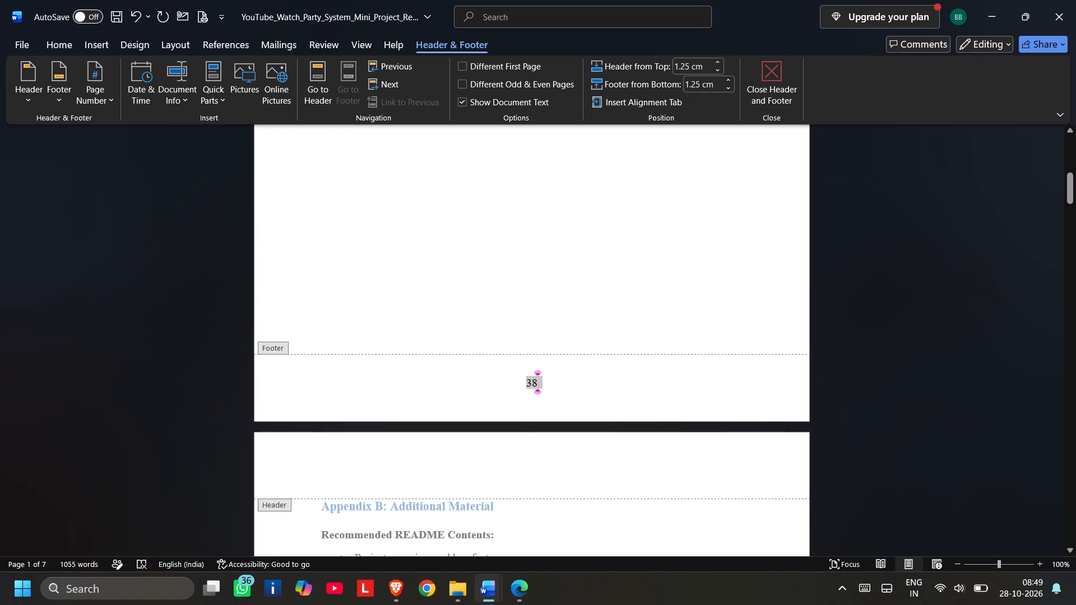
left_click_drag(521, 383, 520, 382)
left_click(625, 341)
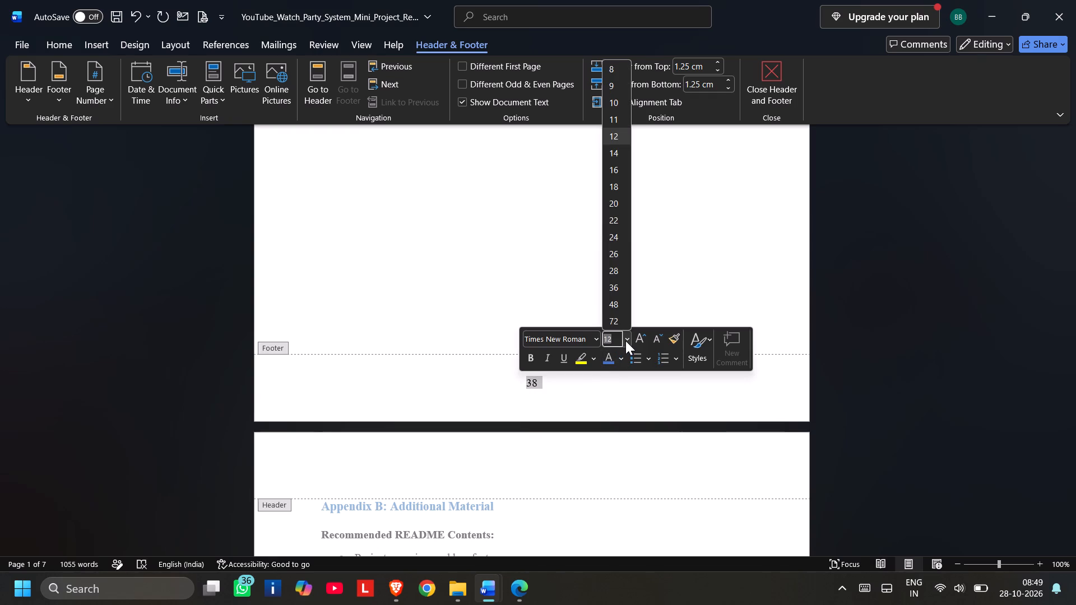
left_click(616, 85)
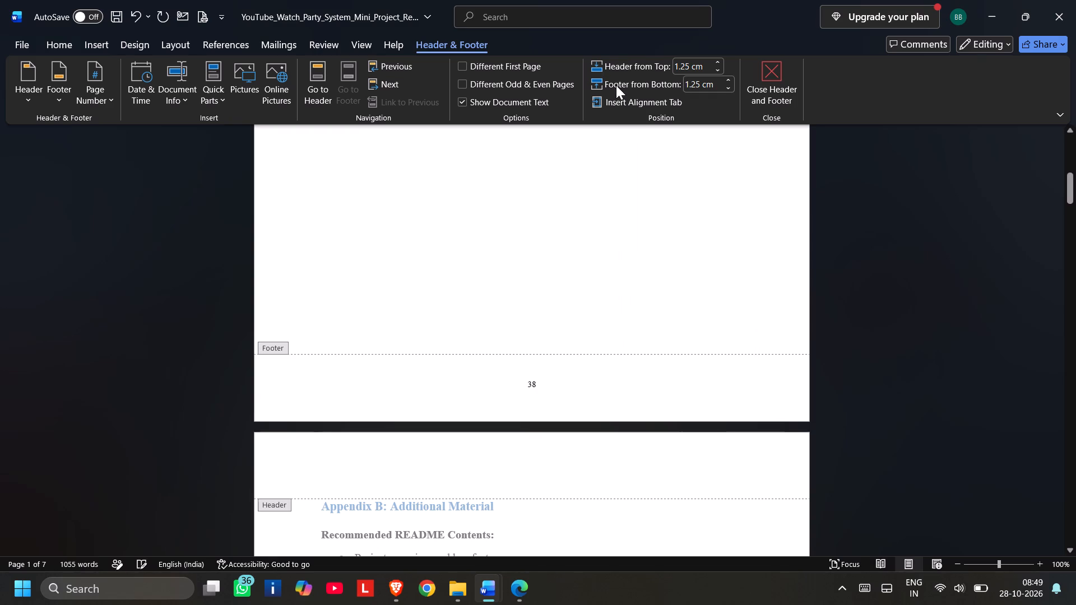
left_click(590, 367)
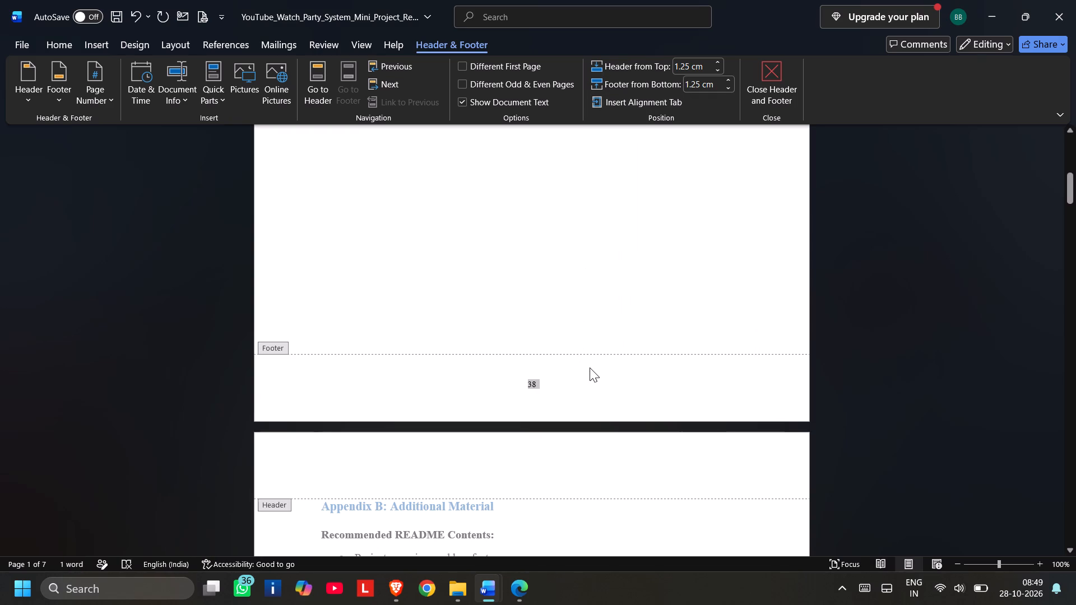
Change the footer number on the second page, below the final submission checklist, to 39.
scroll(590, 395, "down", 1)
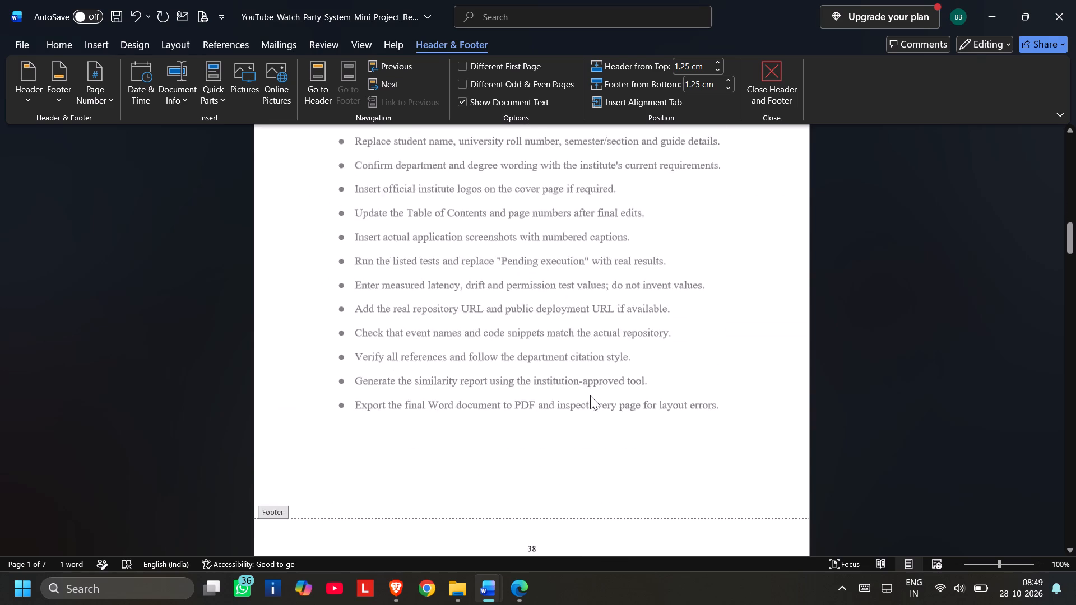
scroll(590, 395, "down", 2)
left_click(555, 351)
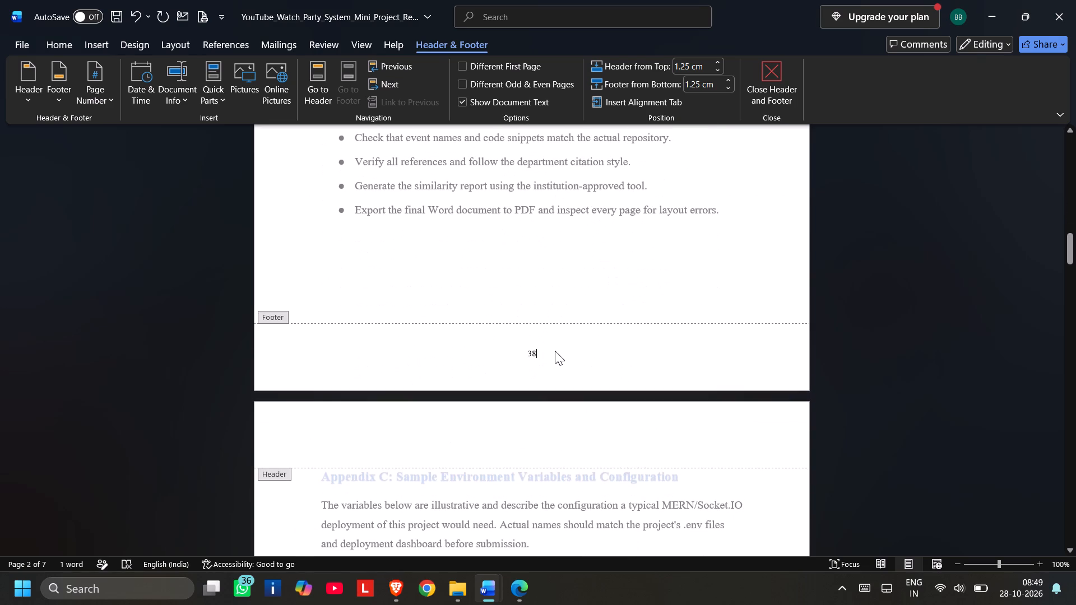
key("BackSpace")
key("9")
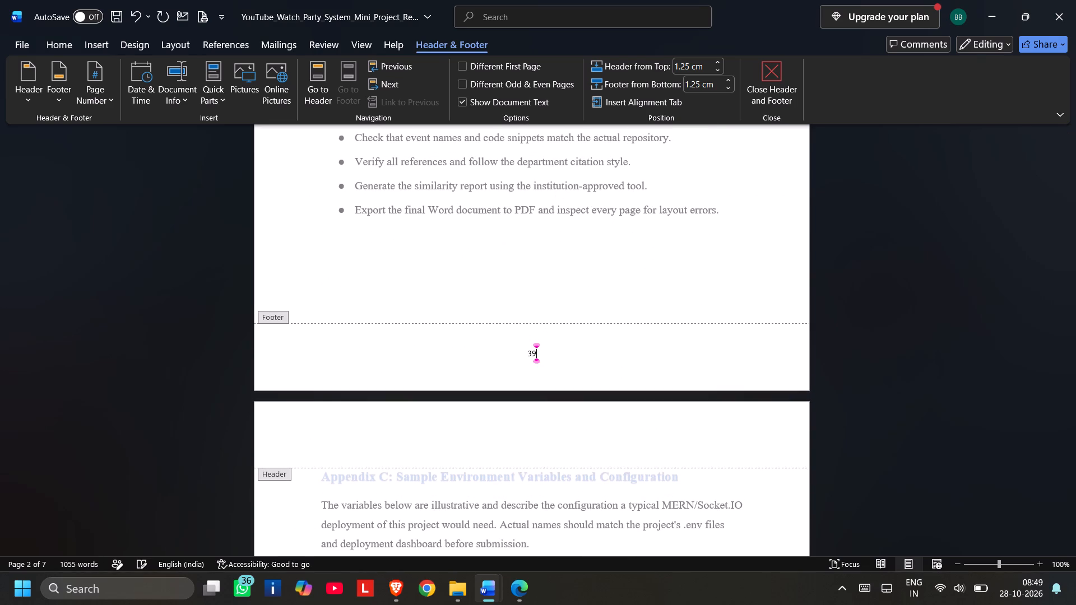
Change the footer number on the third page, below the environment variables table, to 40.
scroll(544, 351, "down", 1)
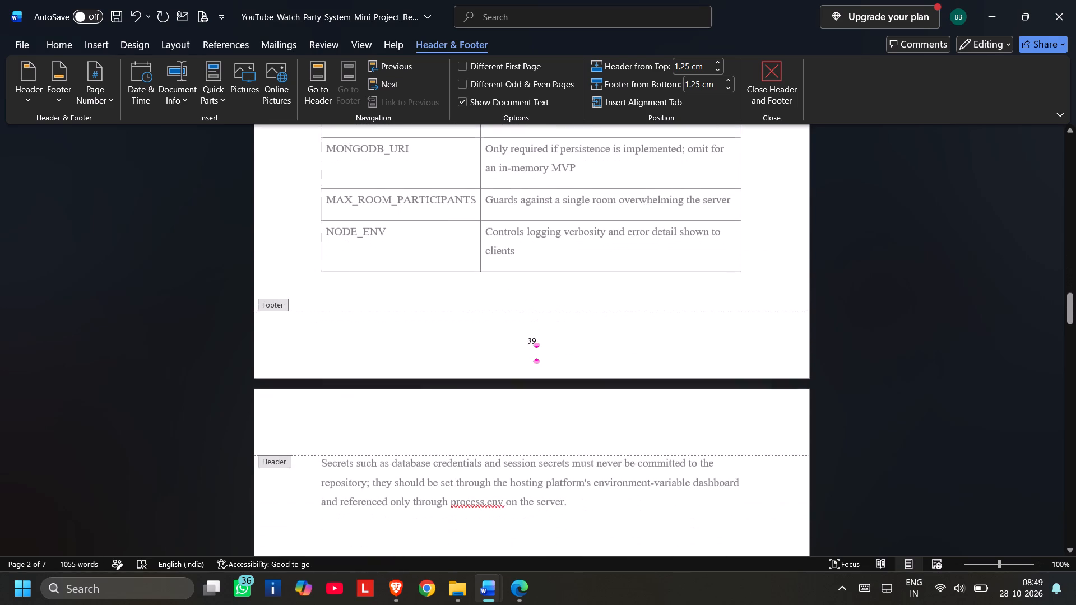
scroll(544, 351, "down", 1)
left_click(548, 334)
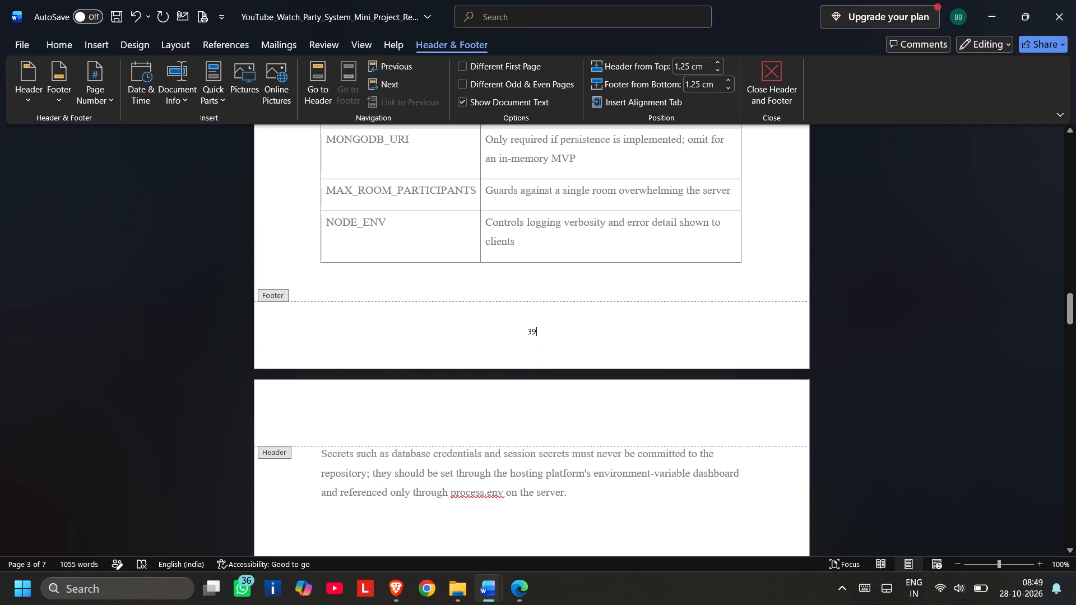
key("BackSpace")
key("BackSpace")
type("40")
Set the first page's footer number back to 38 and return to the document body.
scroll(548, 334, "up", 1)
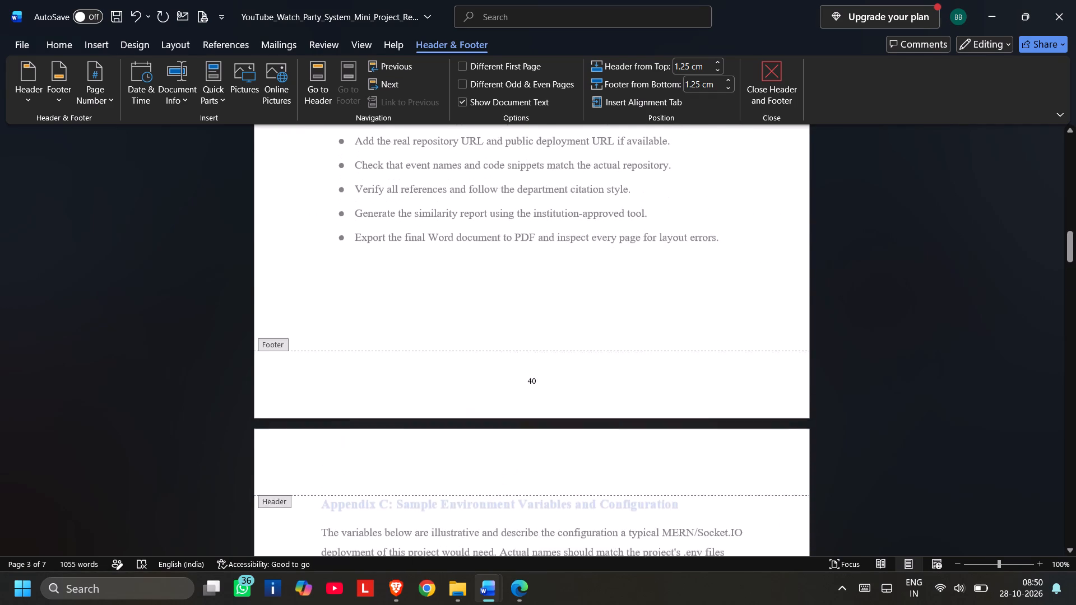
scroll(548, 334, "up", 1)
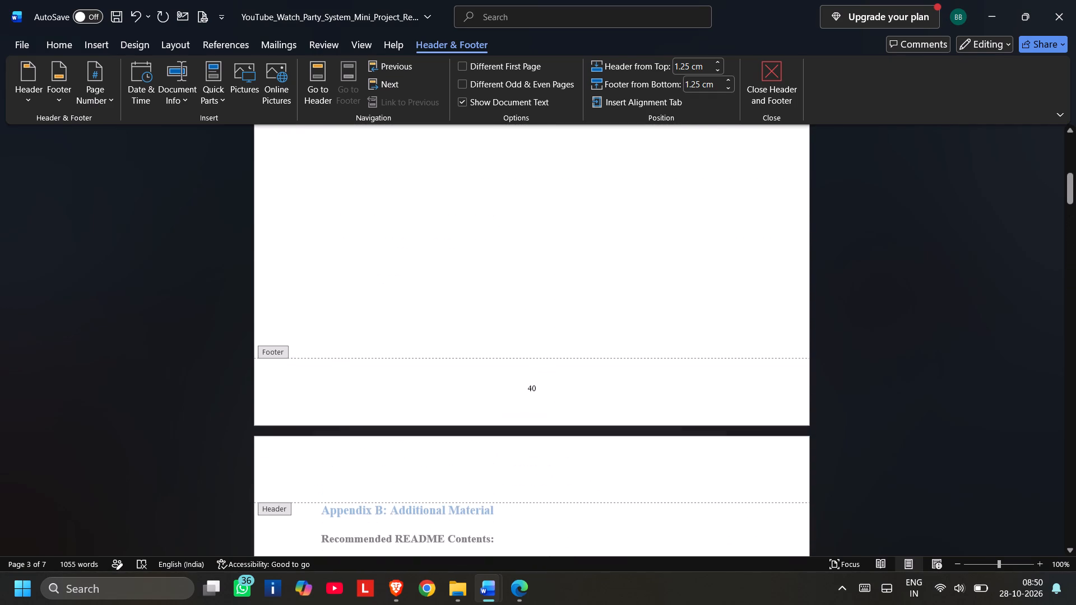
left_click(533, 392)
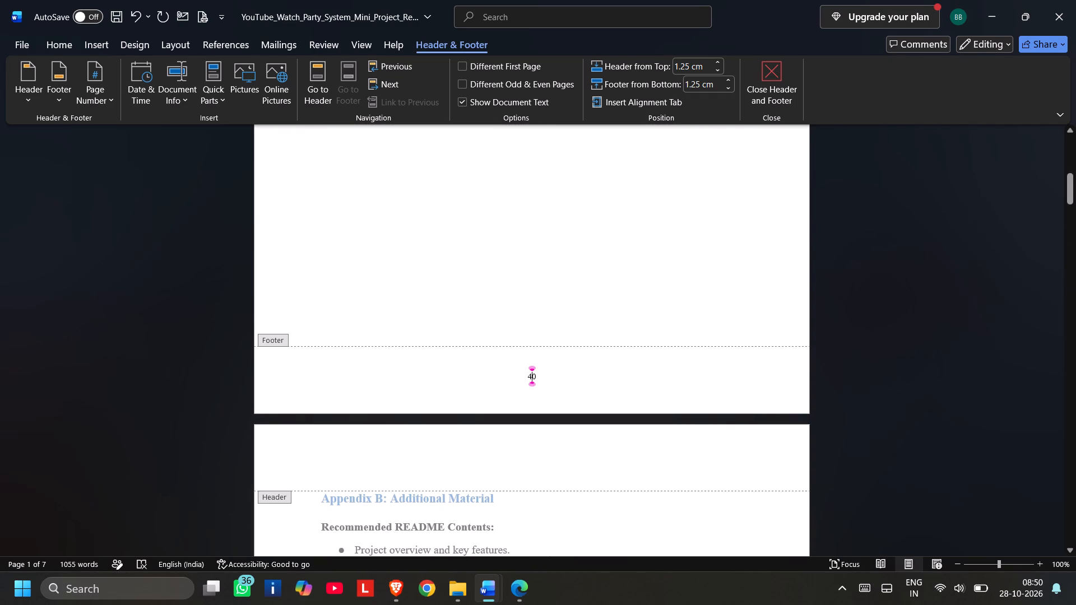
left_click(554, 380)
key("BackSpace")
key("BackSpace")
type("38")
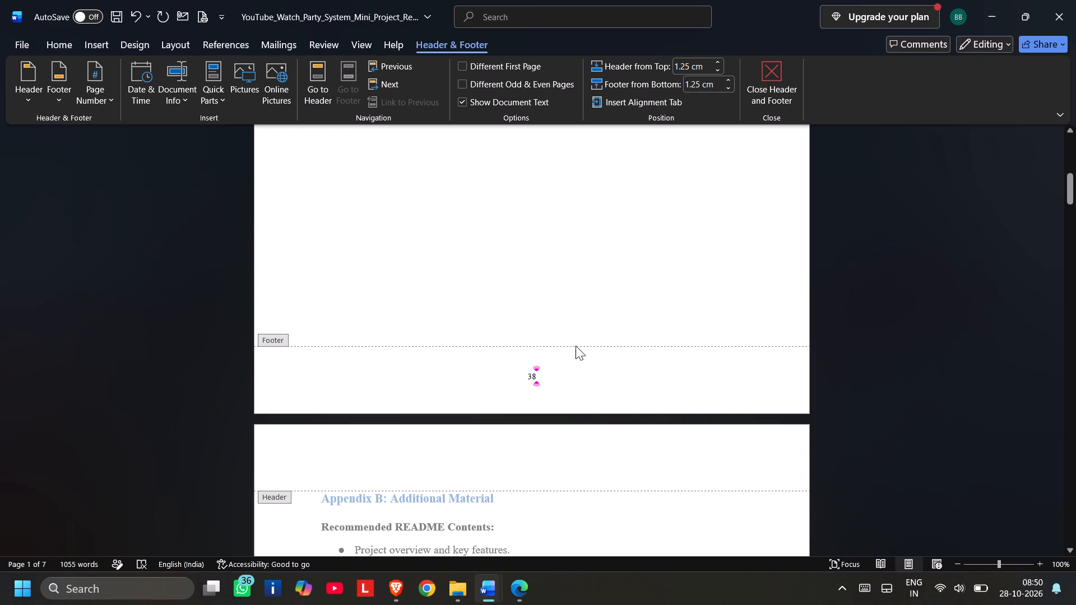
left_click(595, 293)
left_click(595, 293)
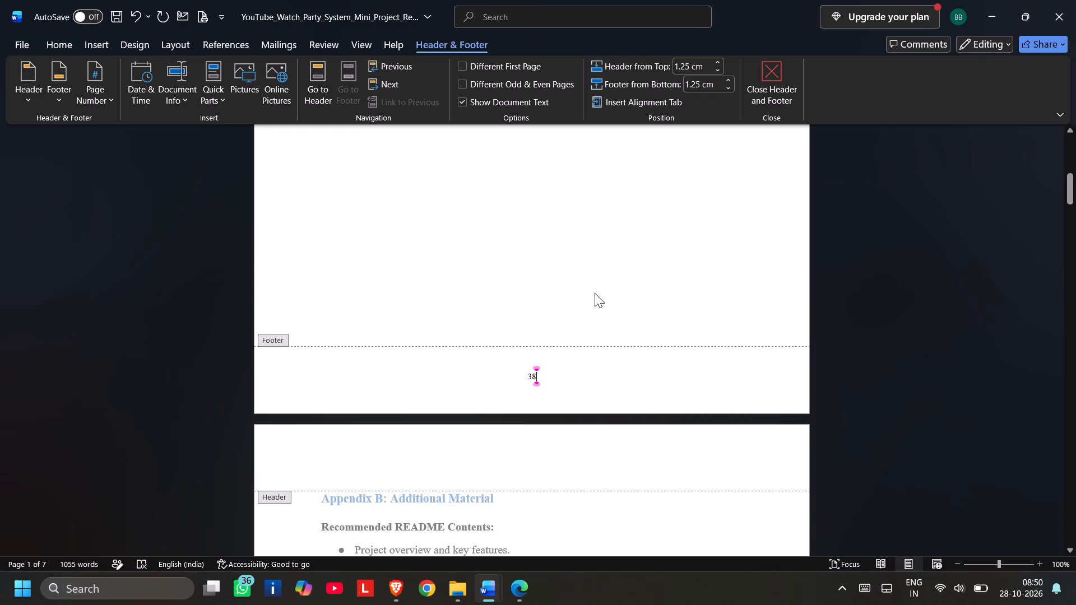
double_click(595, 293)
Reopen the footer on the second page, below the final submission checklist, and change its number to 39.
scroll(595, 293, "down", 1)
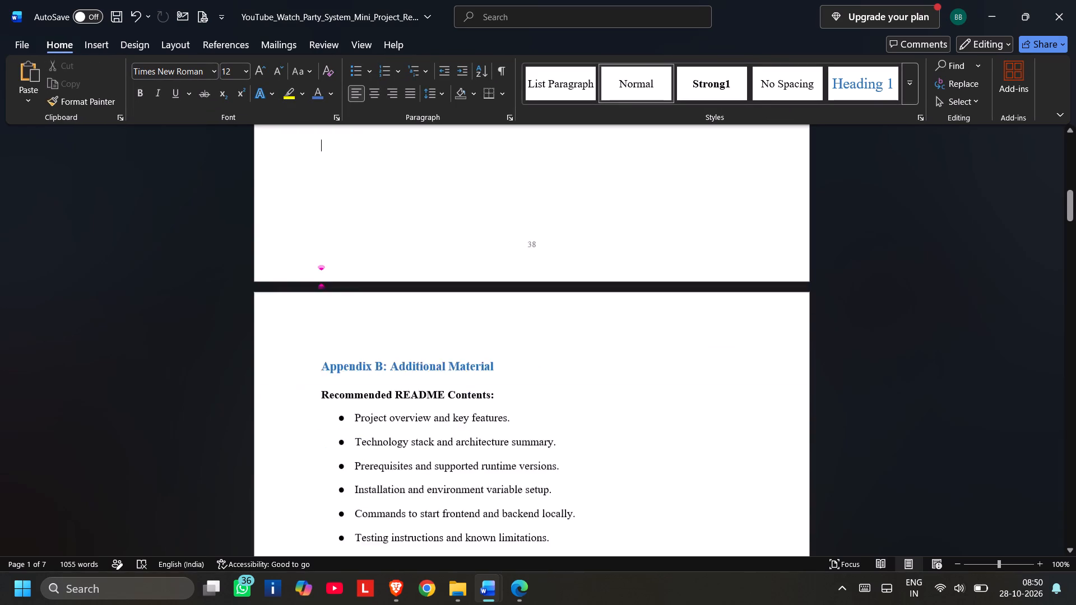
scroll(595, 293, "down", 1)
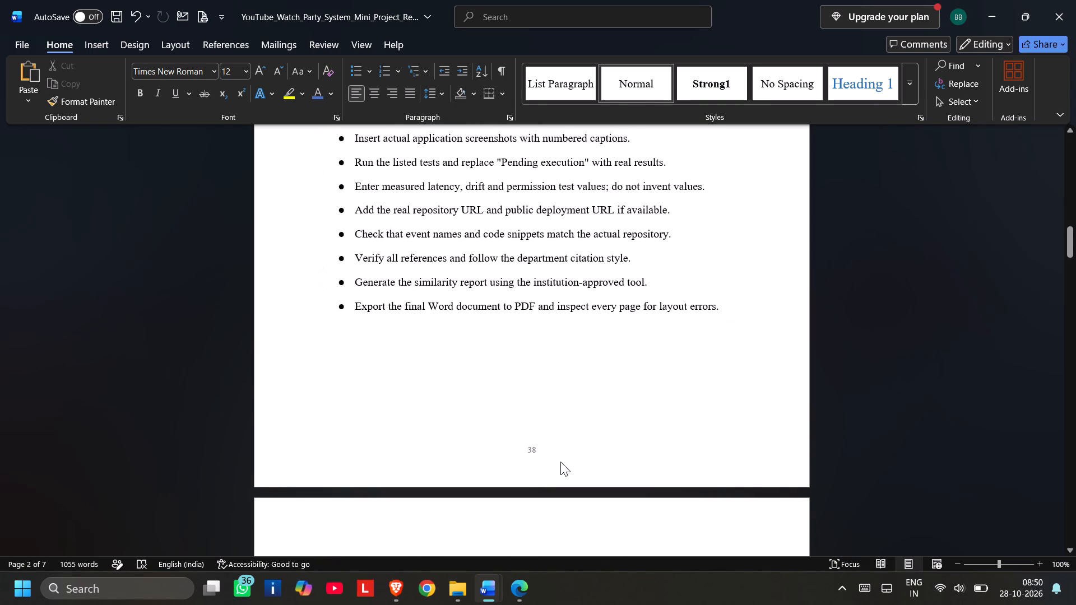
double_click(558, 458)
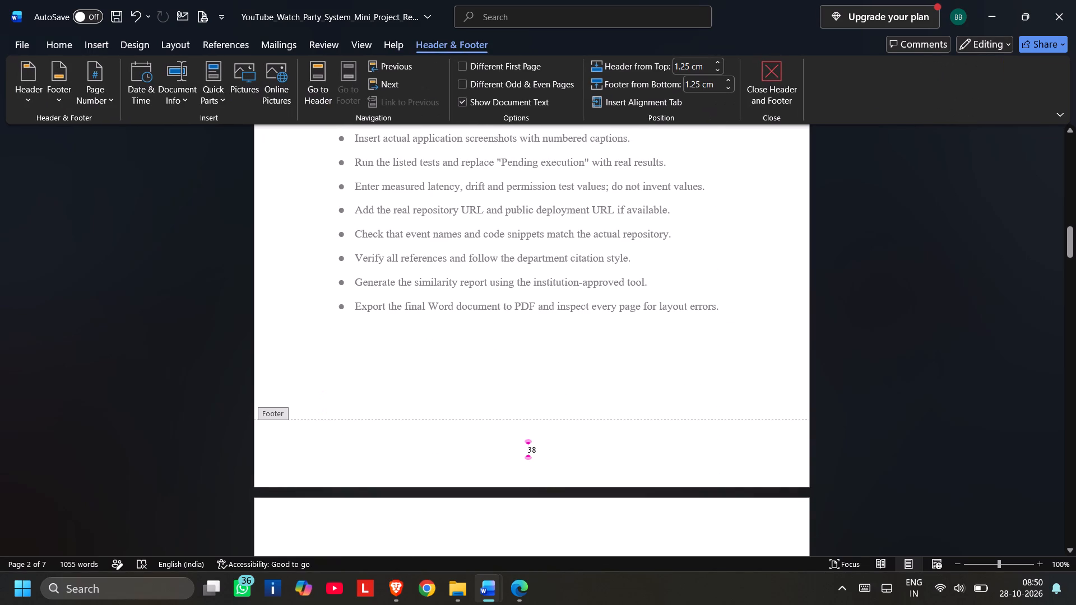
left_click(569, 449)
key("BackSpace")
key("9")
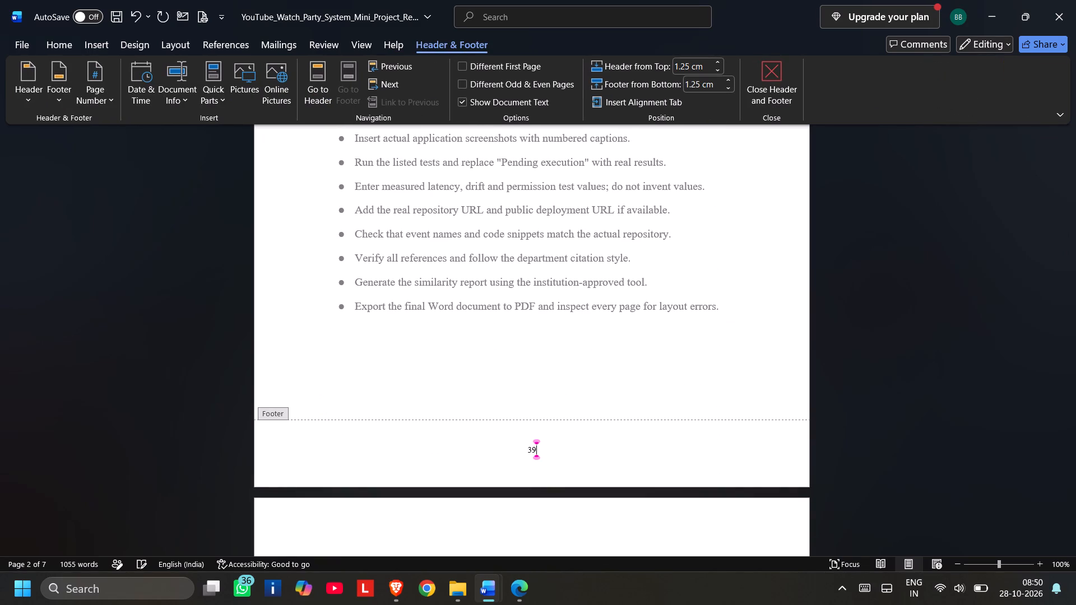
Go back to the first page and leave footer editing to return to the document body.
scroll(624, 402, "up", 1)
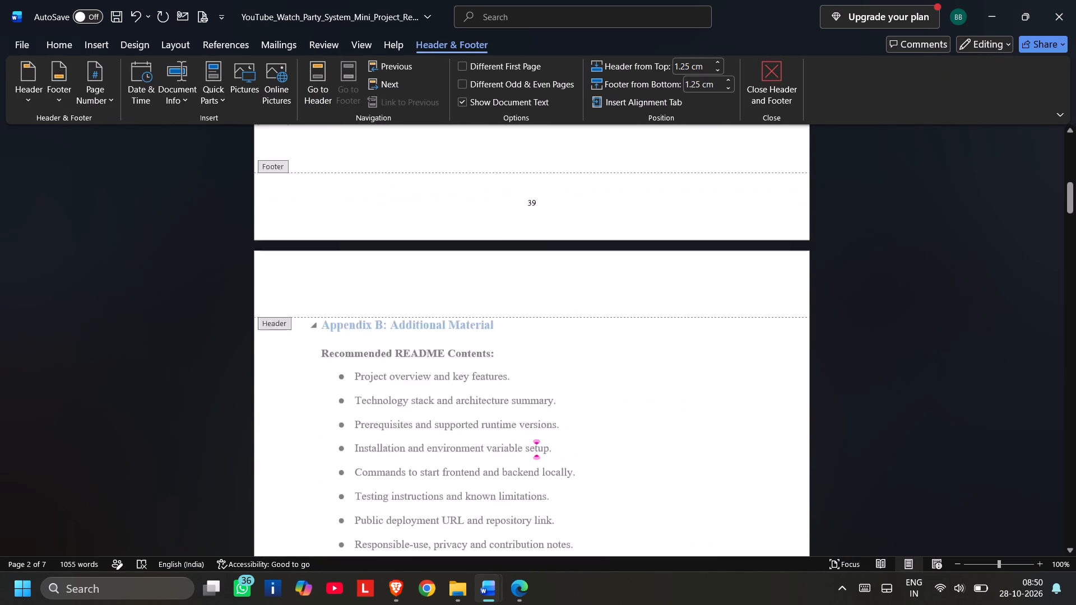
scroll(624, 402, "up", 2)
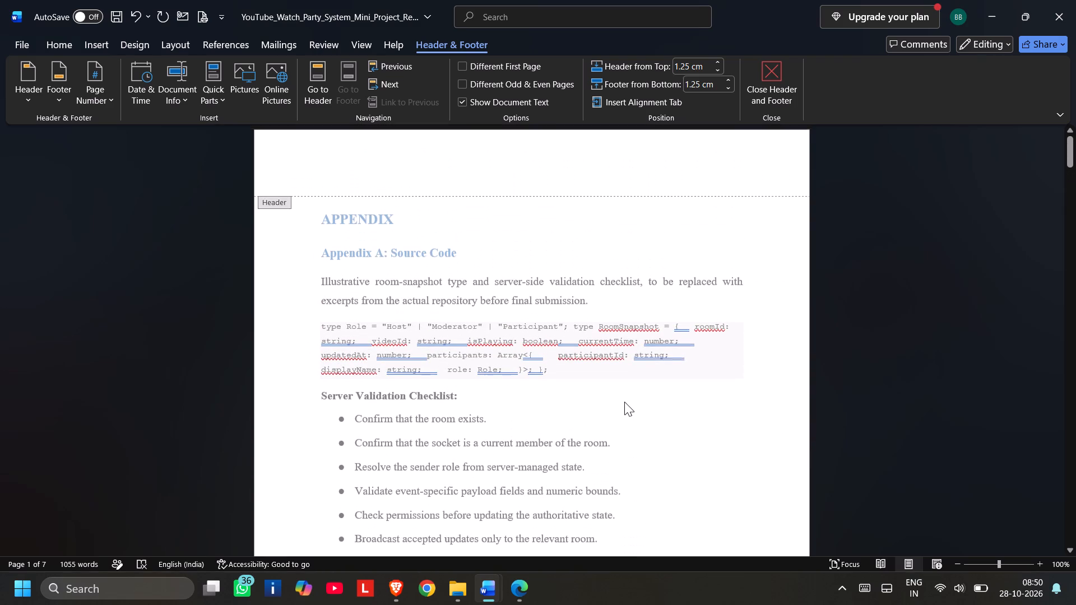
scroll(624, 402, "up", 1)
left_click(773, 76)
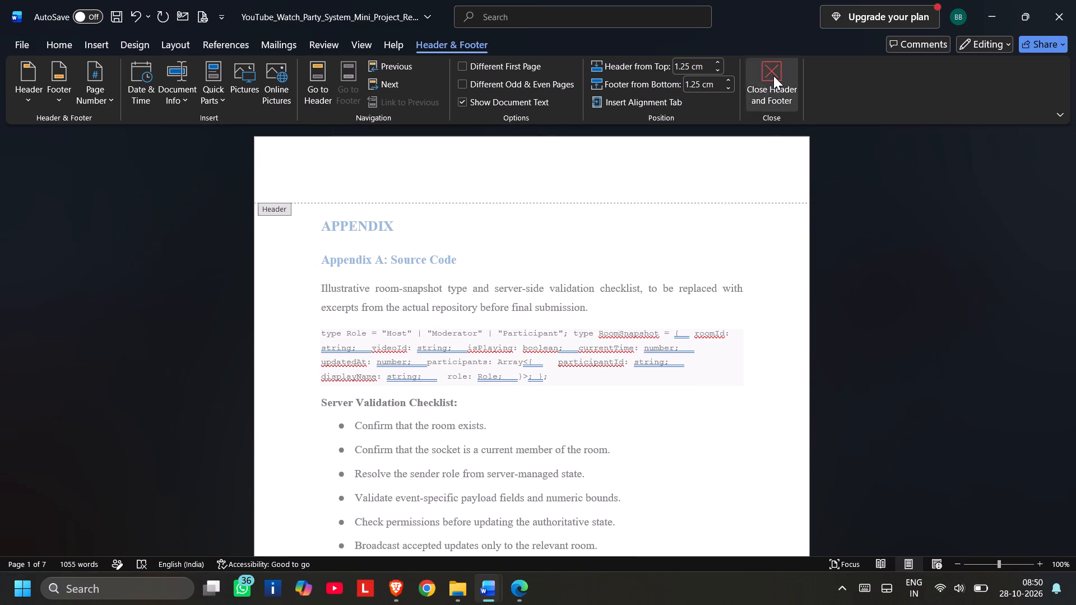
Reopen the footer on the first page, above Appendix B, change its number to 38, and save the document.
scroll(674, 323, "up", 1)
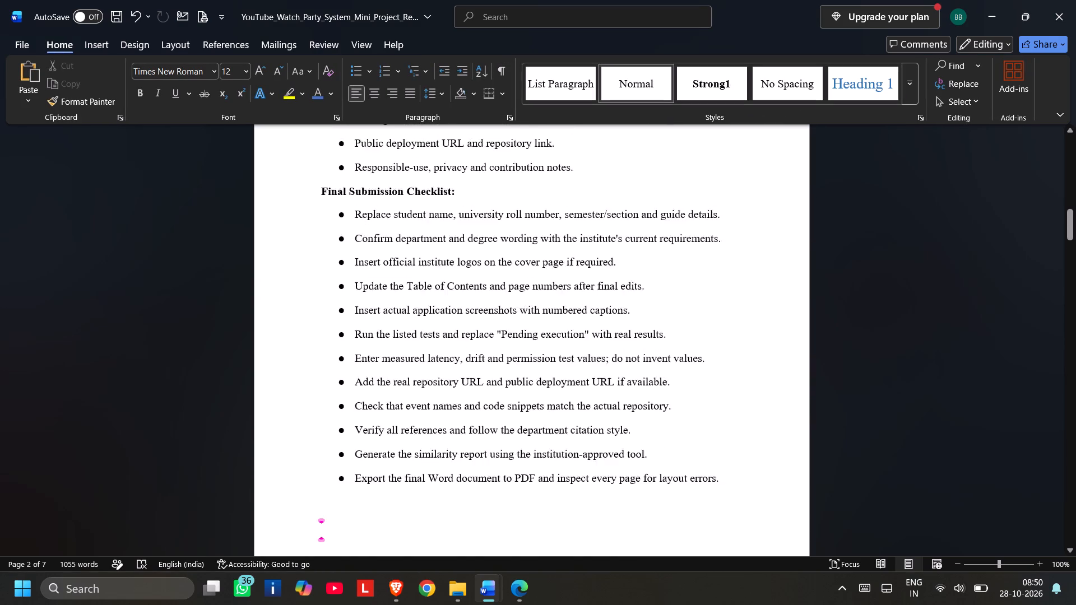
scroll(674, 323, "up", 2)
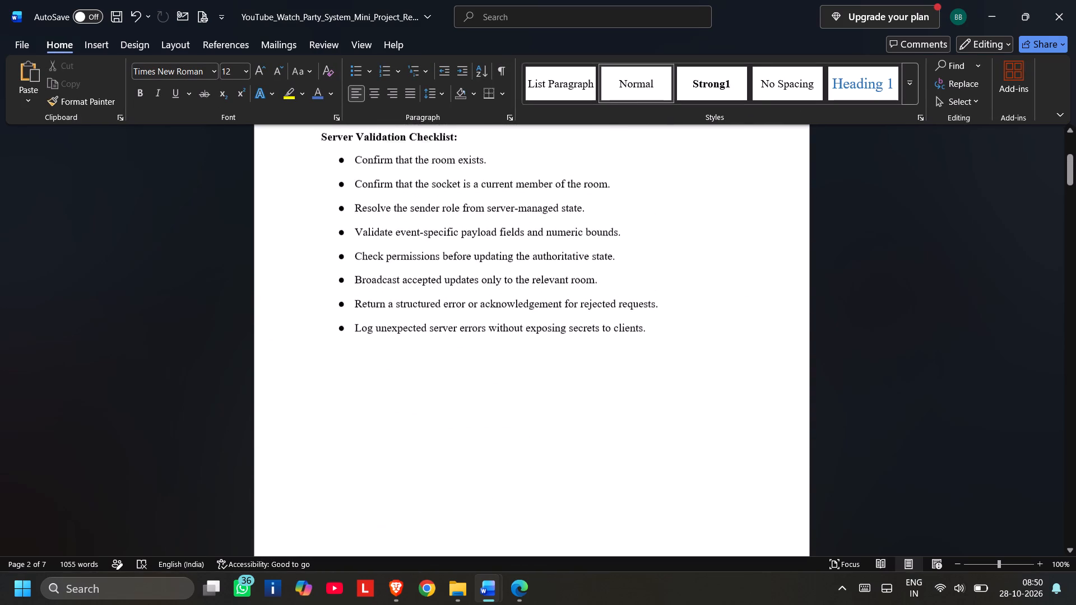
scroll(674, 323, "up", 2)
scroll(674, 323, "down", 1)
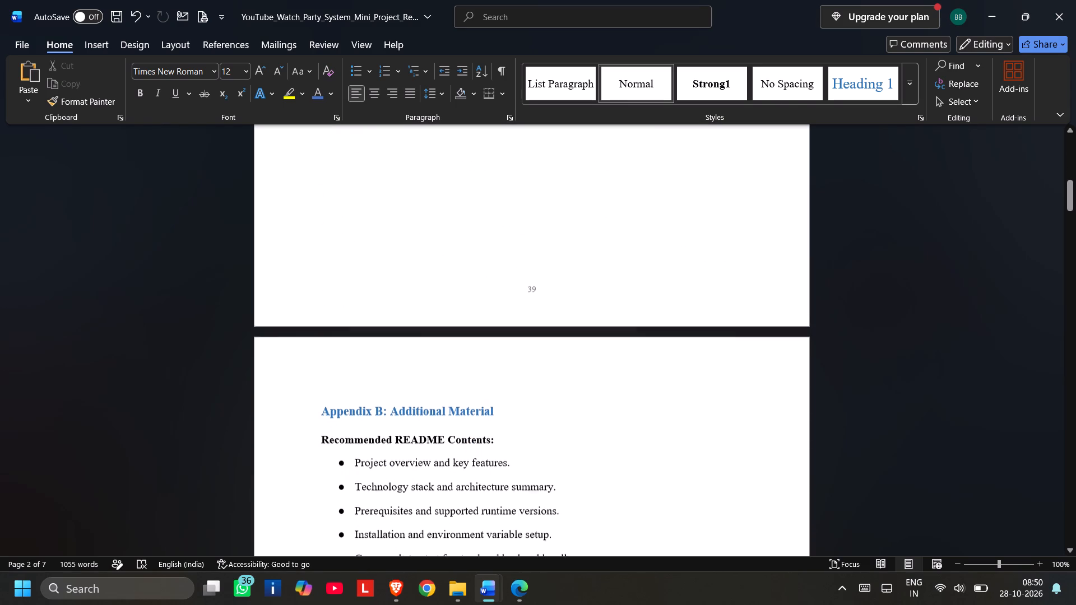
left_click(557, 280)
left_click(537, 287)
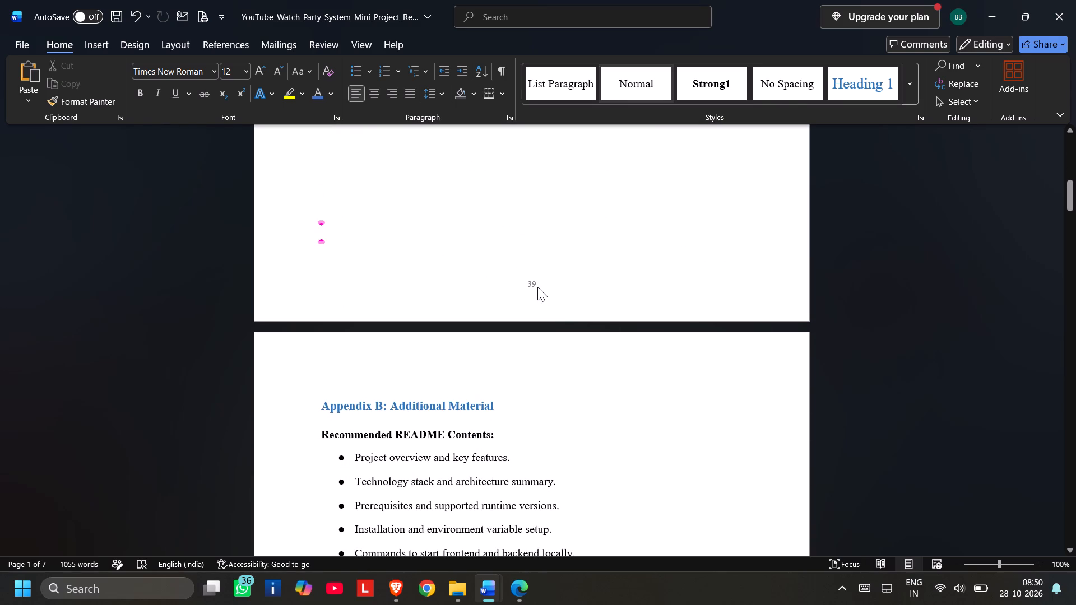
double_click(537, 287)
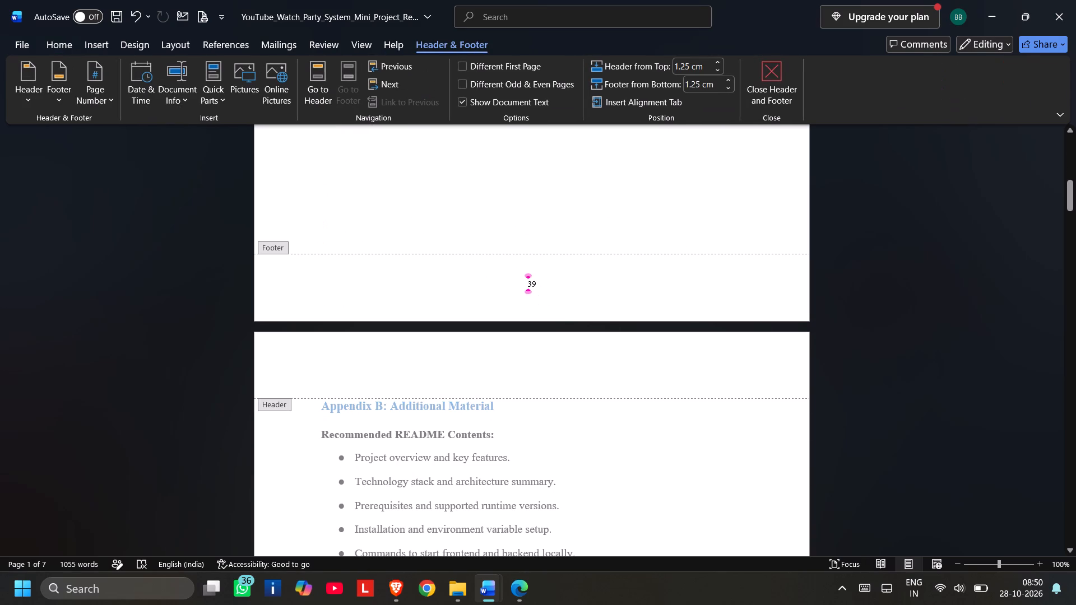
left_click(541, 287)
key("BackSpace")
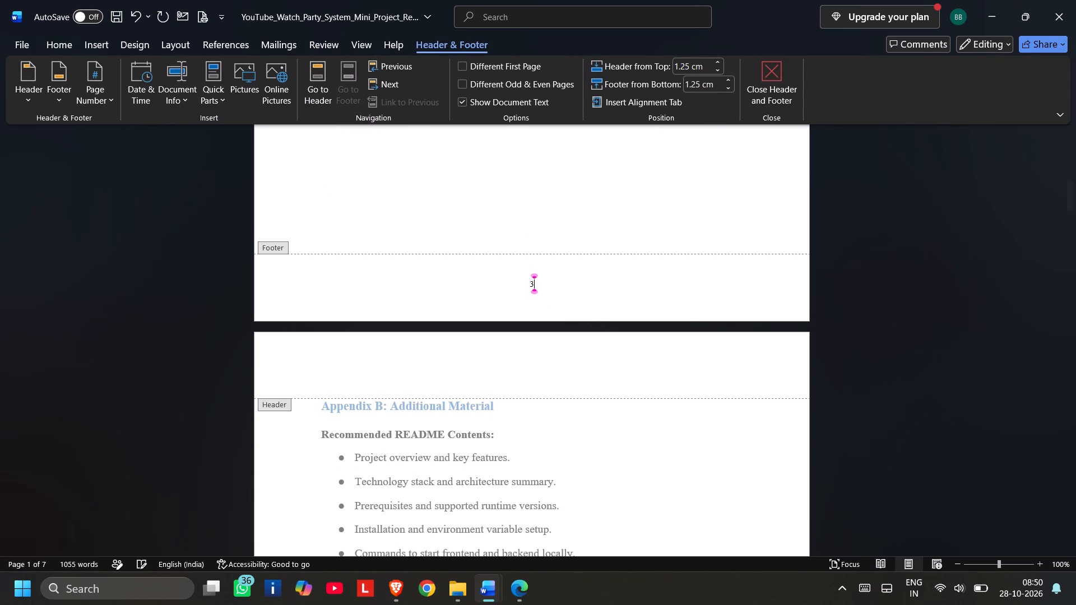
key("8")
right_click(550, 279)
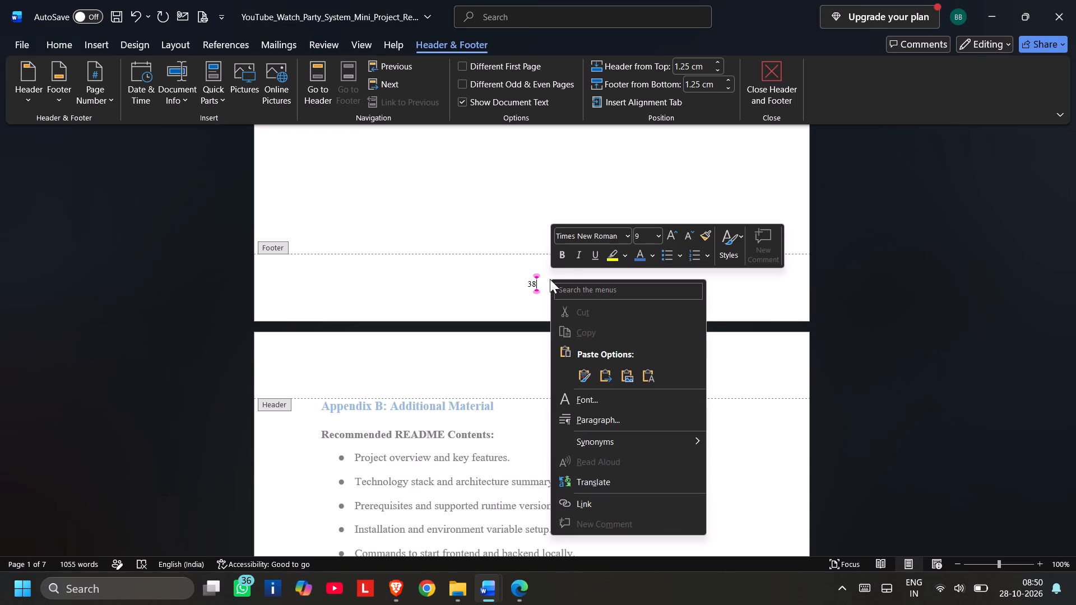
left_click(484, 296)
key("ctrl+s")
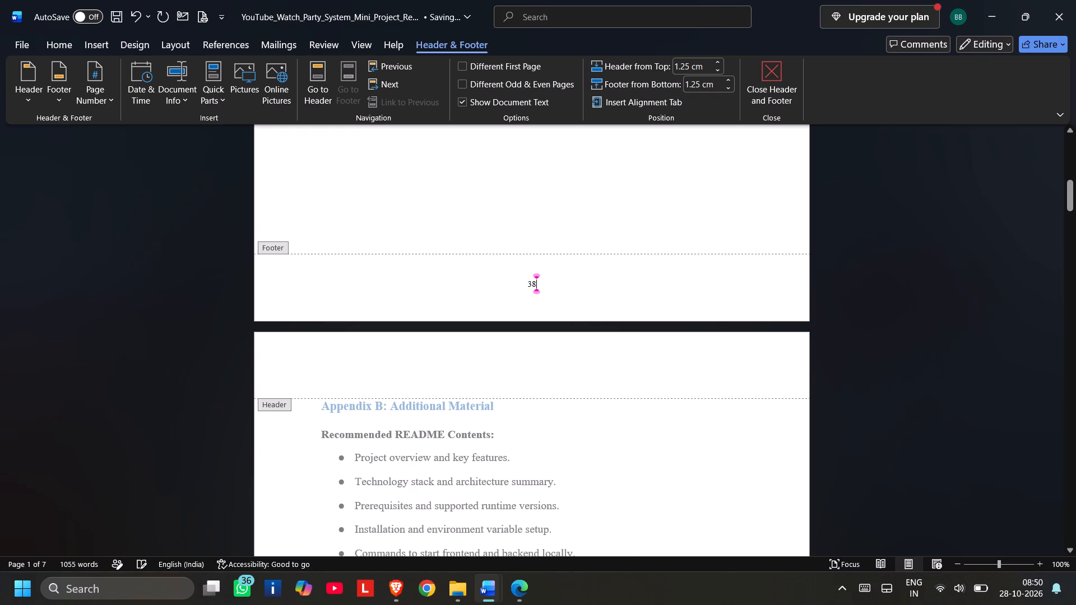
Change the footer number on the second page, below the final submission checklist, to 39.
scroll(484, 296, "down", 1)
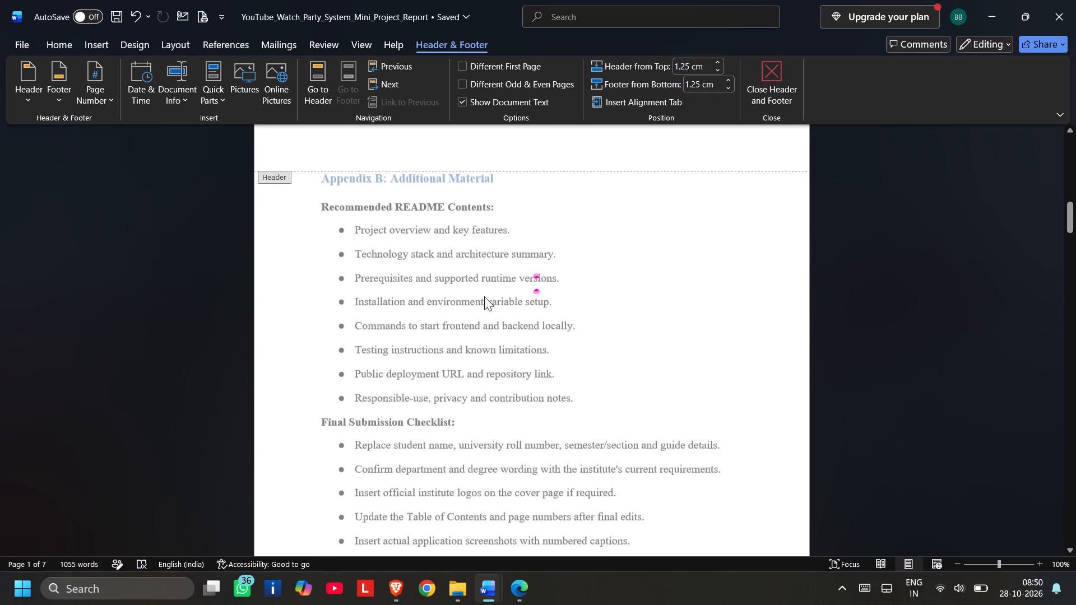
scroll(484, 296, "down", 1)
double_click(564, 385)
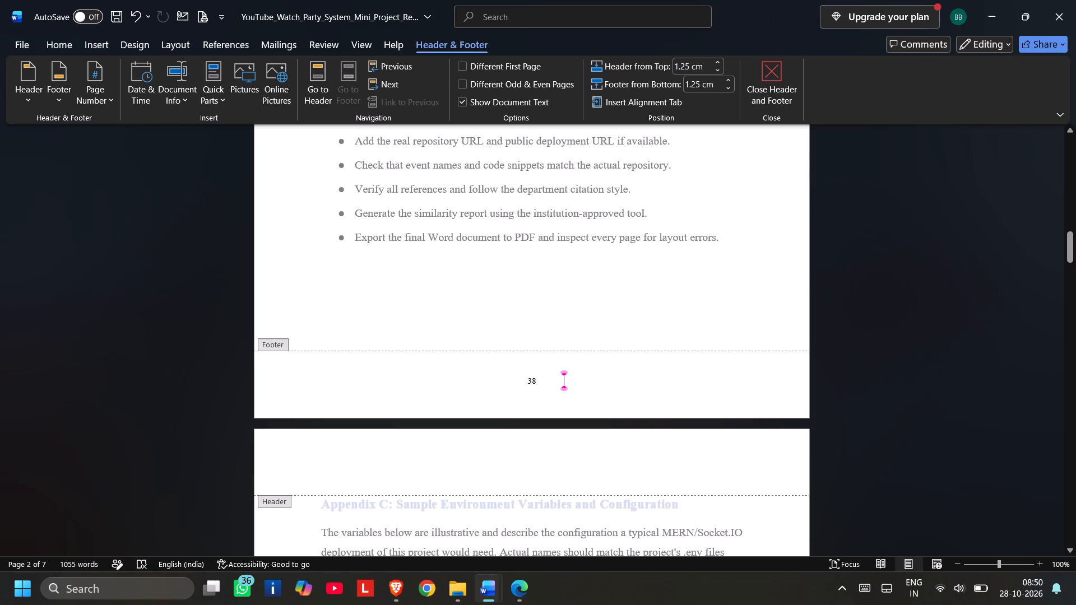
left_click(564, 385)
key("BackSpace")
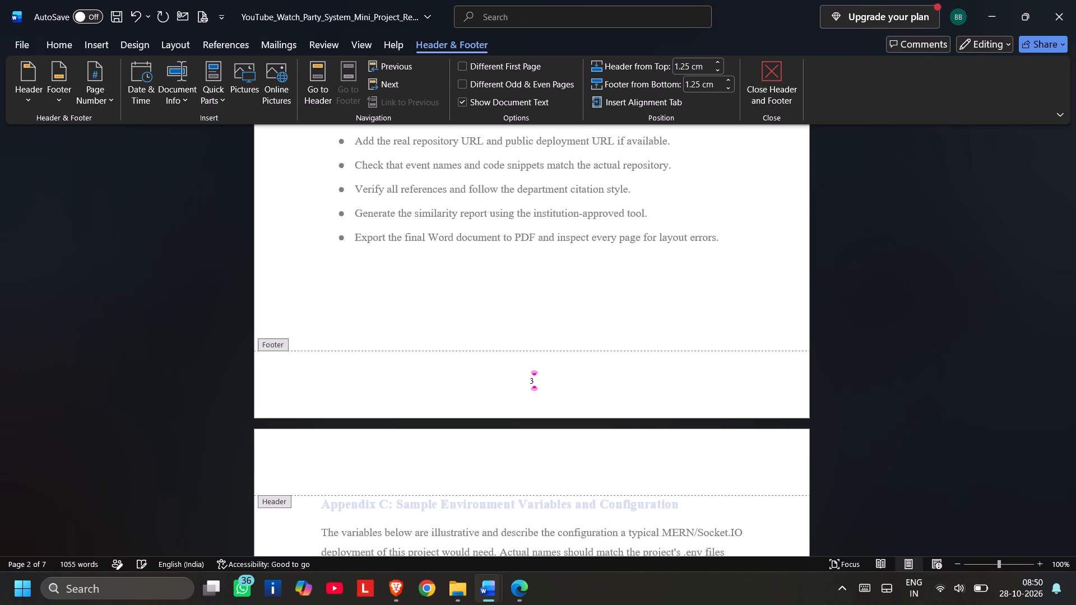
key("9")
Enable the Different First Page option for the document's headers and footers.
scroll(564, 385, "up", 1)
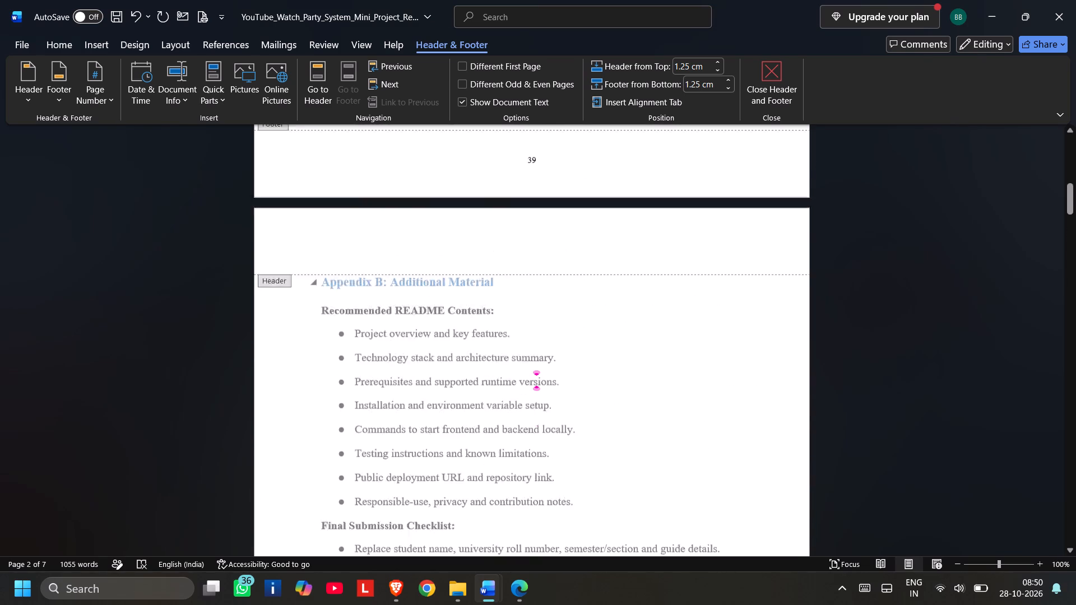
scroll(564, 385, "up", 2)
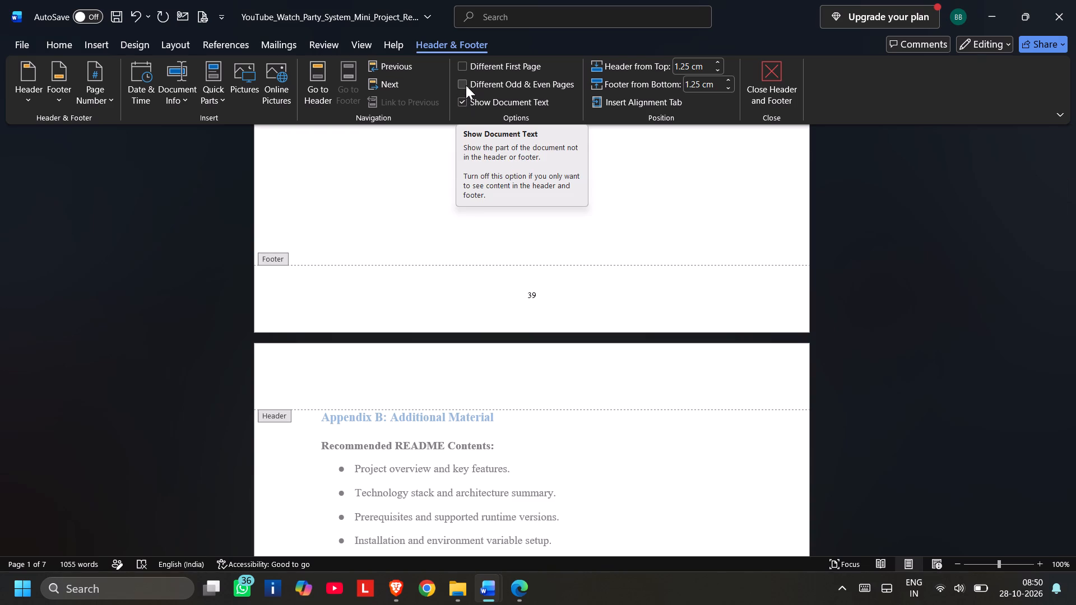
left_click(460, 70)
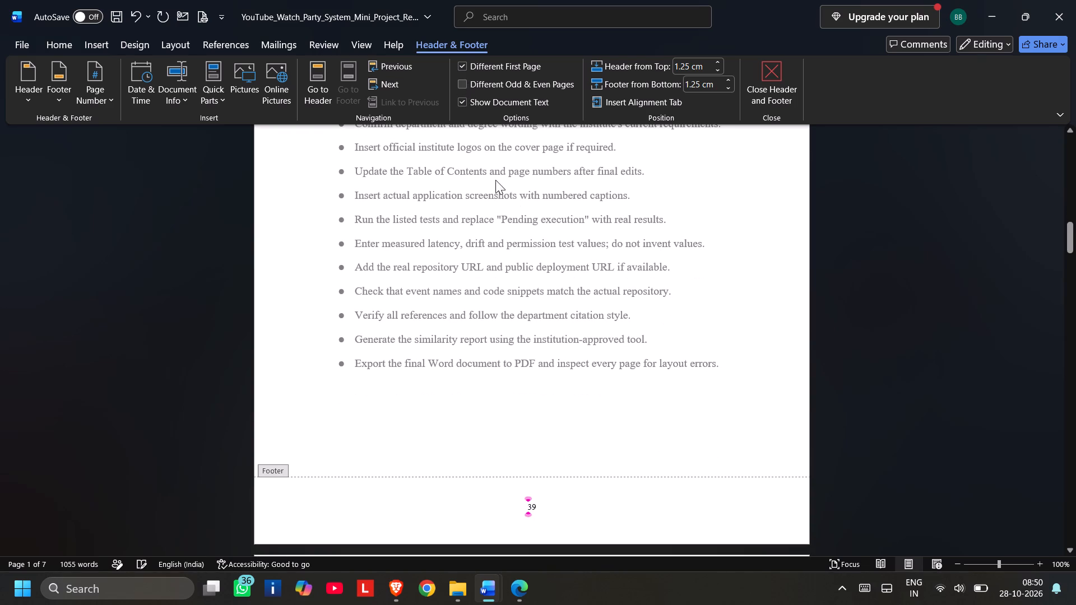
Enter 38 in the empty first page footer, indenting it with spaces to about the middle of the line.
scroll(588, 454, "up", 2)
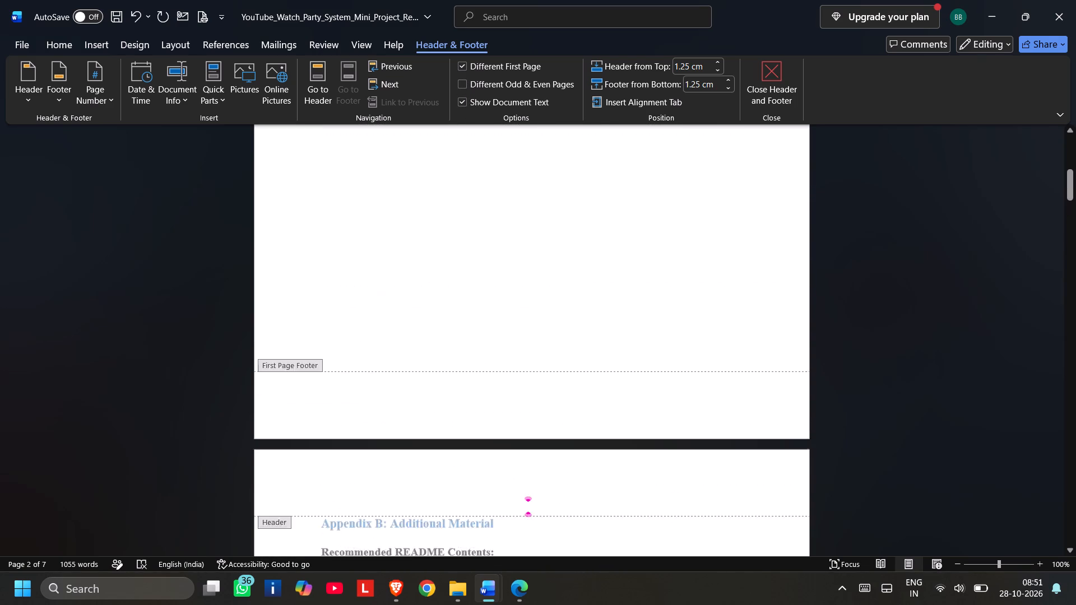
scroll(588, 454, "up", 1)
scroll(588, 454, "down", 1)
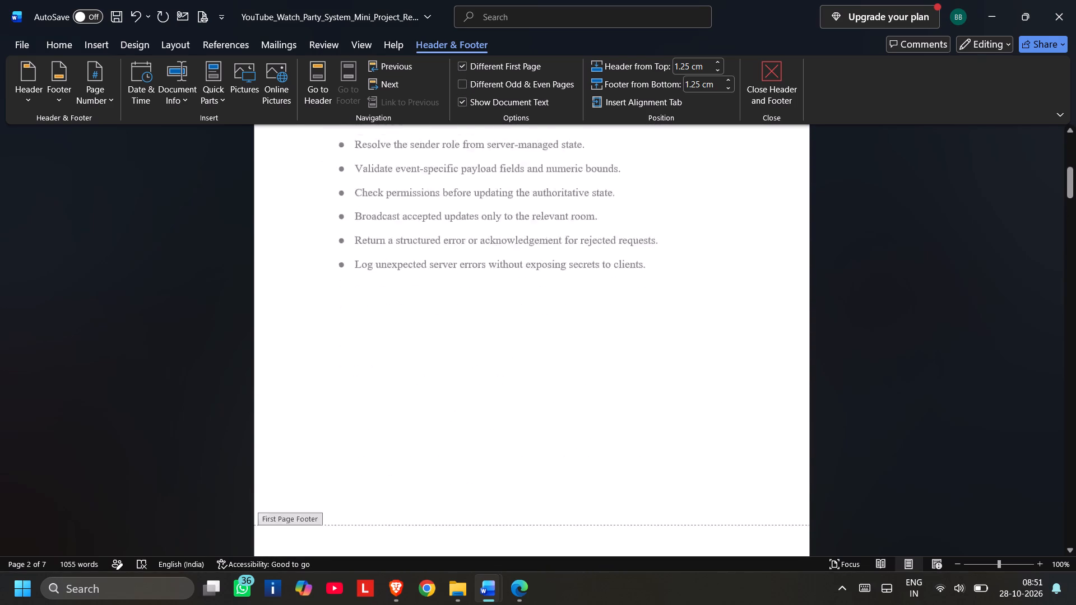
scroll(588, 454, "down", 1)
left_click(545, 390)
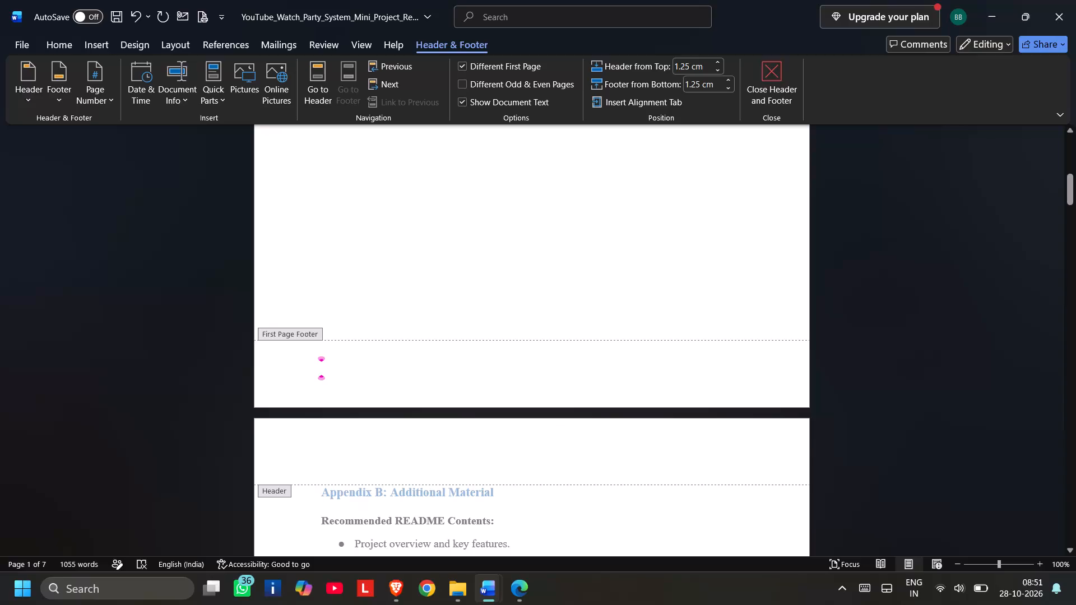
key("space")
key("space")
key("space")
key("space")
key("space")
key("space")
key("space")
key("space")
key("space")
key("space")
key("space")
key("space")
key("space")
key("space")
key("space")
key("space")
key("space")
key("space")
key("space")
key("space")
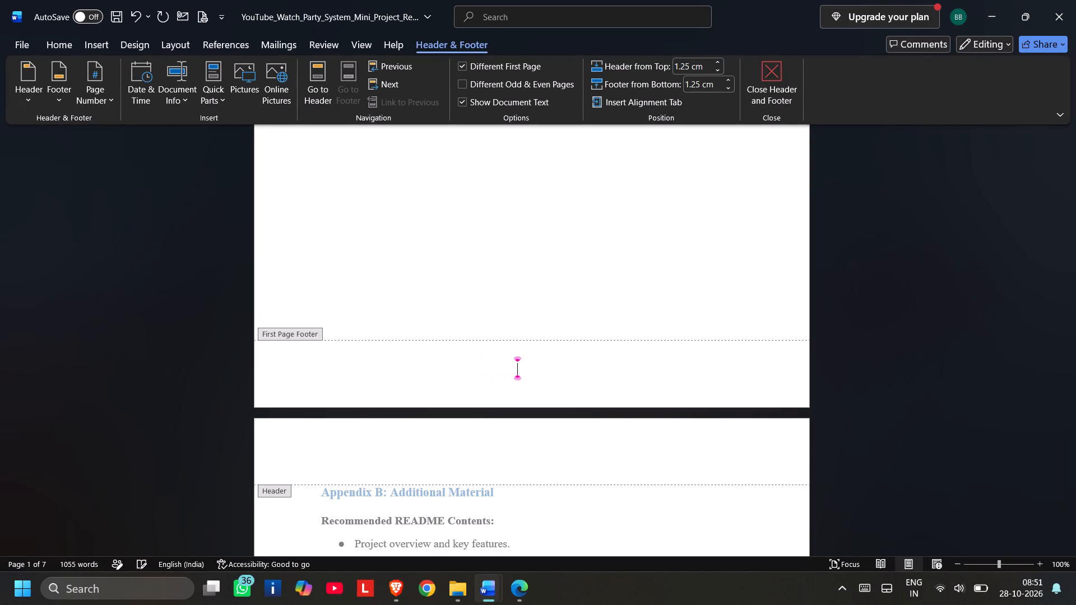
type("38")
Set the font size of the first page footer's number to 9.
left_click_drag(540, 367, 535, 367)
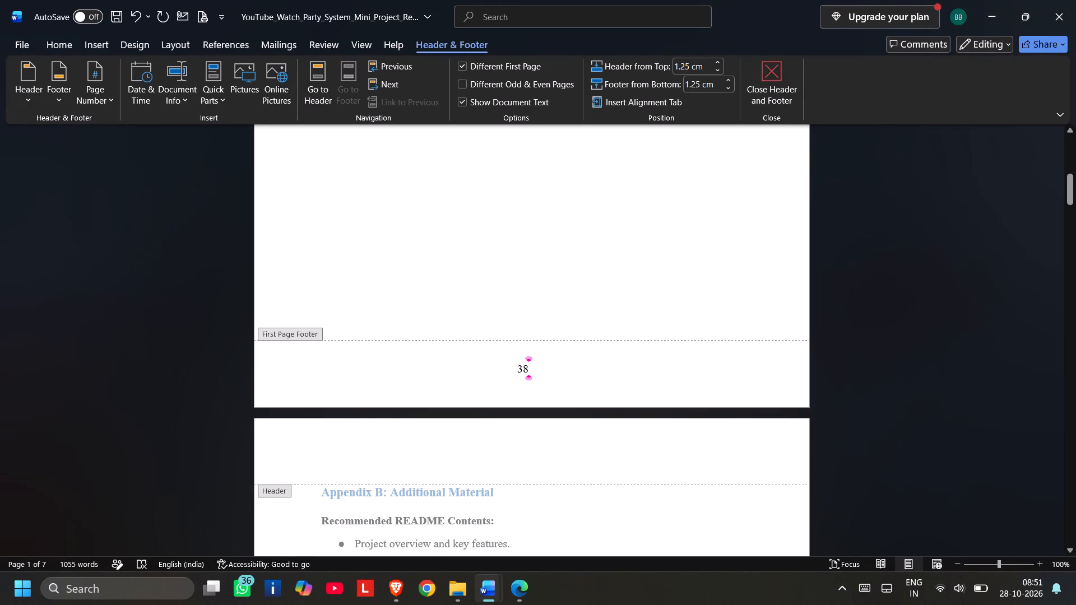
left_click_drag(535, 367, 512, 366)
left_click(619, 322)
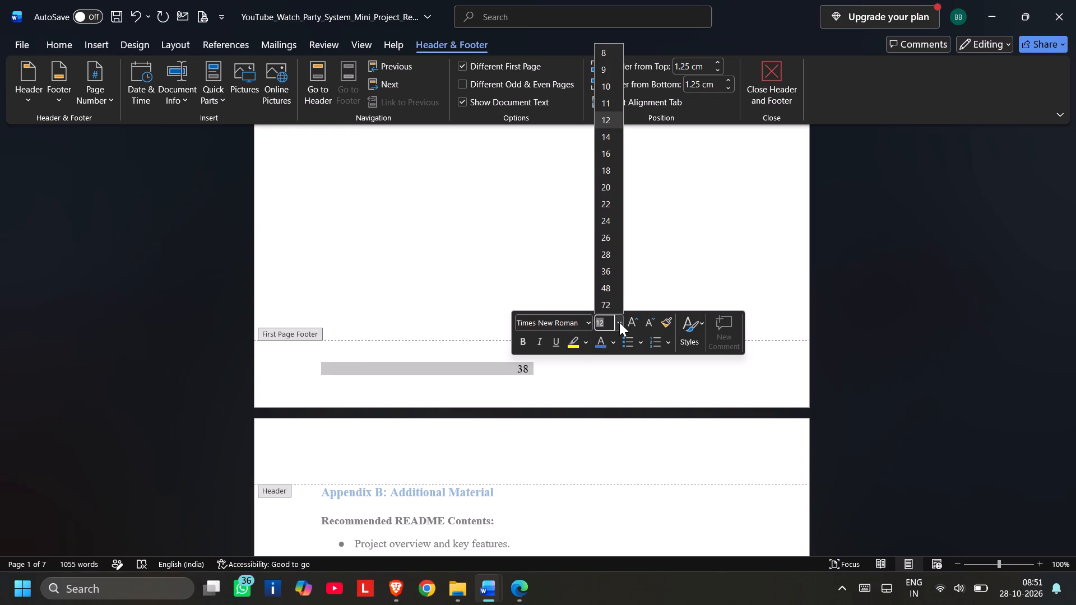
left_click(605, 69)
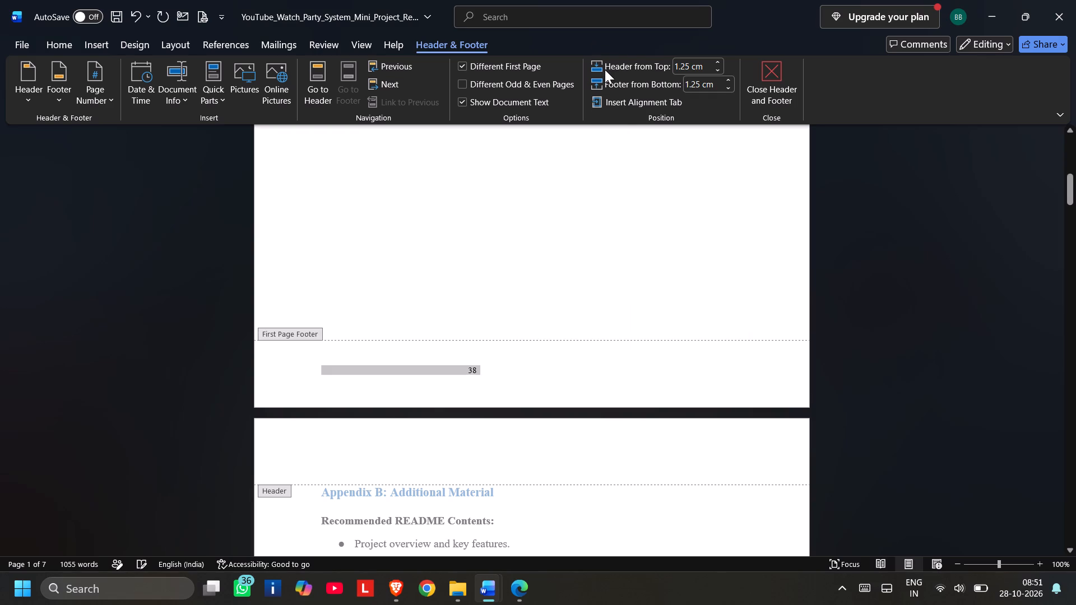
Add spaces before the 38 in the first page footer to move it back to about the middle.
left_click(460, 374)
key("space")
key("space")
key("space")
key("space")
key("space")
key("space")
key("space")
key("space")
key("space")
key("space")
key("space")
key("space")
key("space")
key("space")
key("space")
key("space")
key("space")
key("space")
key("space")
key("space")
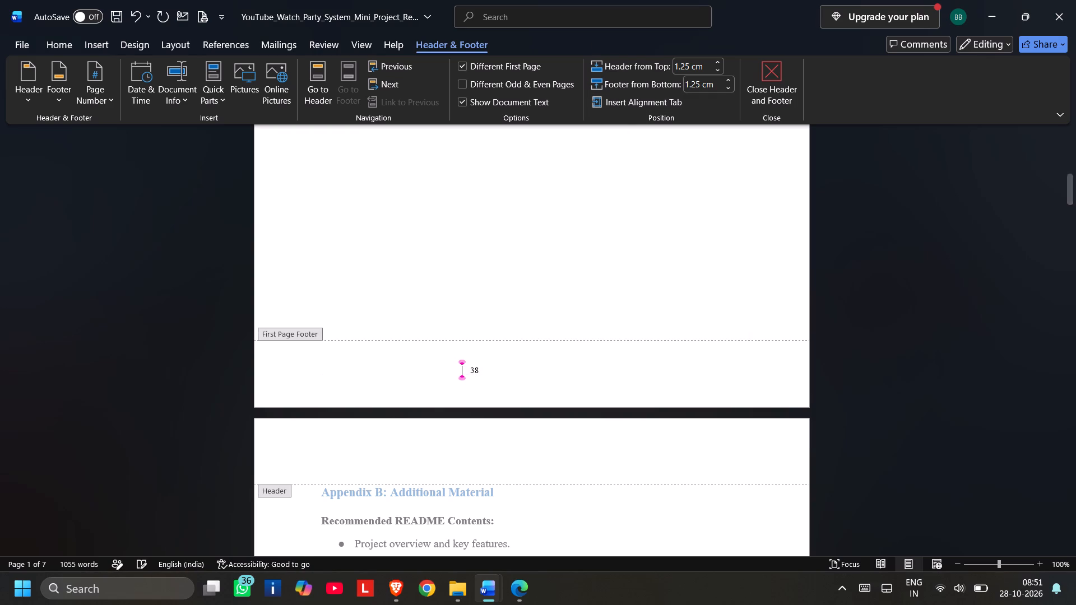
key("space")
key("space")
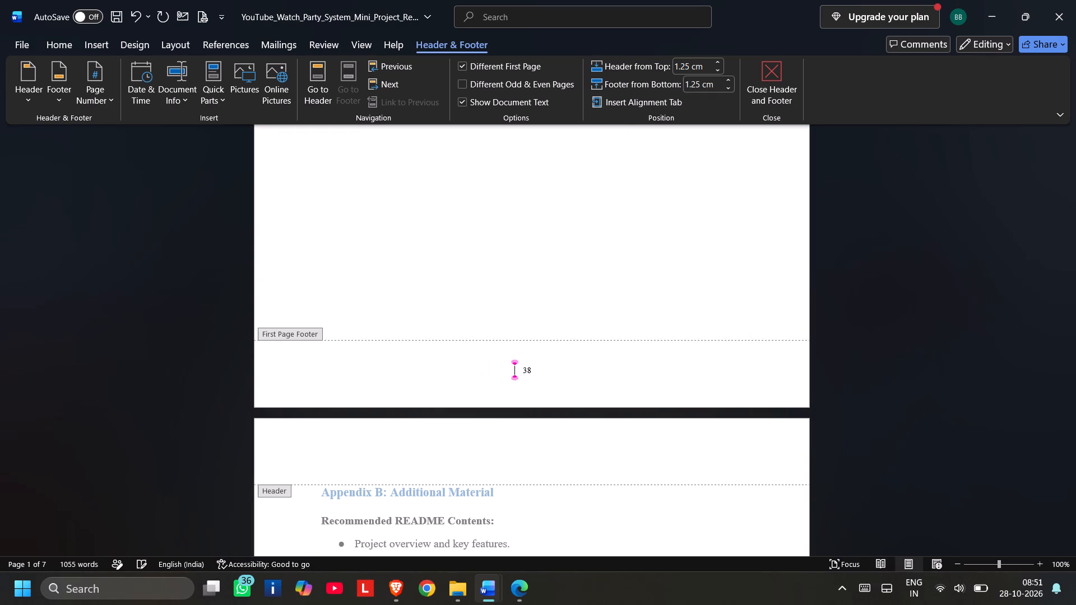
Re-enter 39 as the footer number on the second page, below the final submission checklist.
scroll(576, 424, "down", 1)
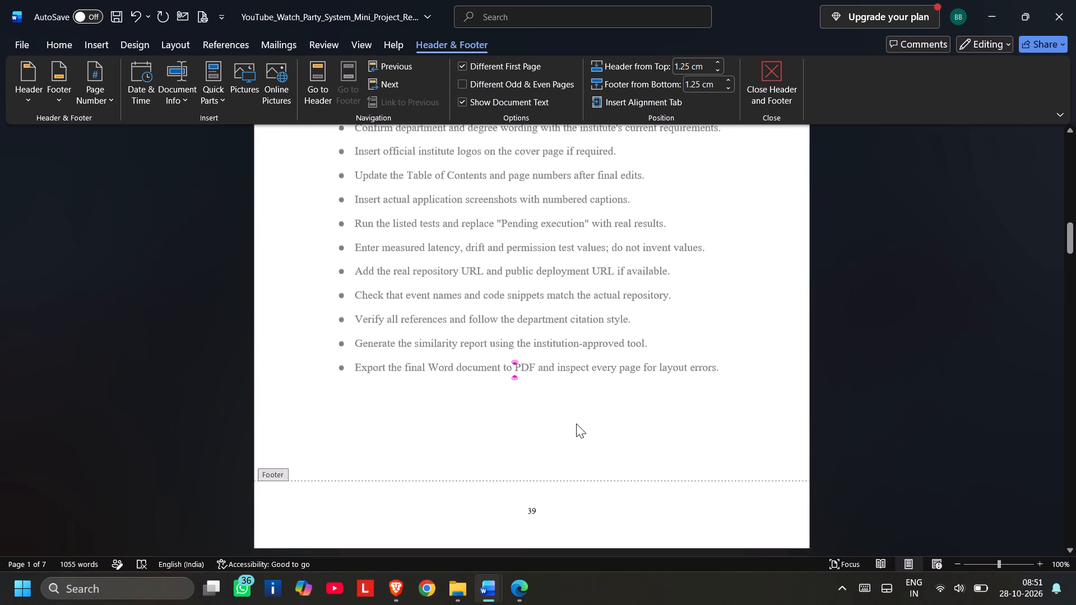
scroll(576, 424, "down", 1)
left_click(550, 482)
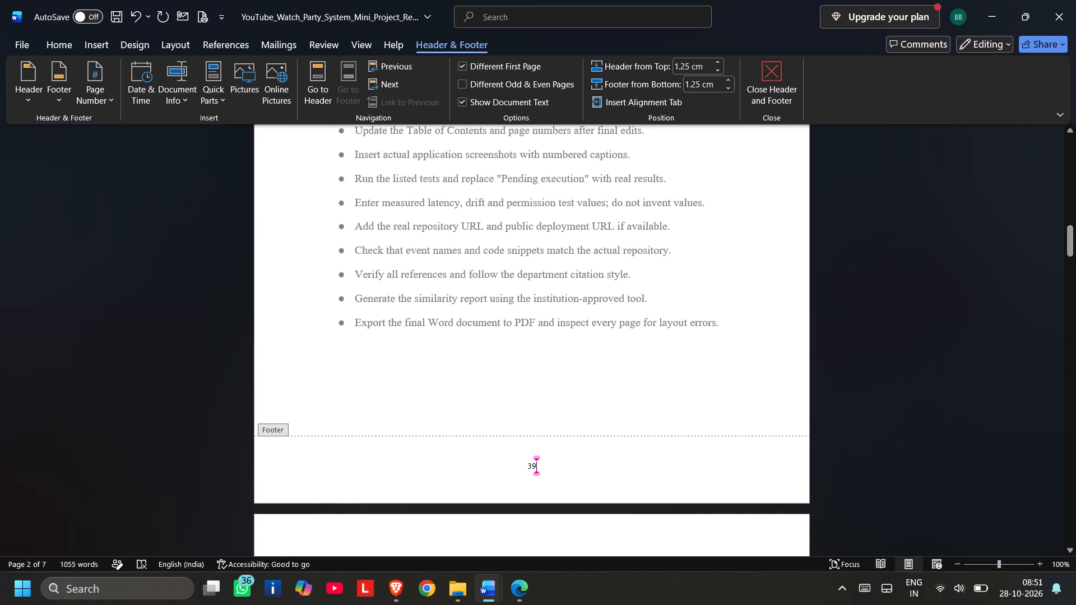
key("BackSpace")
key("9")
Change the footer number on the third page, below the environment variables table, to 40.
scroll(554, 476, "down", 1)
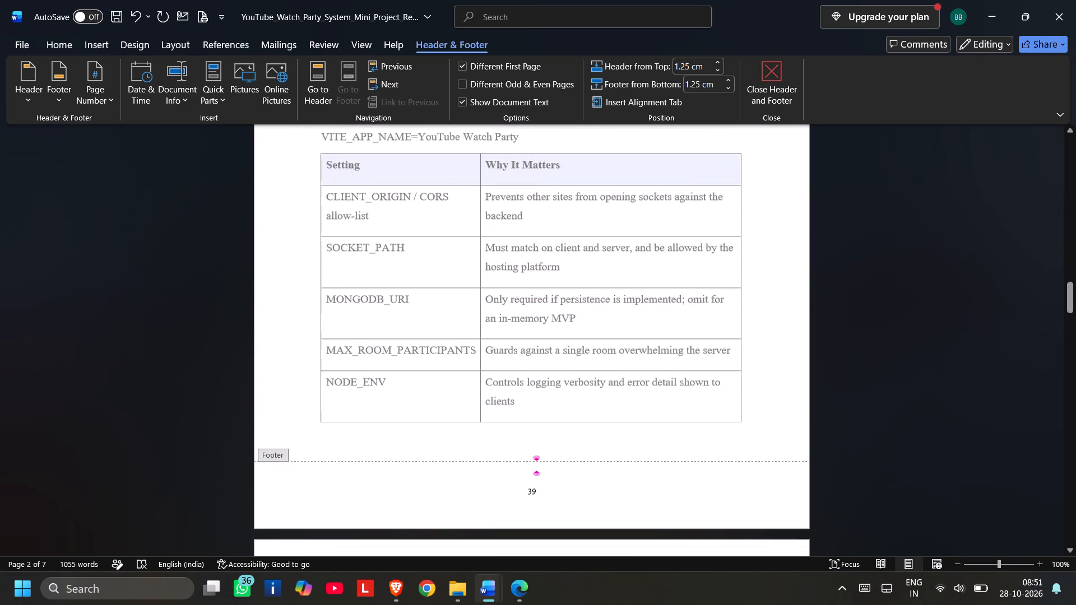
scroll(554, 476, "down", 1)
left_click(554, 332)
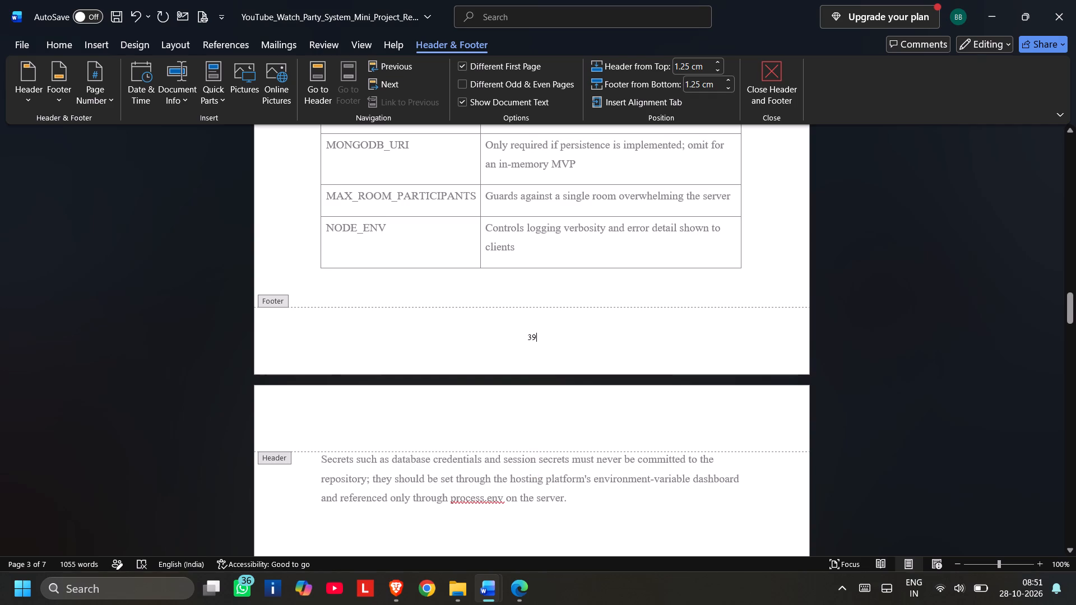
key("BackSpace")
key("BackSpace")
type("40")
scroll(554, 332, "up", 1)
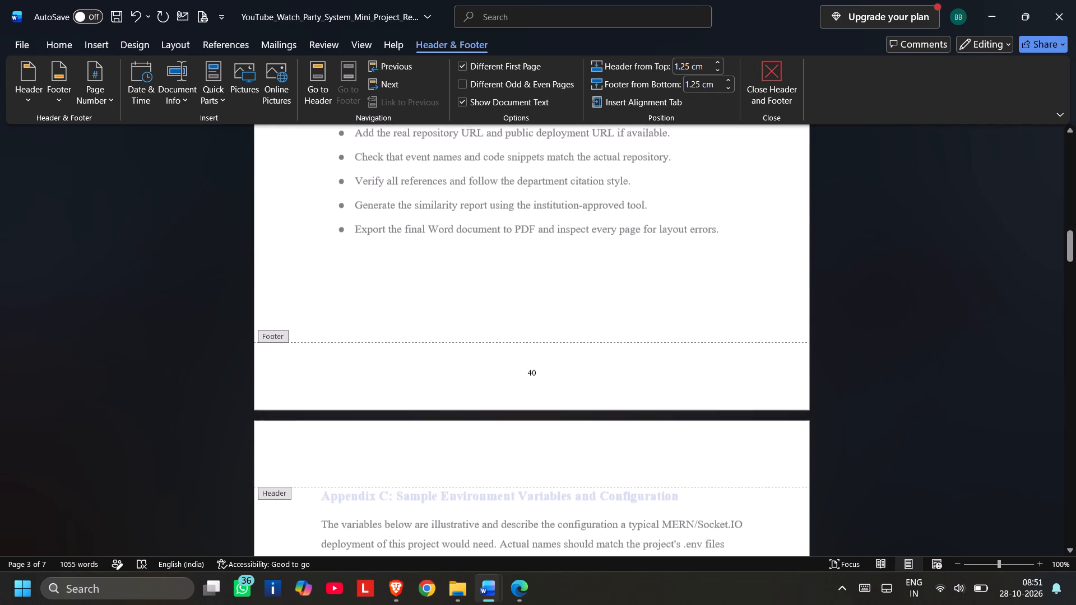
scroll(554, 332, "up", 2)
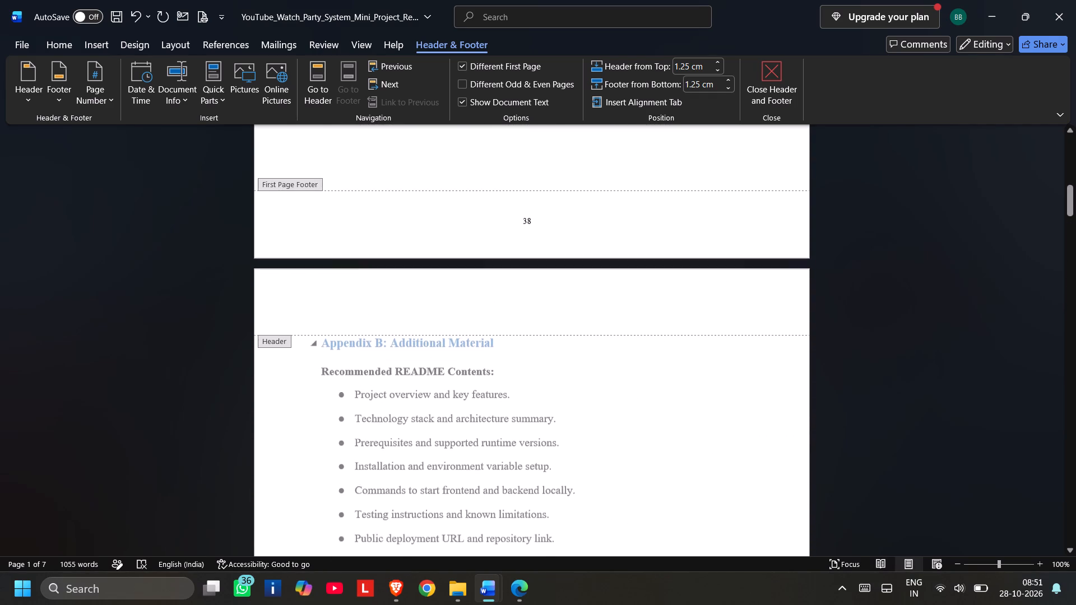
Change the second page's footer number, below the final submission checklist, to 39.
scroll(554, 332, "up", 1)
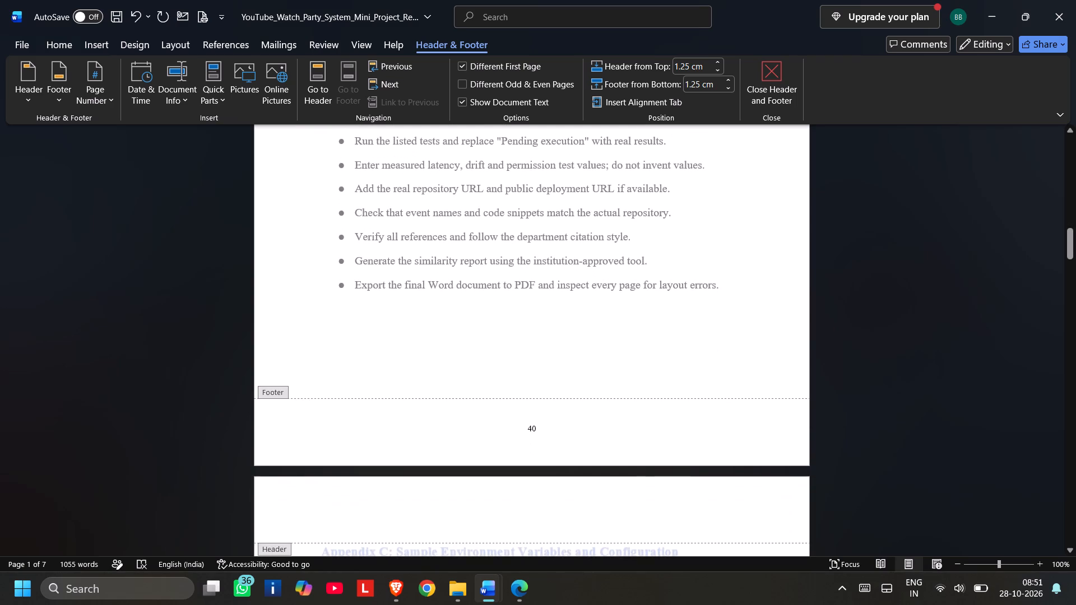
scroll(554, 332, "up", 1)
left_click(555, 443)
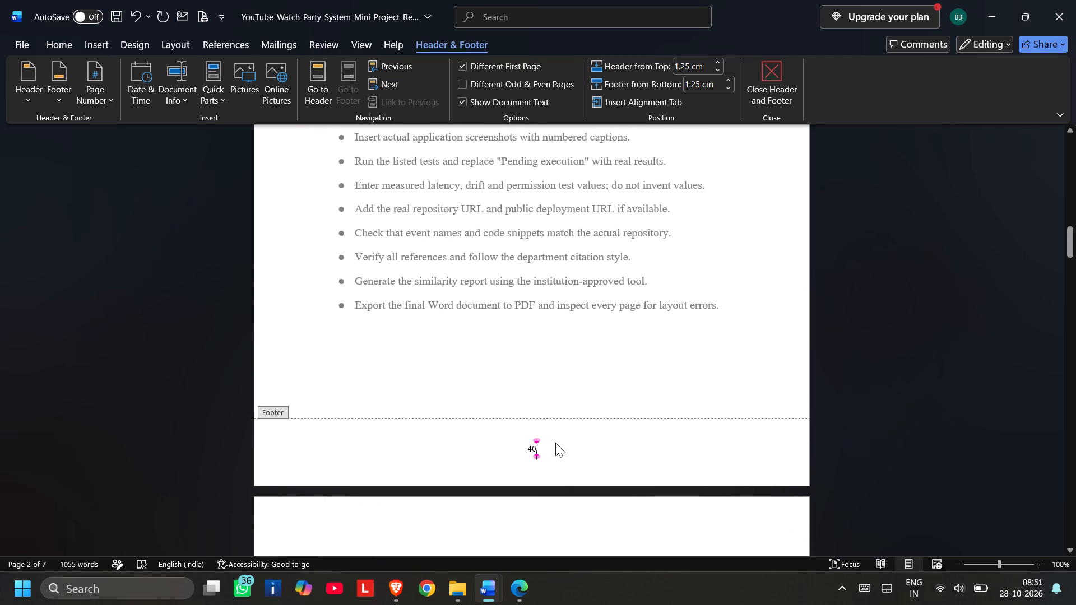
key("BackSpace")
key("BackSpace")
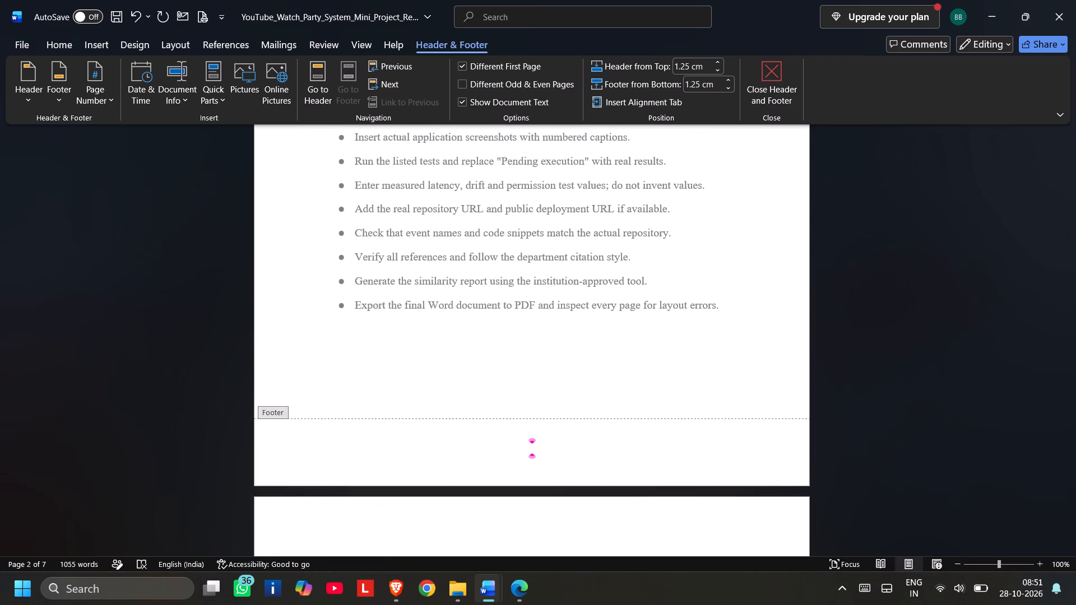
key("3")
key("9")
Enable different headers and footers for odd and even pages, keeping the different first page option on.
left_click(462, 66)
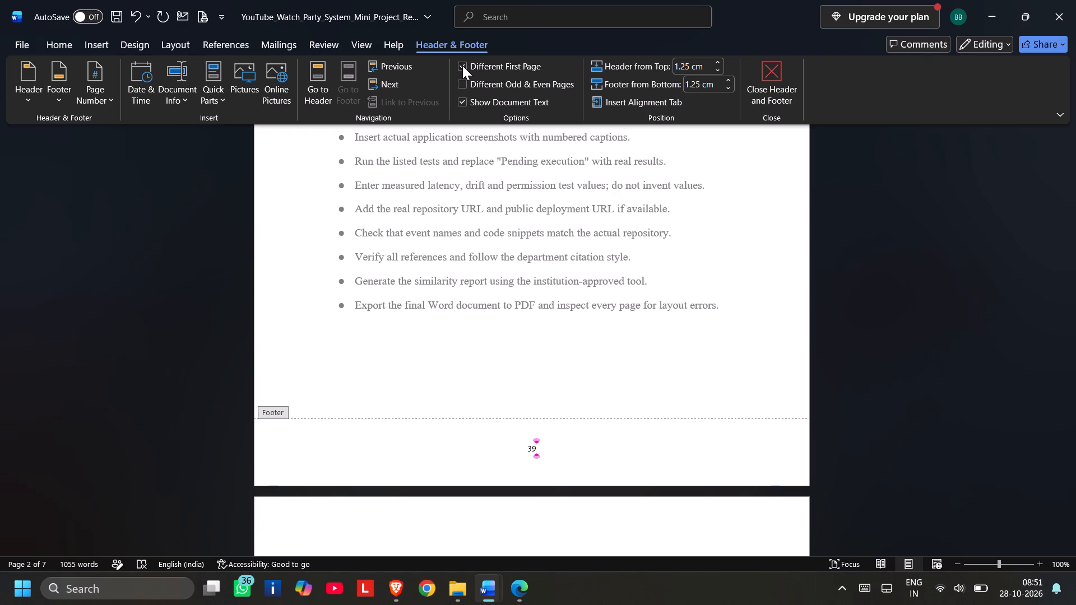
left_click(462, 66)
left_click(462, 81)
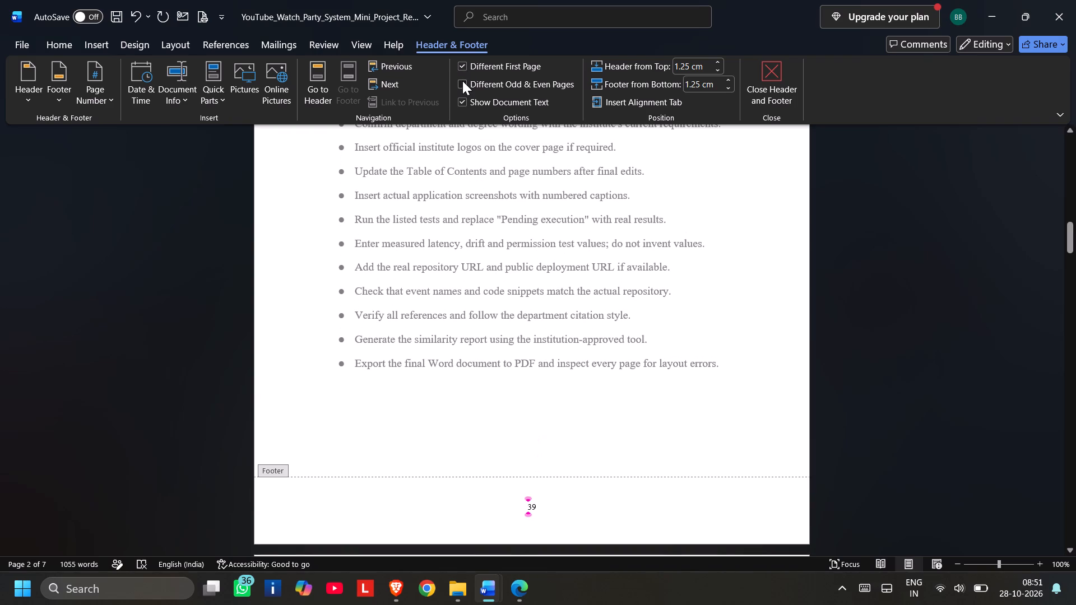
Insert a Plain Number 2 page number at the bottom of the page in the even page footer.
scroll(571, 358, "right", 1)
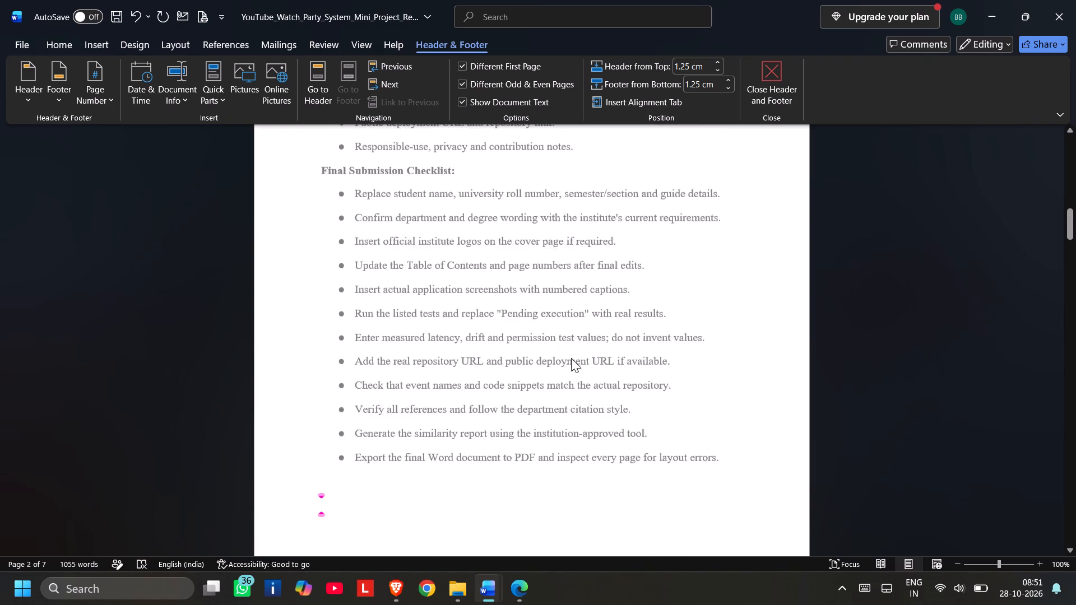
scroll(571, 358, "right", 1)
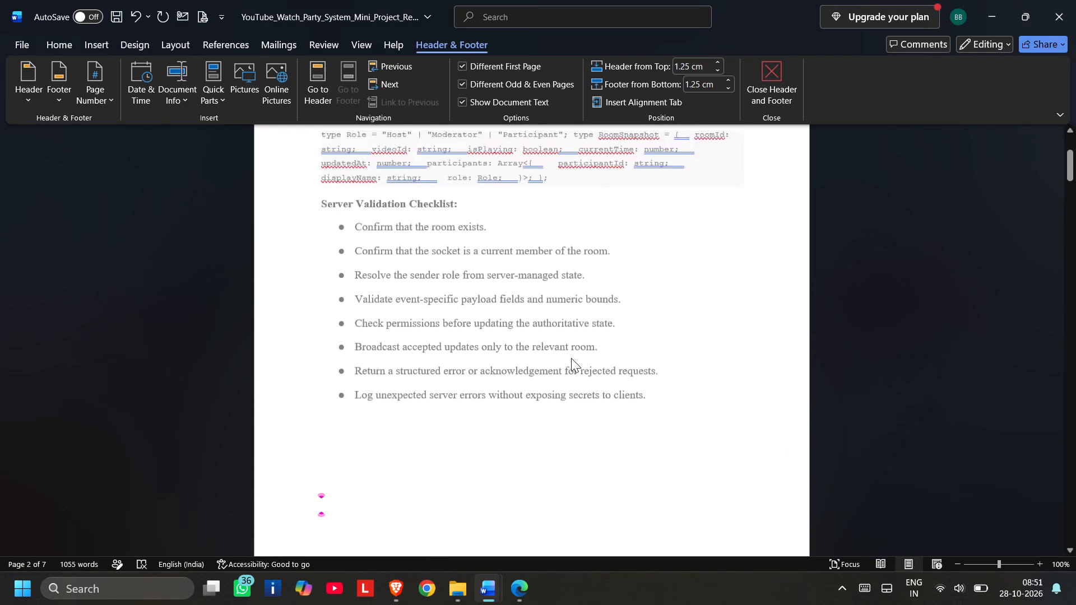
scroll(571, 358, "right", 1)
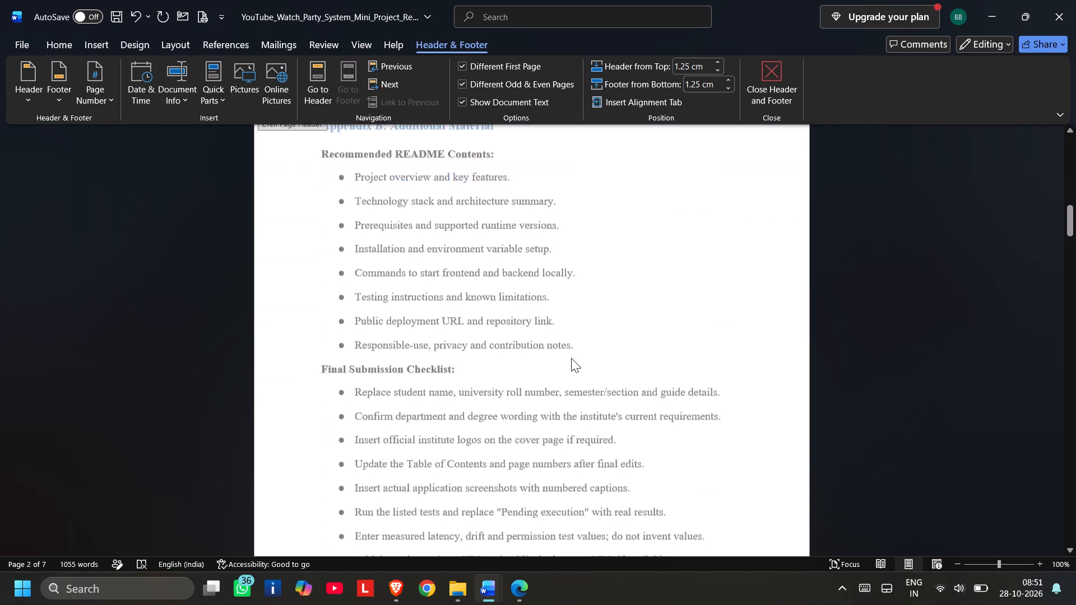
scroll(571, 358, "right", 1)
left_click(558, 359)
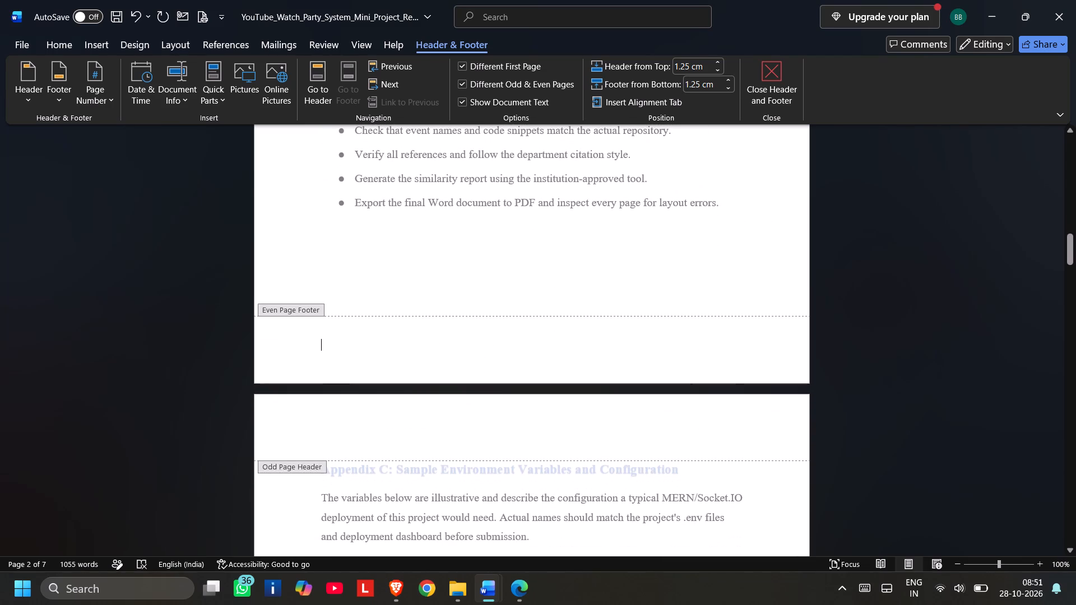
left_click(508, 118)
left_click(508, 118)
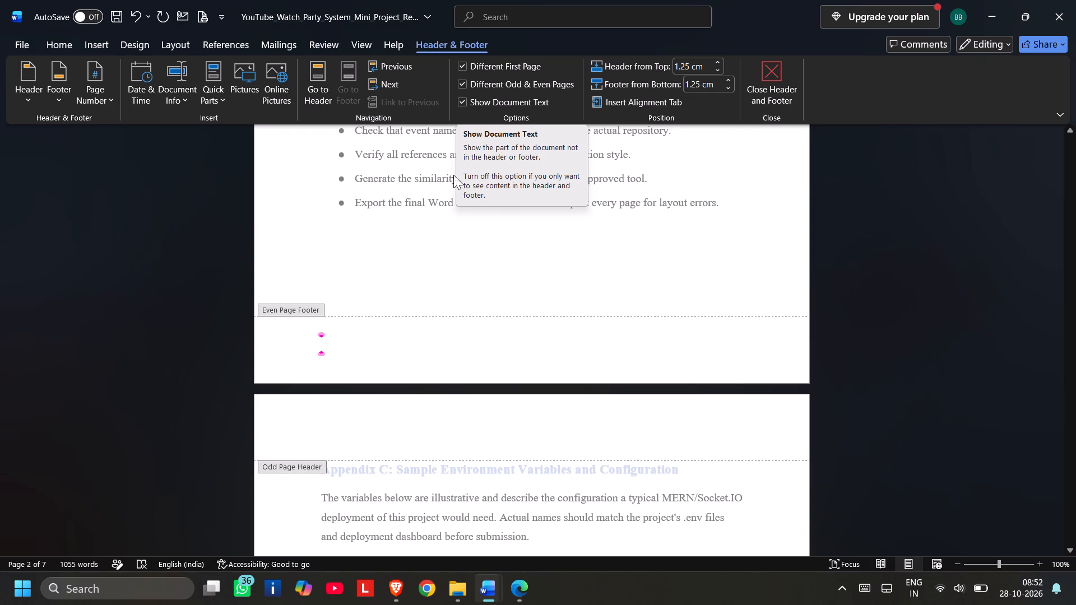
left_click(99, 98)
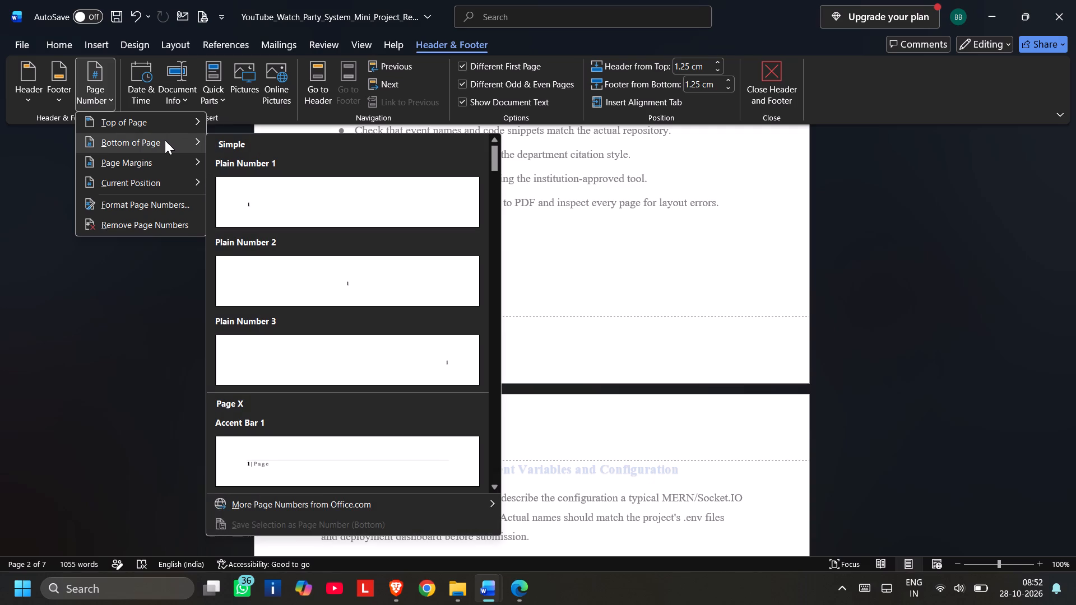
left_click(335, 283)
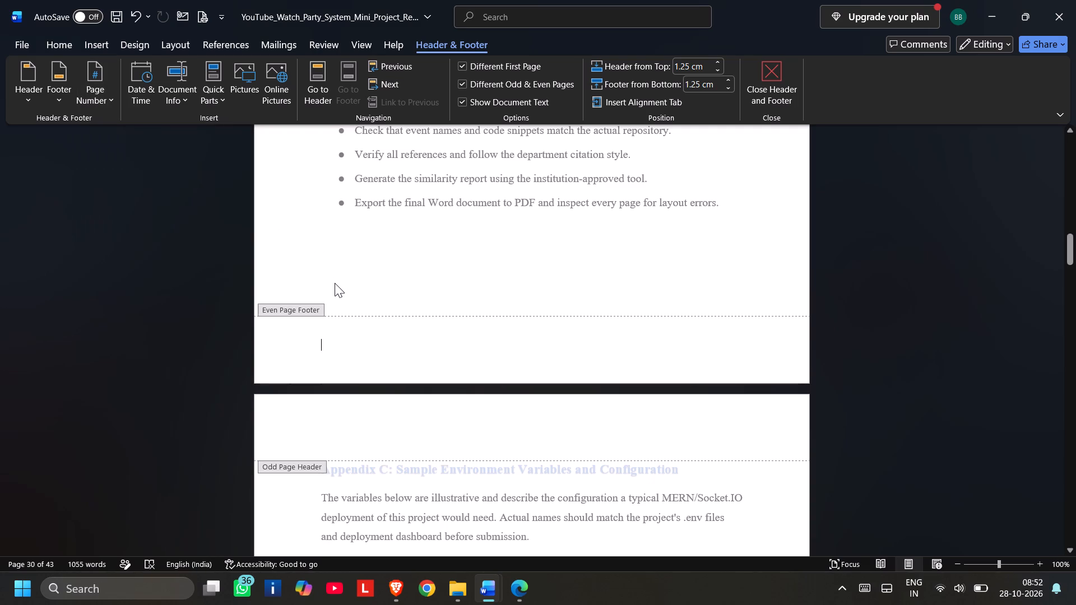
Replace the inserted page number in the second page's even page footer with 39.
scroll(566, 338, "right", 1)
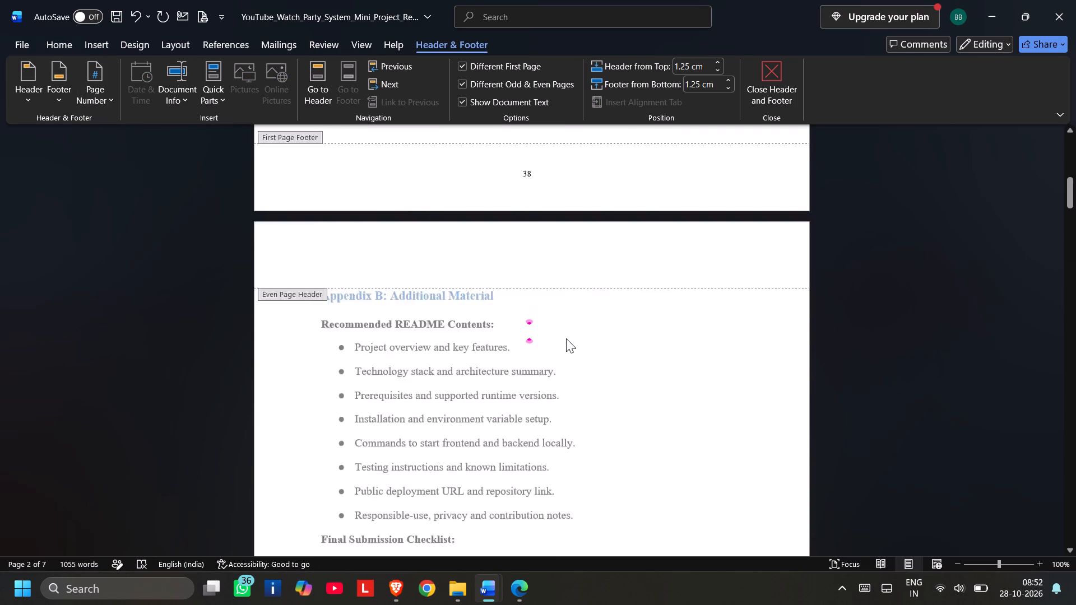
scroll(566, 338, "right", 1)
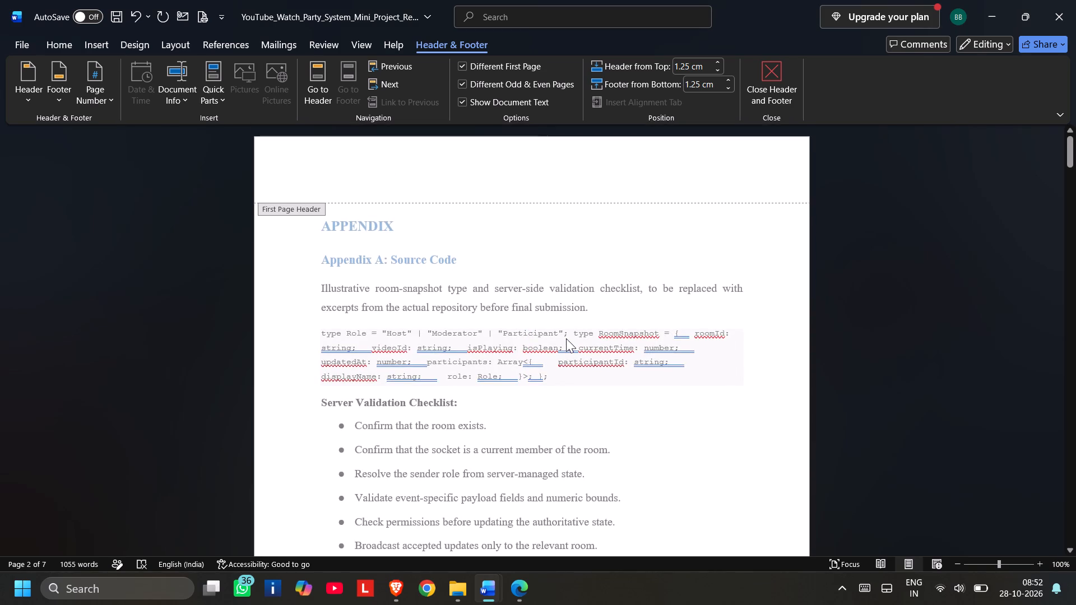
scroll(566, 338, "right", 1)
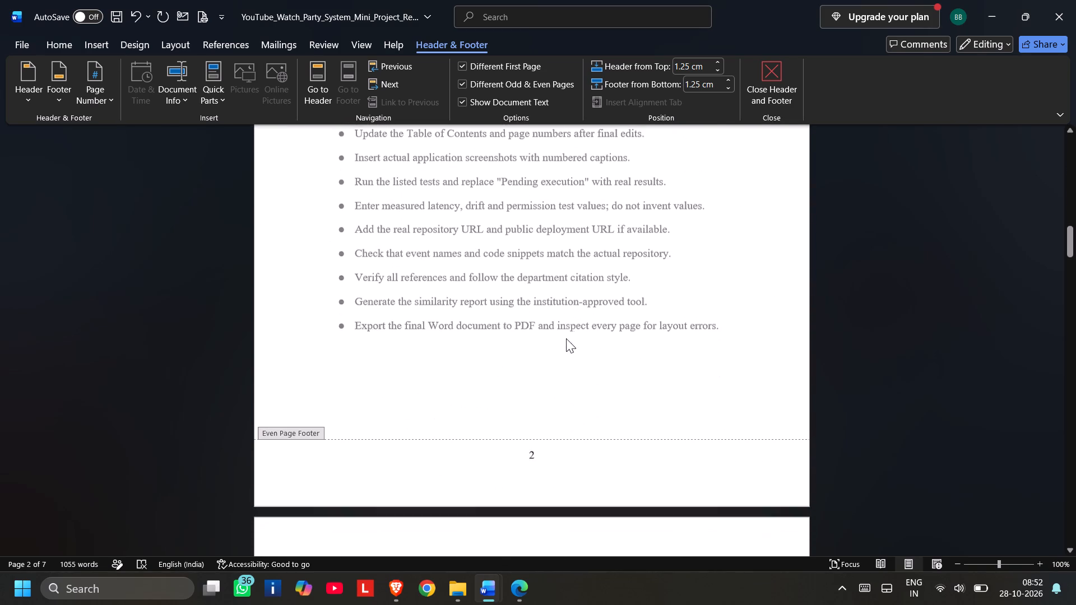
scroll(566, 338, "right", 1)
left_click(548, 224)
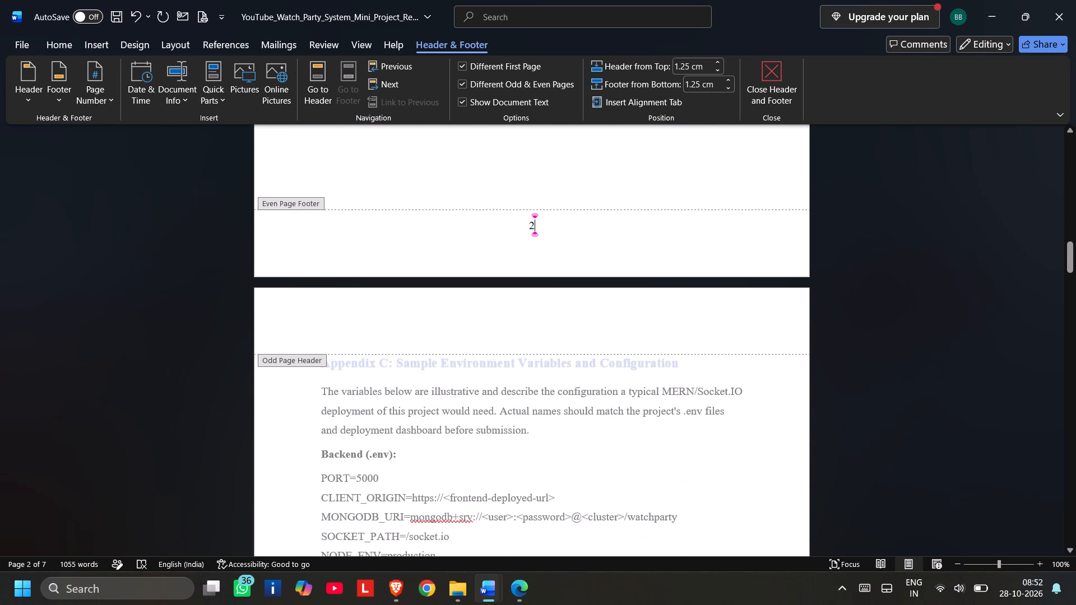
key("BackSpace")
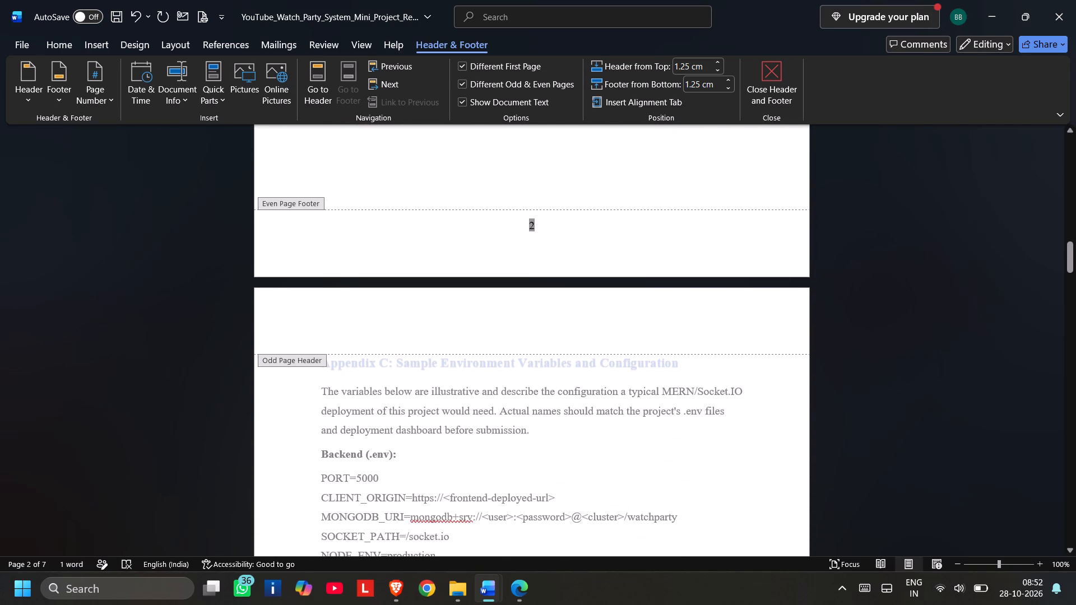
key("BackSpace")
type("39")
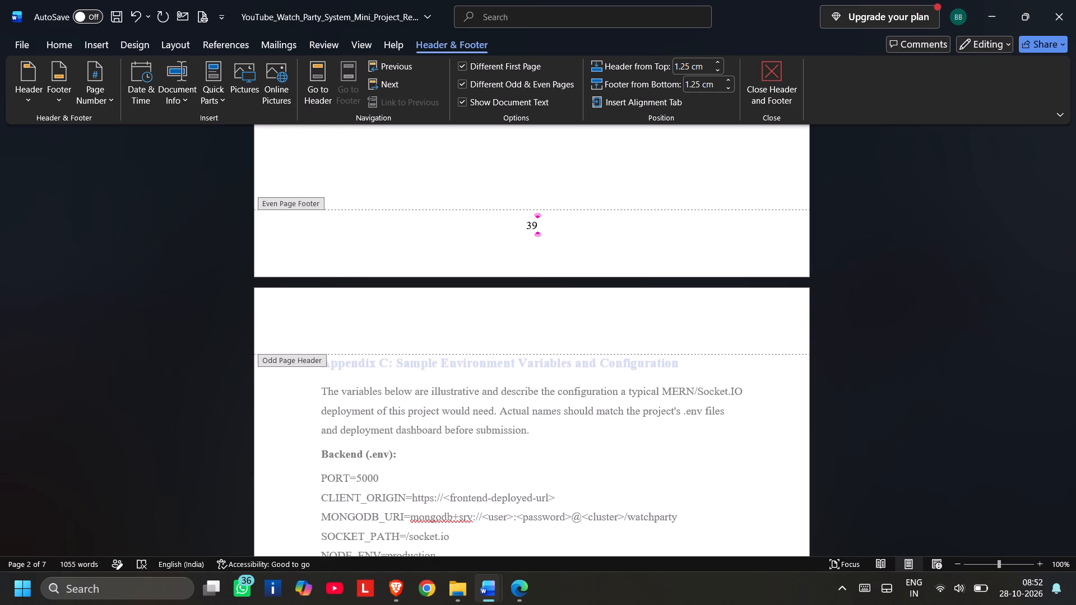
Set the font size of the 39 in the even page footer to 9.
scroll(548, 224, "down", 1)
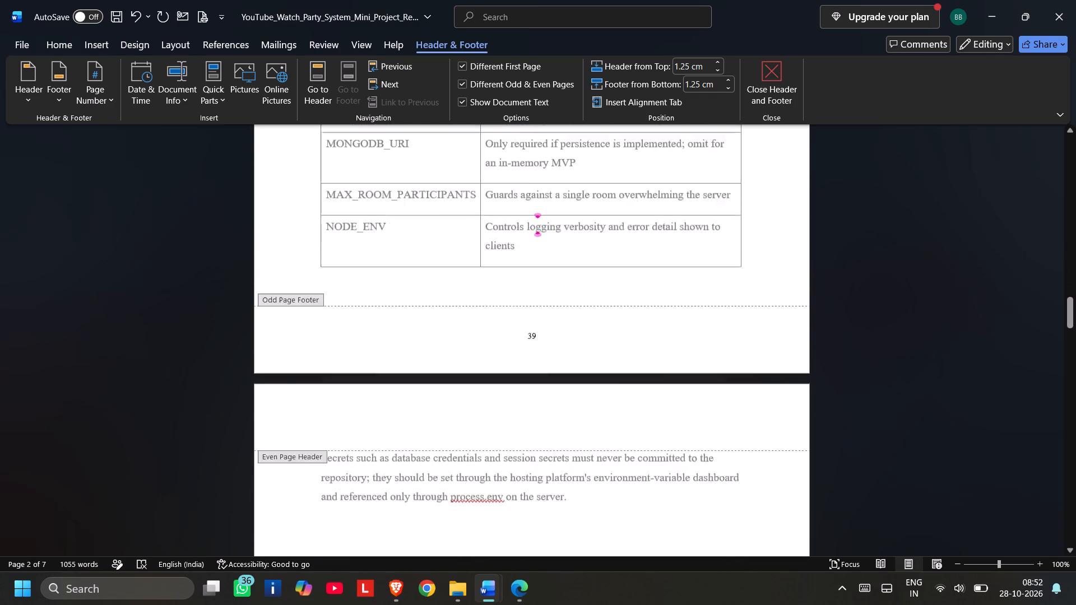
scroll(548, 224, "down", 1)
left_click(552, 203)
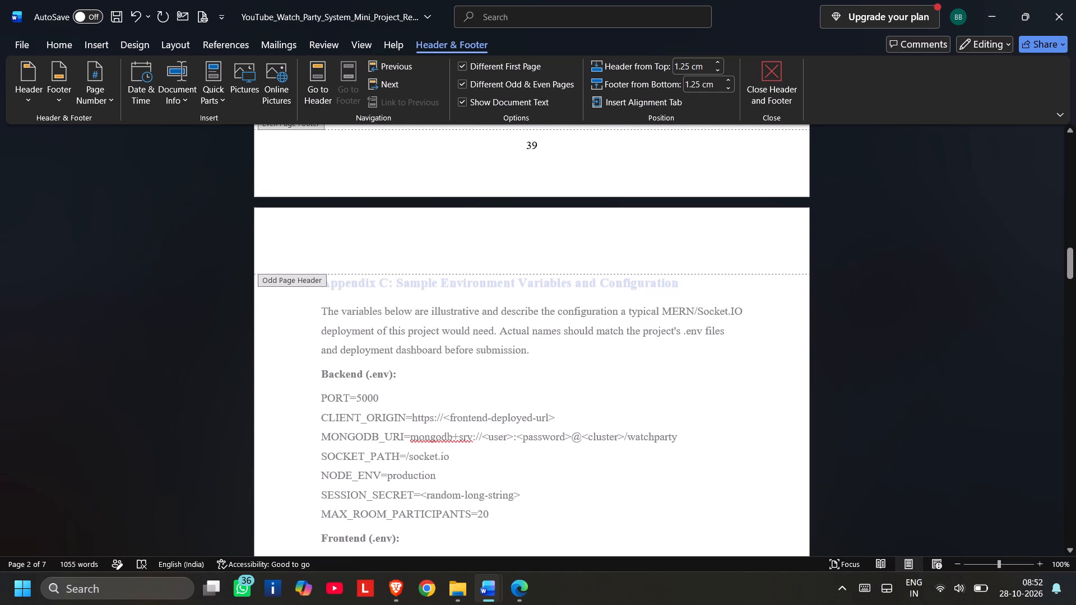
scroll(559, 192, "right", 1)
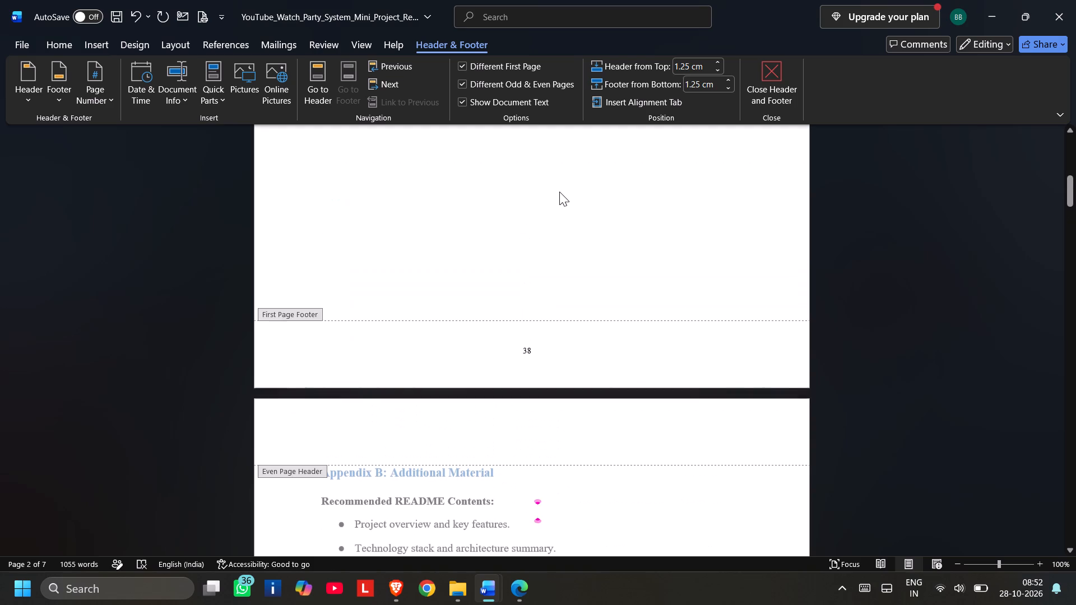
scroll(559, 192, "right", 1)
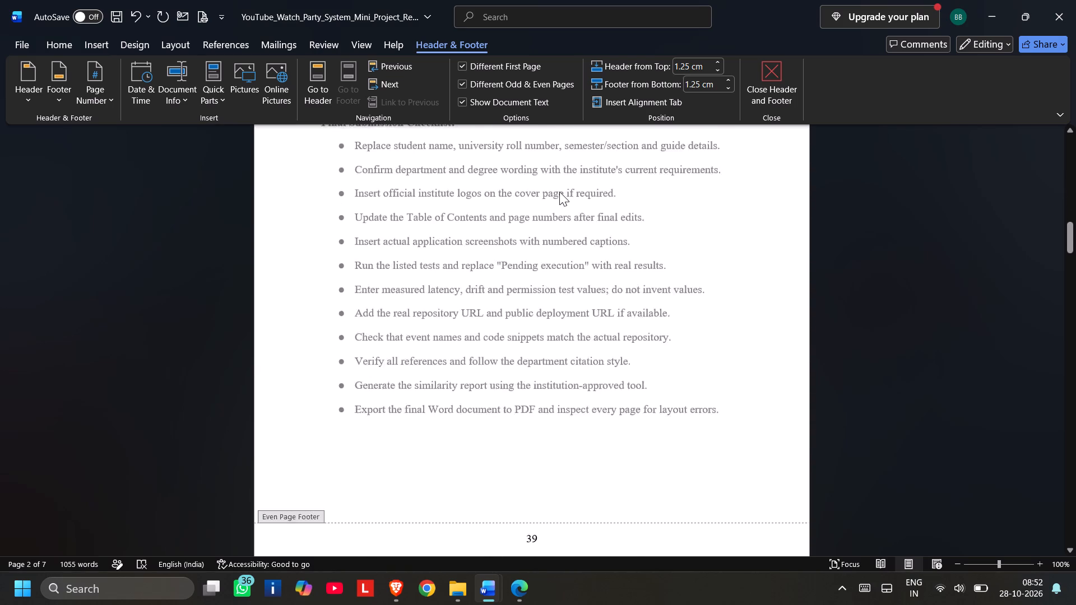
scroll(559, 192, "right", 1)
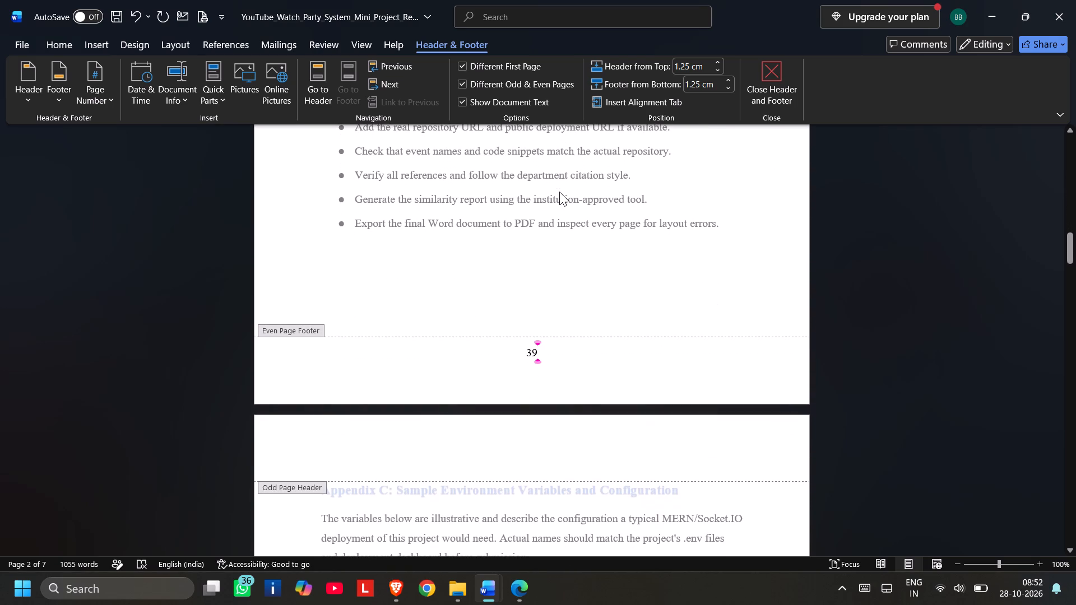
left_click_drag(548, 350, 521, 355)
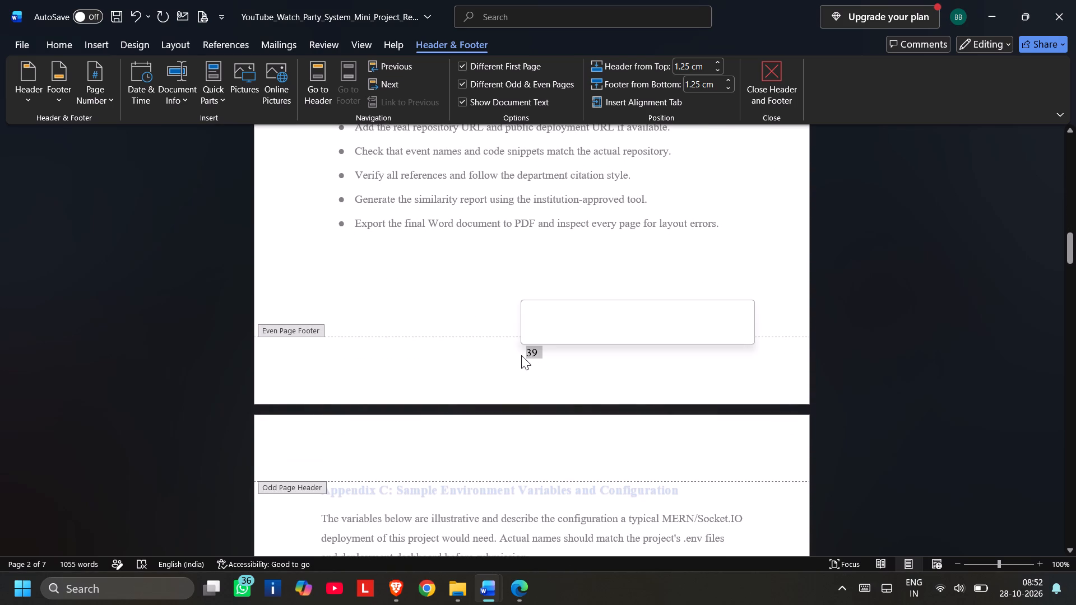
left_click(628, 311)
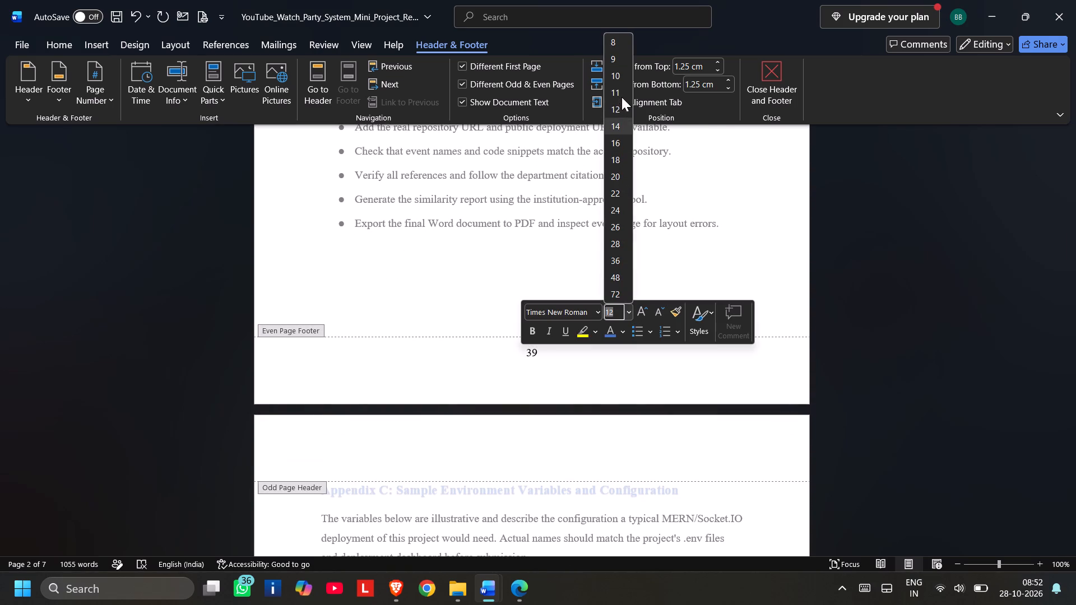
left_click(615, 59)
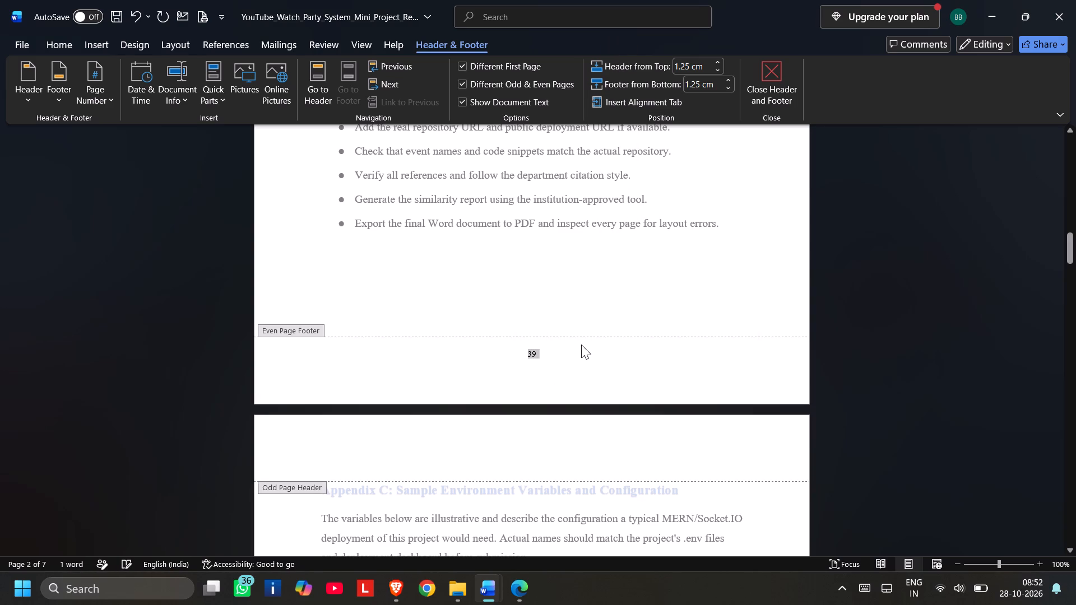
left_click(581, 346)
left_click(584, 369)
Change the odd page footer number on the third page, below the environment variables table, to 40.
scroll(584, 369, "down", 1)
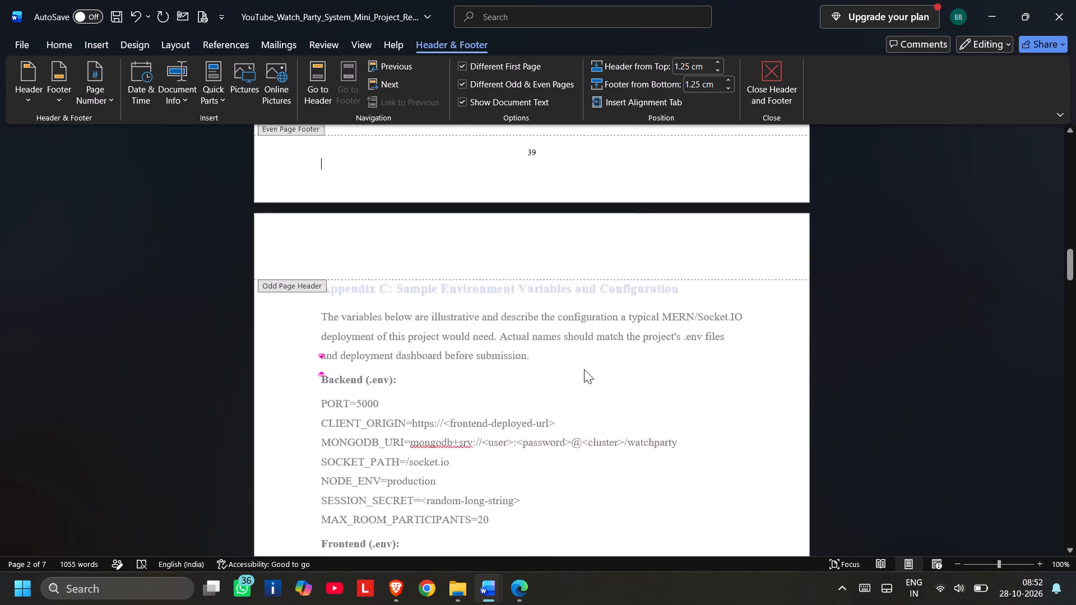
scroll(584, 369, "down", 1)
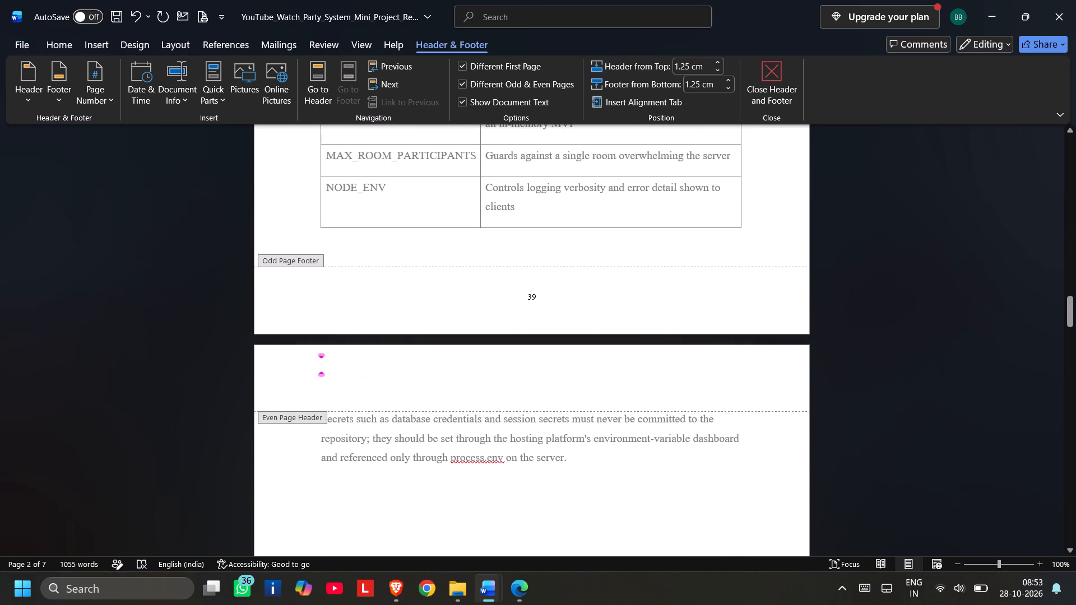
left_click(547, 294)
key("BackSpace")
key("BackSpace")
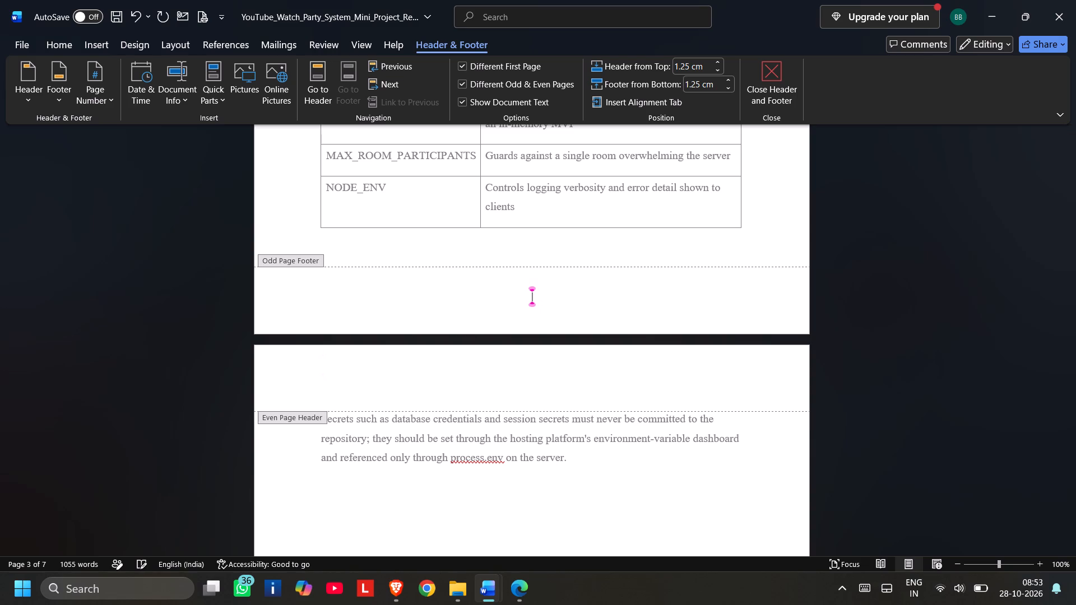
type("40")
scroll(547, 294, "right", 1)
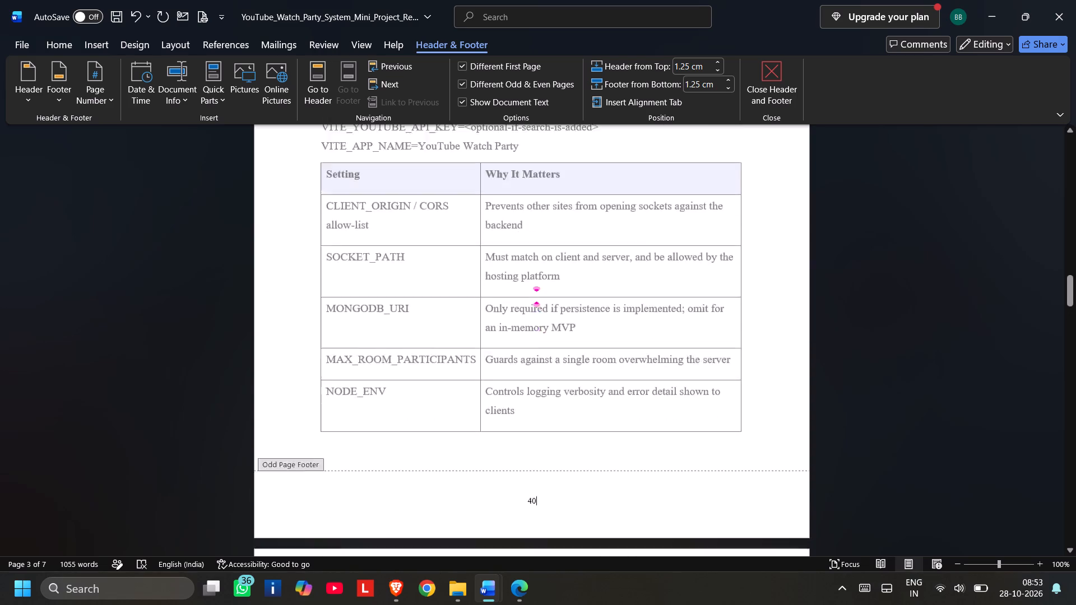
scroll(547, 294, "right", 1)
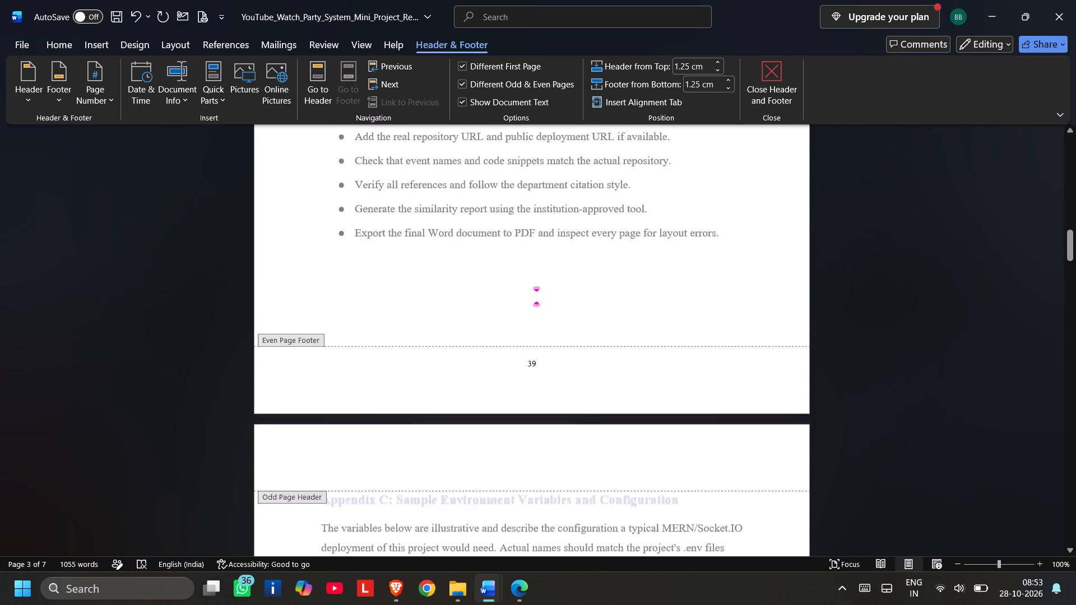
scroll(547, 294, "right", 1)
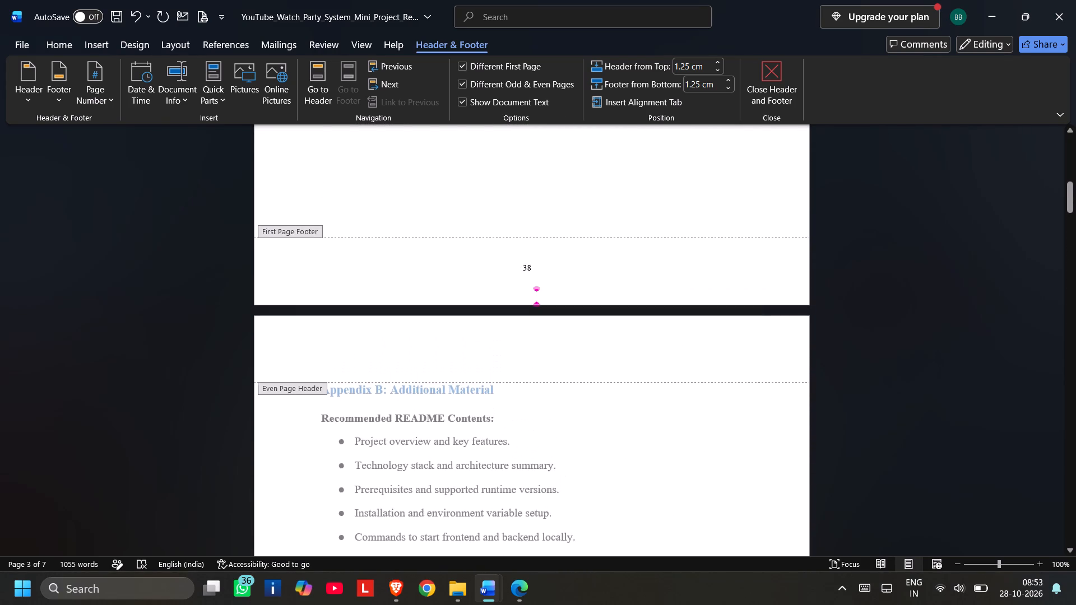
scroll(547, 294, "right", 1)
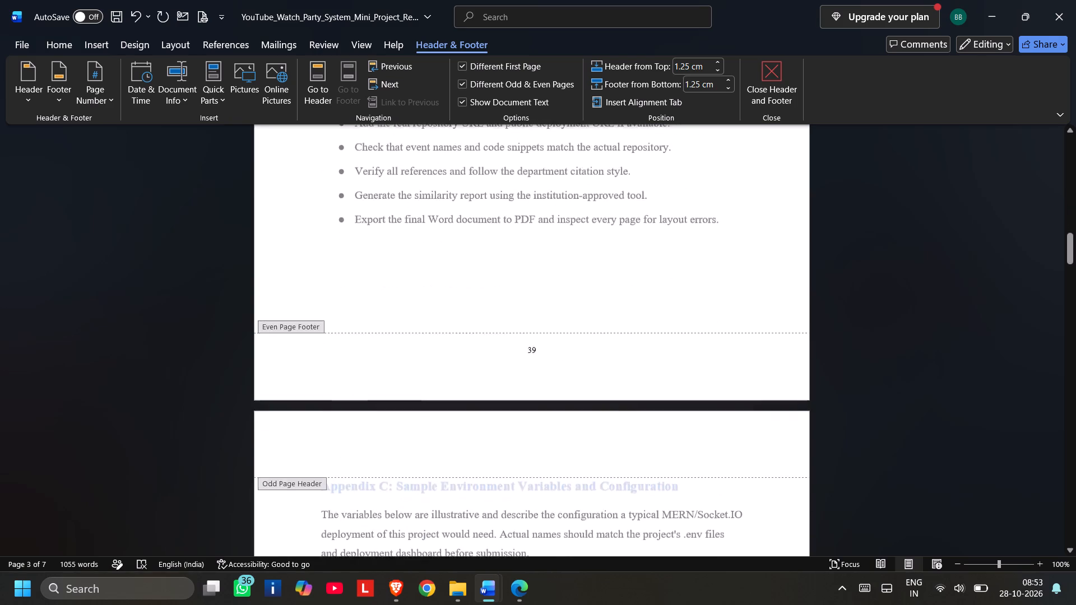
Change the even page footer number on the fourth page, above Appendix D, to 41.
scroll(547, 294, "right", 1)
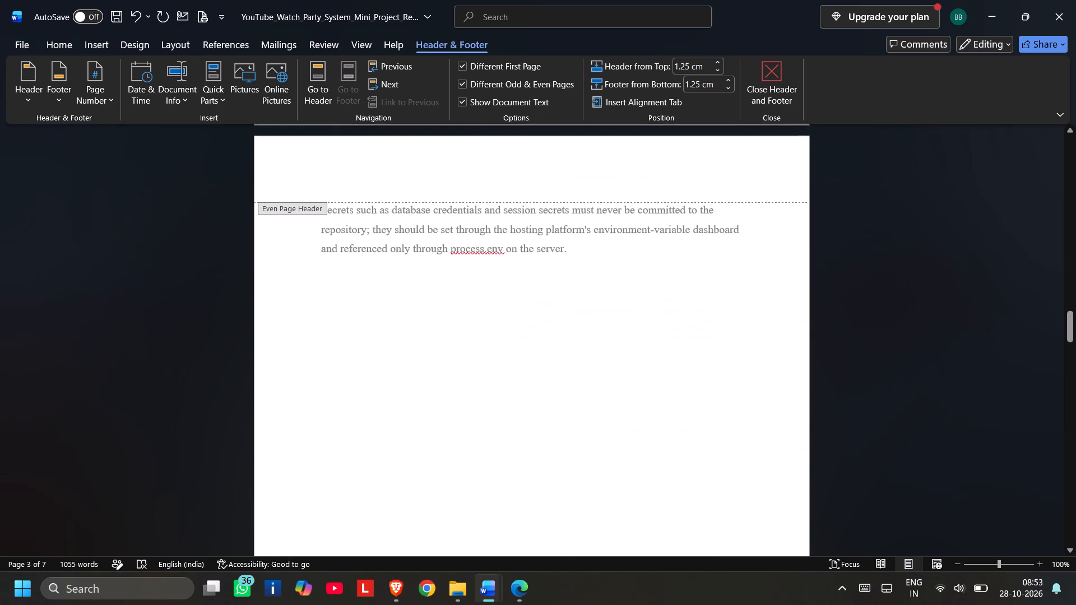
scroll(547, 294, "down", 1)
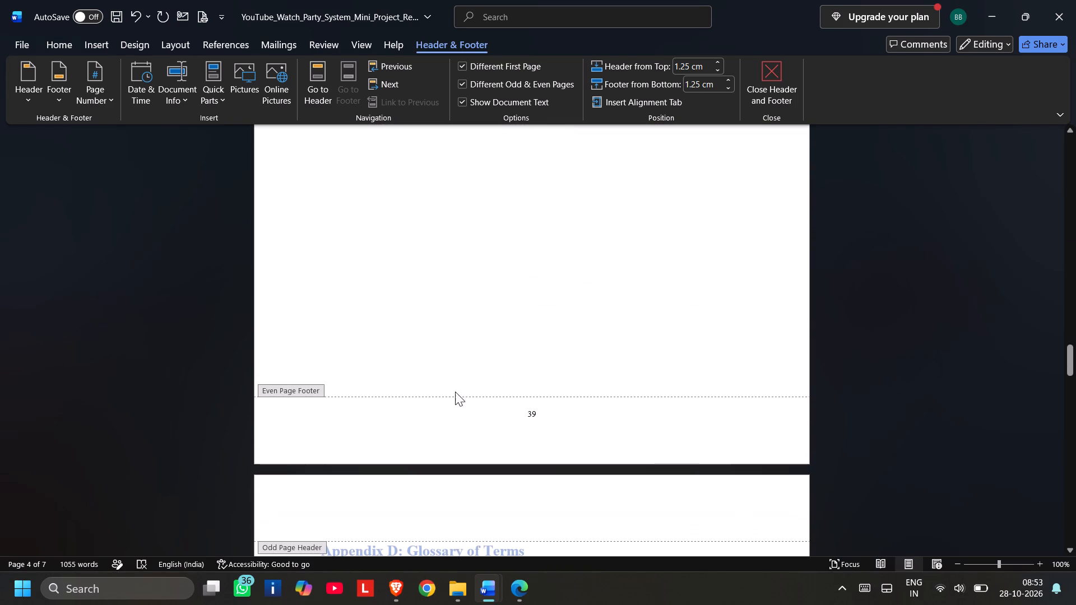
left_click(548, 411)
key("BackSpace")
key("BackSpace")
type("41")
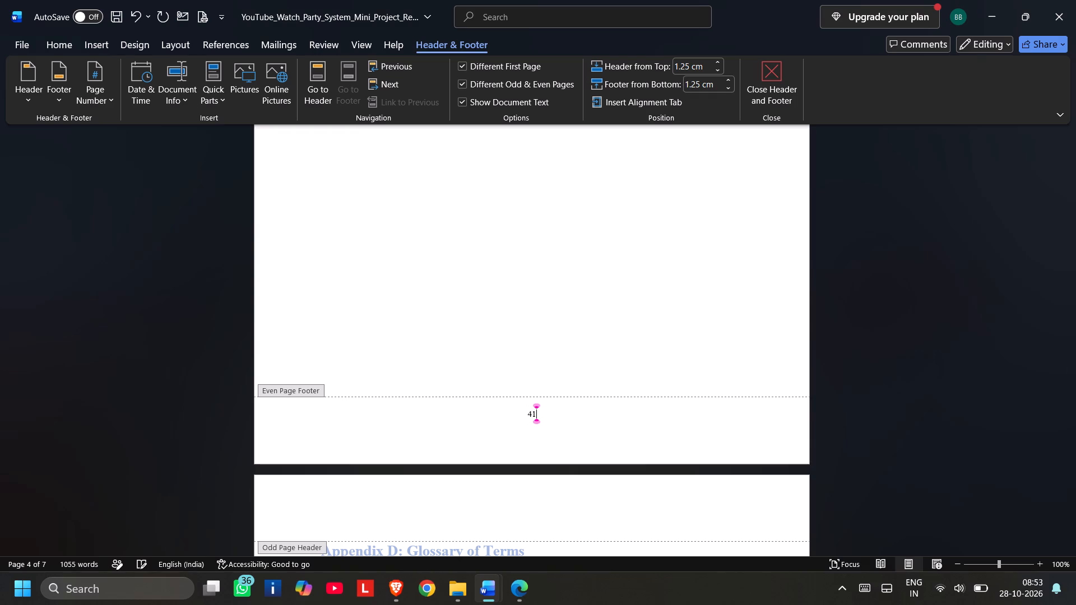
Change the even page footer number on the second page, below the Final Submission Checklist, to 39 and save the document.
scroll(548, 411, "up", 1)
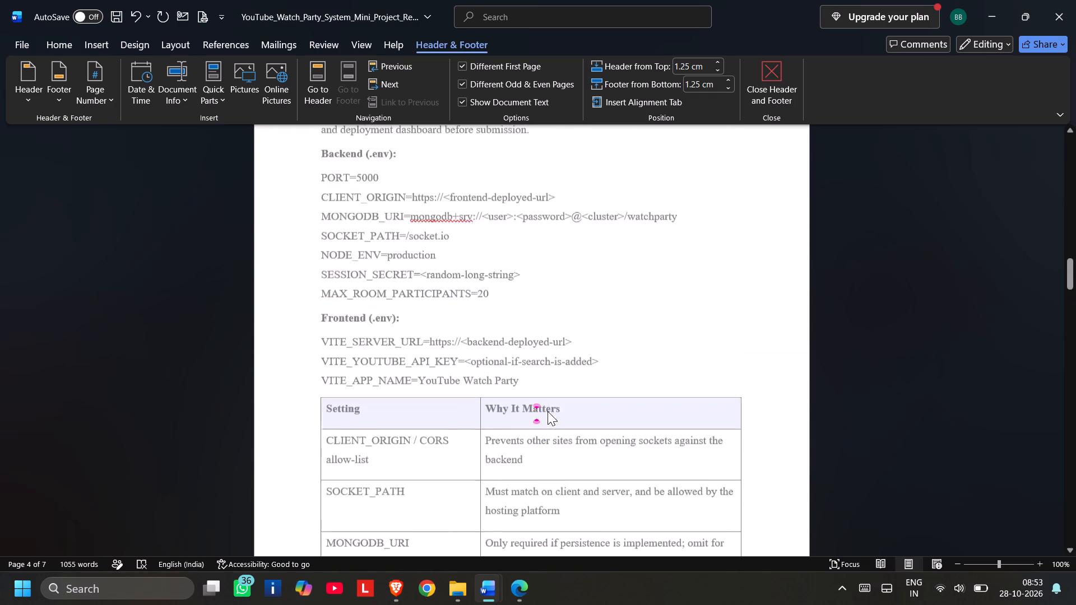
scroll(548, 411, "up", 1)
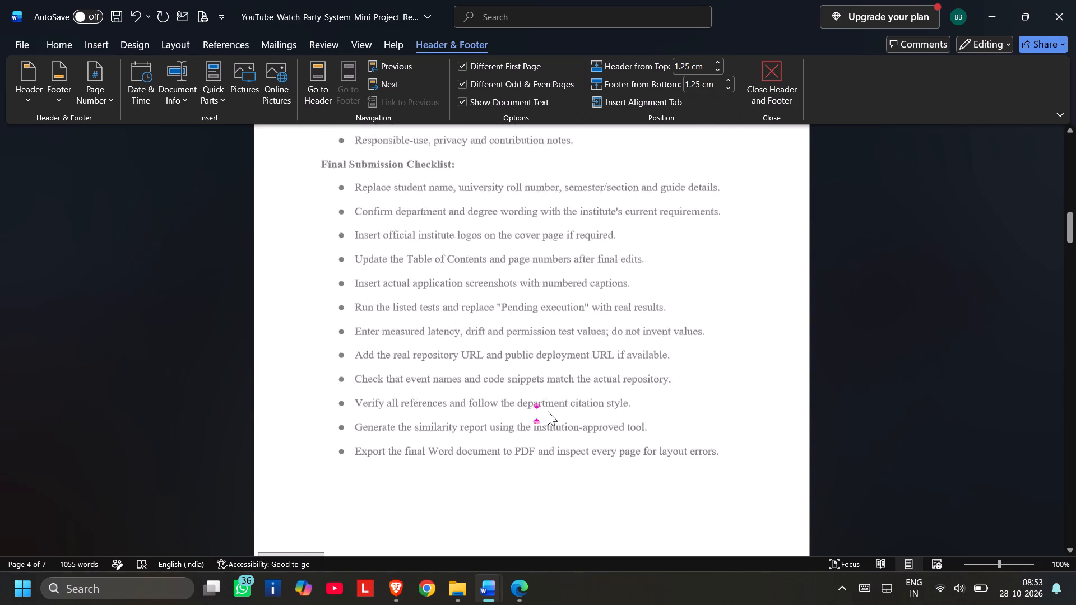
scroll(548, 411, "up", 1)
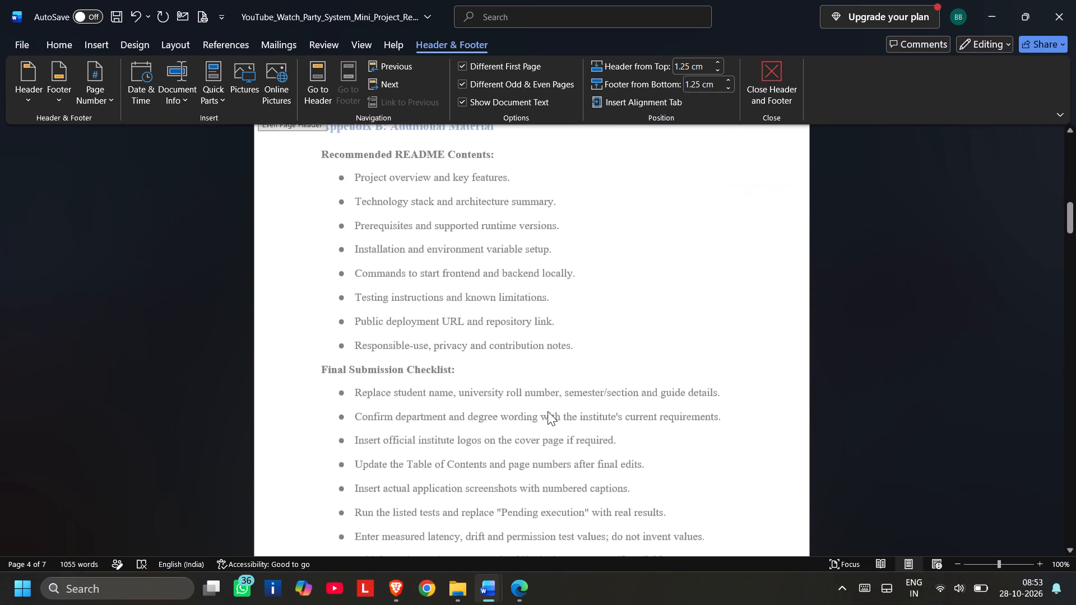
scroll(548, 411, "up", 1)
left_click(549, 456)
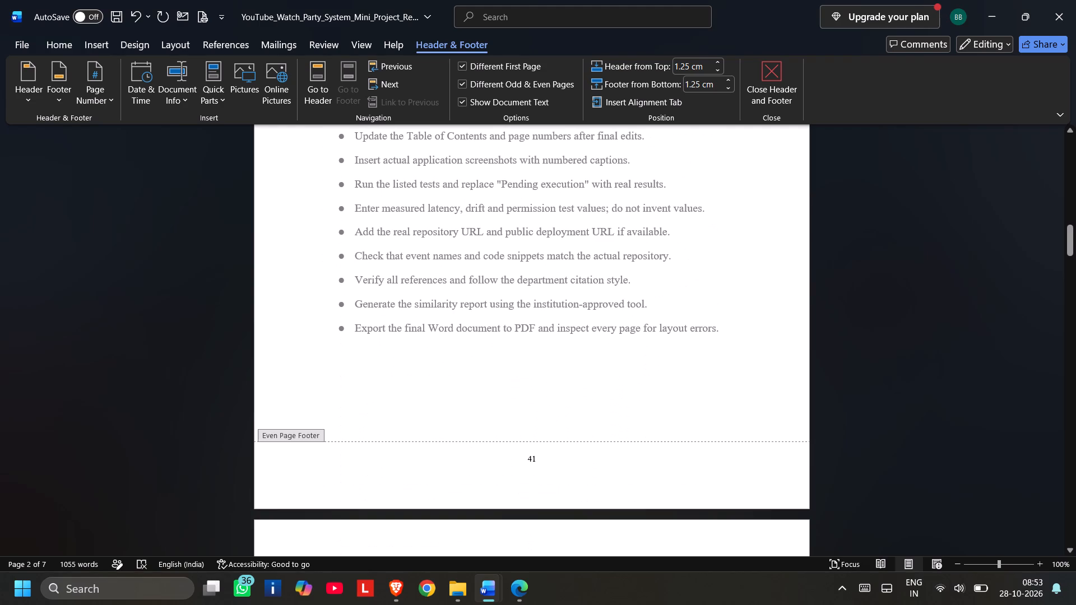
key("BackSpace")
key("BackSpace")
type("39")
key("ctrl+s")
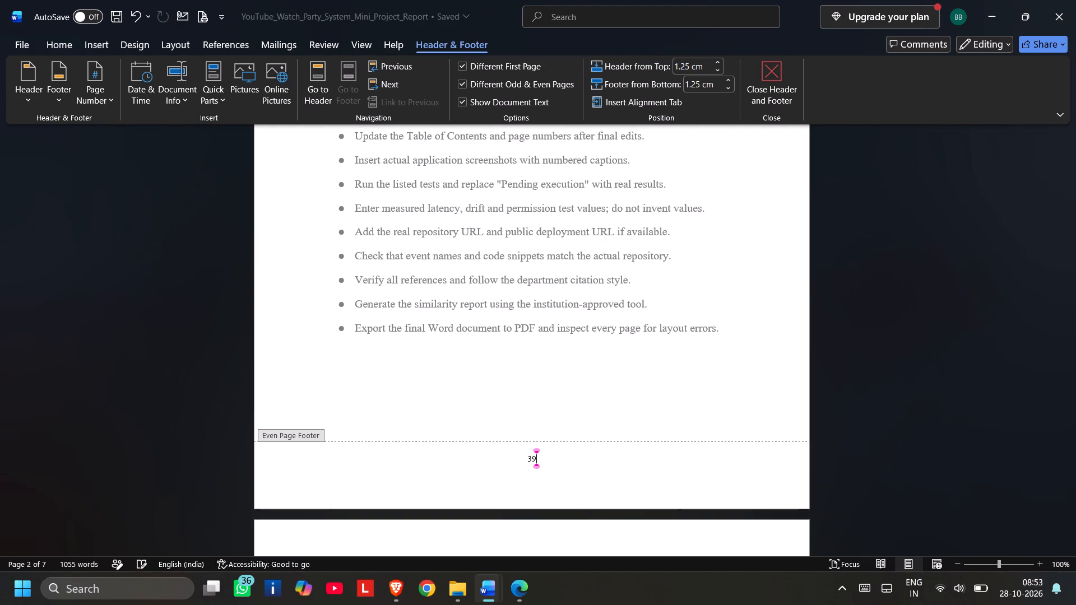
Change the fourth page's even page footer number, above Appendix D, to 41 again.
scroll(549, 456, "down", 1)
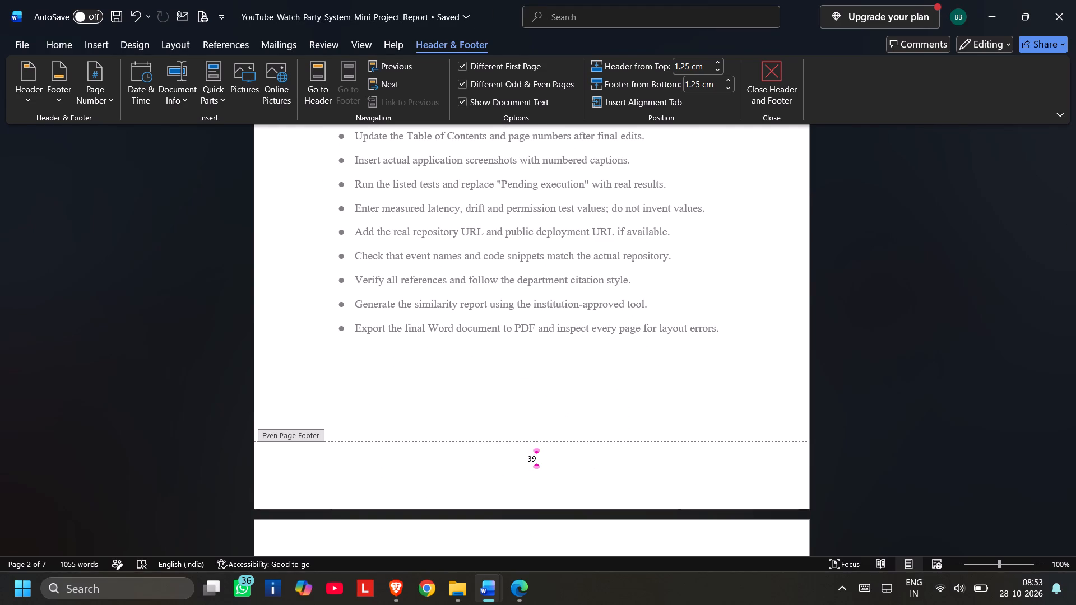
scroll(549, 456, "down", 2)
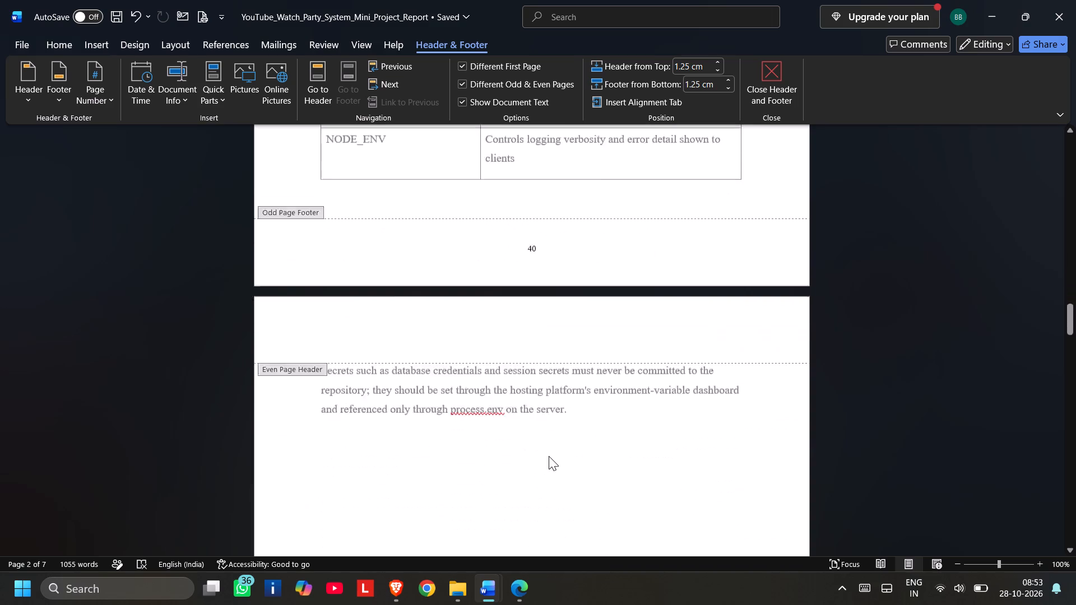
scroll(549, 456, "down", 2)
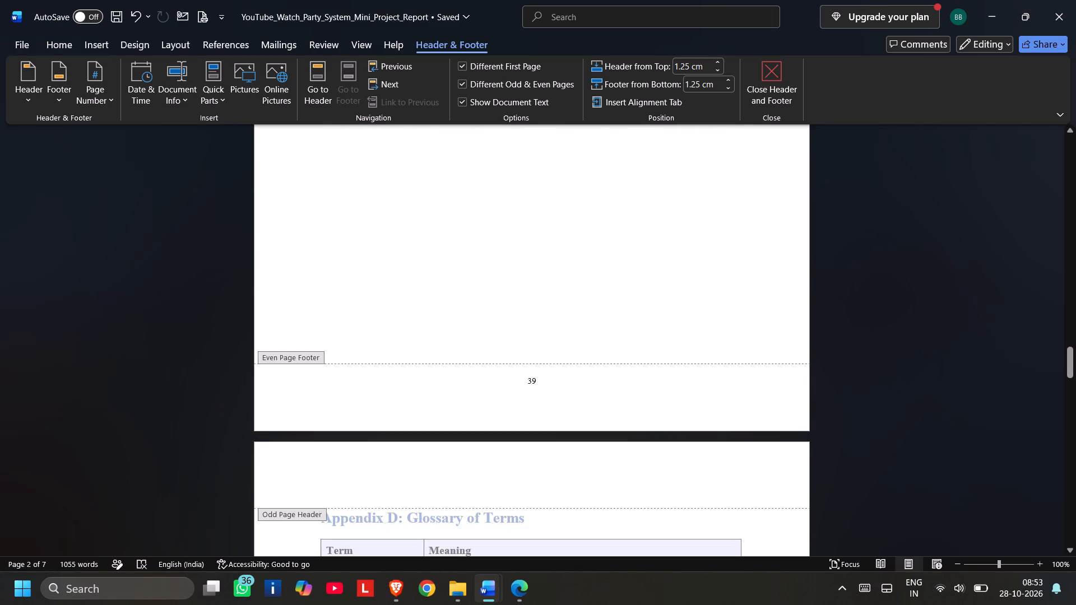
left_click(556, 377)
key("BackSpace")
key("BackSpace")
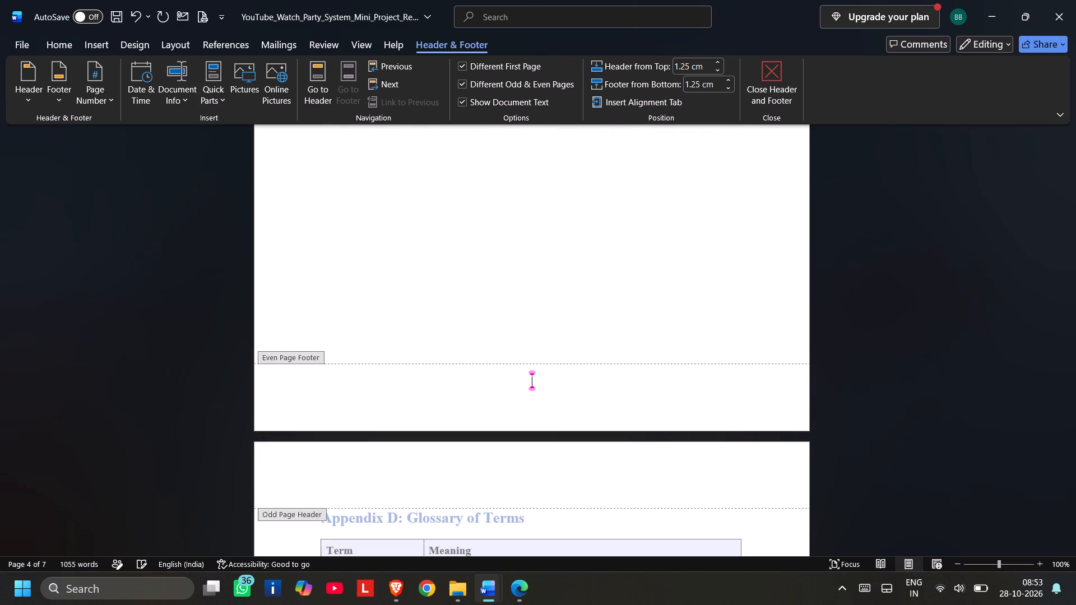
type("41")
Set the second page's even page footer number back to 39, keeping the document in Editing mode.
scroll(556, 377, "up", 1)
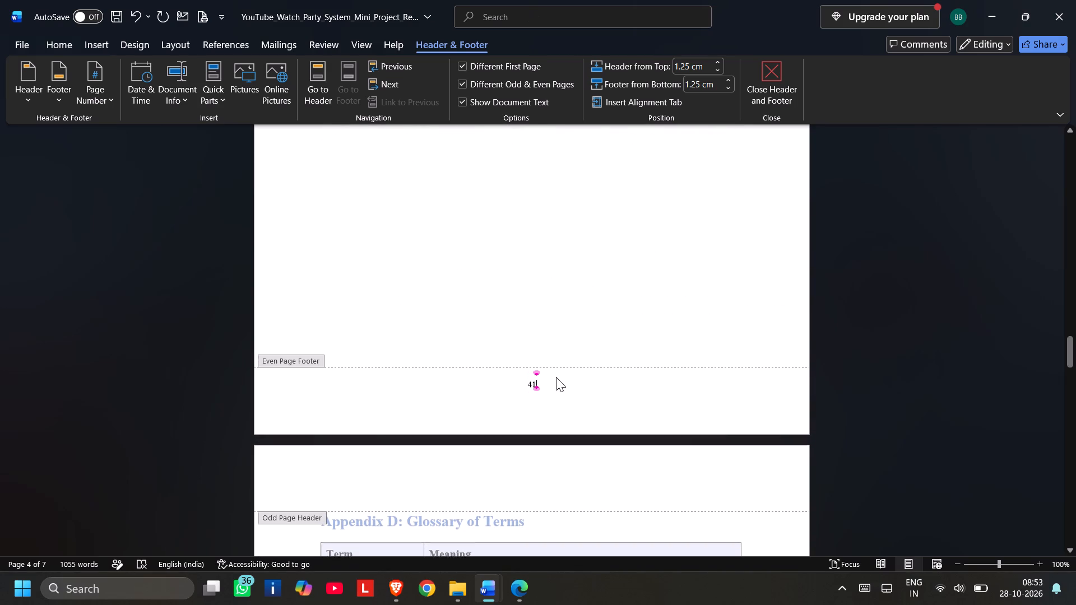
scroll(556, 377, "up", 1)
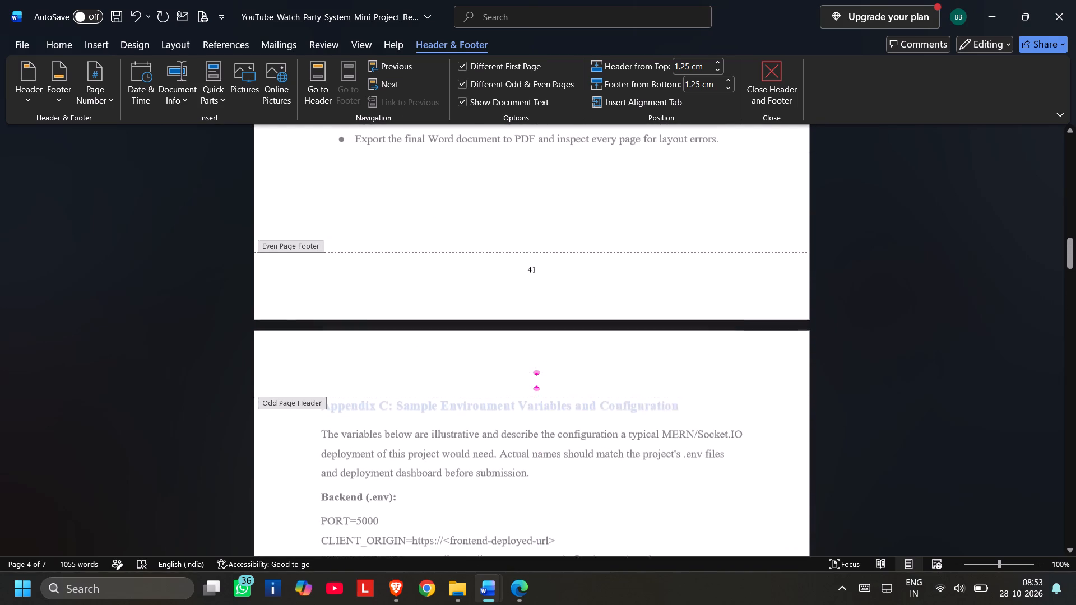
scroll(556, 377, "up", 1)
left_click(294, 258)
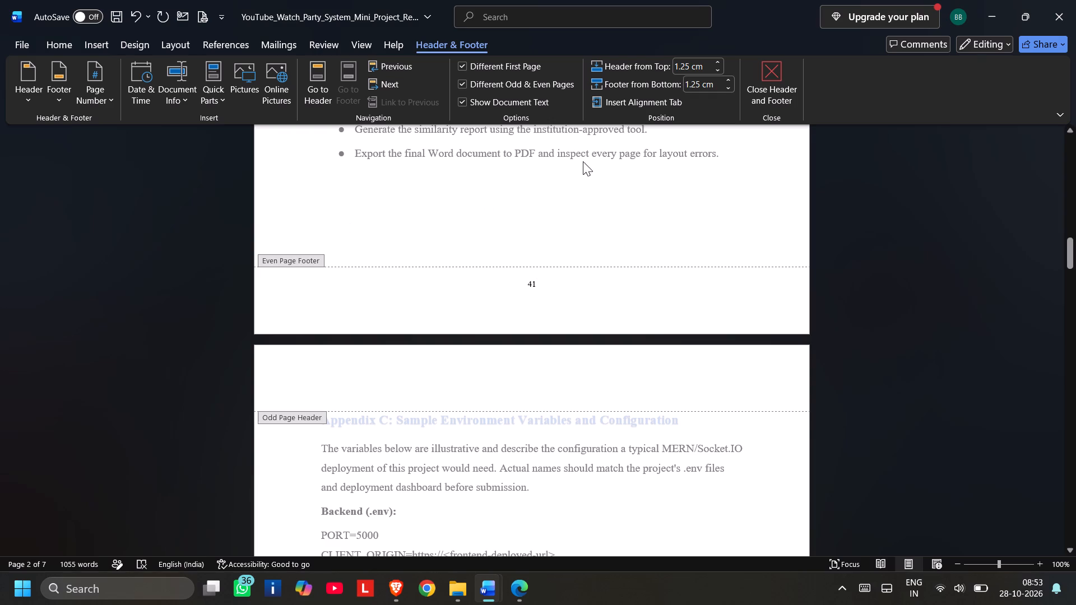
left_click(305, 260)
left_click_drag(305, 260, 312, 285)
left_click(1010, 47)
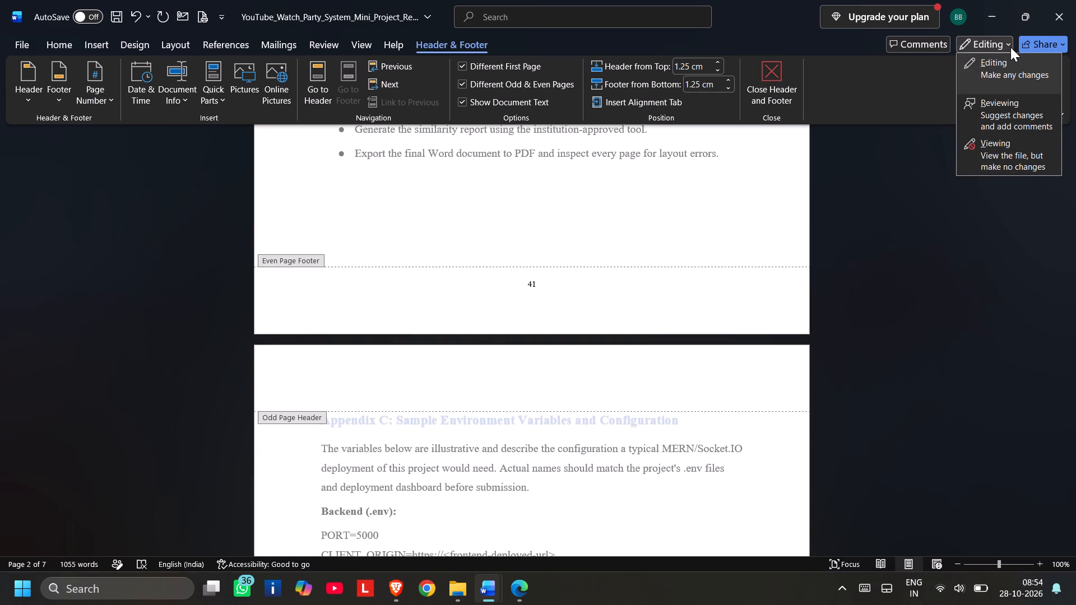
left_click(1012, 73)
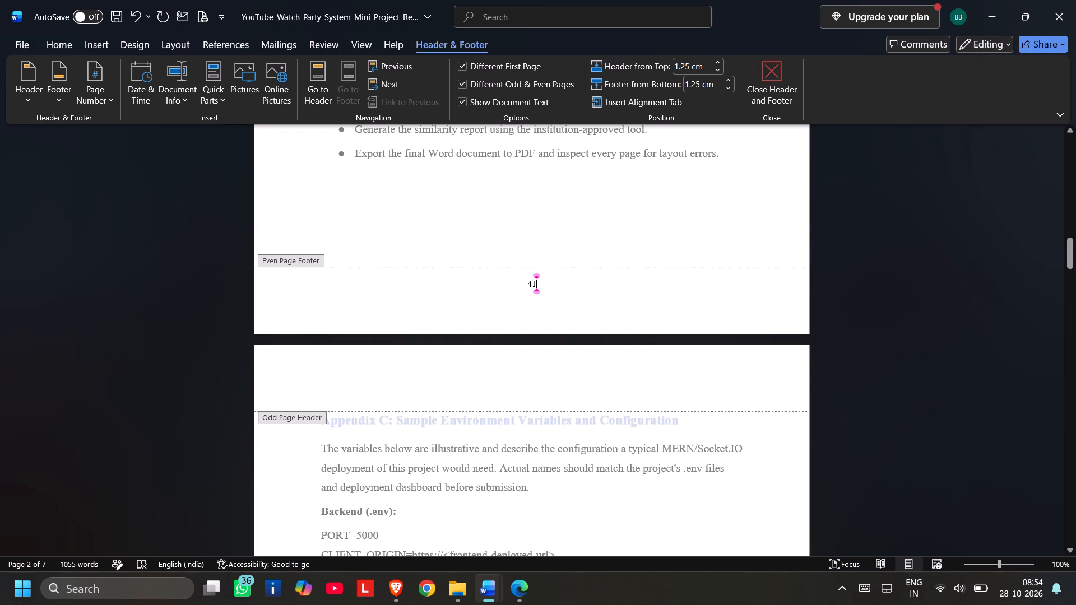
key("BackSpace")
key("BackSpace")
type("39")
Check the footer numbers through the last page, and the even page header and footer on the second page.
scroll(574, 281, "right", 2)
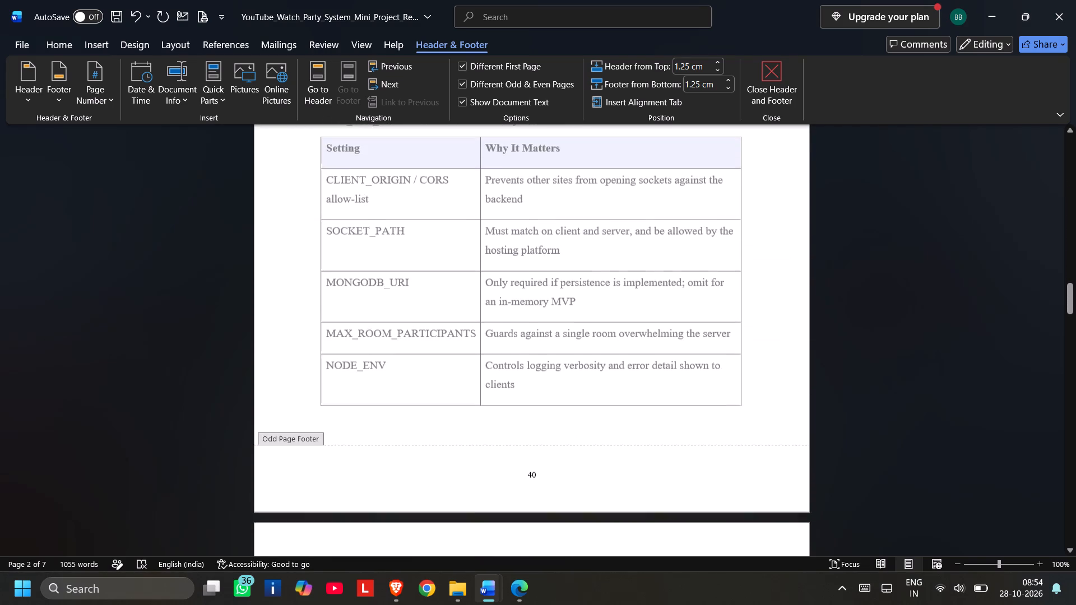
scroll(574, 281, "down", 2)
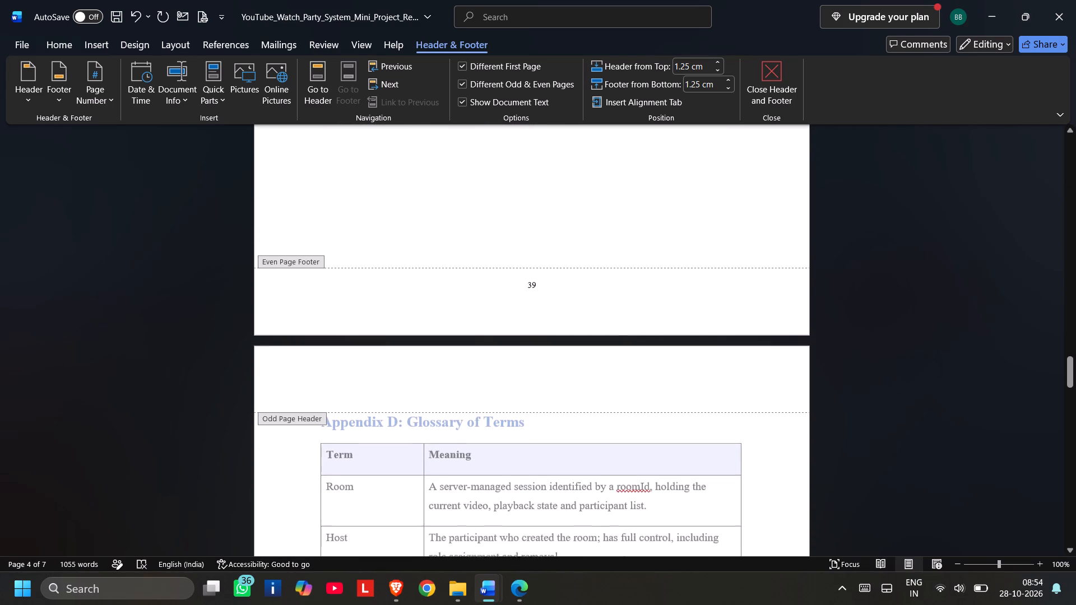
scroll(574, 281, "down", 1)
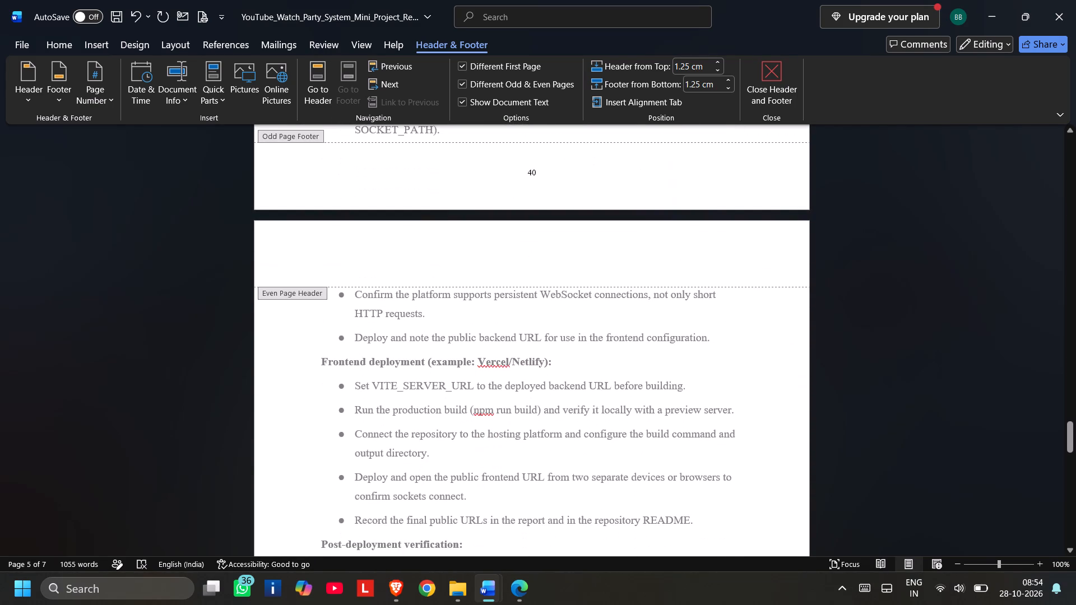
scroll(574, 281, "down", 1)
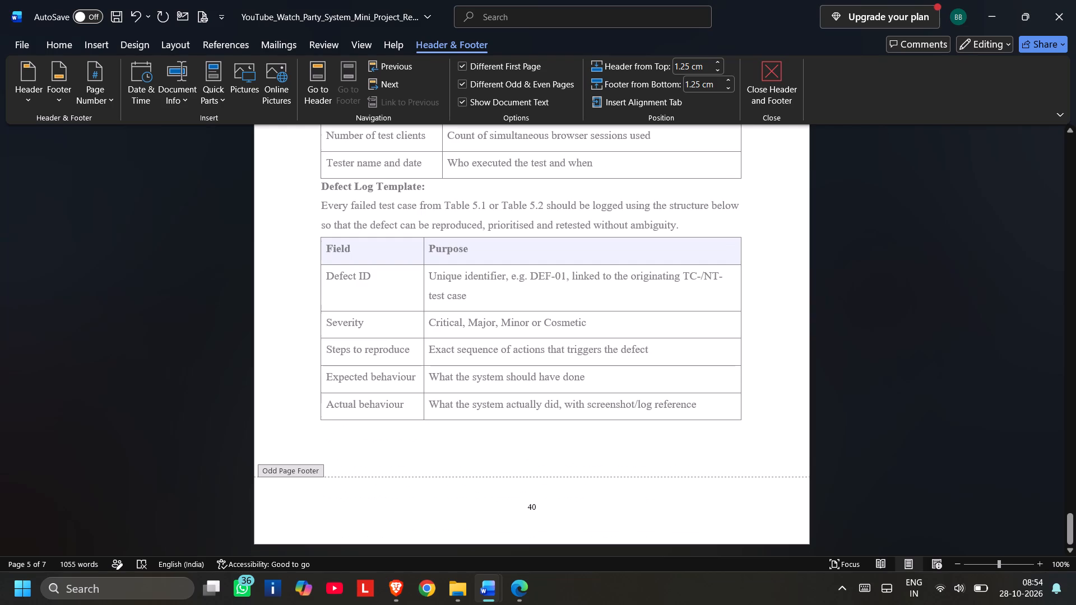
scroll(574, 281, "down", 1)
scroll(574, 281, "up", 3)
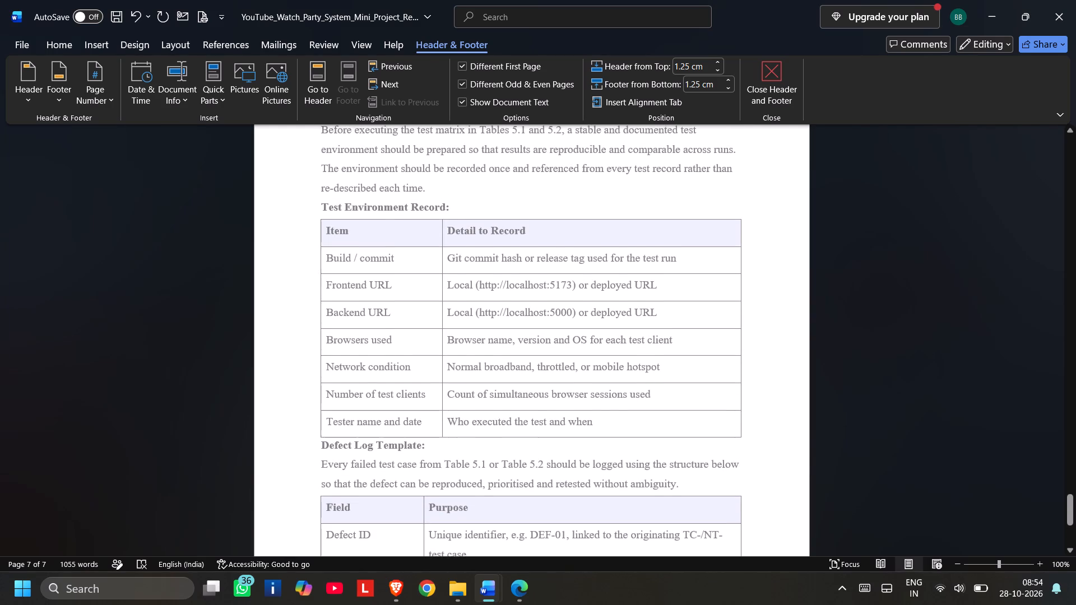
scroll(574, 281, "up", 13)
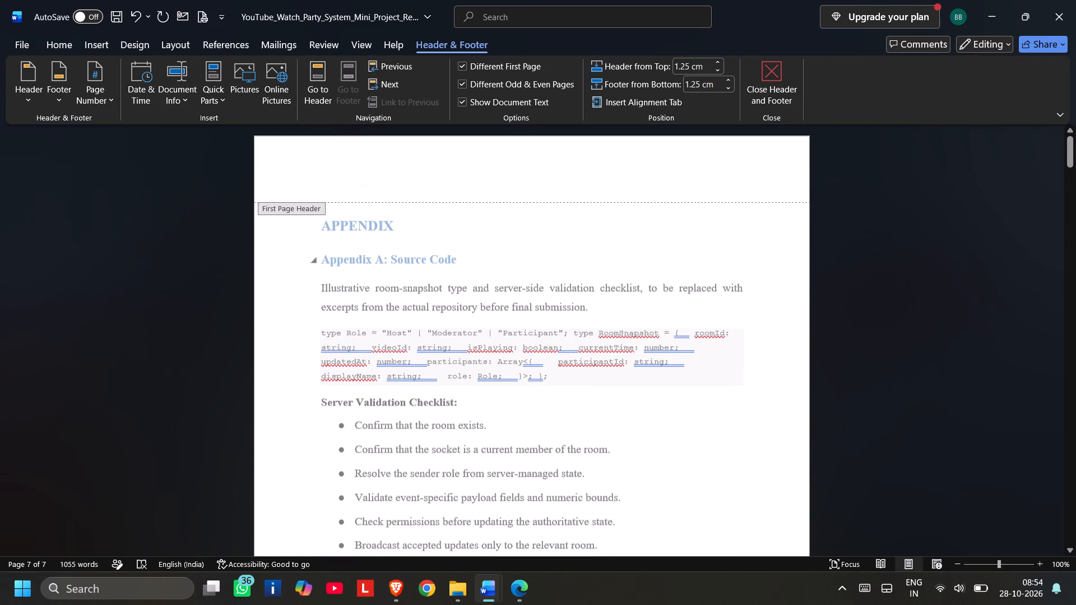
left_click(314, 68)
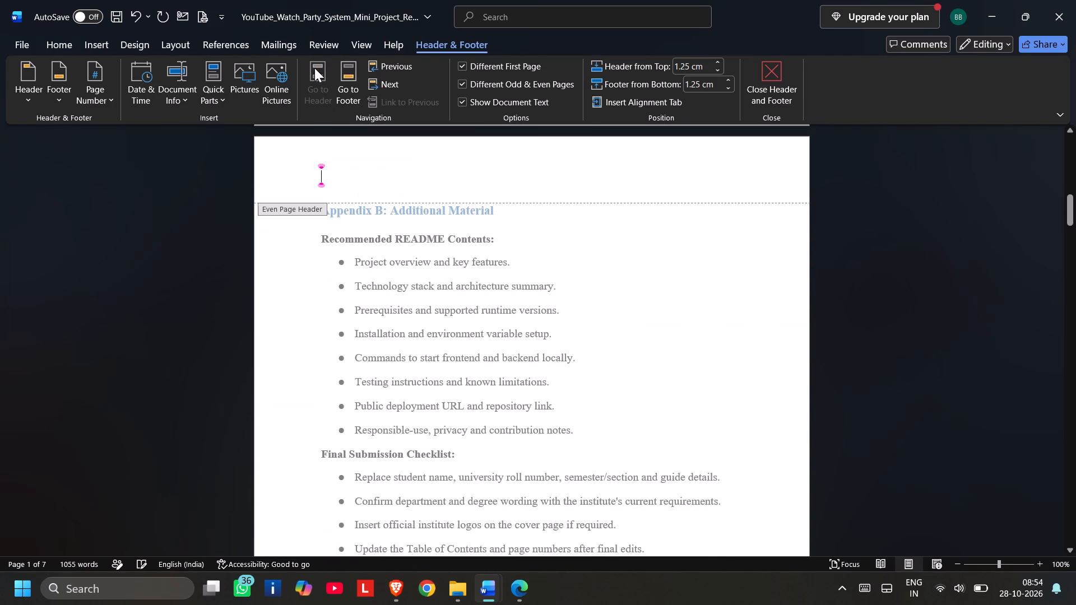
left_click(348, 79)
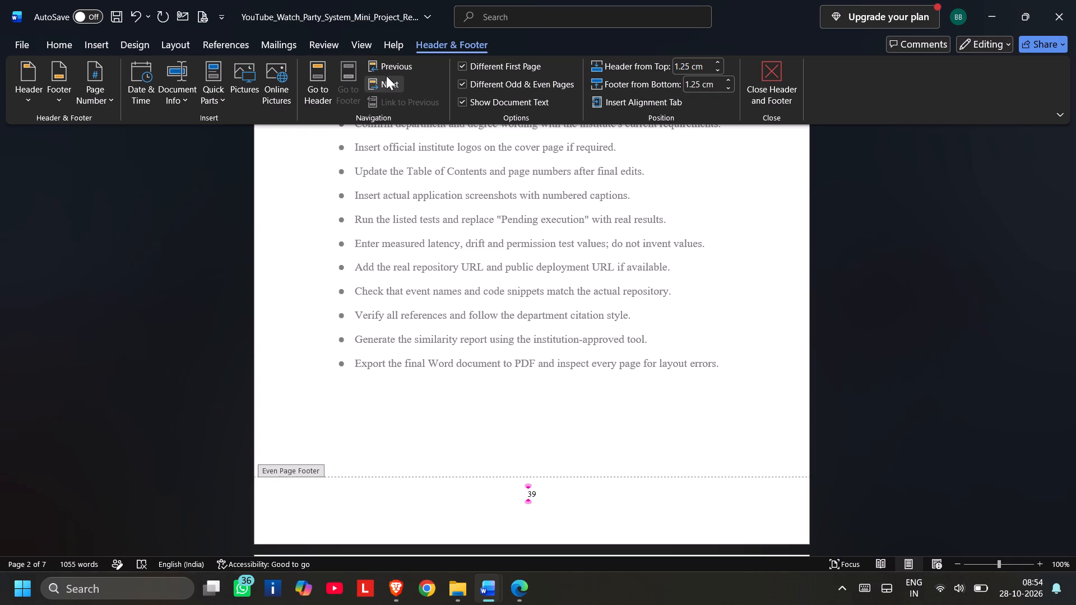
Turn off the Different First Page, Different Odd & Even Pages and Show Document Text options for the headers and footers.
scroll(552, 306, "up", 1)
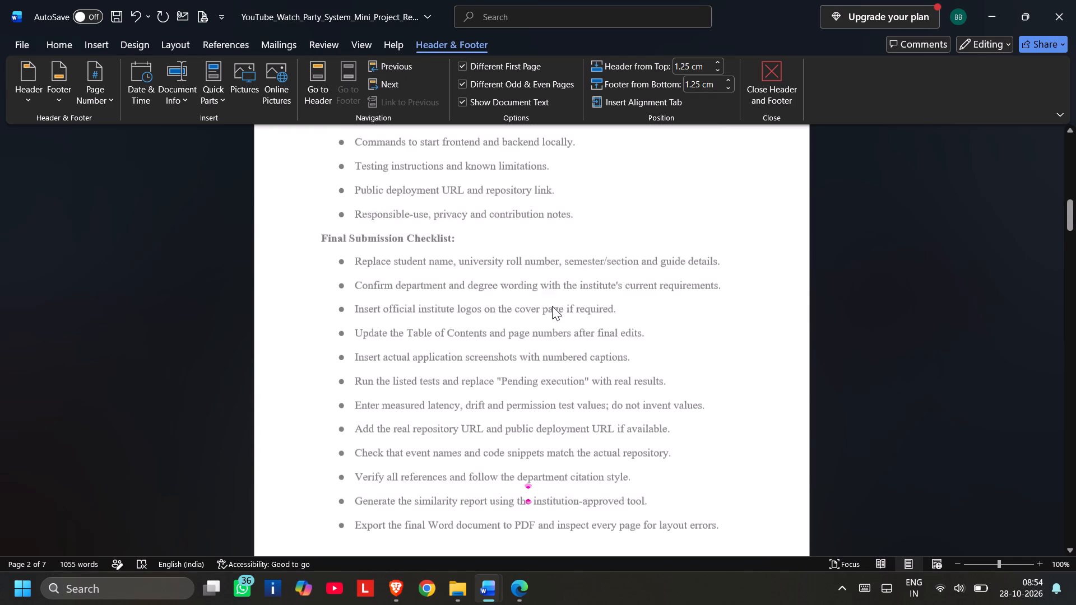
scroll(552, 306, "up", 11)
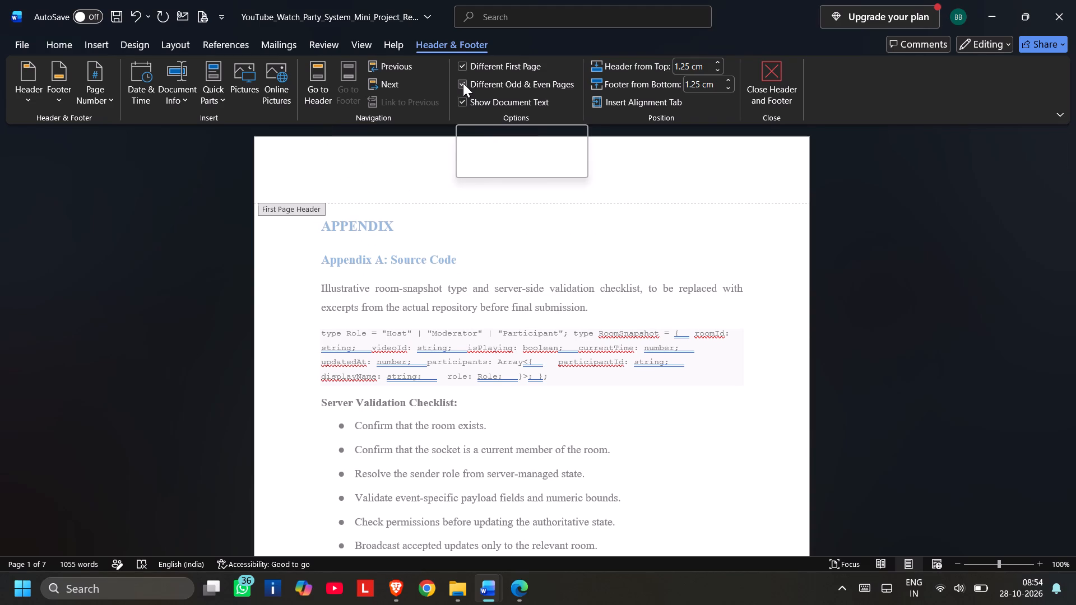
left_click(517, 115)
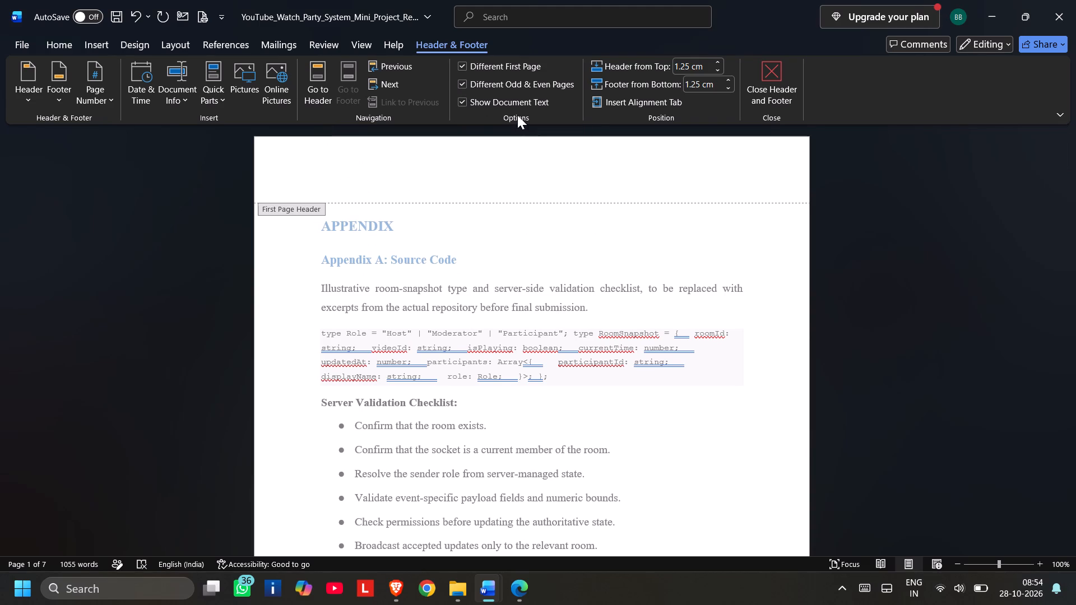
left_click(459, 63)
left_click(465, 85)
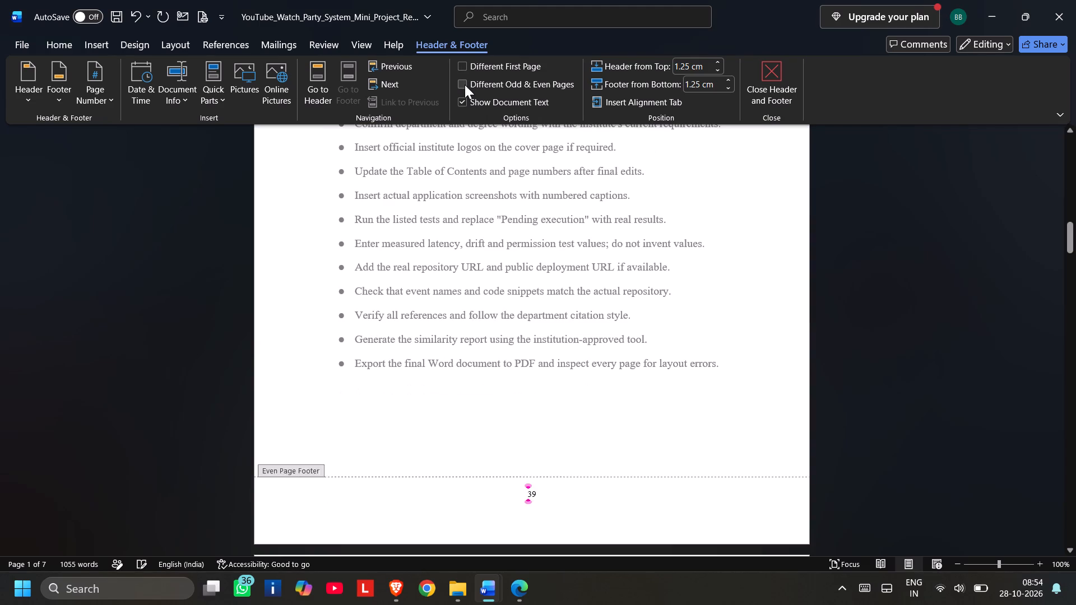
left_click(463, 105)
scroll(576, 316, "up", 1)
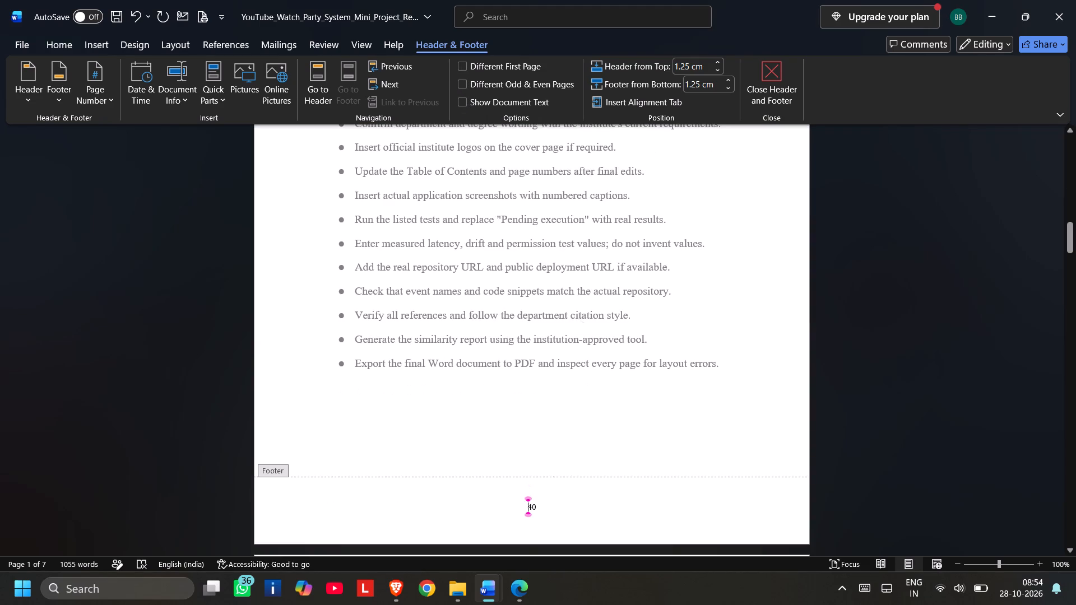
Check the footer page numbers across the report's appendix pages with the header and footer options turned off.
scroll(576, 316, "up", 4)
scroll(576, 316, "down", 1)
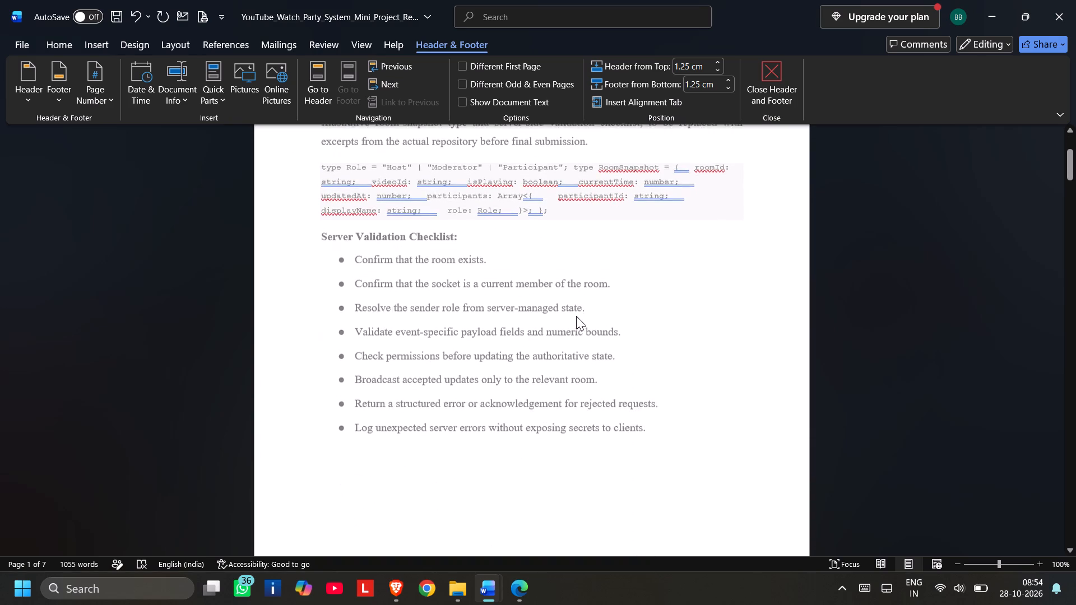
scroll(576, 316, "down", 1)
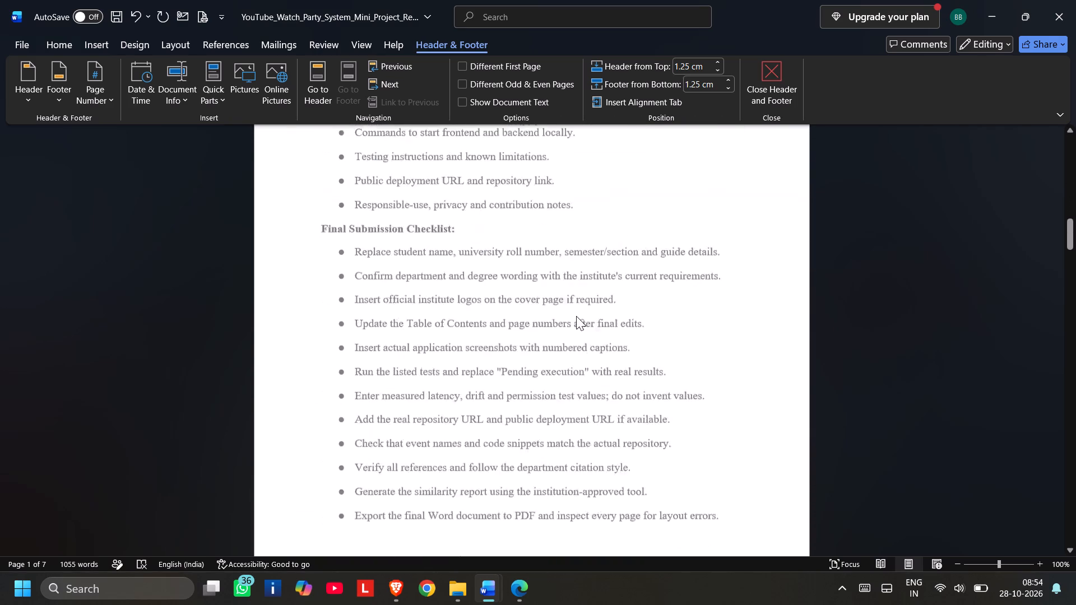
scroll(576, 316, "down", 1)
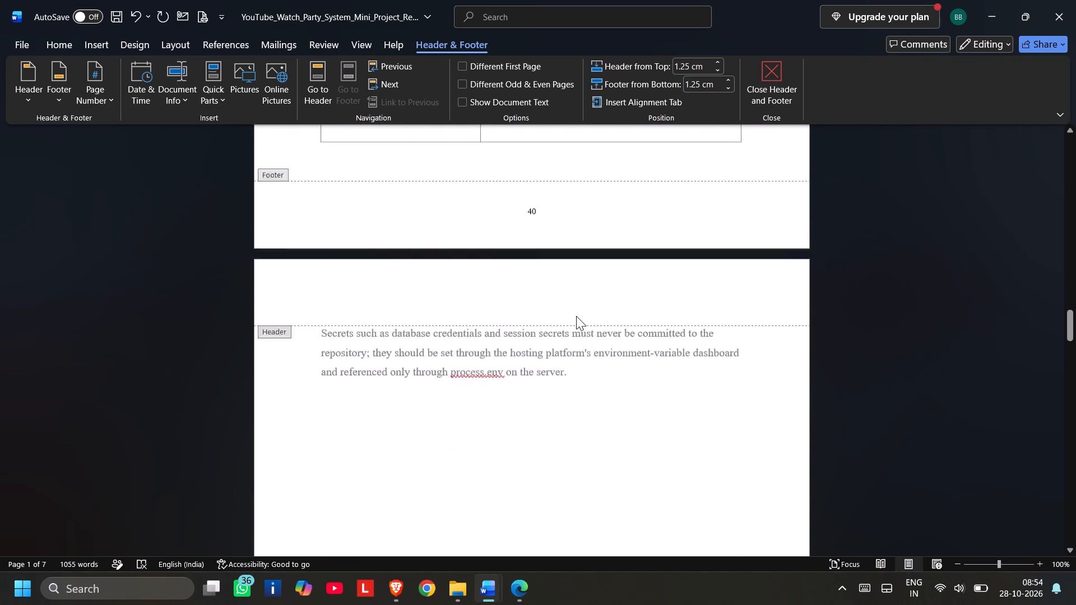
scroll(576, 316, "down", 1)
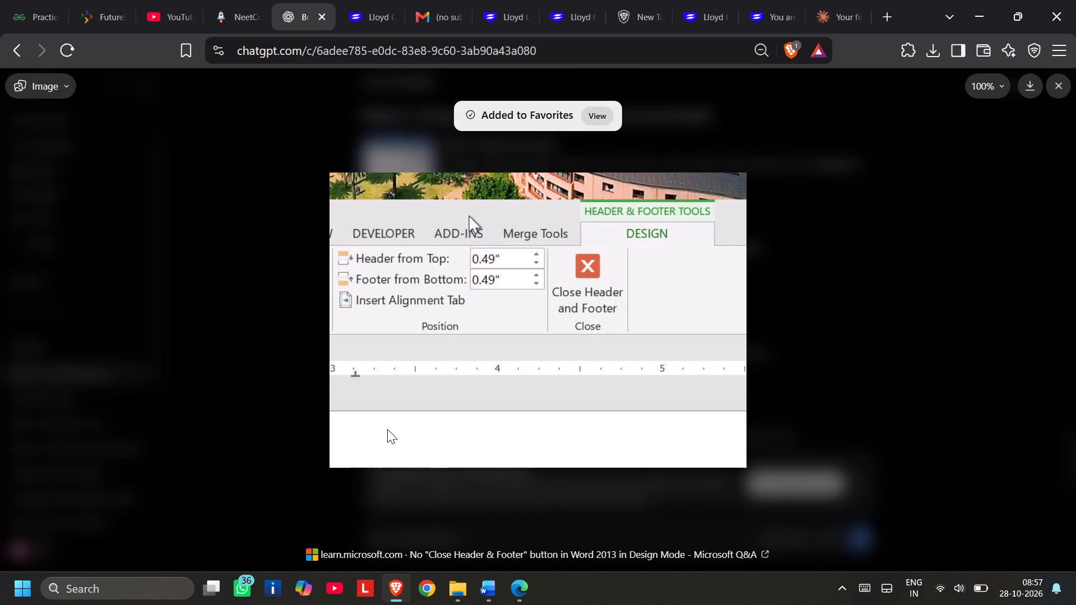
Return to the appendix document in Word, set its page numbering to start at 38 and check the following footers.
left_click(1056, 89)
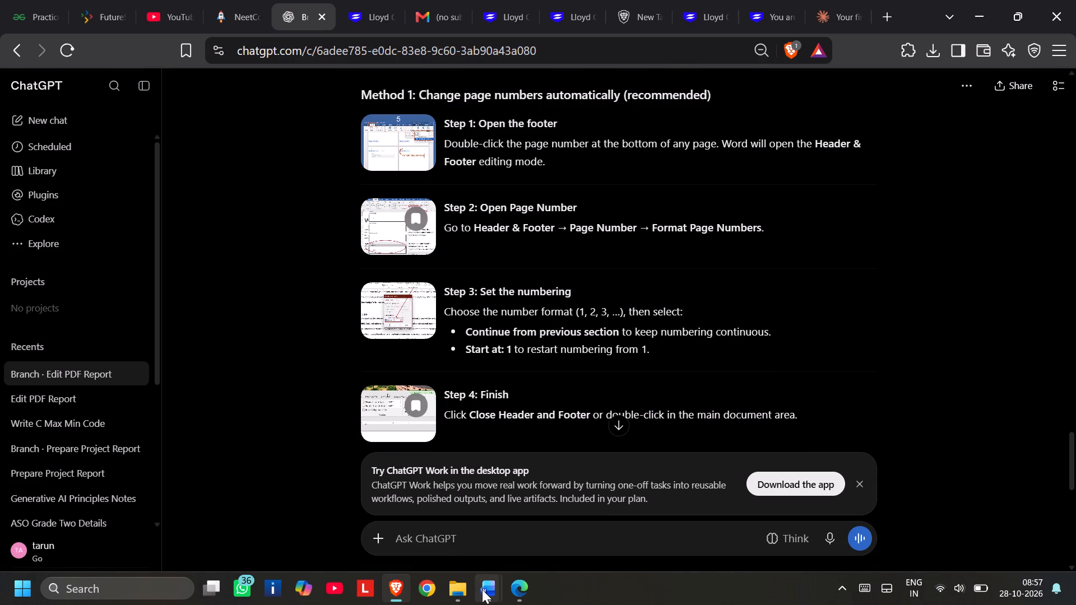
left_click(541, 507)
scroll(754, 259, "up", 8)
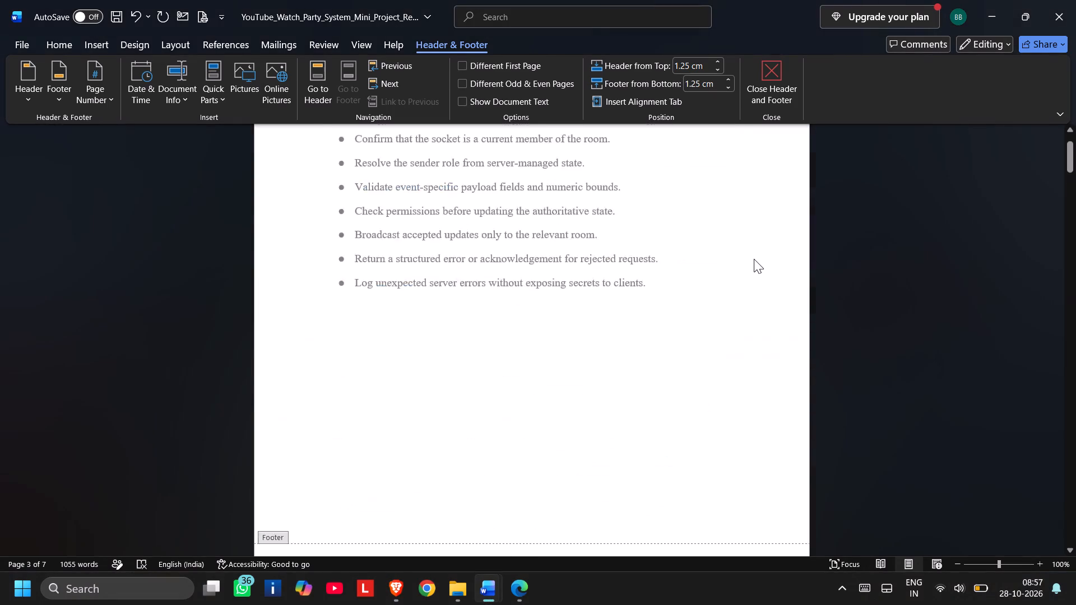
scroll(754, 259, "up", 4)
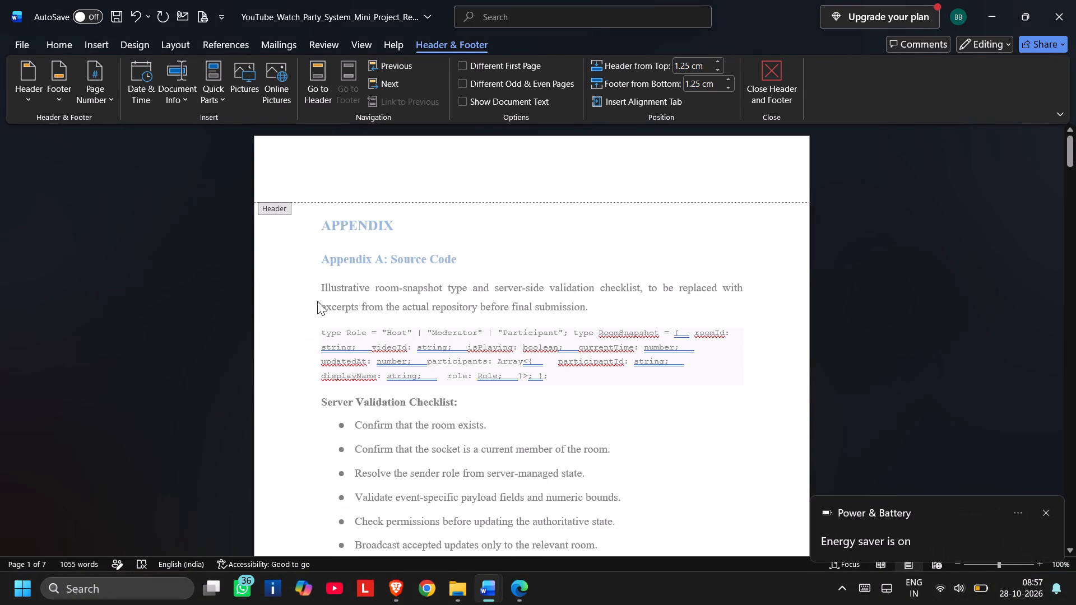
left_click(104, 42)
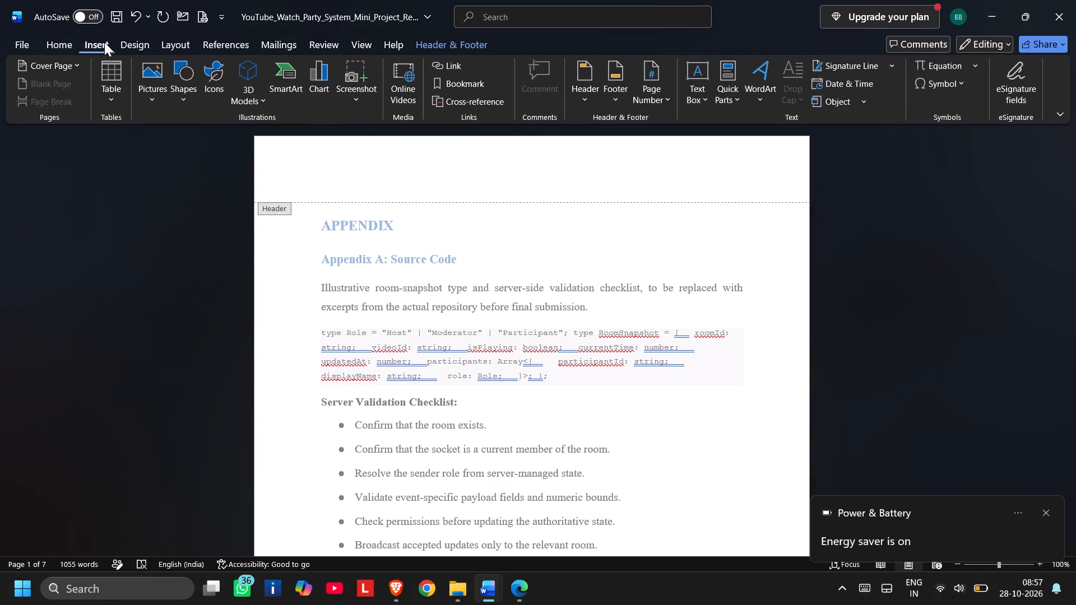
left_click(667, 95)
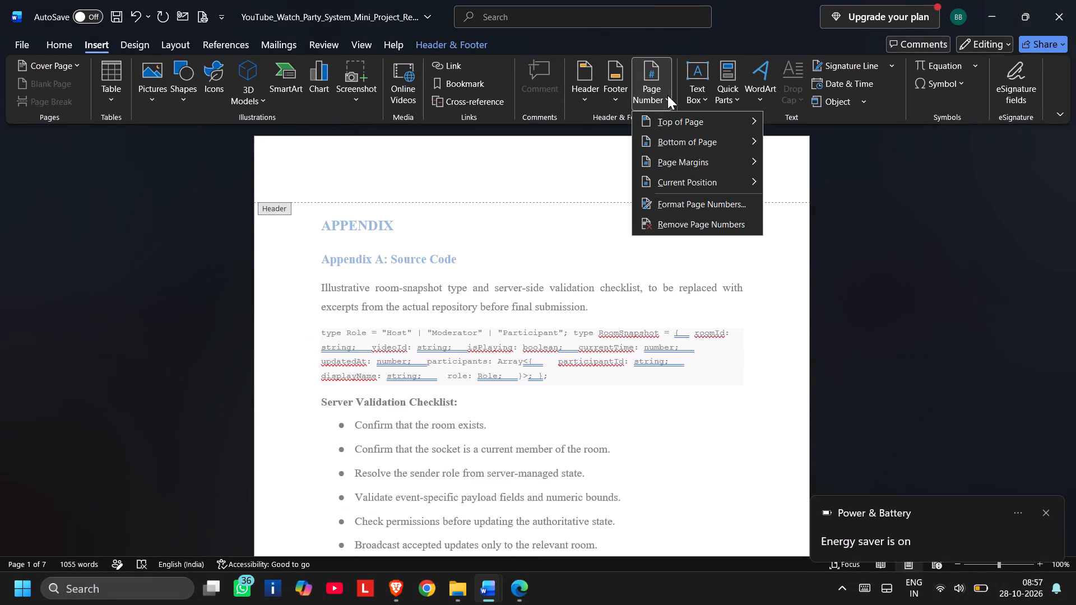
left_click(709, 206)
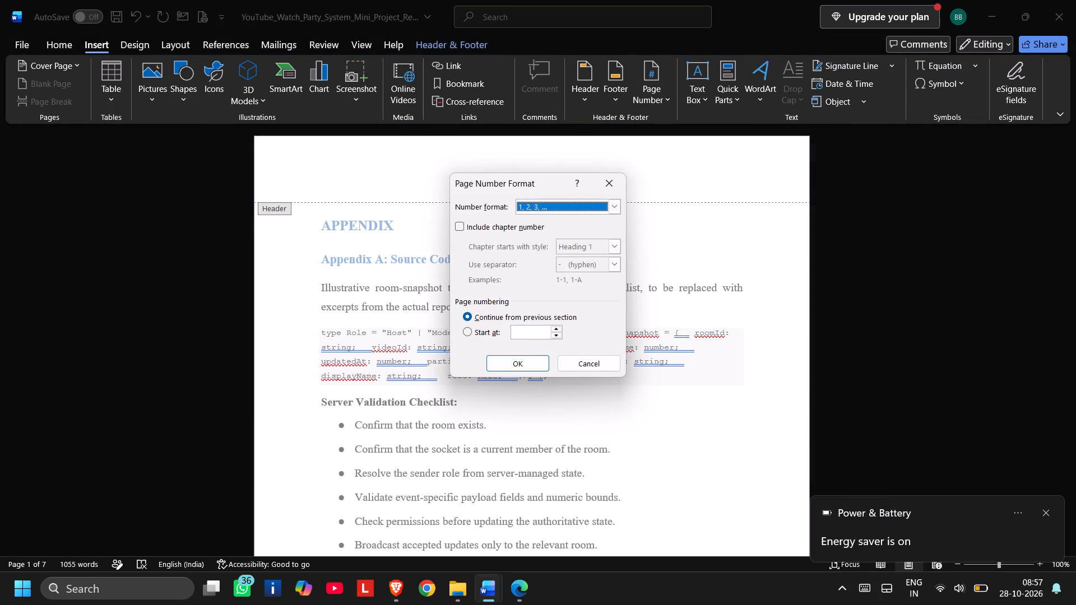
left_click(525, 333)
type("38")
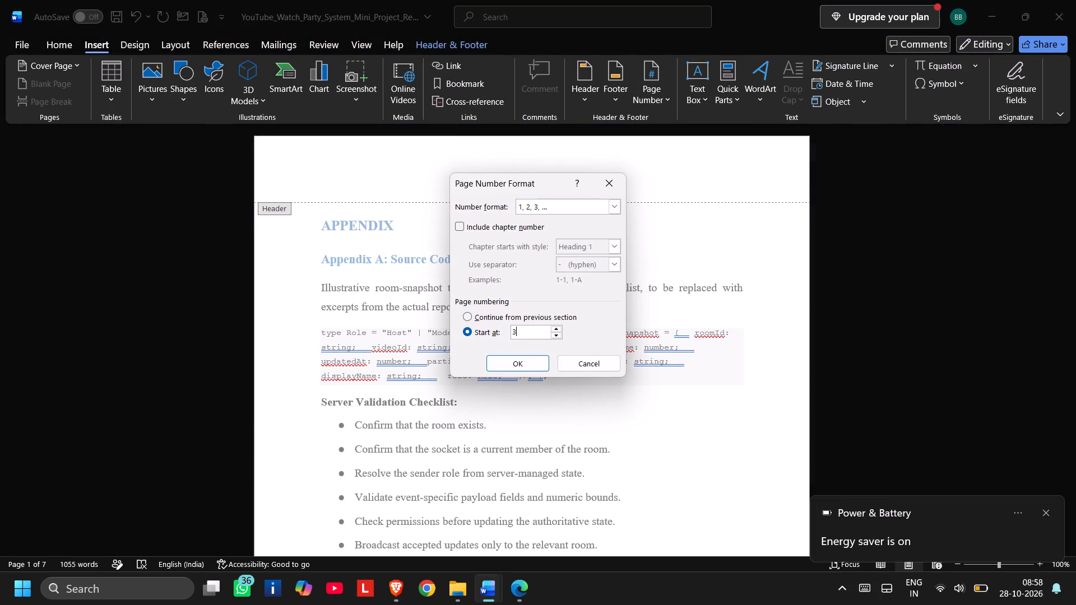
left_click(525, 366)
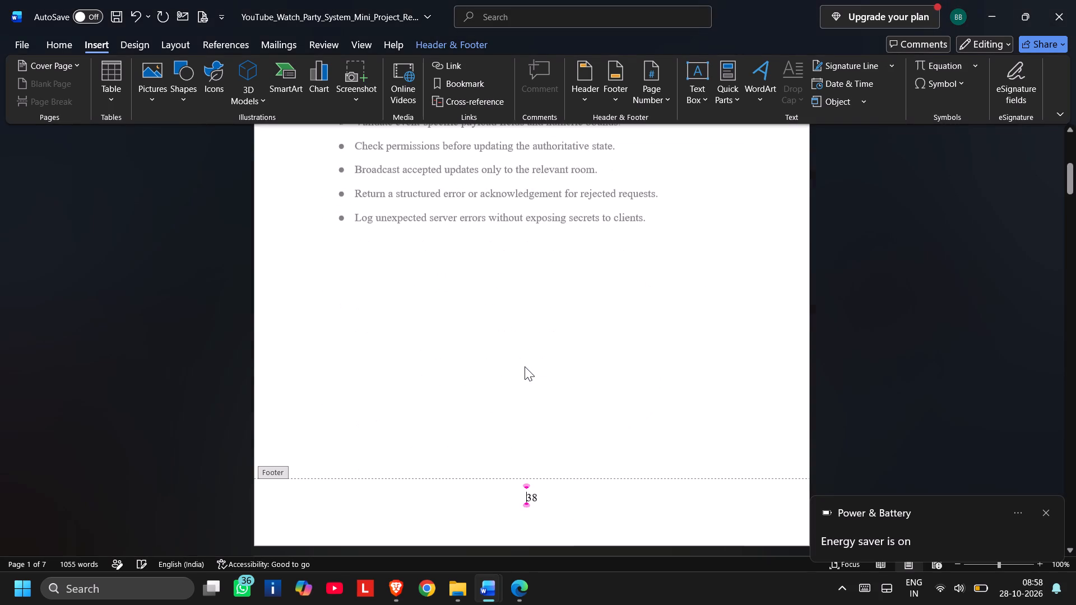
scroll(525, 366, "right", 1)
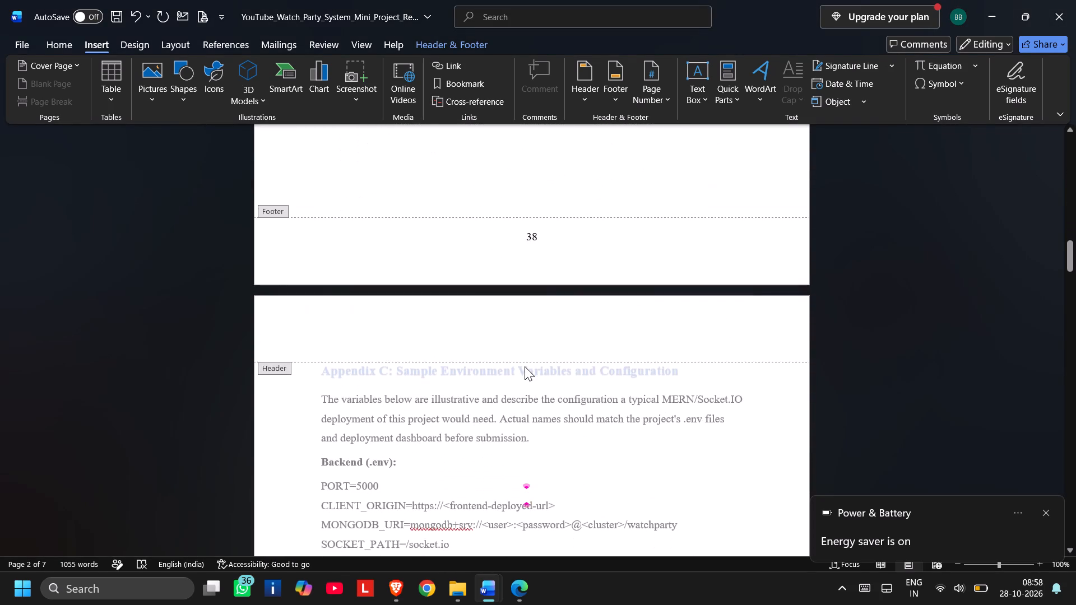
scroll(525, 366, "right", 2)
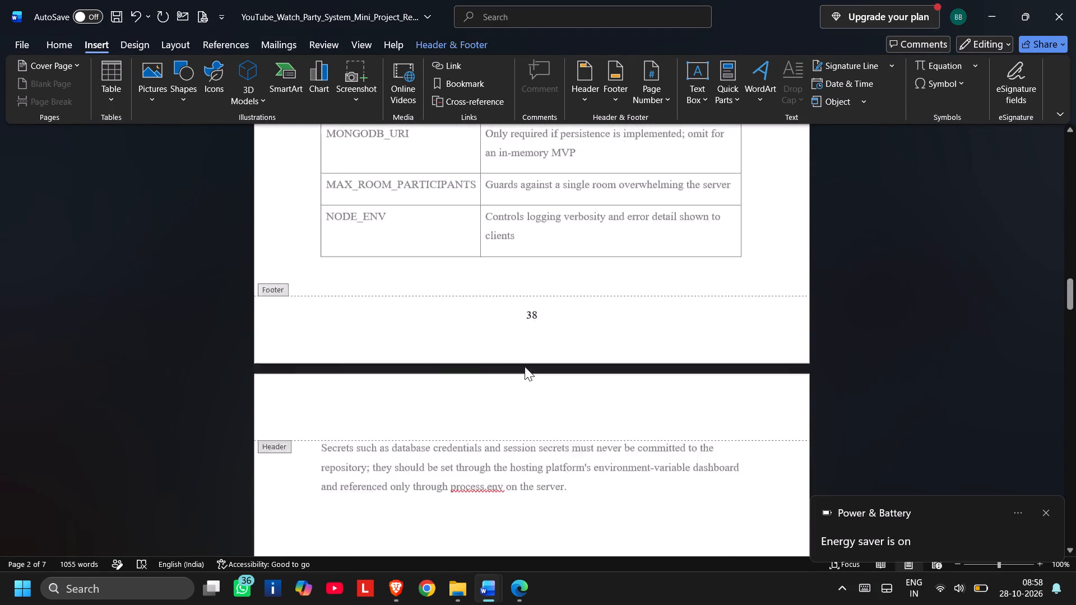
scroll(525, 366, "right", 1)
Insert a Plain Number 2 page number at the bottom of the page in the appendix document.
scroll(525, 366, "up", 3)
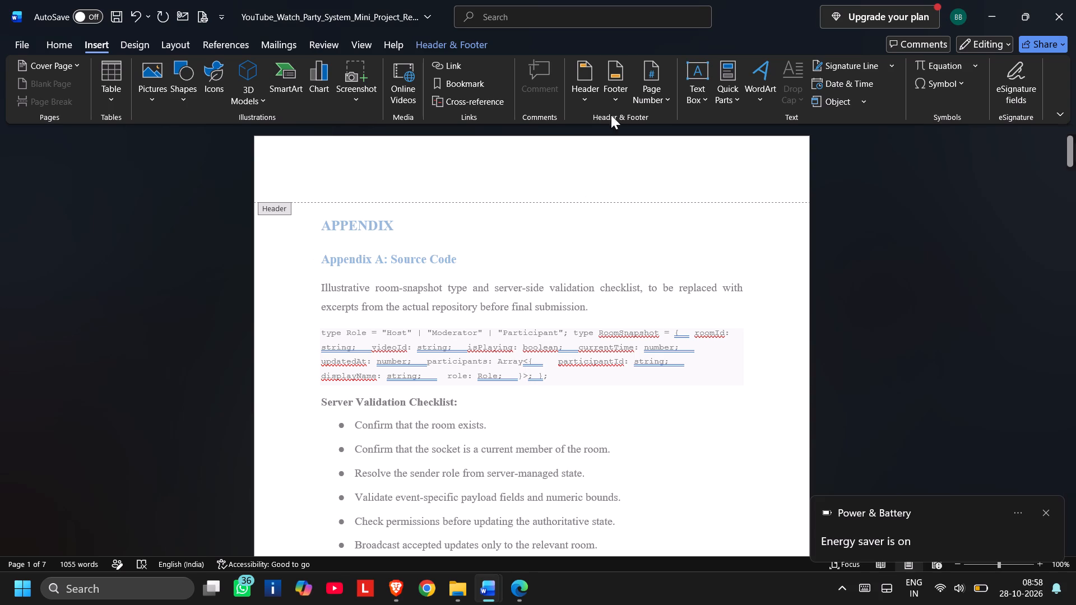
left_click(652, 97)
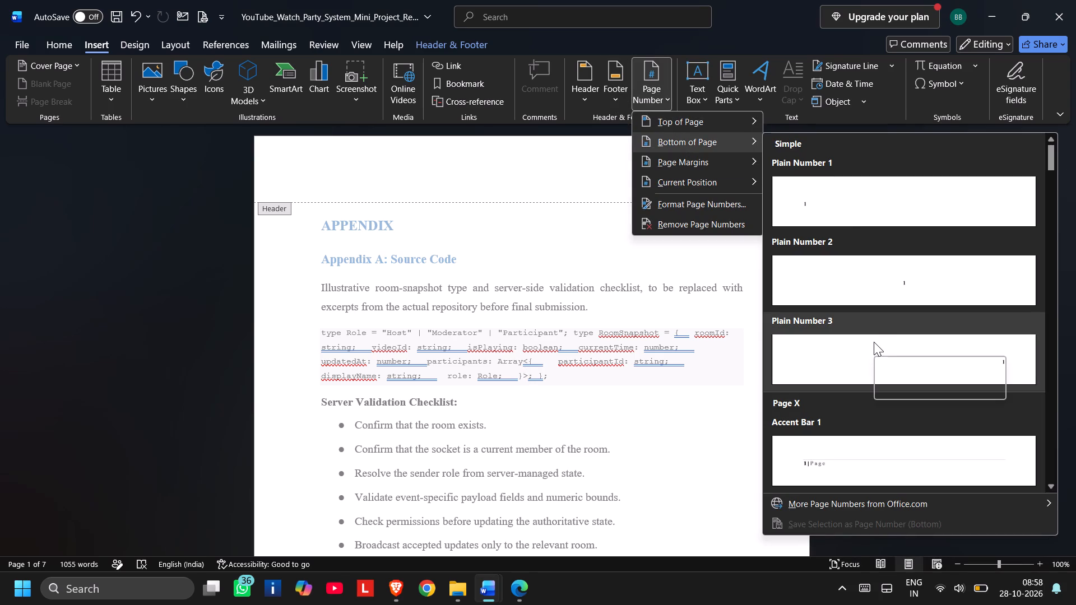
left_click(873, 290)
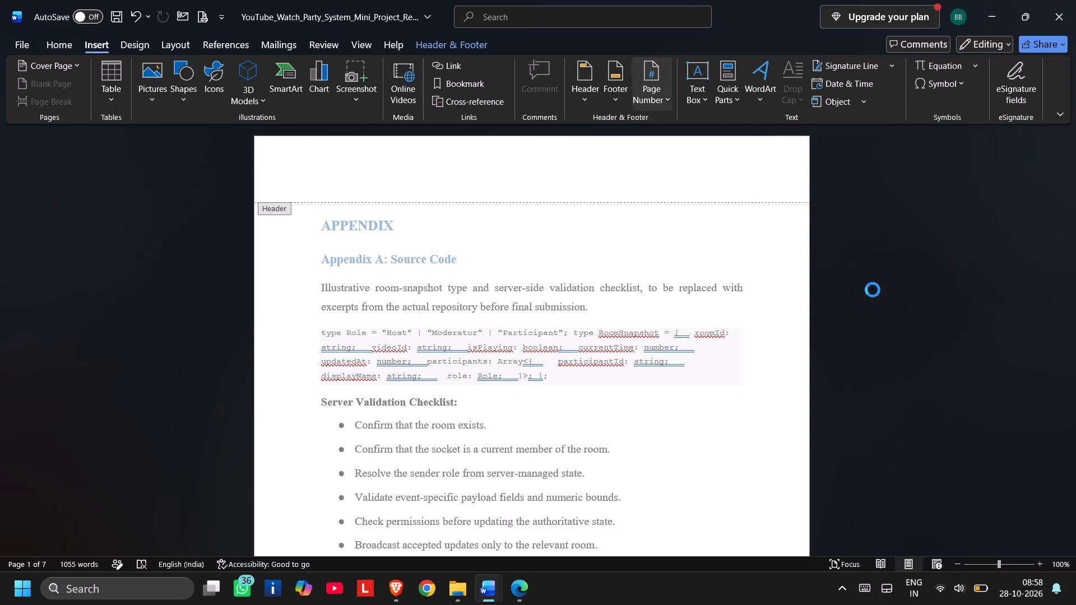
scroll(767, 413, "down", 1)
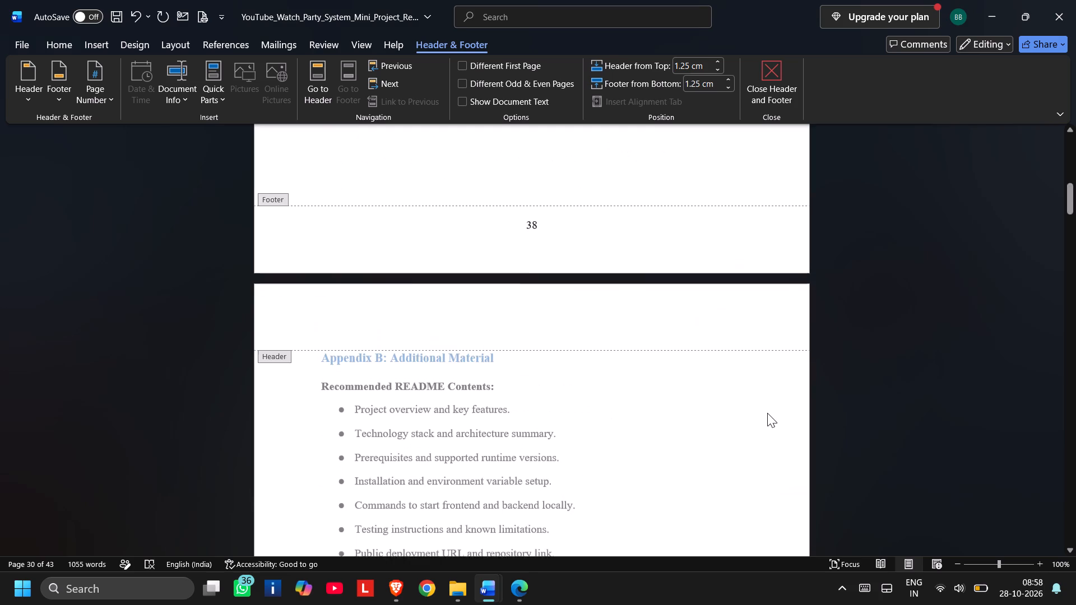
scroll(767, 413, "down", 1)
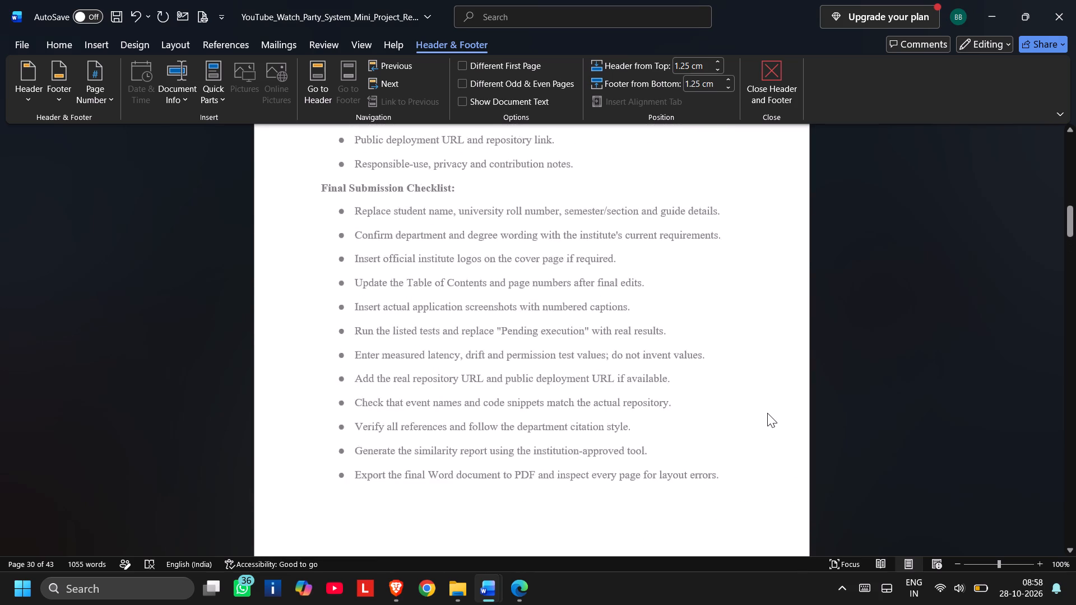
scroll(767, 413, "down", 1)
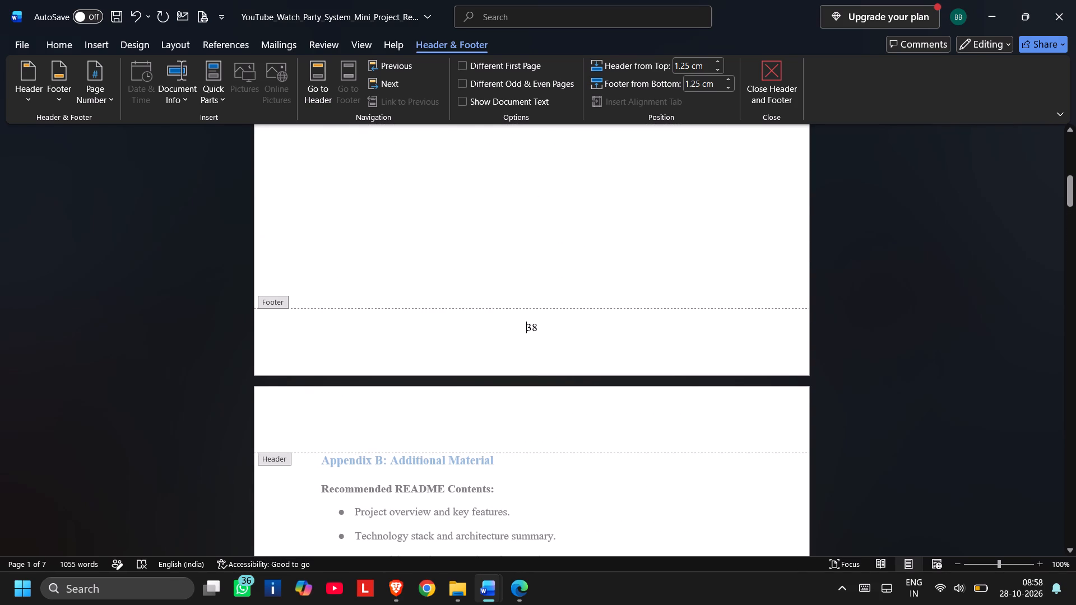
Set the font size of the first page's footer number to 9.
left_click(571, 345)
left_click_drag(557, 326, 522, 328)
left_click(631, 285)
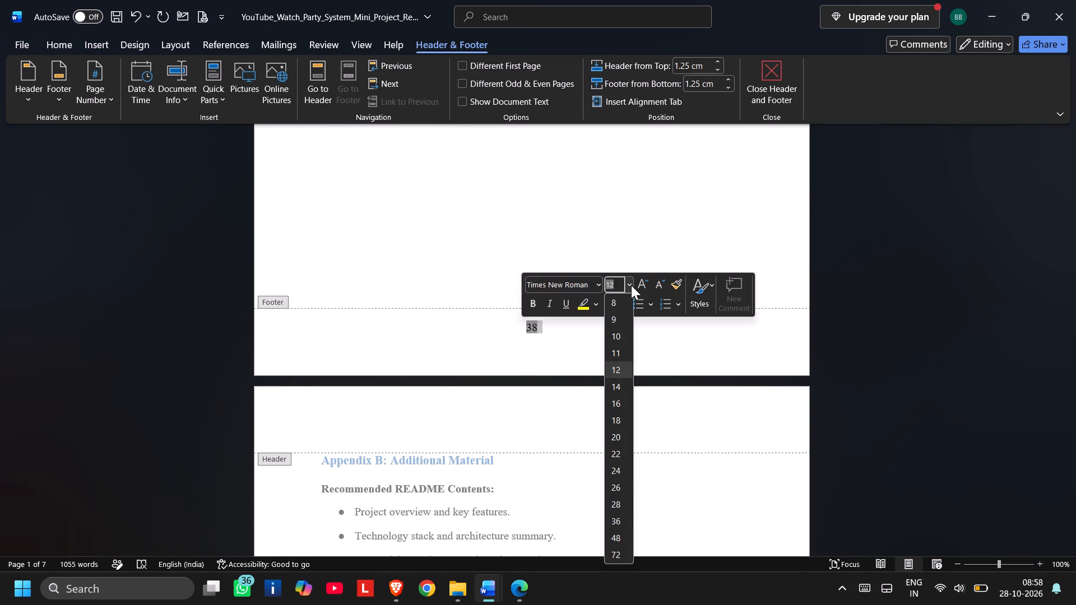
left_click(618, 320)
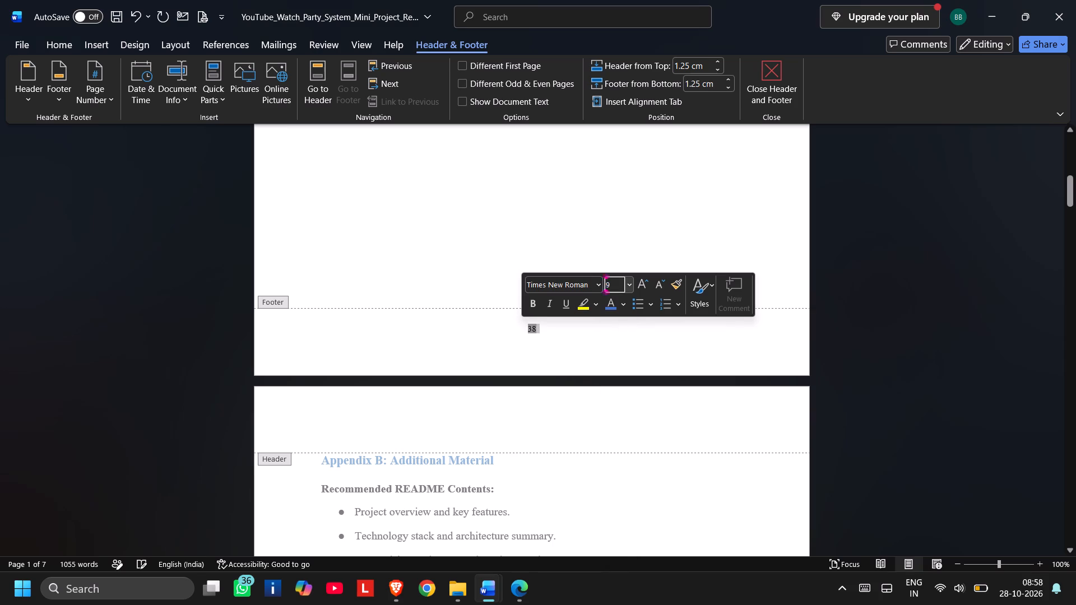
left_click(628, 409)
Check the footer page numbers from the second page through the last page with section 5.4.
scroll(628, 409, "down", 1)
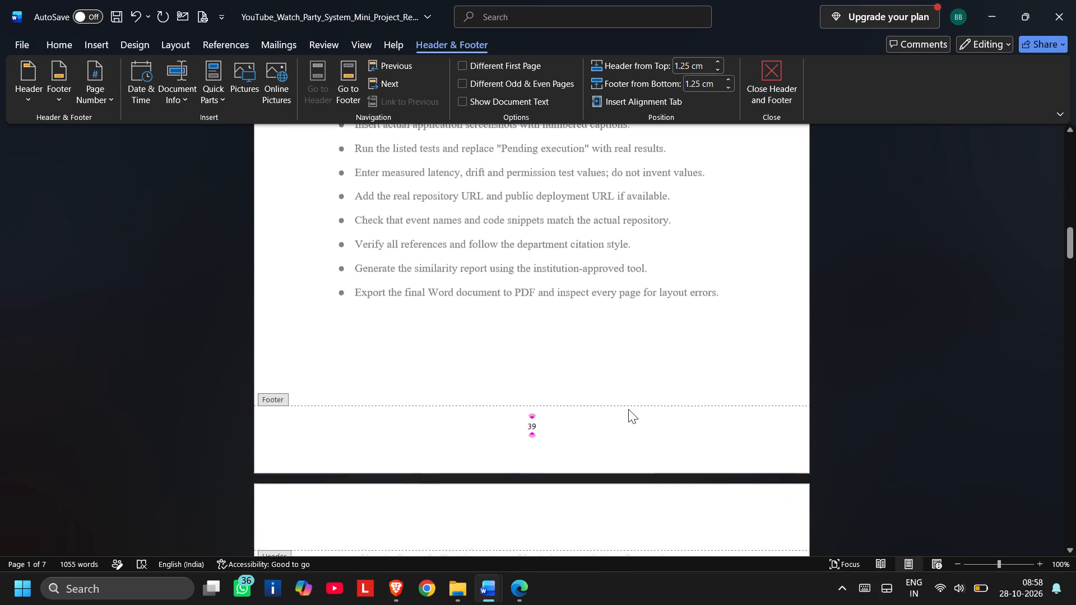
scroll(628, 409, "down", 2)
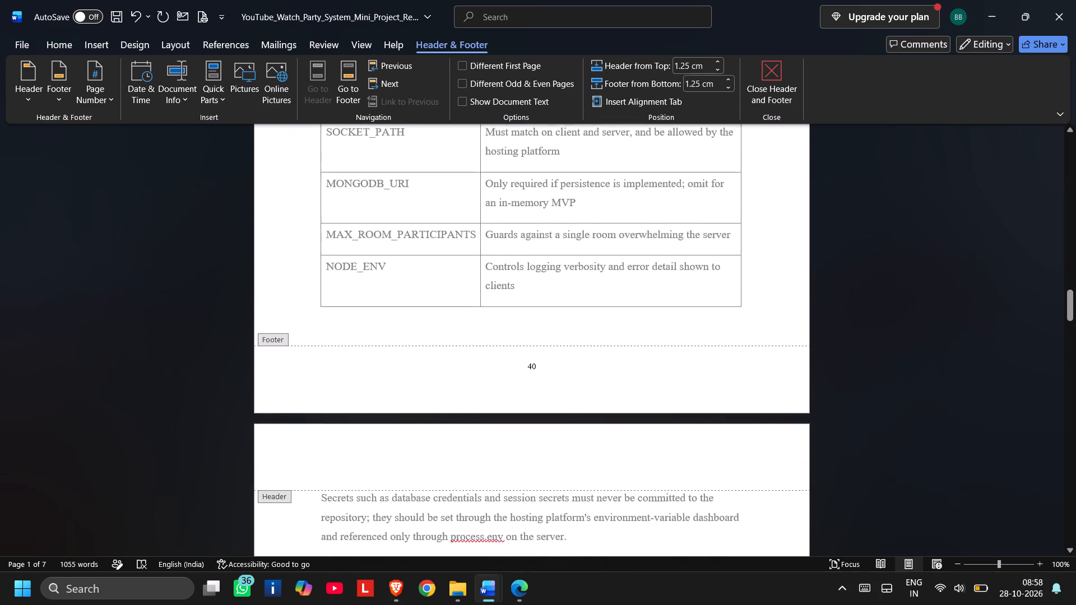
scroll(628, 409, "down", 2)
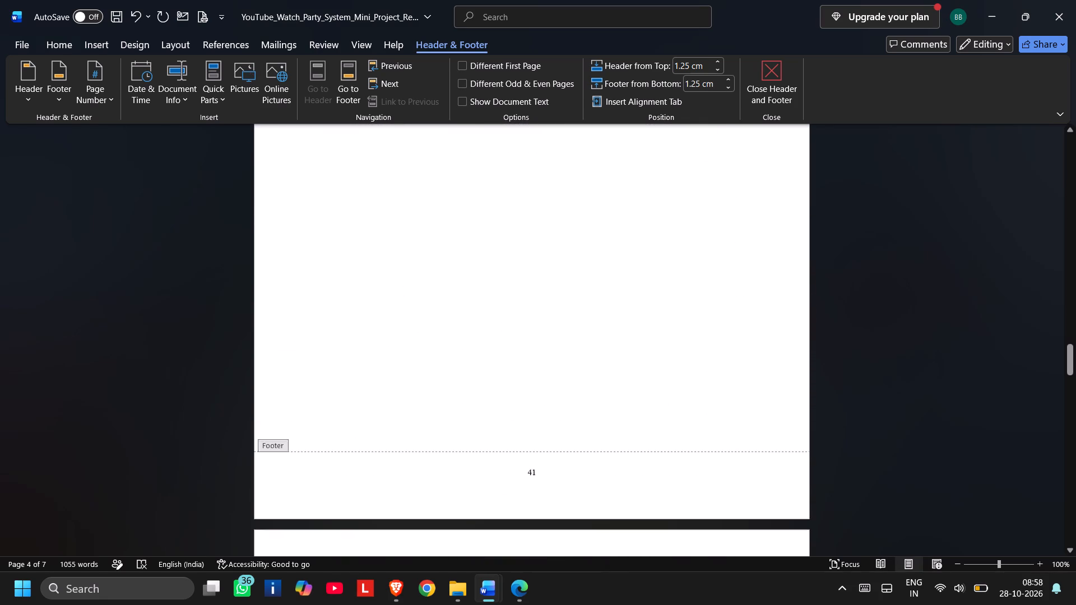
scroll(628, 409, "down", 1)
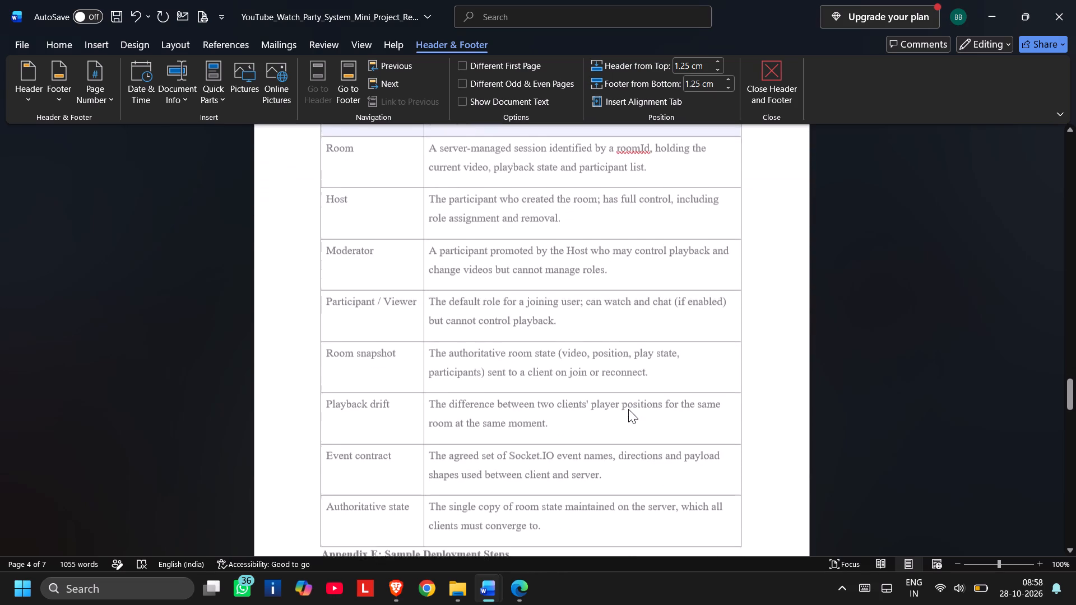
scroll(628, 409, "down", 1)
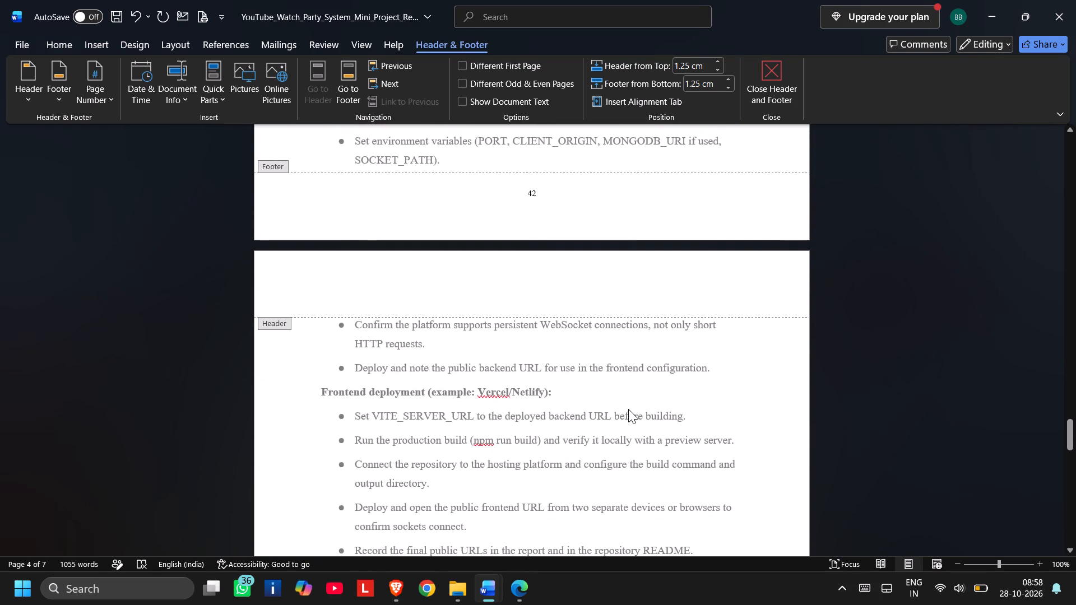
scroll(628, 409, "down", 2)
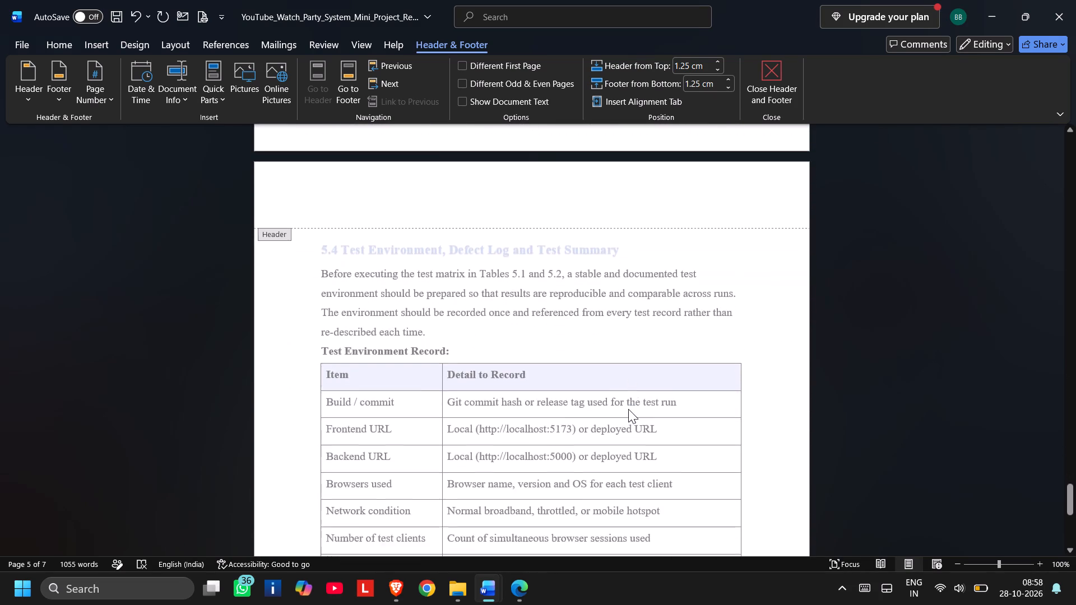
scroll(628, 409, "down", 1)
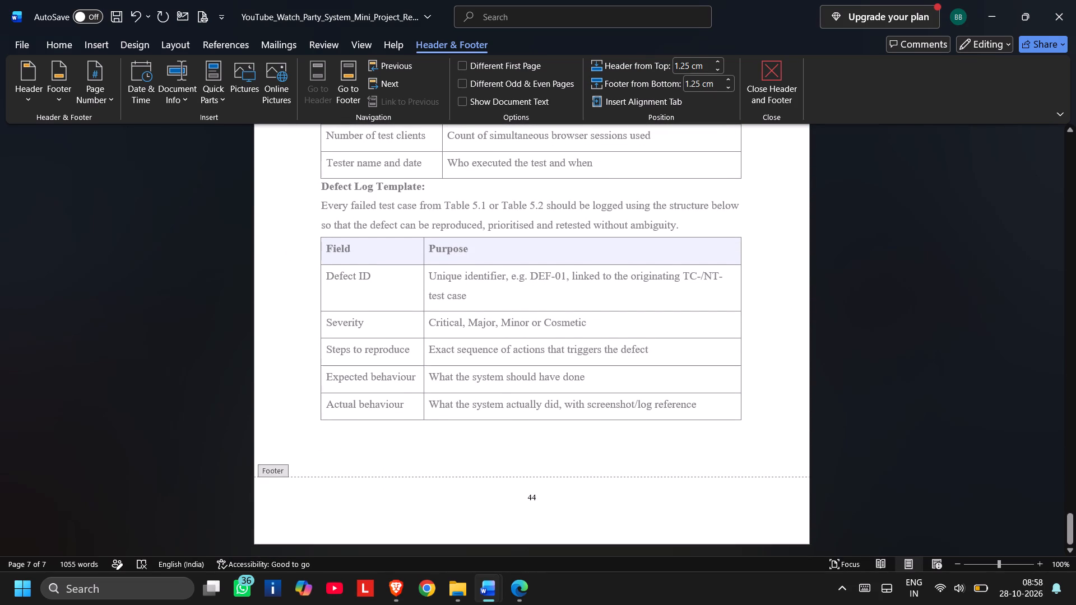
Delete the page number from the last page's footer and check the footers of the neighbouring pages.
left_click(546, 488)
left_click(542, 501)
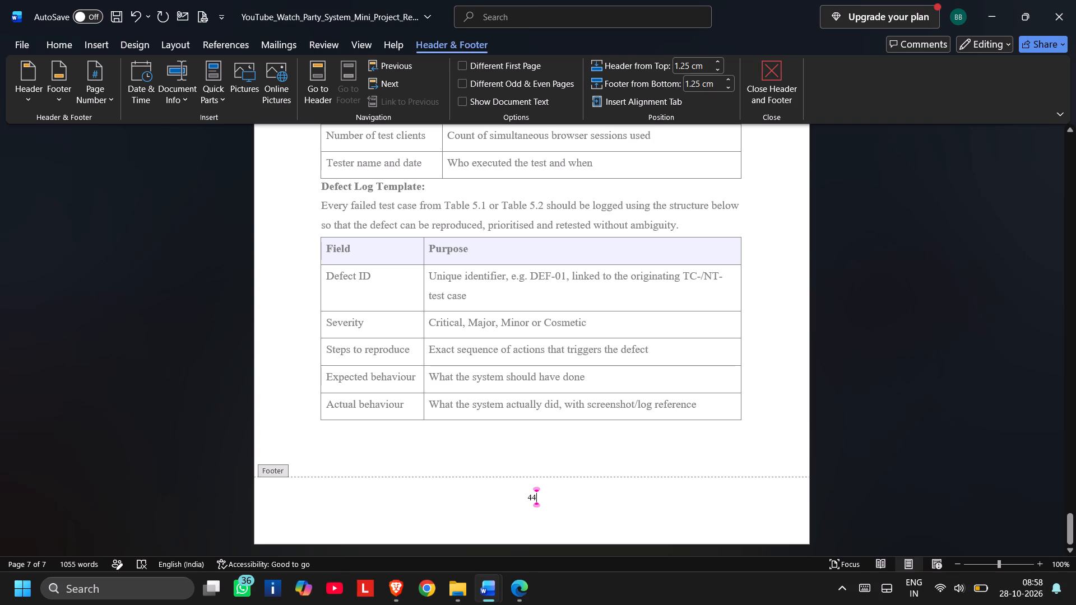
key("BackSpace")
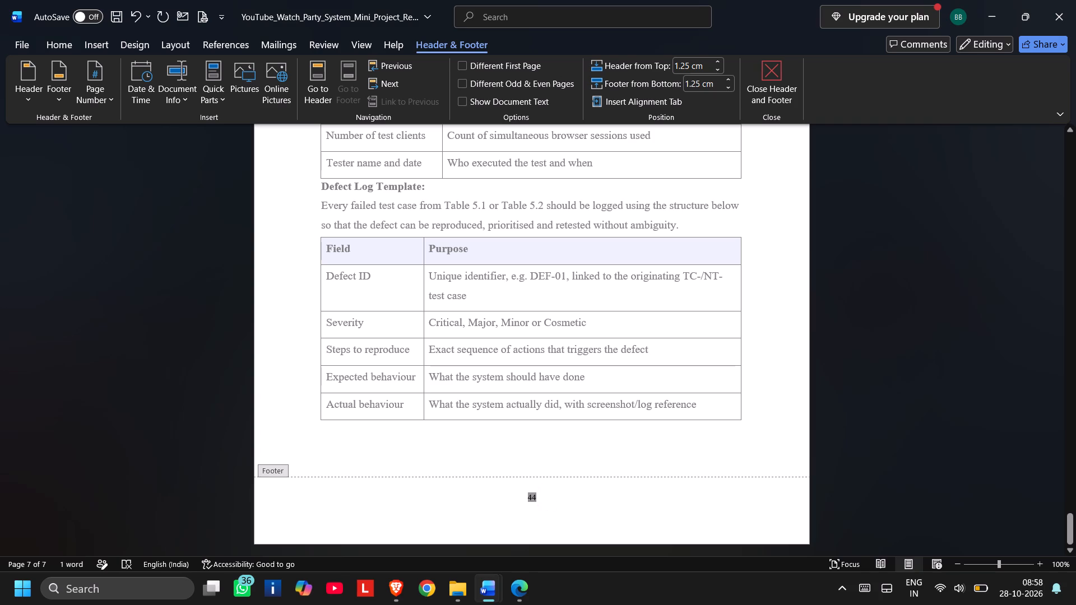
key("BackSpace")
scroll(542, 501, "right", 1)
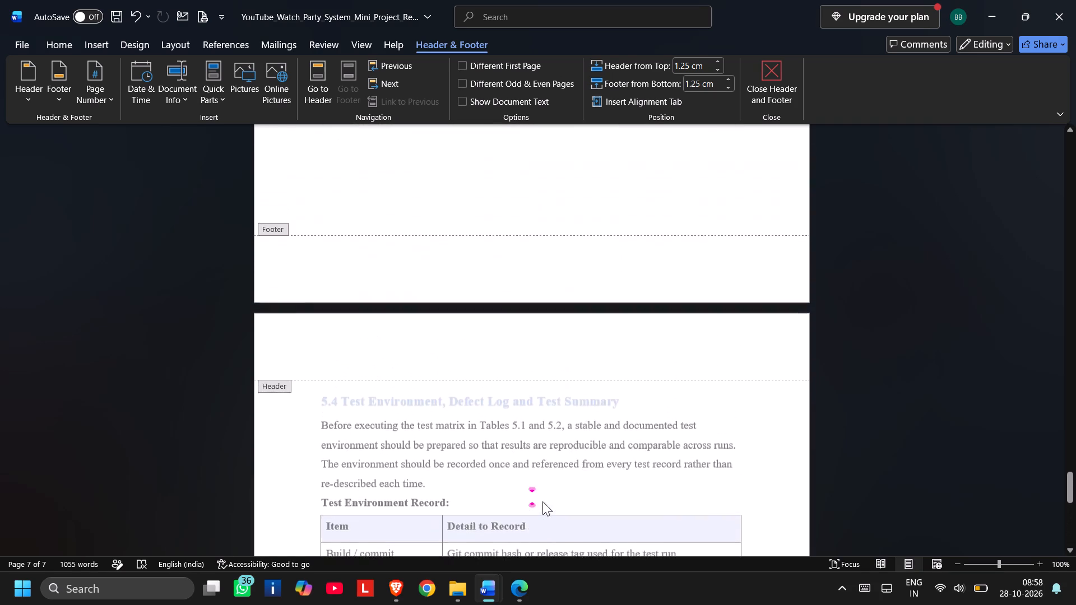
scroll(542, 501, "right", 1)
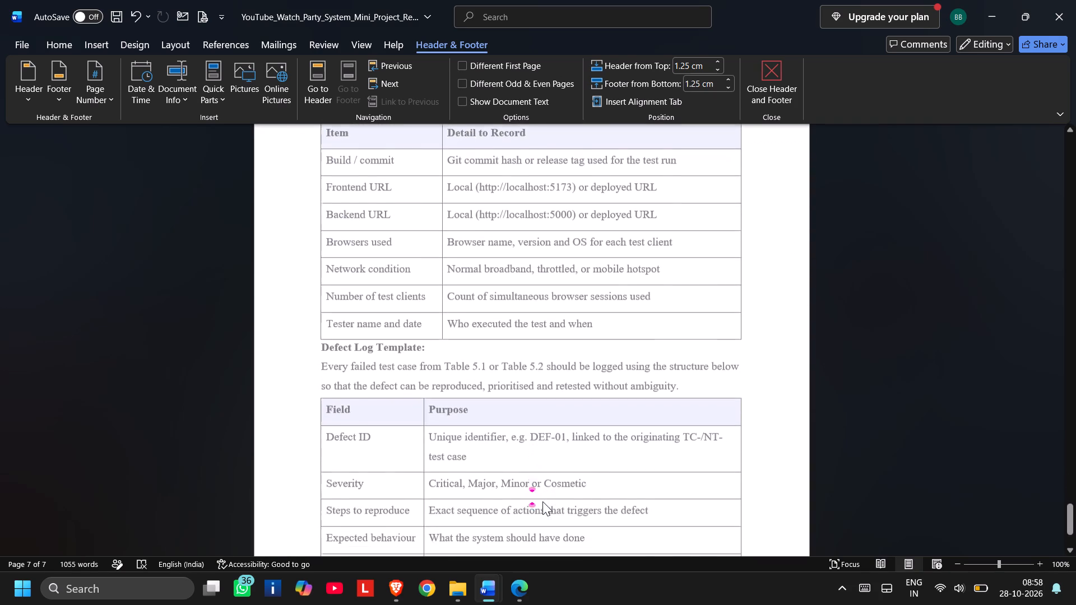
scroll(542, 501, "right", 1)
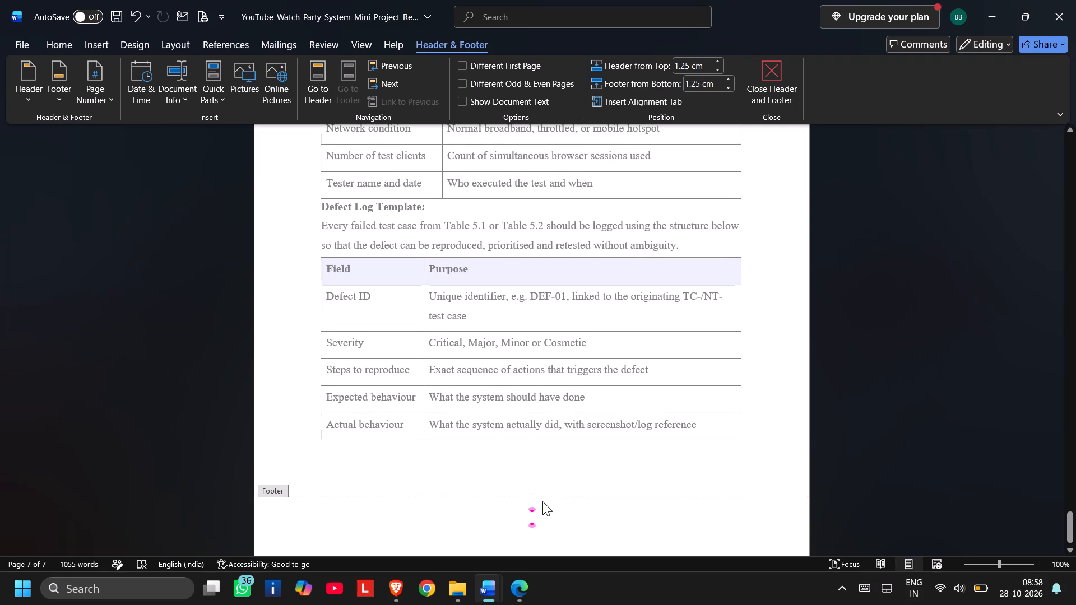
Enter 38 in the empty footer of the first appendix page and check the footers of the following pages.
scroll(542, 501, "up", 20)
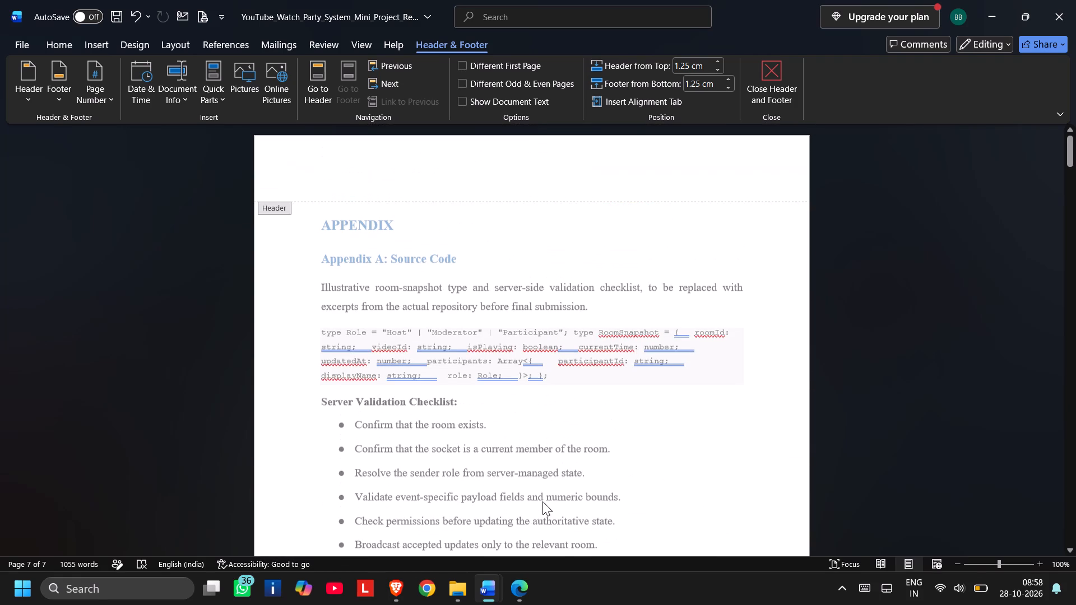
scroll(542, 501, "up", 3)
scroll(542, 501, "down", 1)
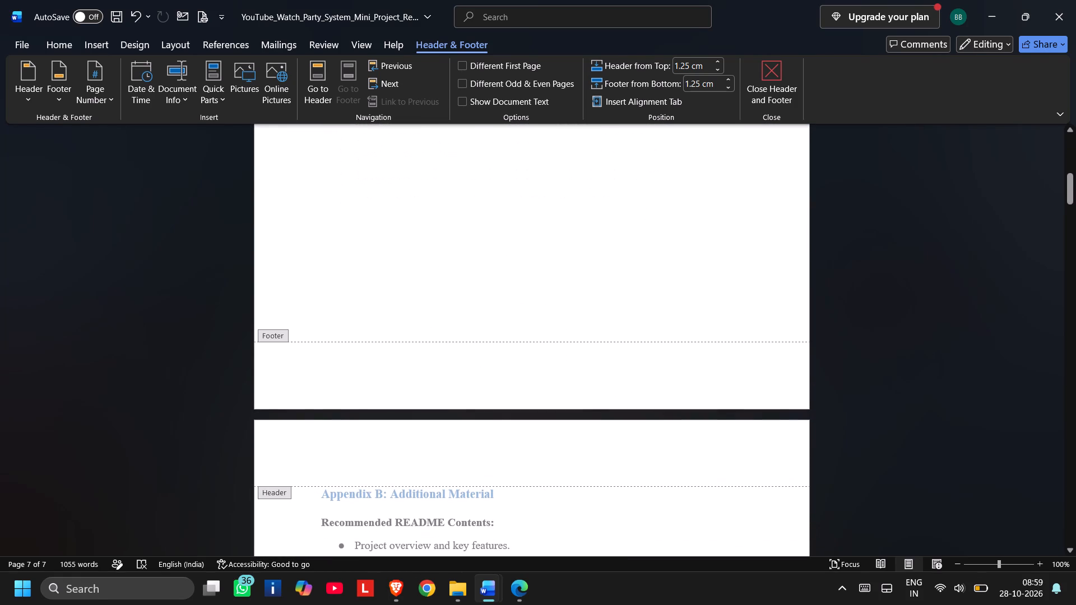
left_click(534, 380)
type("38")
scroll(534, 380, "down", 1)
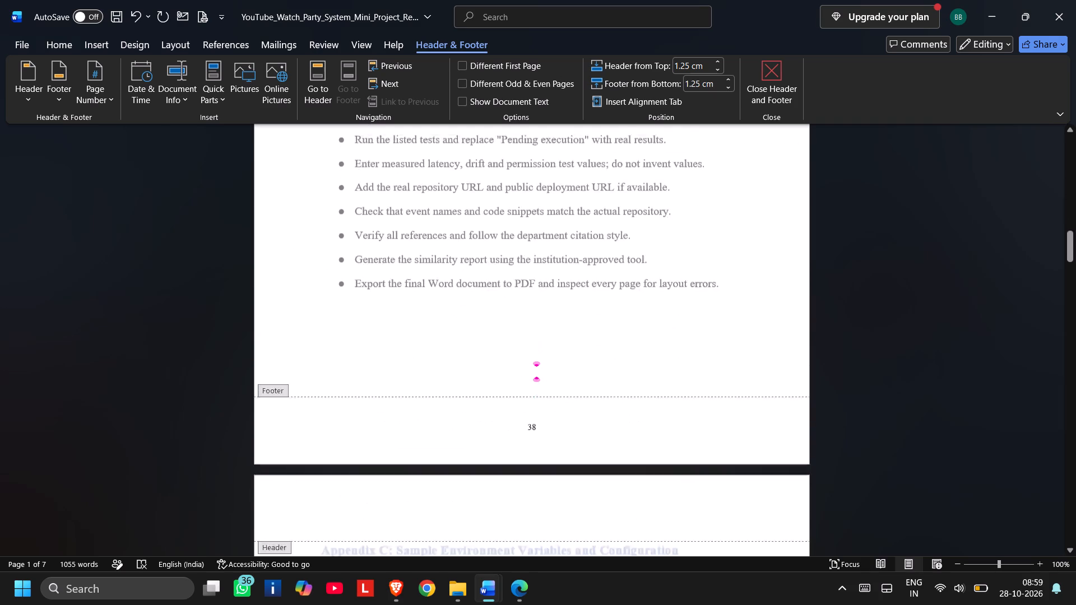
scroll(534, 380, "down", 3)
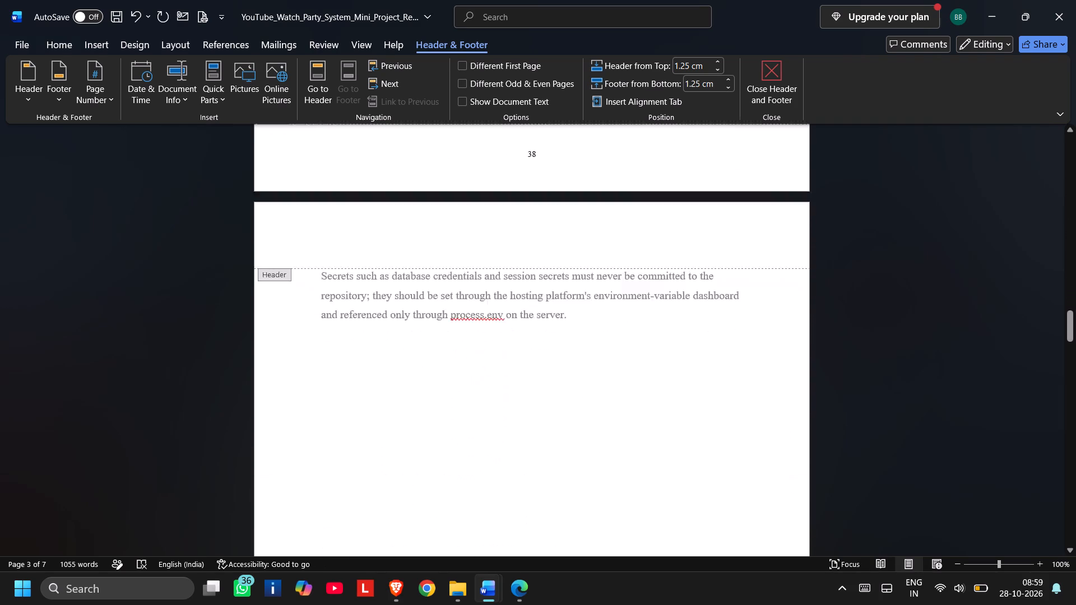
scroll(534, 380, "down", 1)
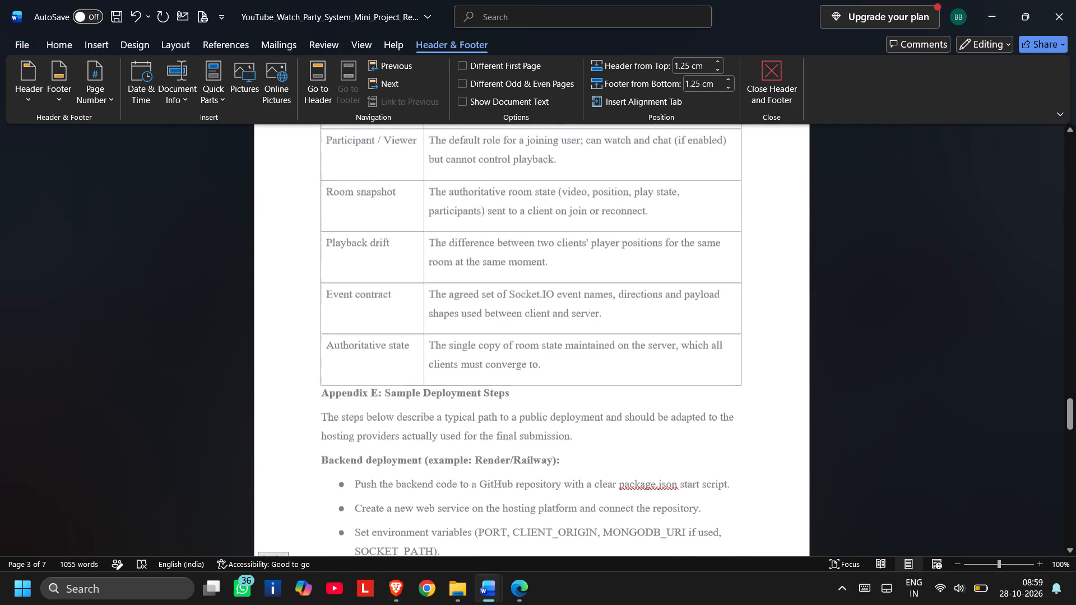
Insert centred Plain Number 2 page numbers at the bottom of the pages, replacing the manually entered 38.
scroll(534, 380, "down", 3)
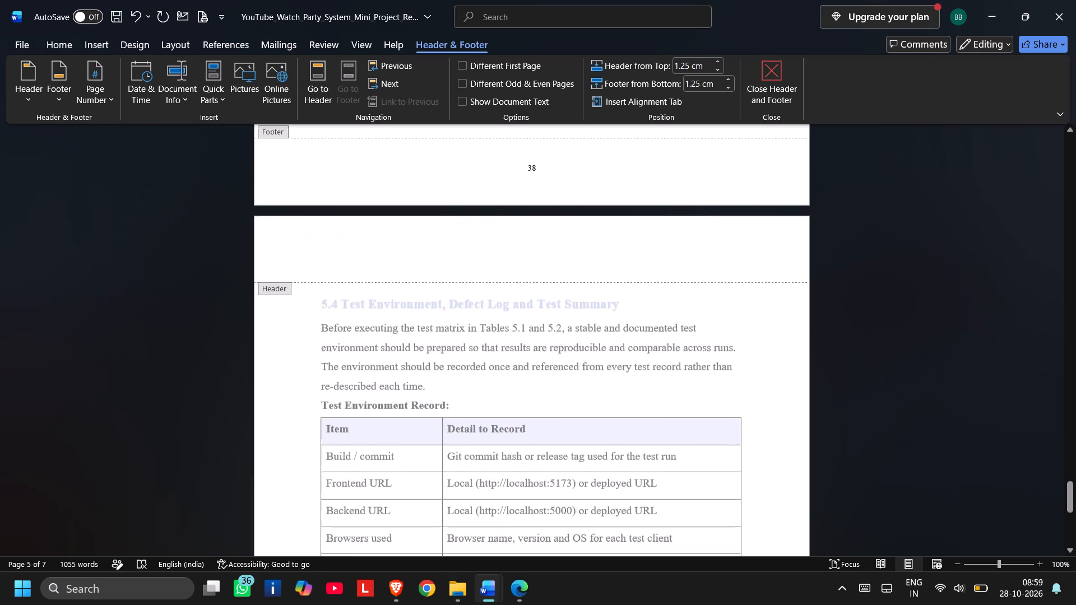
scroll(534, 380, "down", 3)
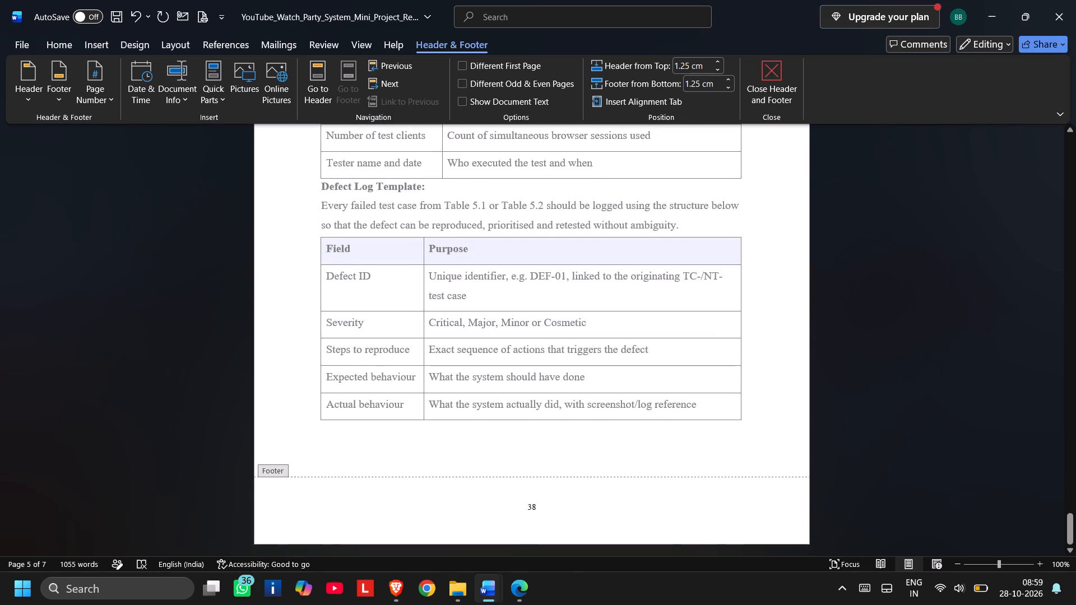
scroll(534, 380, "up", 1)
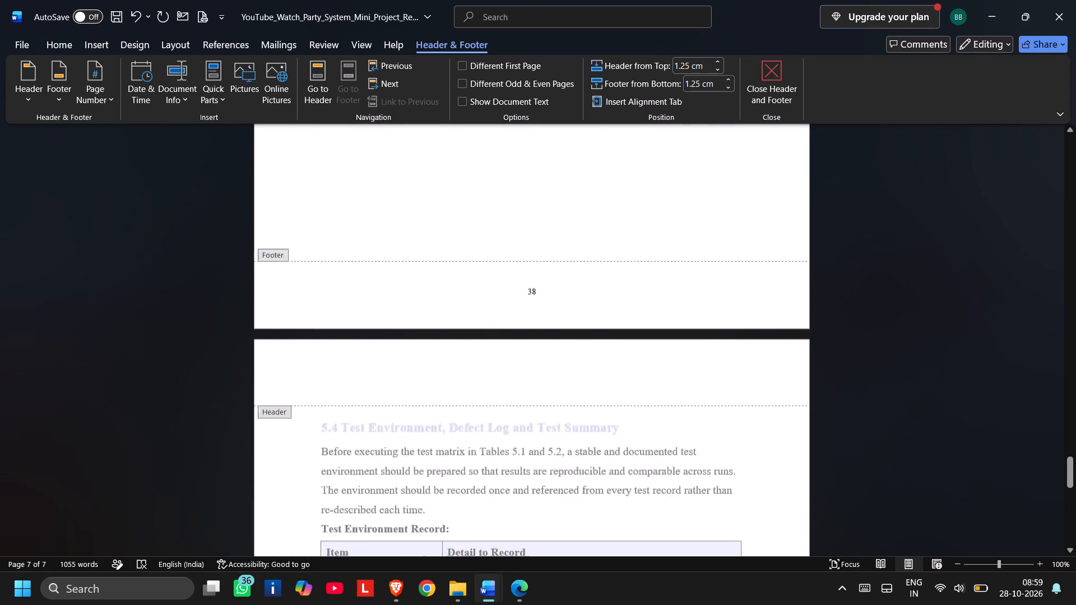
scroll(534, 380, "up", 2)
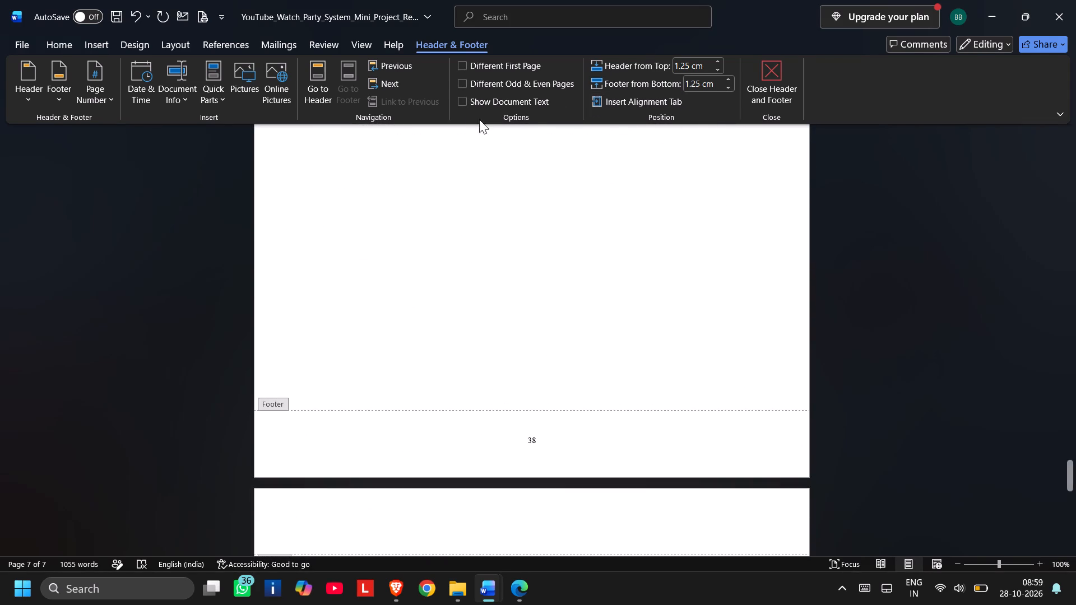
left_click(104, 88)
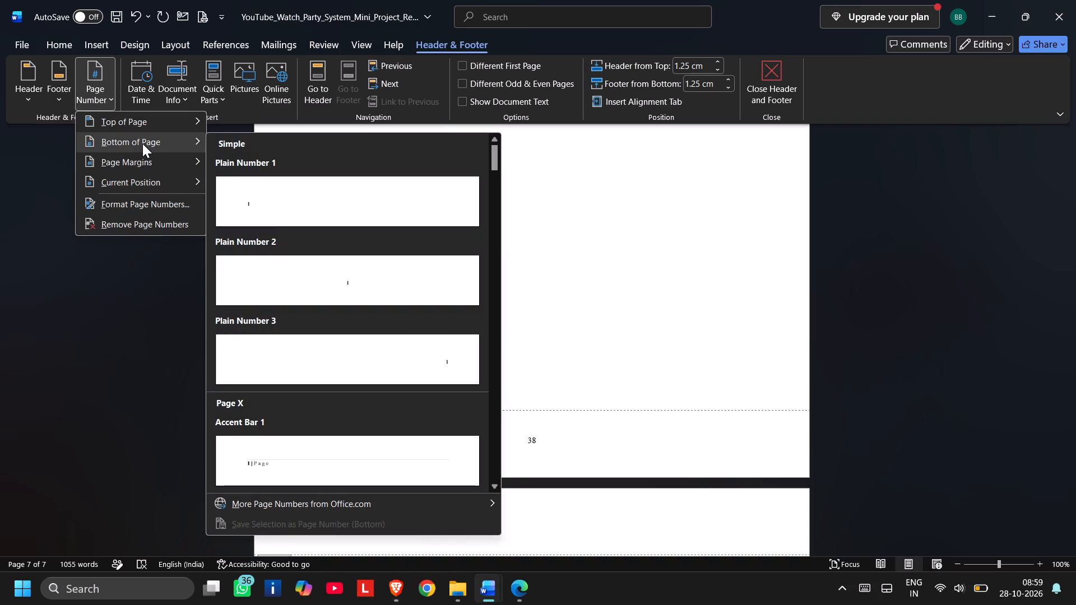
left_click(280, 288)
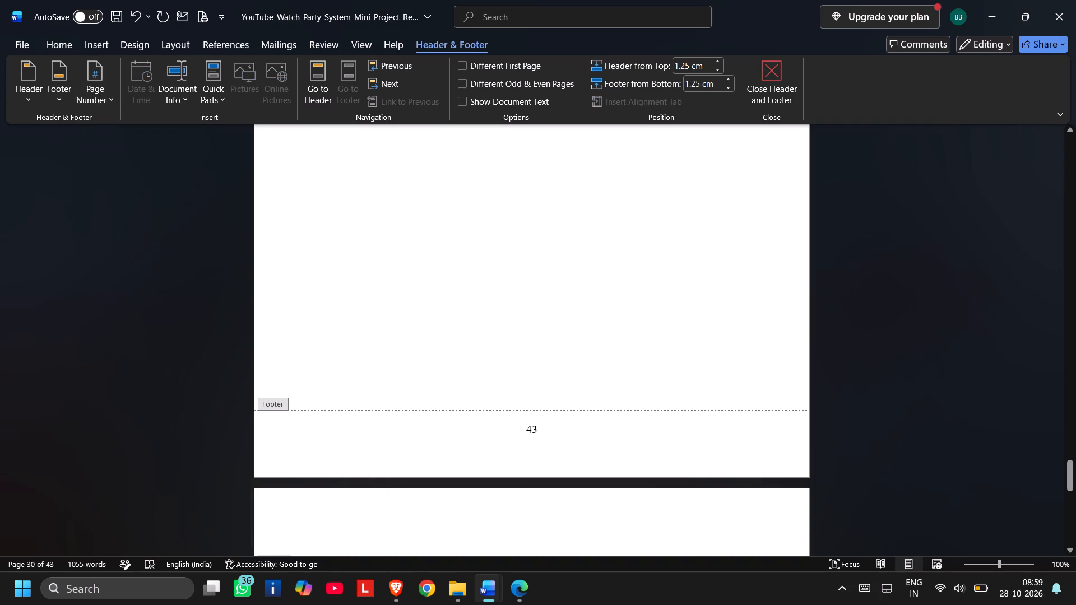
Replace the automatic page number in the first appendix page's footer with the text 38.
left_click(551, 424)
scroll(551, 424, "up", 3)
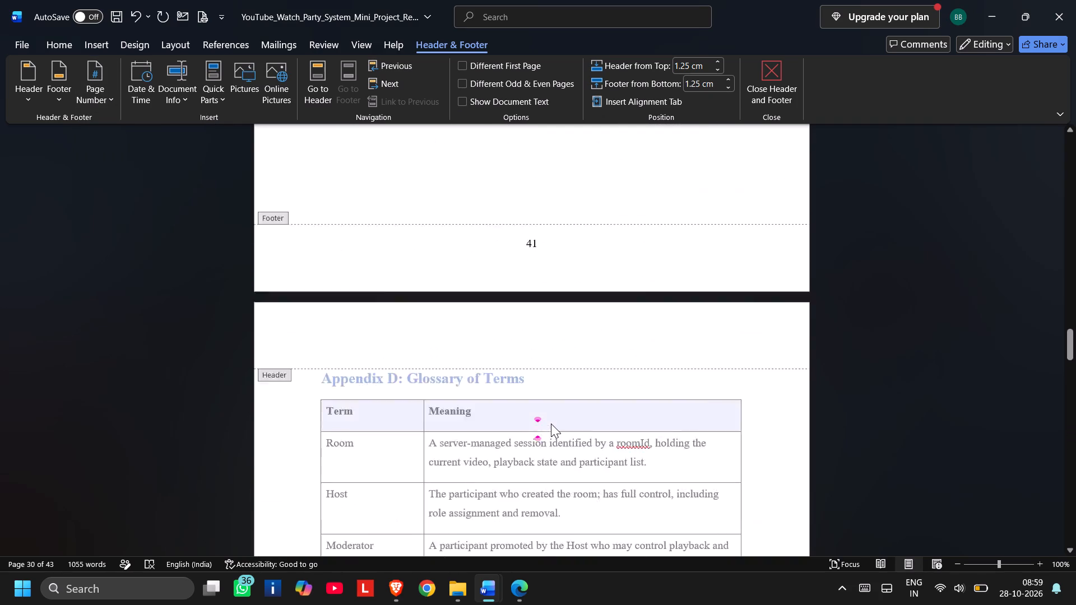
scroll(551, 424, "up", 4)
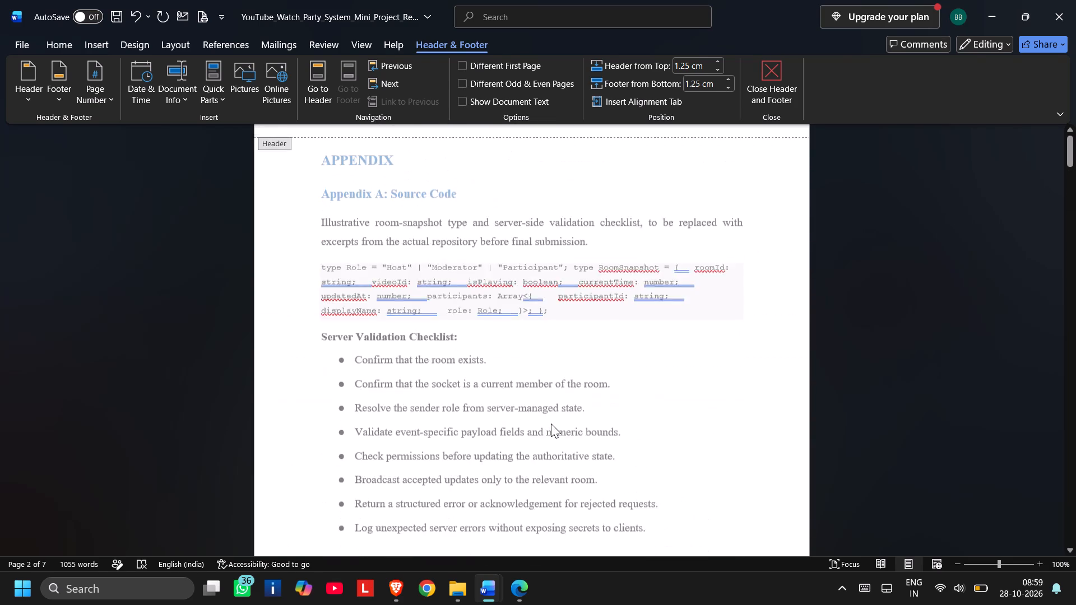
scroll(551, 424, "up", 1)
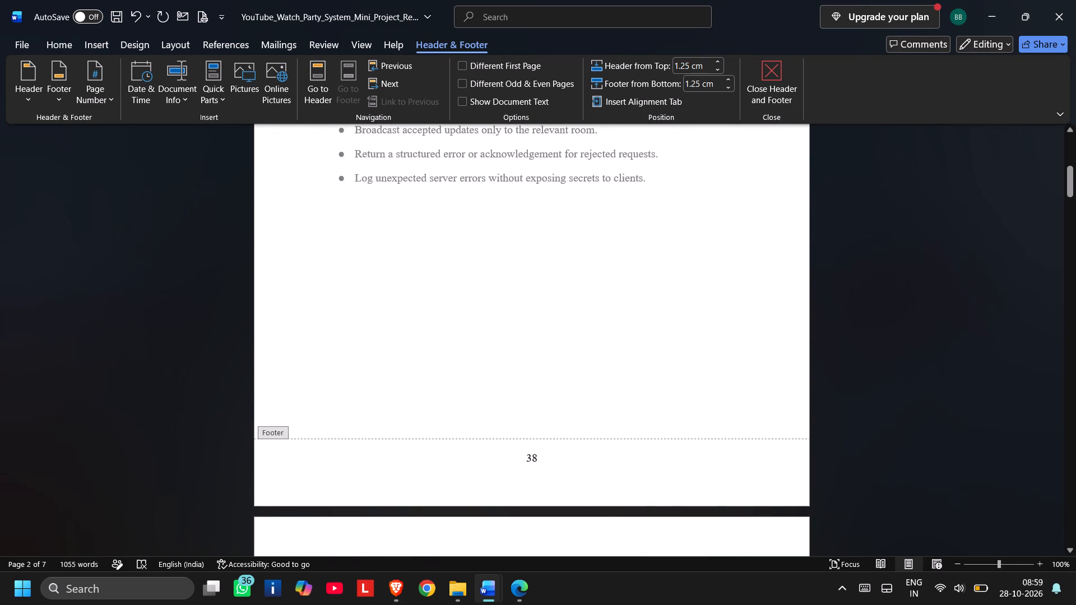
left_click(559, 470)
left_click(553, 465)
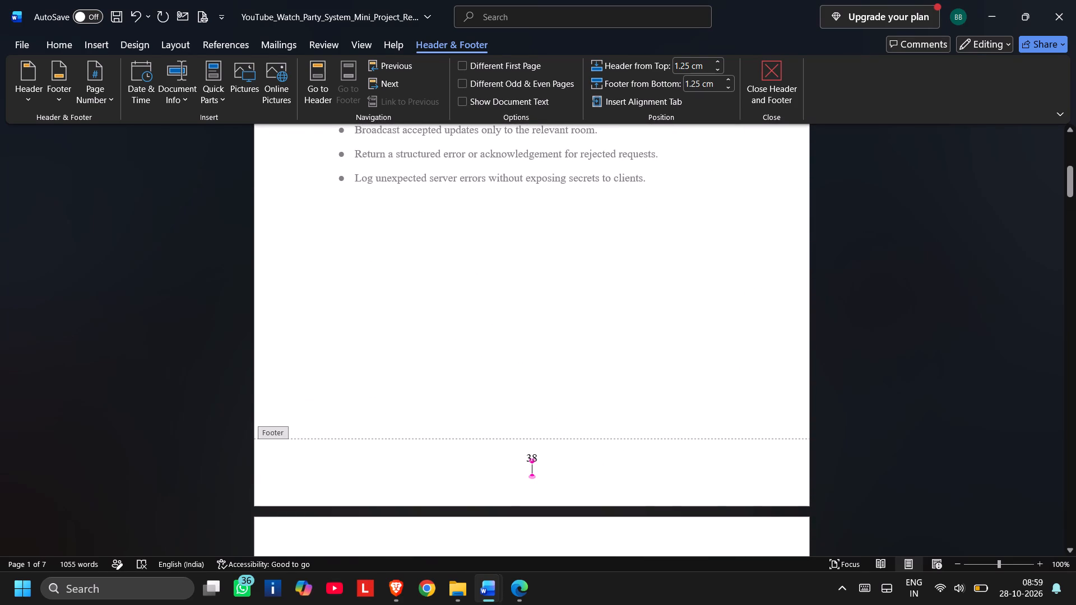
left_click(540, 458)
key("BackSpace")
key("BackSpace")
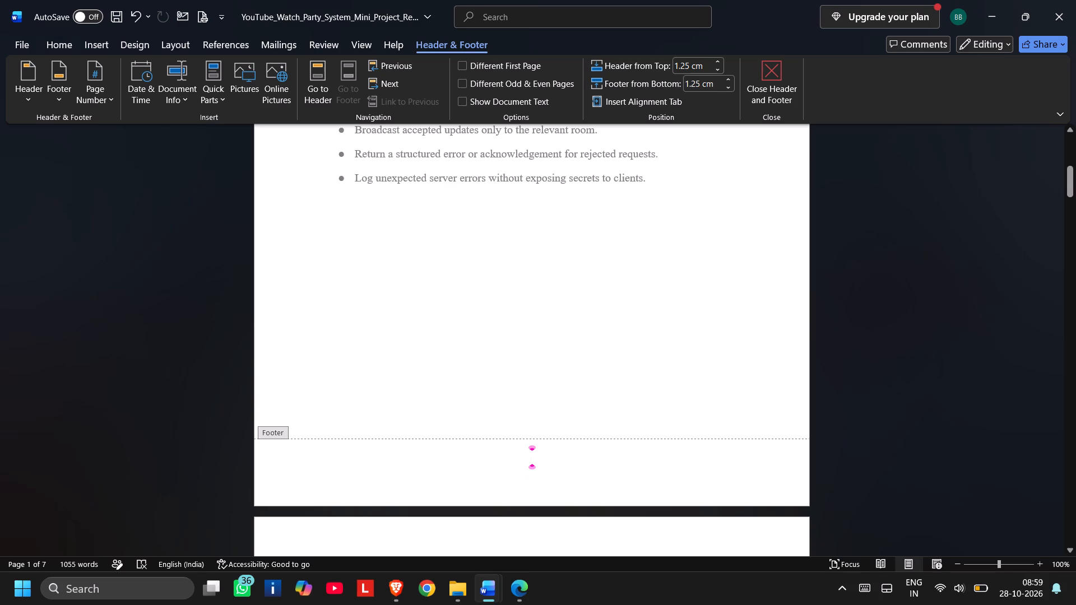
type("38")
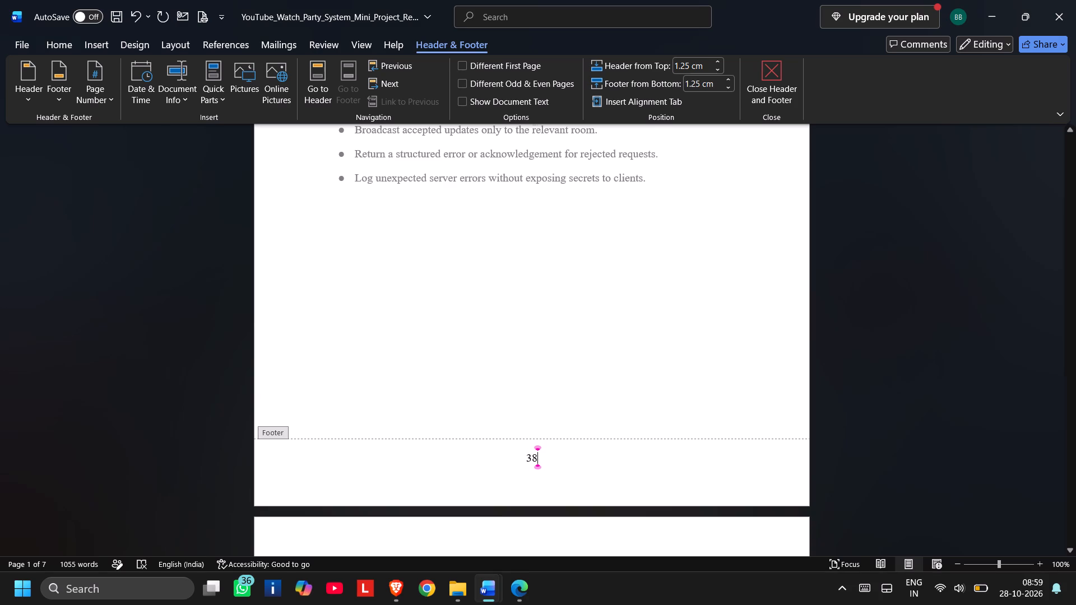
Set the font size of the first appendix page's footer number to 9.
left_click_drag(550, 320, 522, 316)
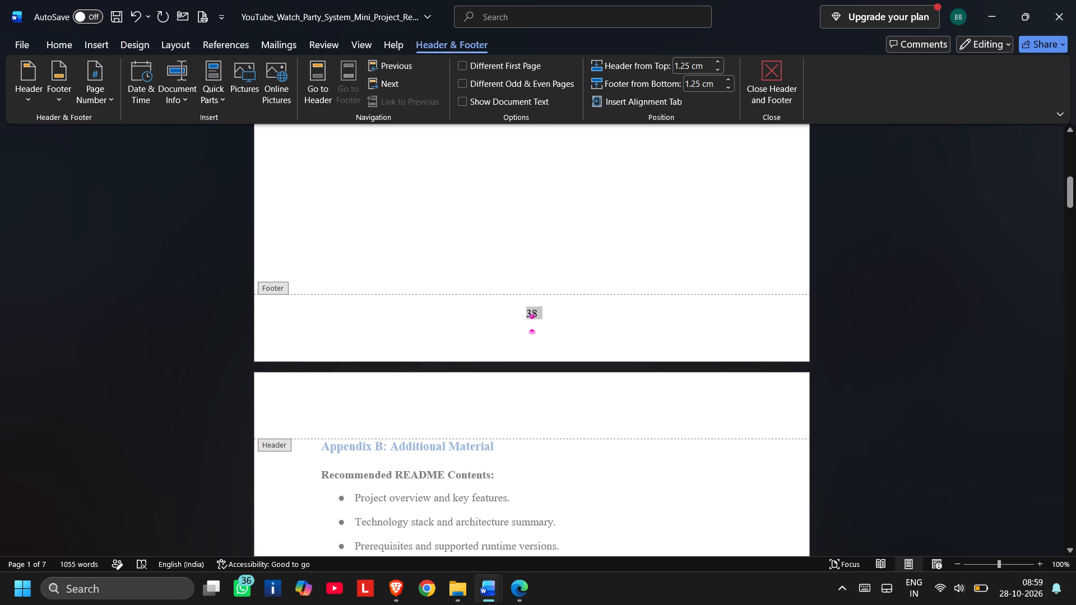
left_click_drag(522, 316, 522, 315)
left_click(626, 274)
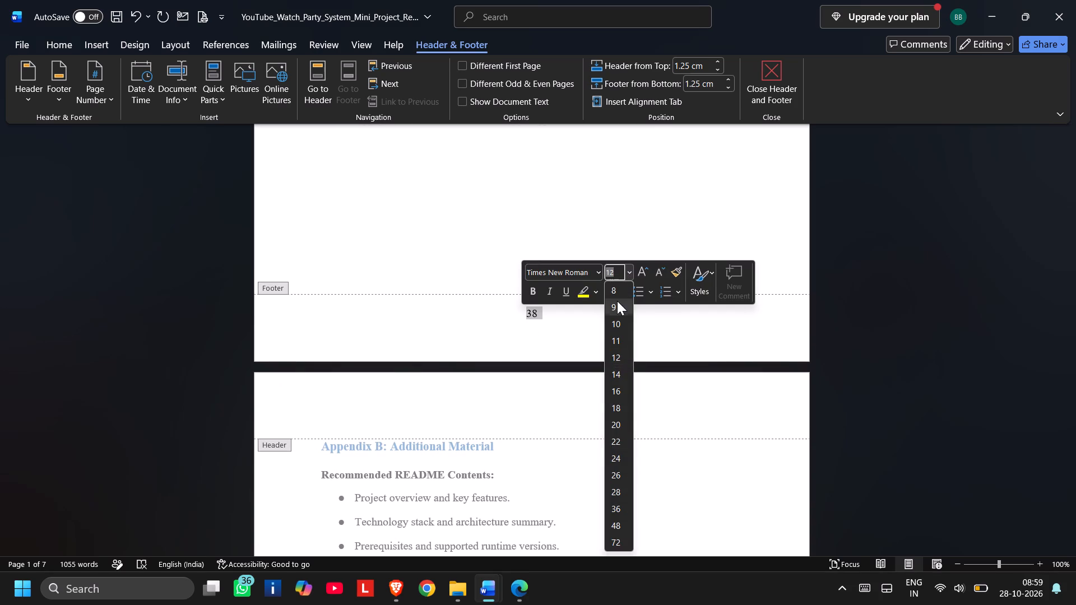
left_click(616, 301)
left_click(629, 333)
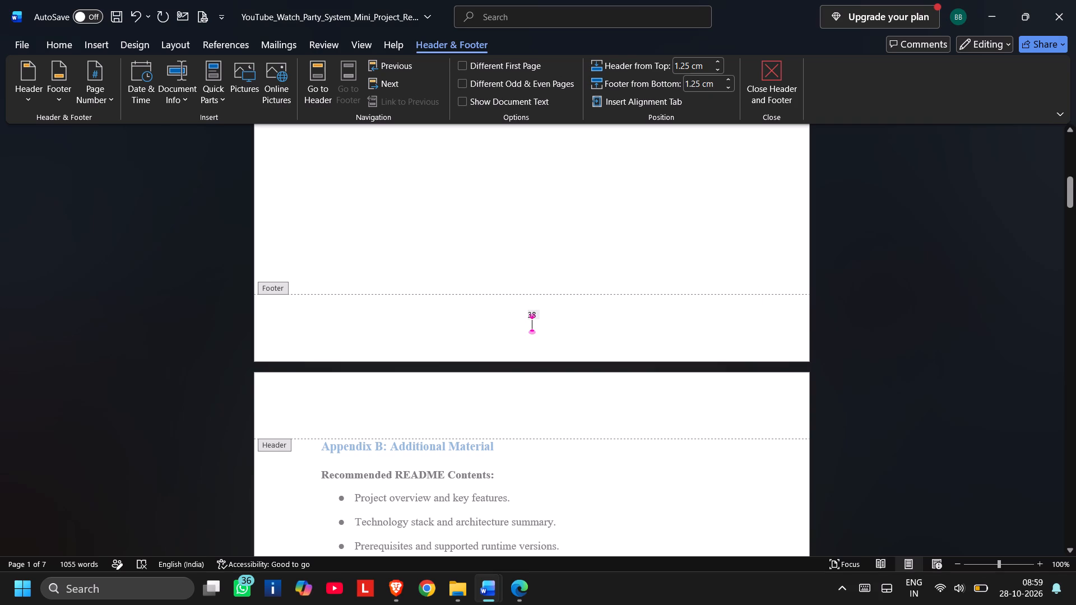
Insert automatic page numbers in the Plain Number 2 style at the bottom of the pages again.
scroll(629, 333, "down", 1)
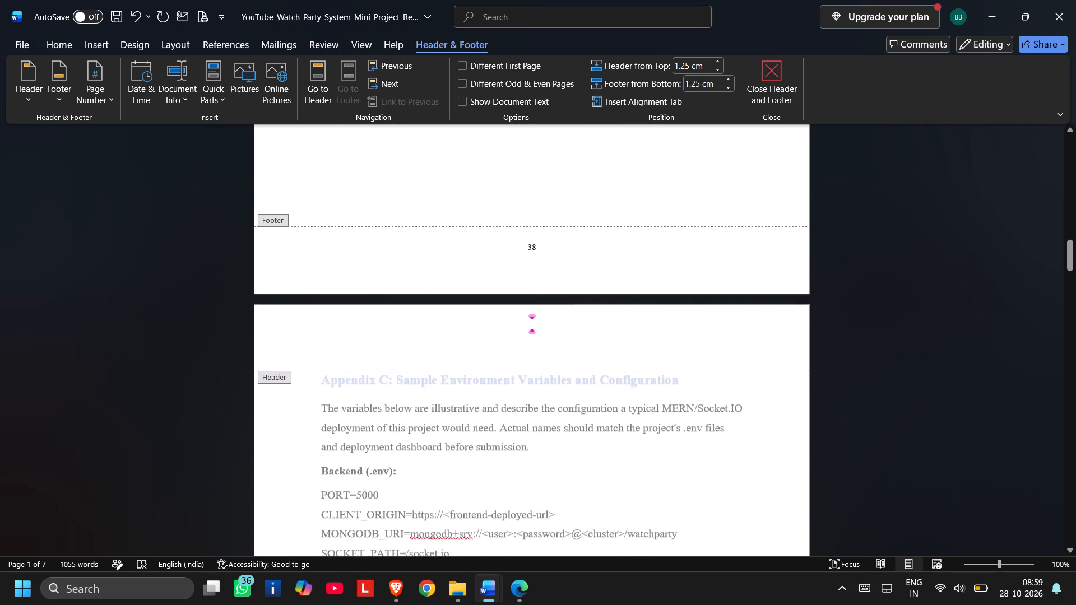
scroll(629, 333, "down", 2)
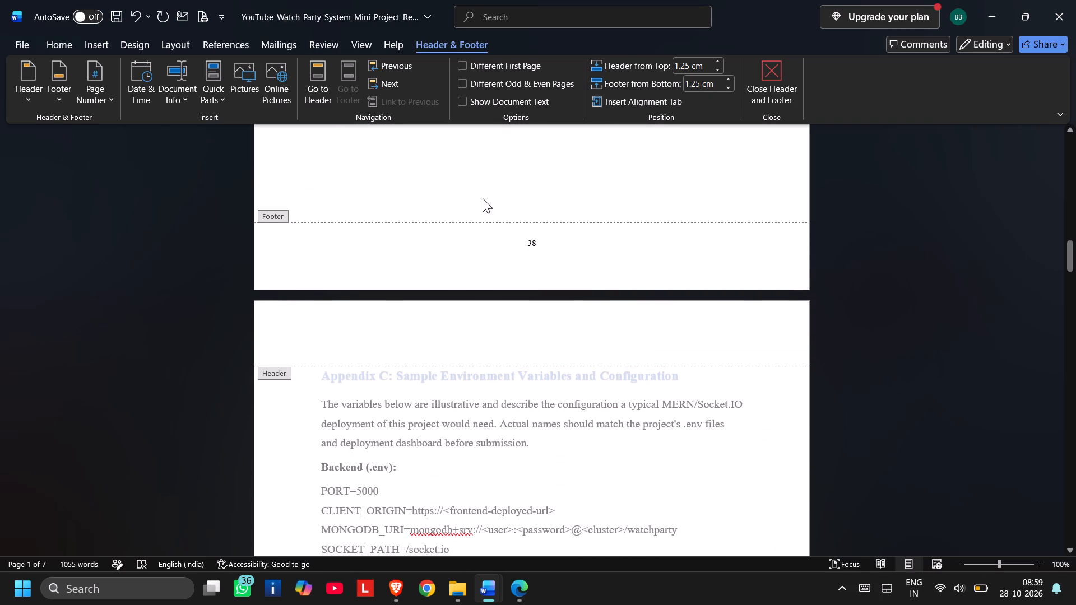
left_click(96, 99)
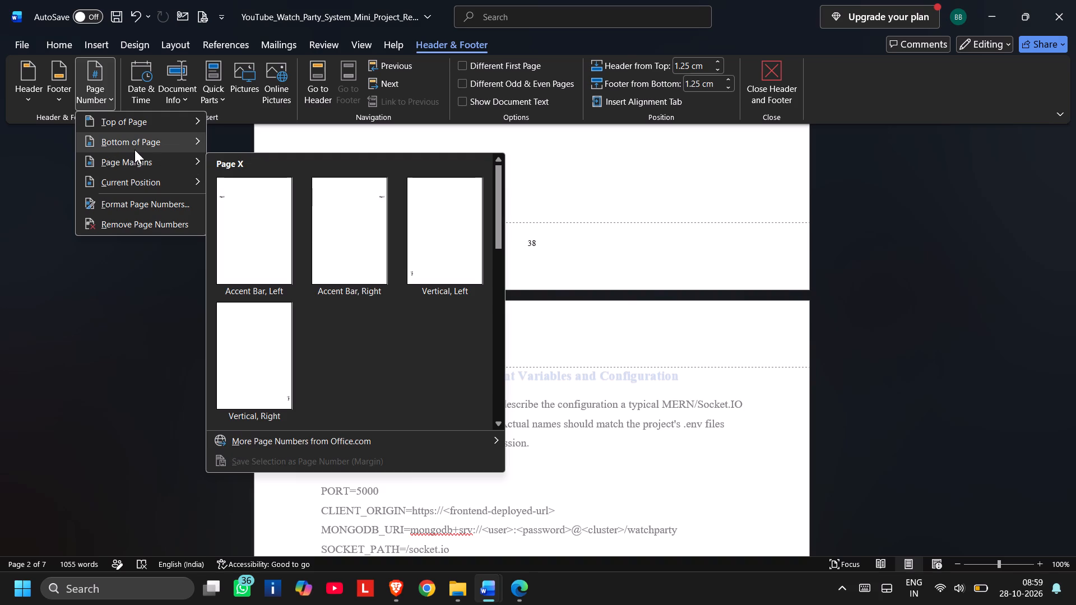
left_click(273, 272)
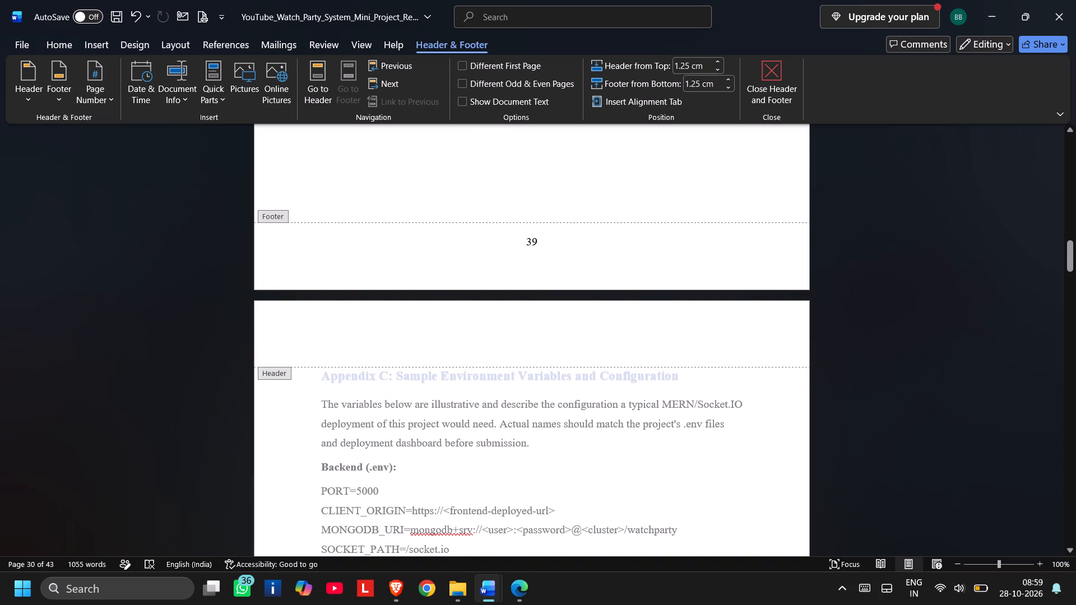
Set the font size of the automatic page number in the first appendix page's footer to 9.
scroll(540, 297, "up", 1)
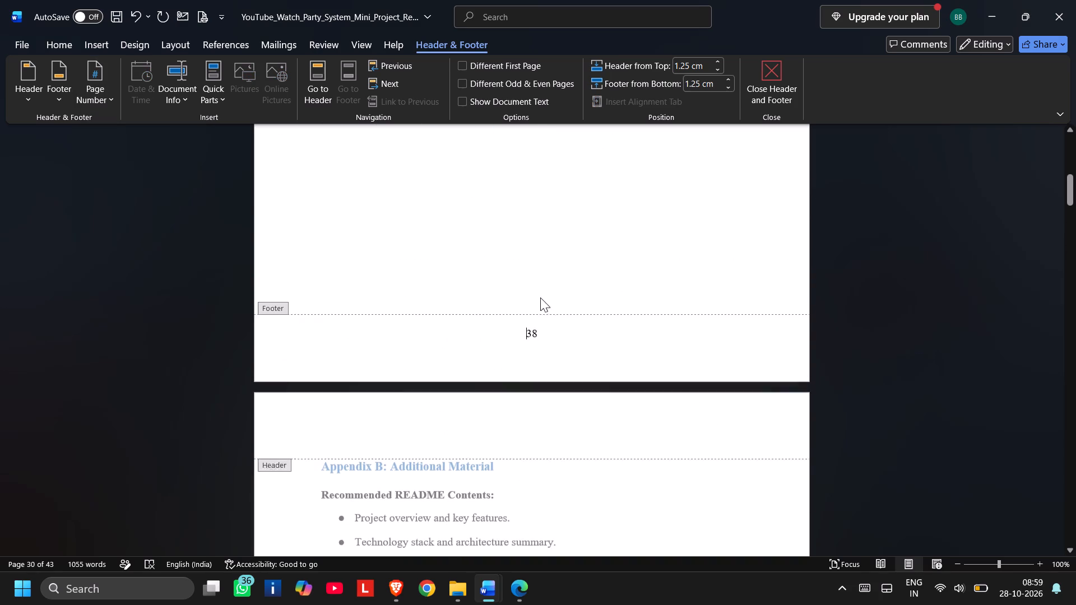
scroll(540, 297, "up", 1)
left_click_drag(548, 342, 521, 343)
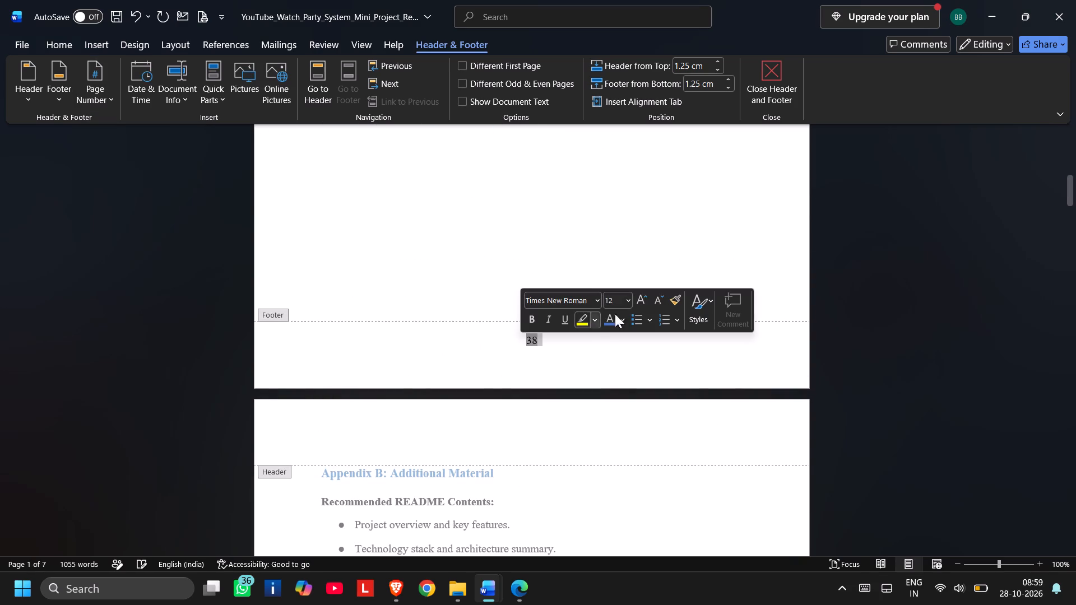
left_click(630, 299)
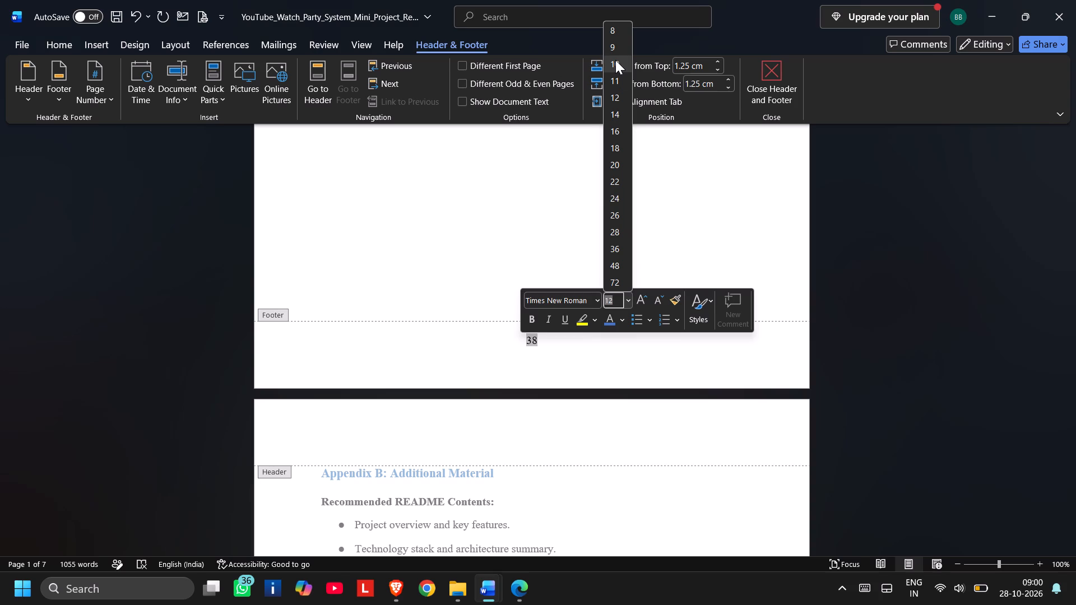
left_click(616, 54)
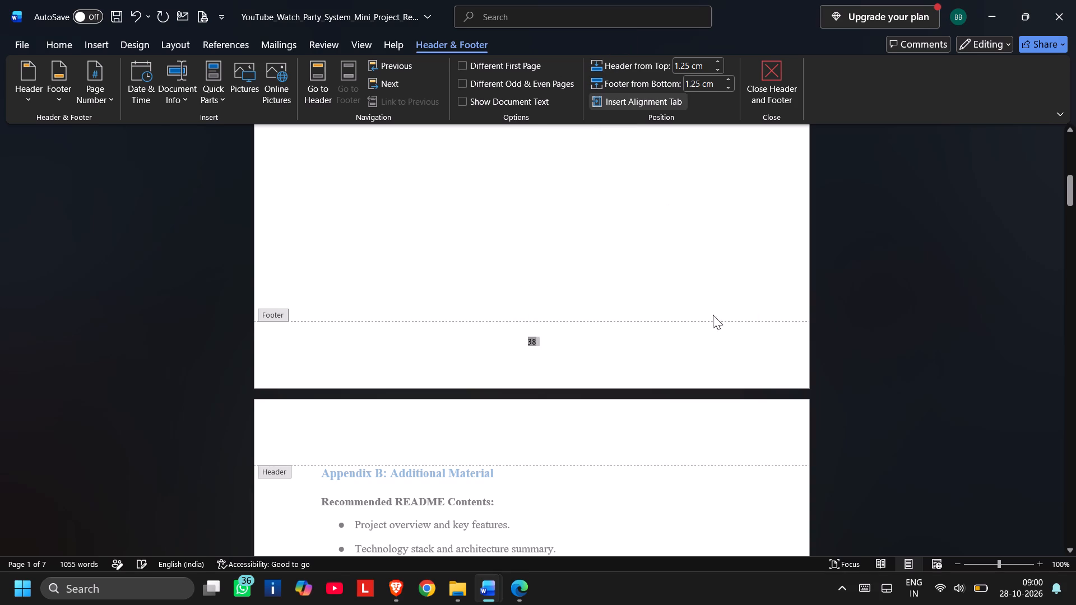
left_click(745, 365)
Check the footer page numbers from the Appendix B page through the last page with section 5.4.
scroll(745, 365, "down", 1)
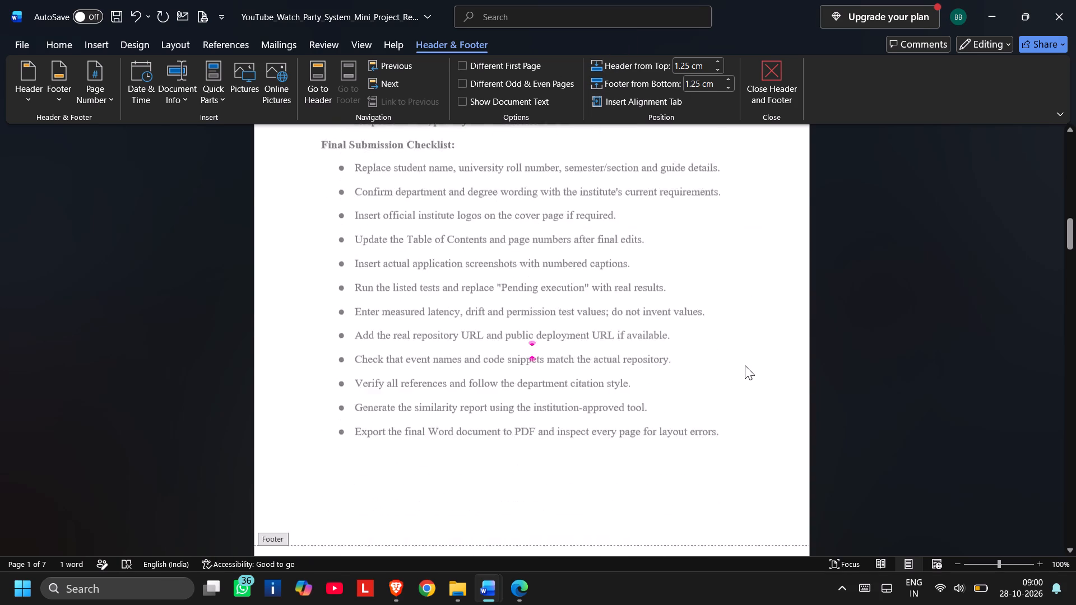
scroll(745, 365, "down", 1)
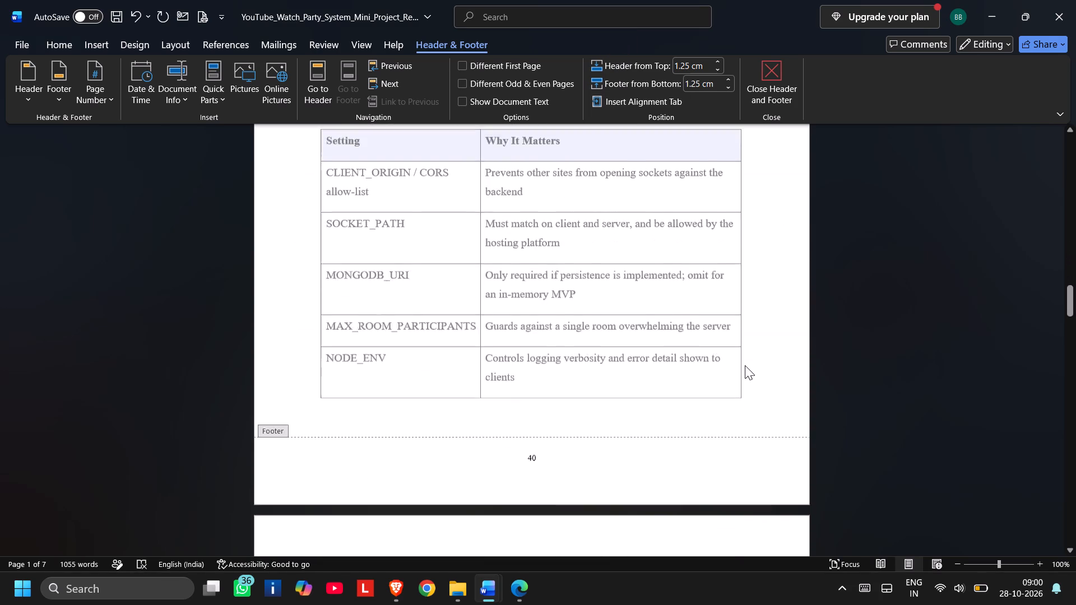
scroll(745, 365, "down", 2)
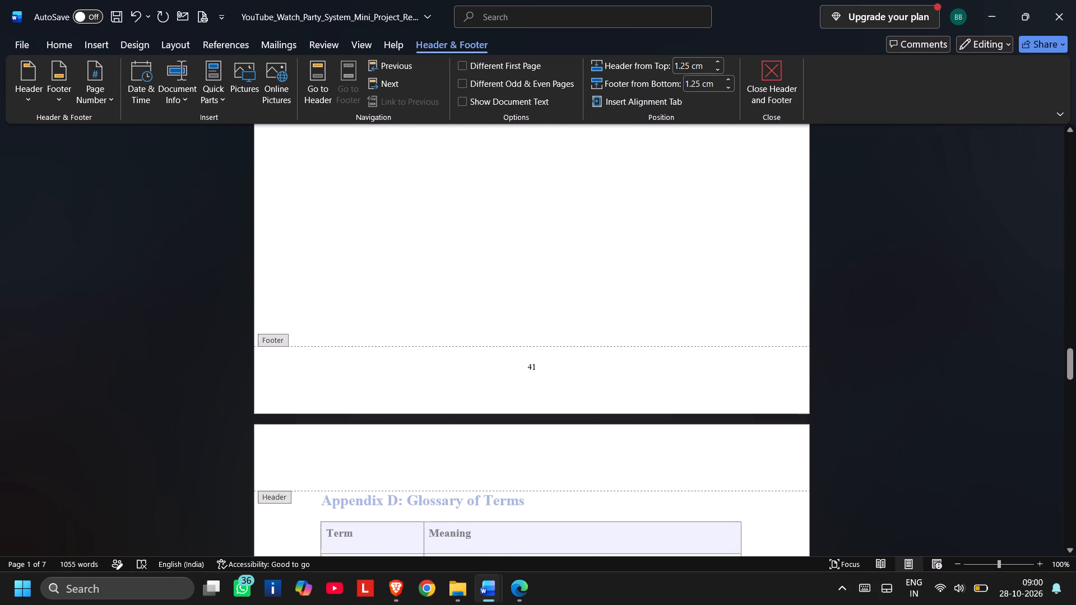
scroll(745, 365, "down", 1)
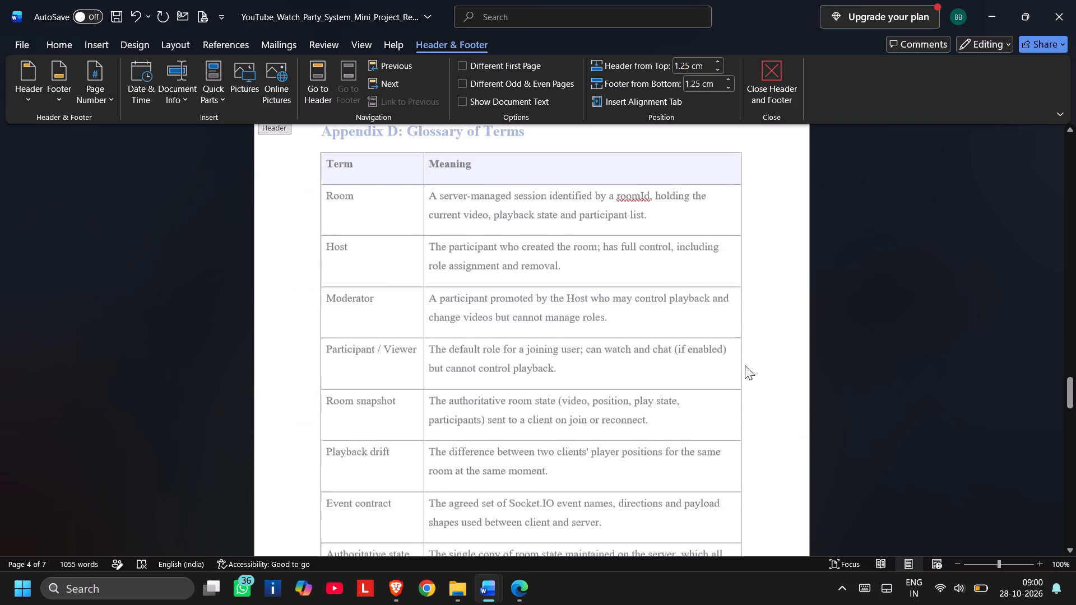
scroll(745, 365, "down", 2)
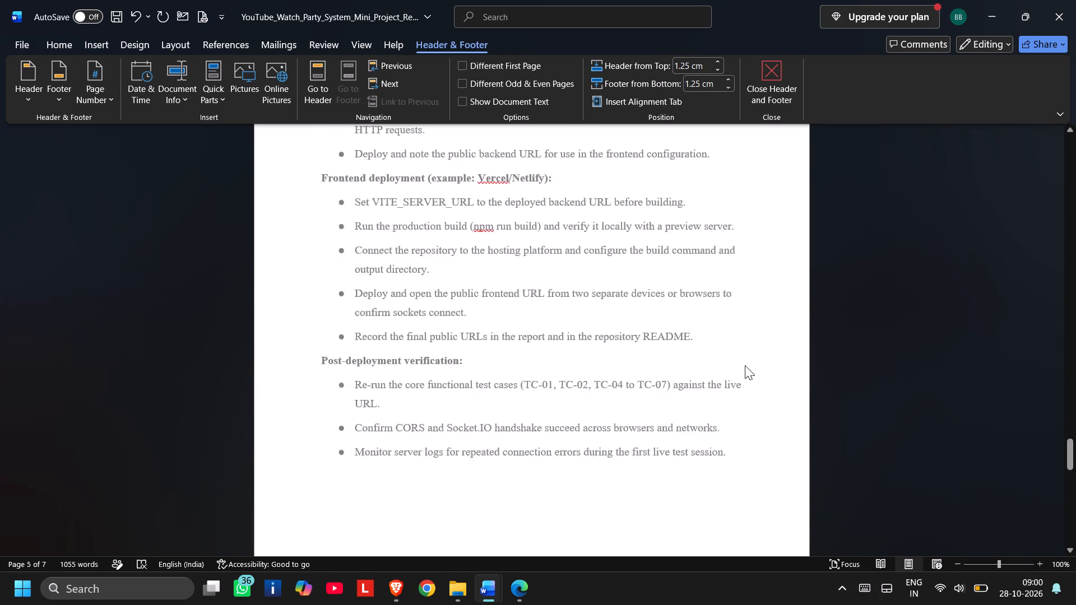
scroll(745, 365, "down", 2)
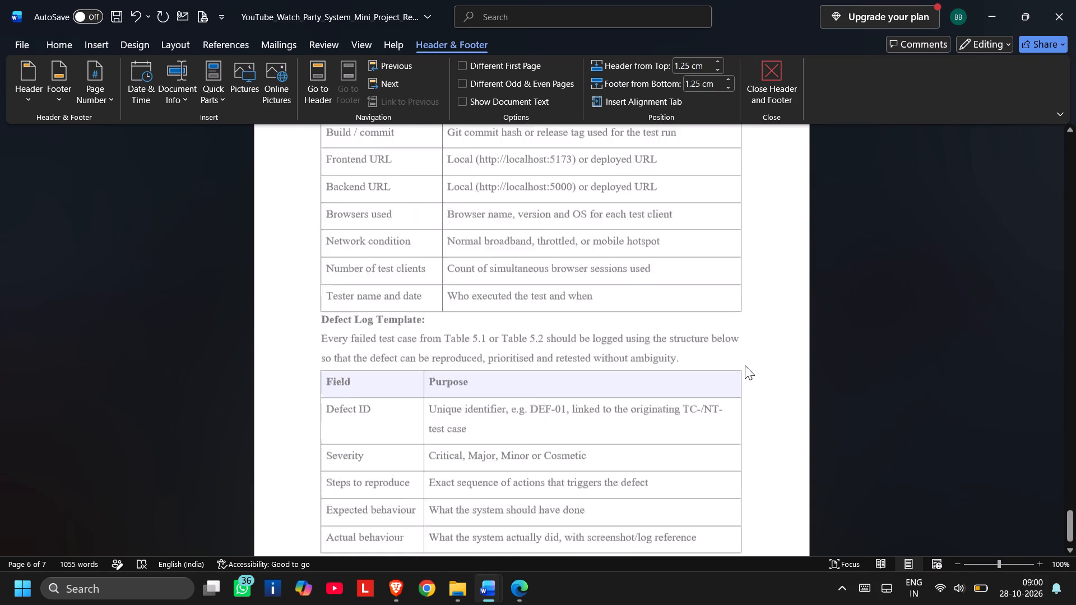
scroll(745, 365, "down", 1)
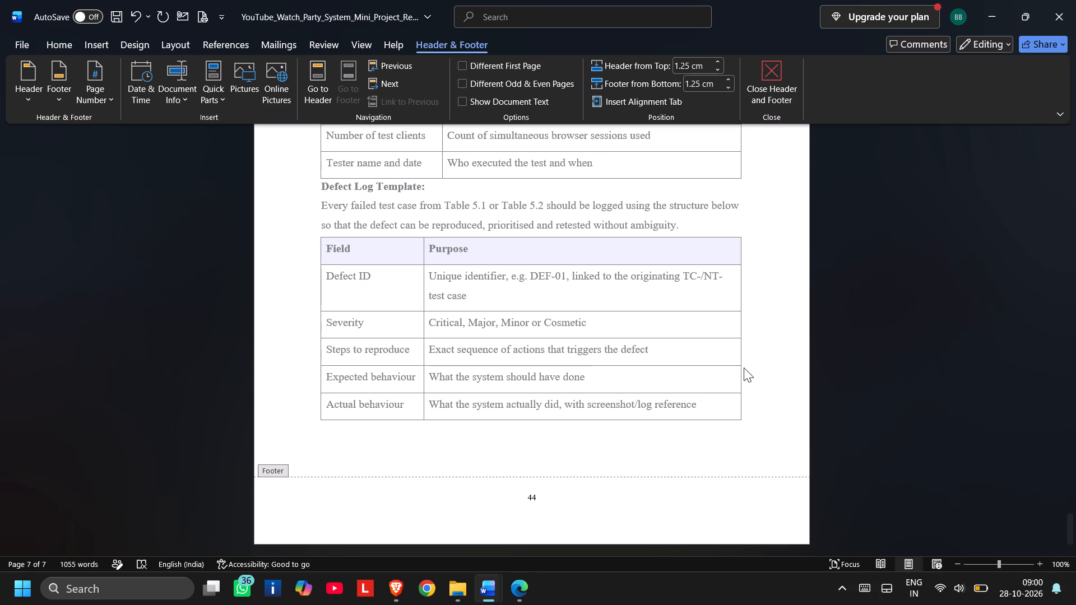
left_click(704, 445)
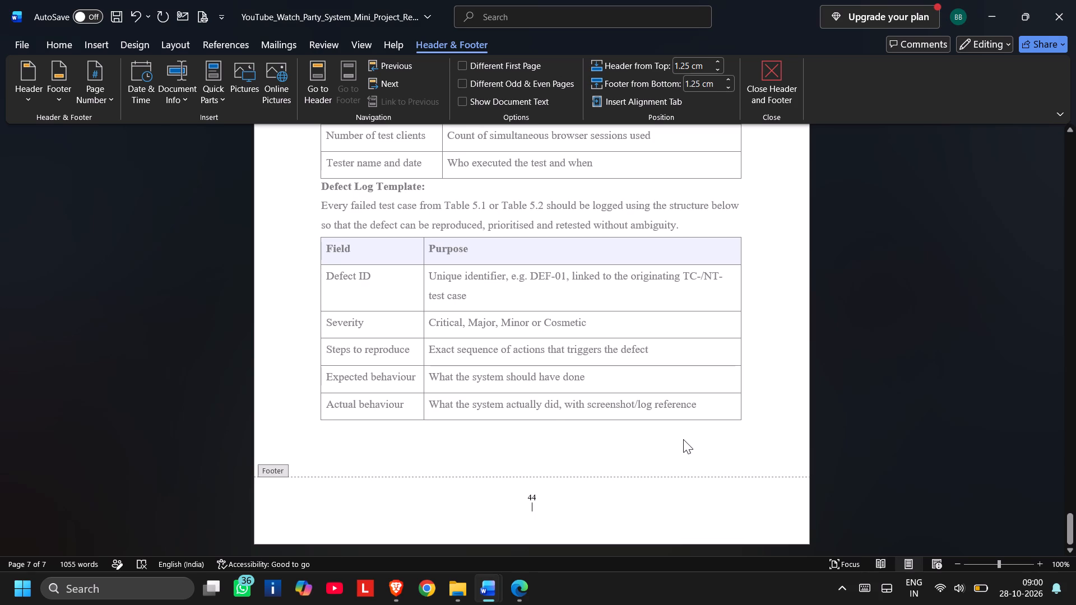
left_click(683, 439)
scroll(683, 439, "up", 1)
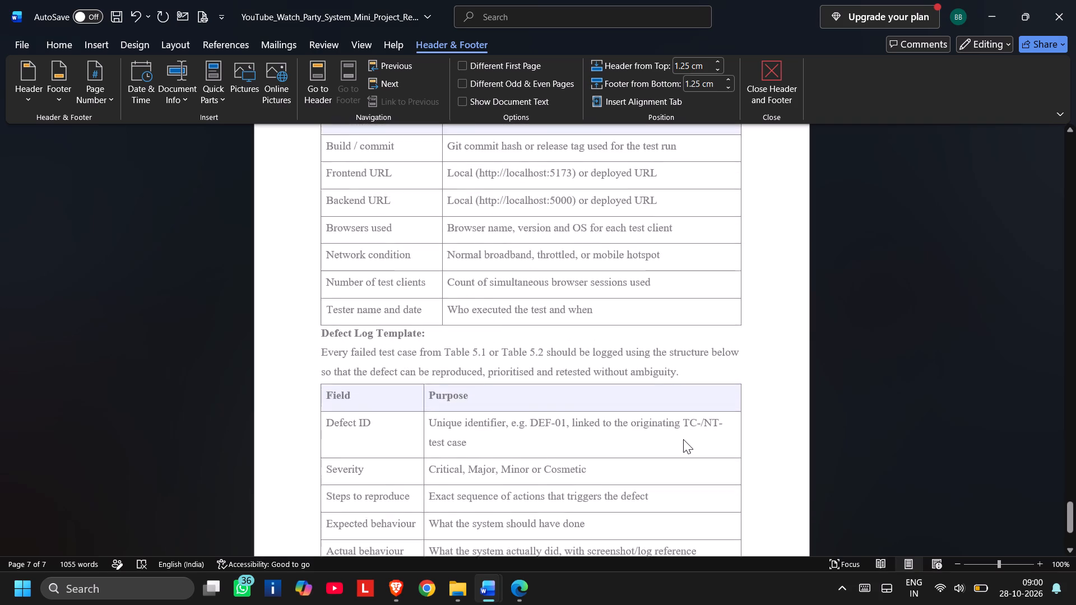
scroll(683, 439, "up", 1)
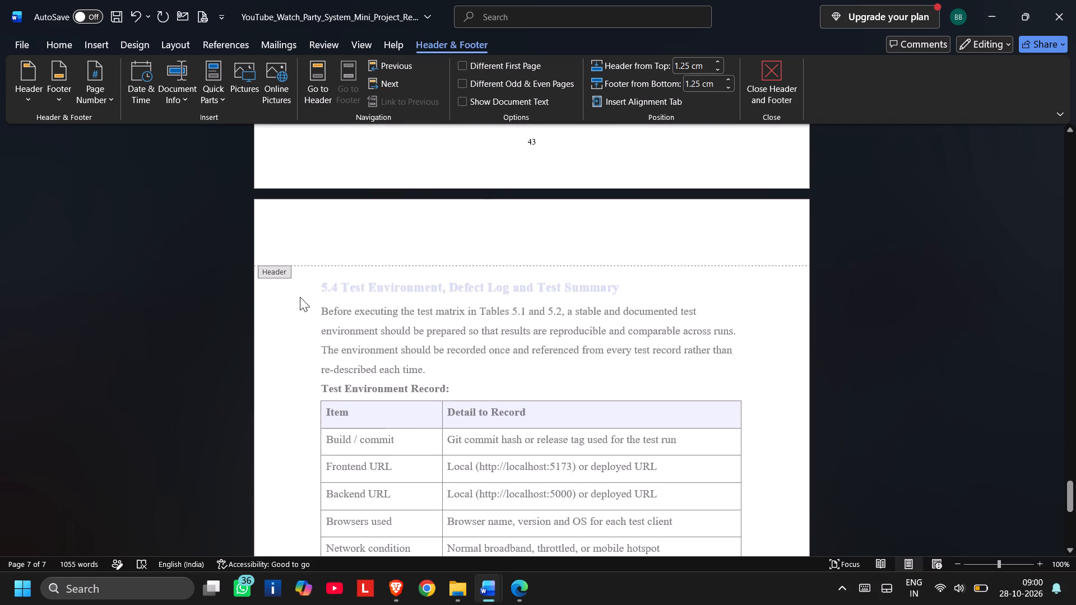
Leave footer editing and cut the entire section 5.4, from its heading through the Defect Log Template table, off the last page.
left_click(300, 297)
double_click(300, 297)
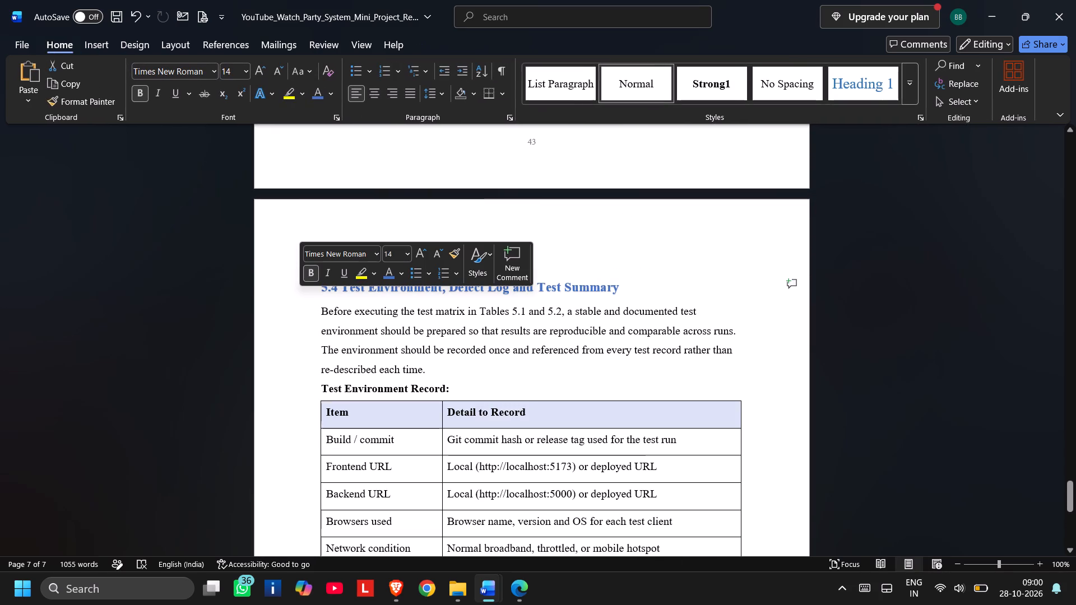
left_click(307, 301)
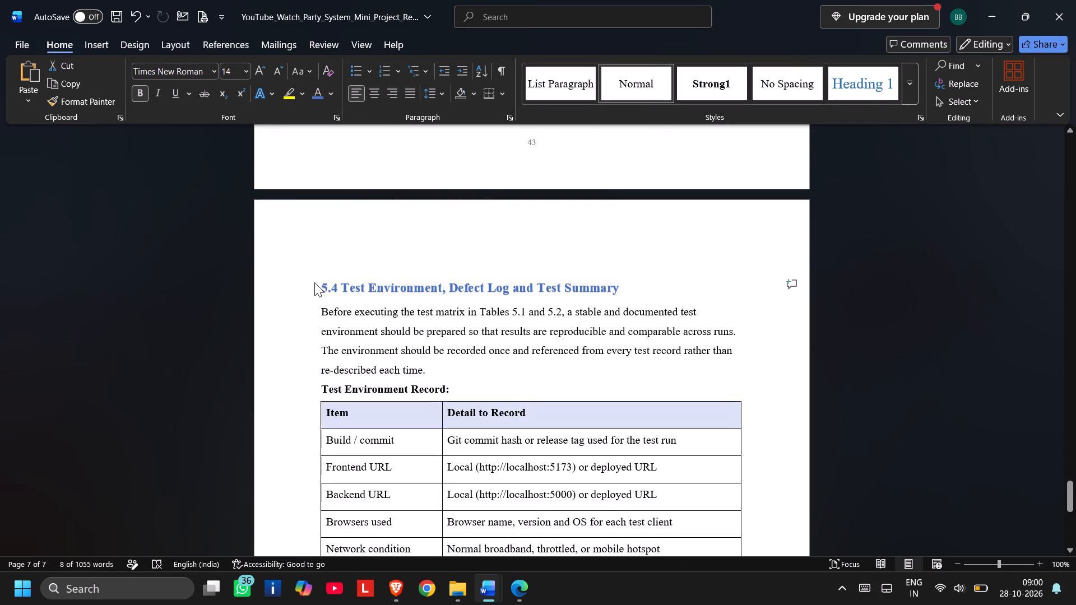
left_click_drag(314, 282, 307, 284)
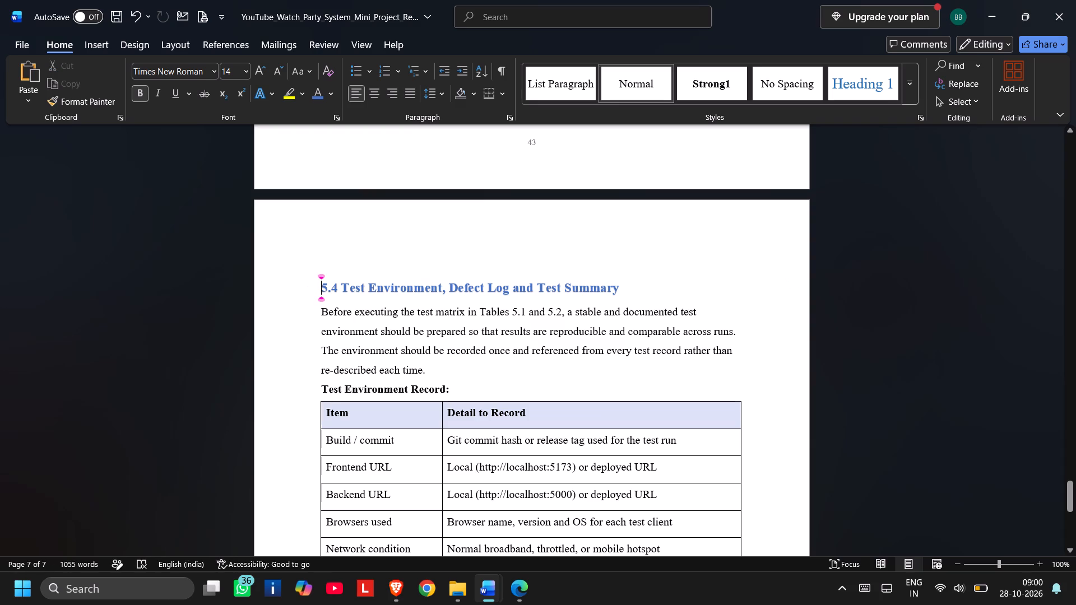
left_click(326, 283)
left_click_drag(321, 286, 428, 363)
left_click_drag(428, 363, 653, 553)
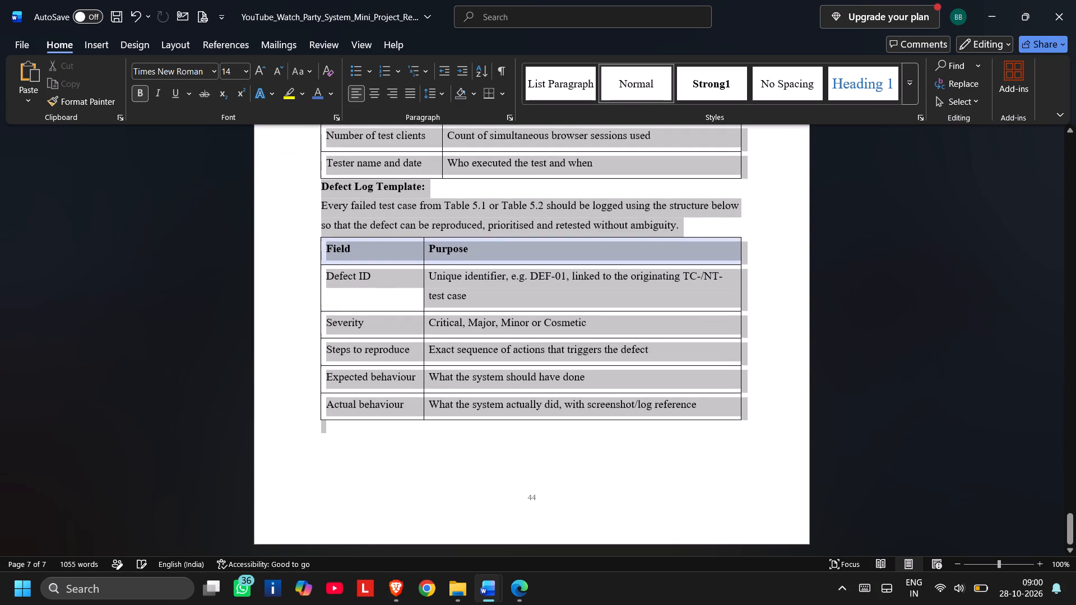
left_click_drag(653, 553, 754, 411)
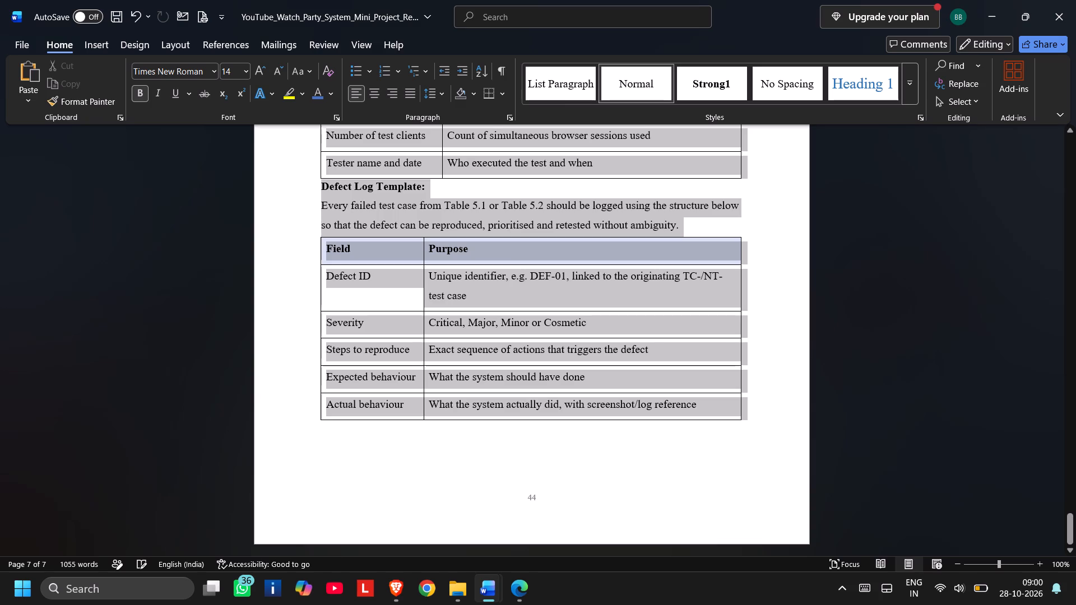
left_click_drag(754, 411, 748, 413)
key("ctrl+x")
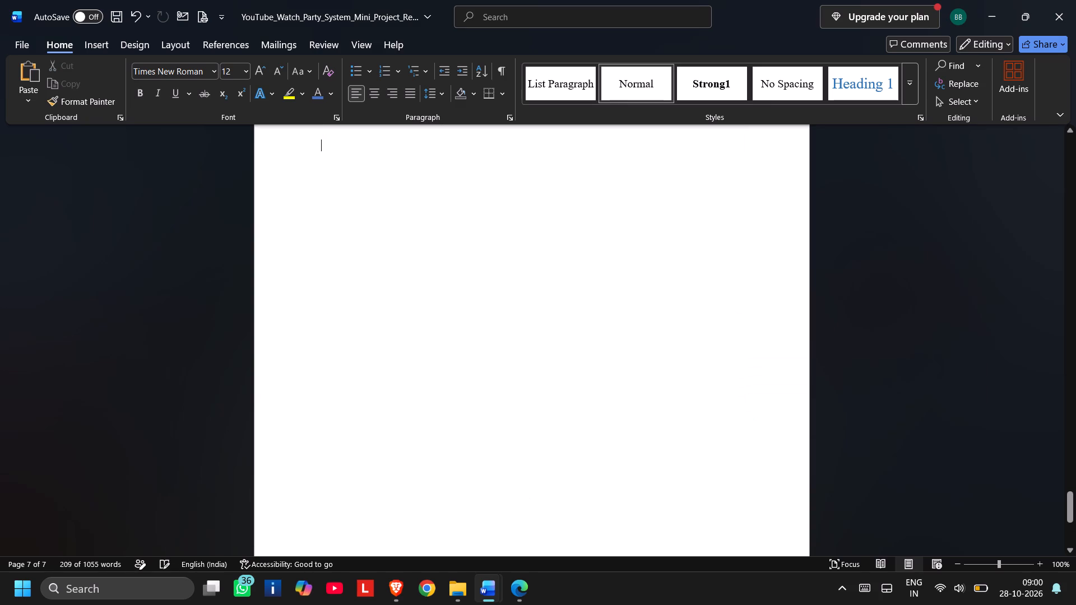
Remove the blank page left at the end of the document after the Appendix E deployment steps.
scroll(748, 413, "down", 1)
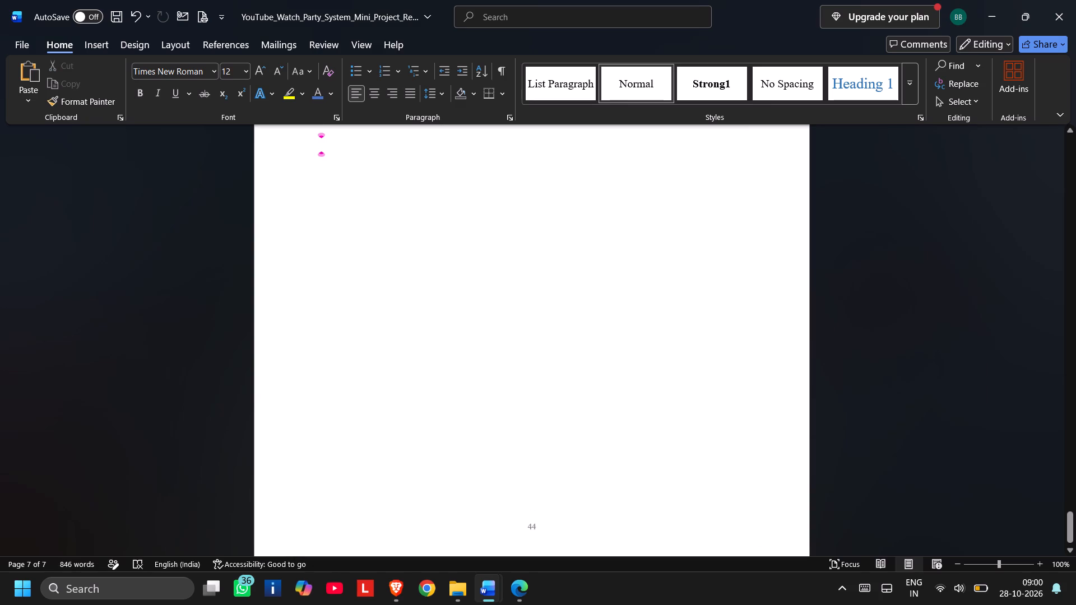
scroll(748, 413, "down", 1)
key("BackSpace")
key("BackSpace")
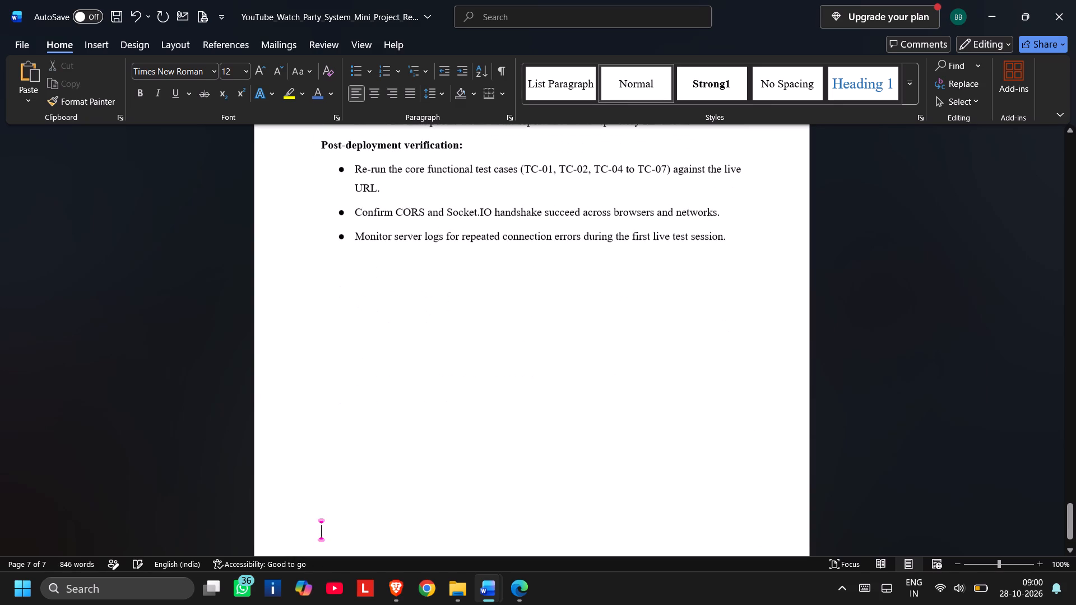
Review the remaining appendix pages and their footer numbers from the last page back to Appendix A.
scroll(695, 529, "right", 1)
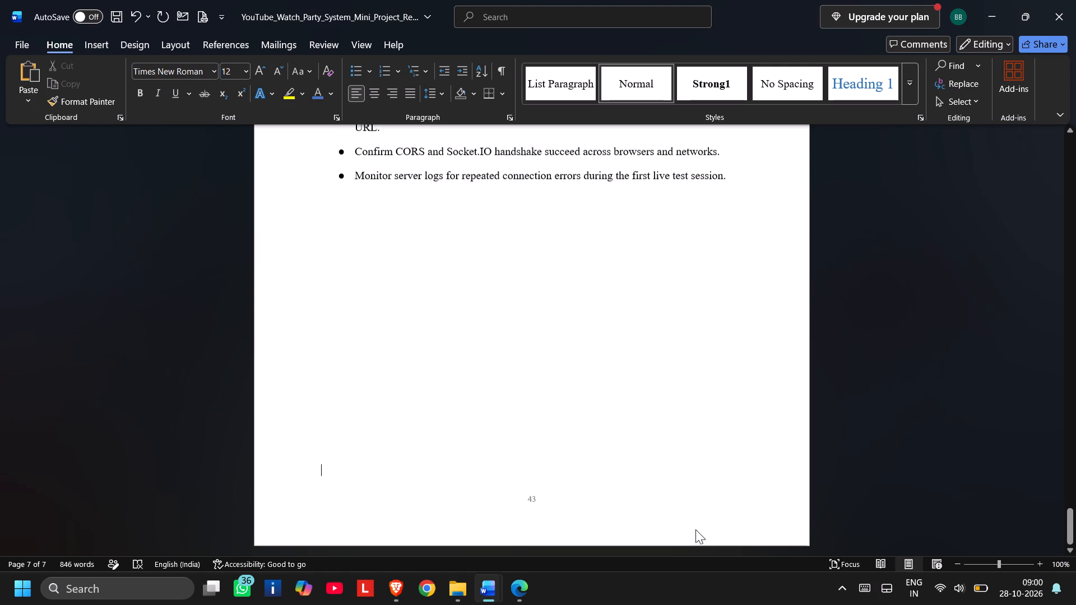
scroll(695, 529, "right", 1)
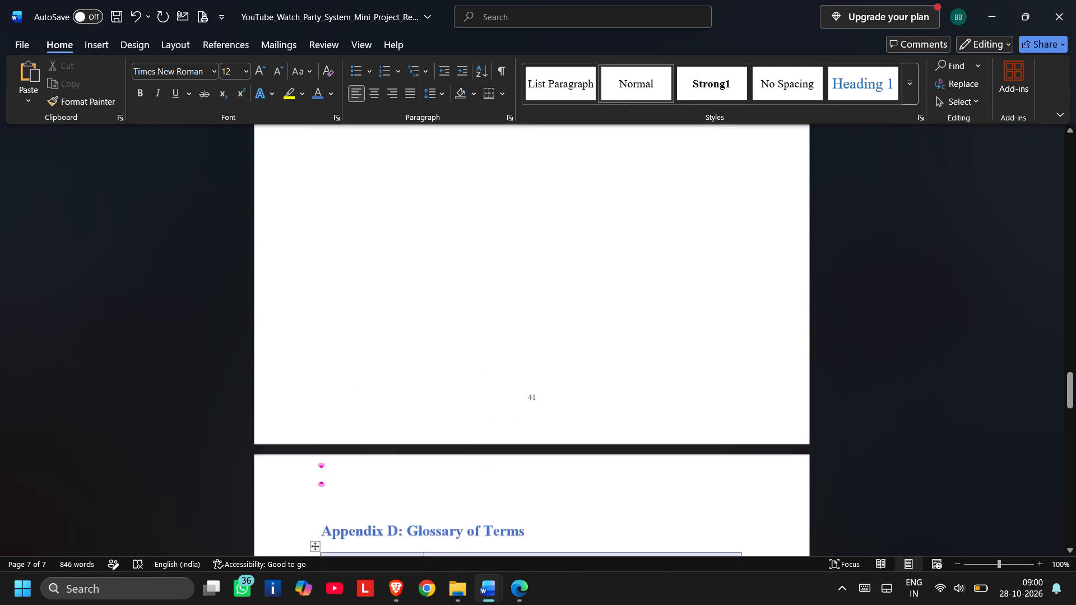
scroll(695, 529, "right", 1)
scroll(695, 529, "up", 1)
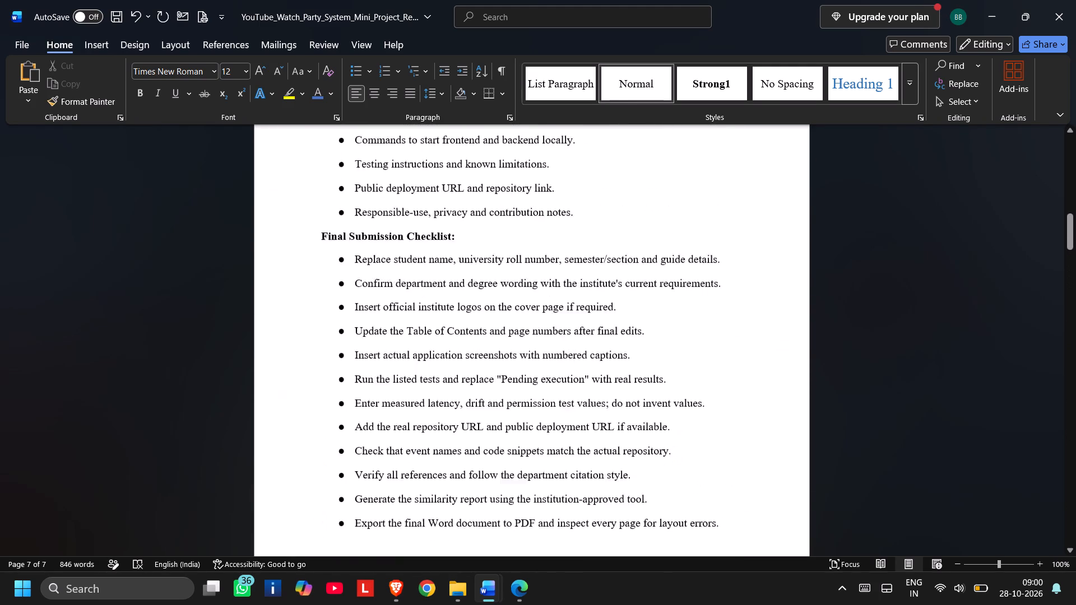
scroll(695, 529, "up", 2)
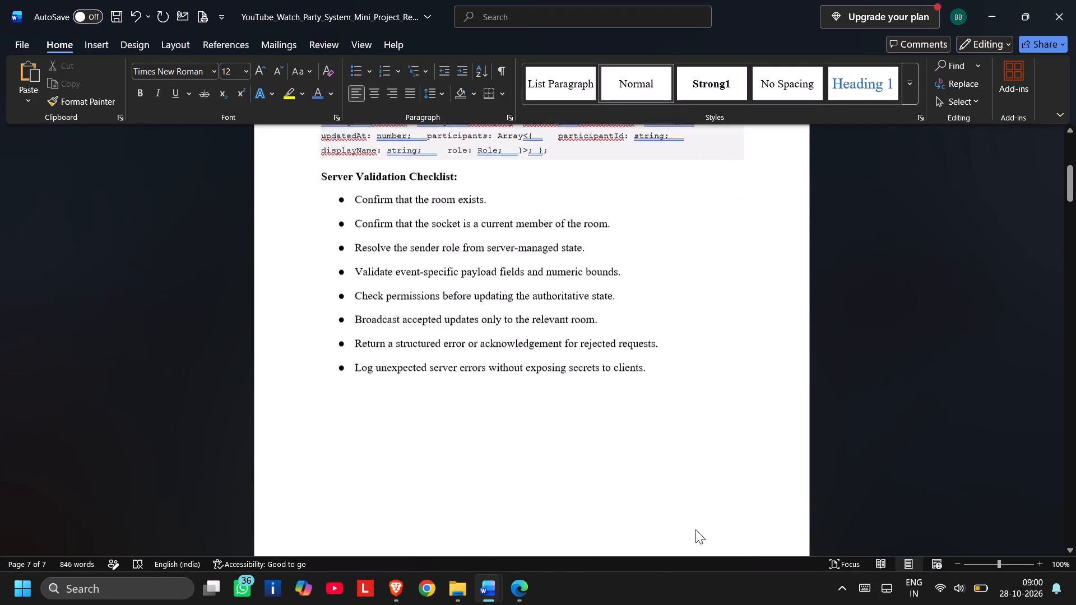
scroll(695, 529, "up", 1)
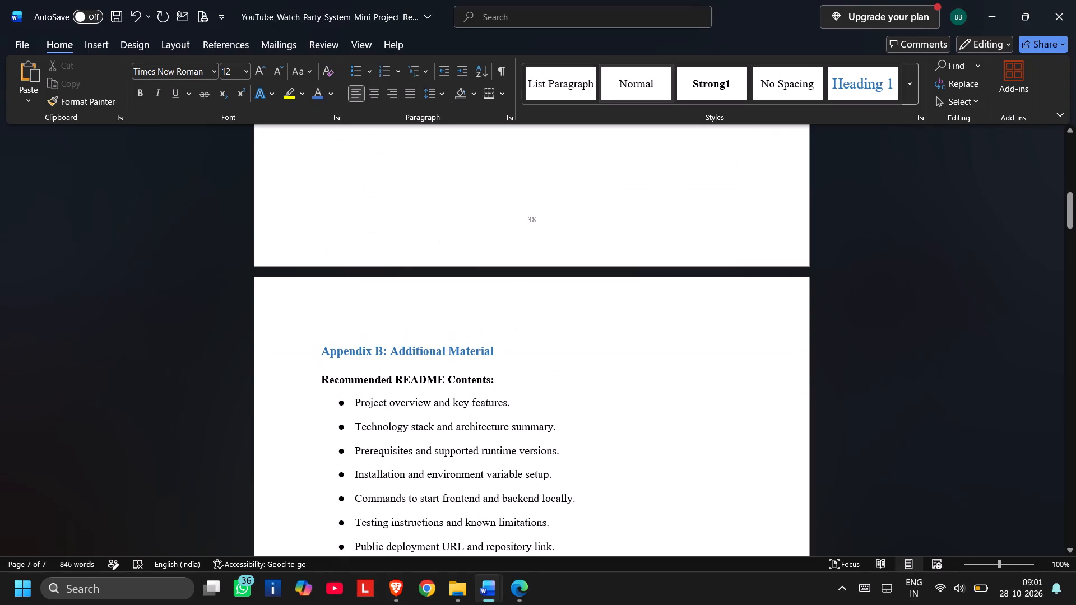
Save a PDF copy of the appendix document in the Downloads folder under the name YouTube_Watch increased.
left_click(32, 44)
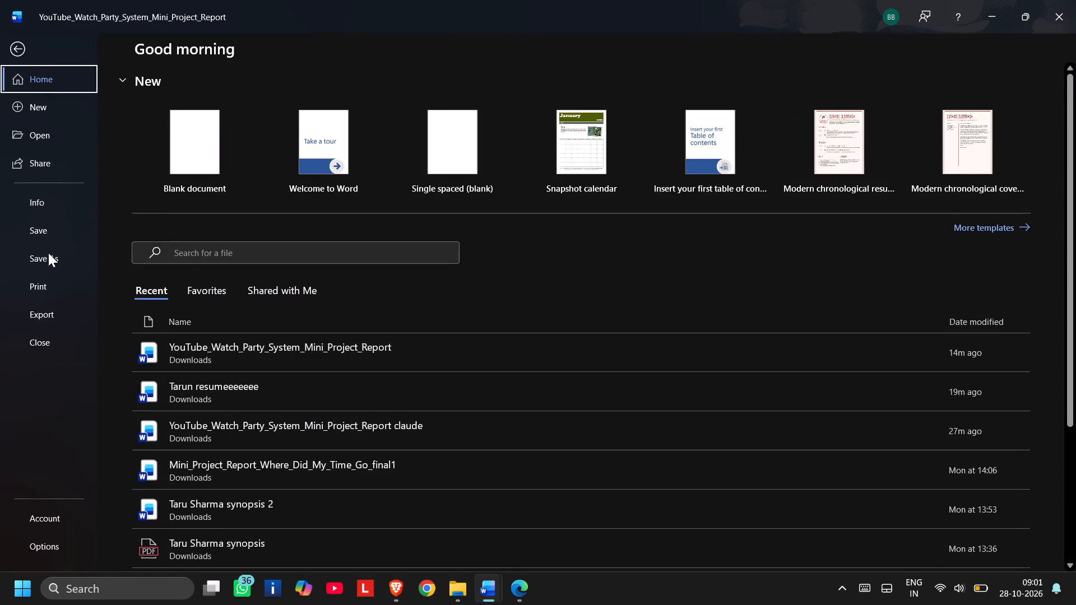
left_click(48, 253)
left_click(379, 148)
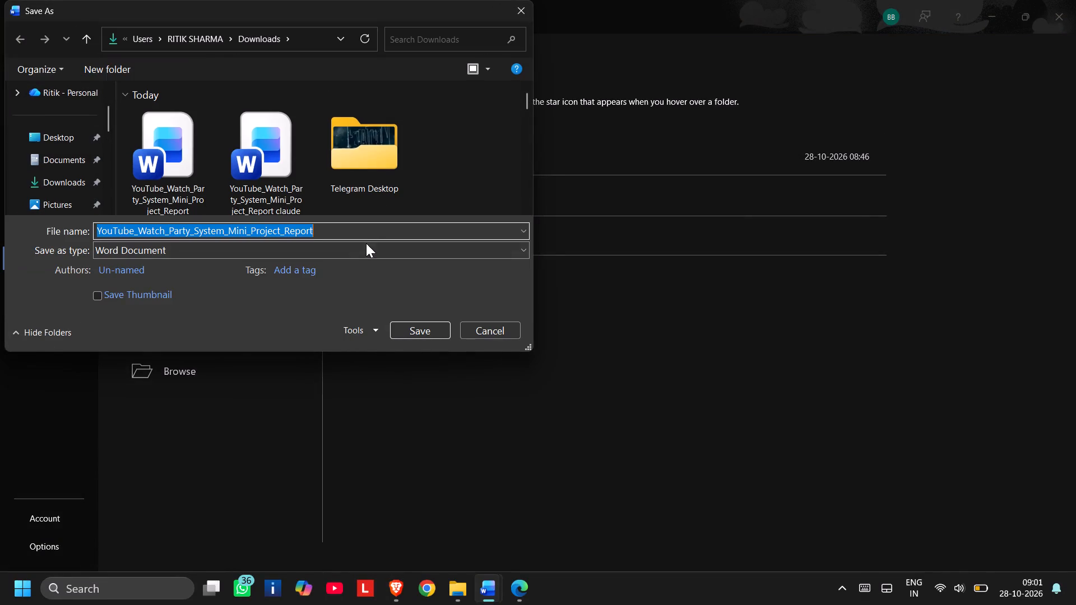
left_click(367, 246)
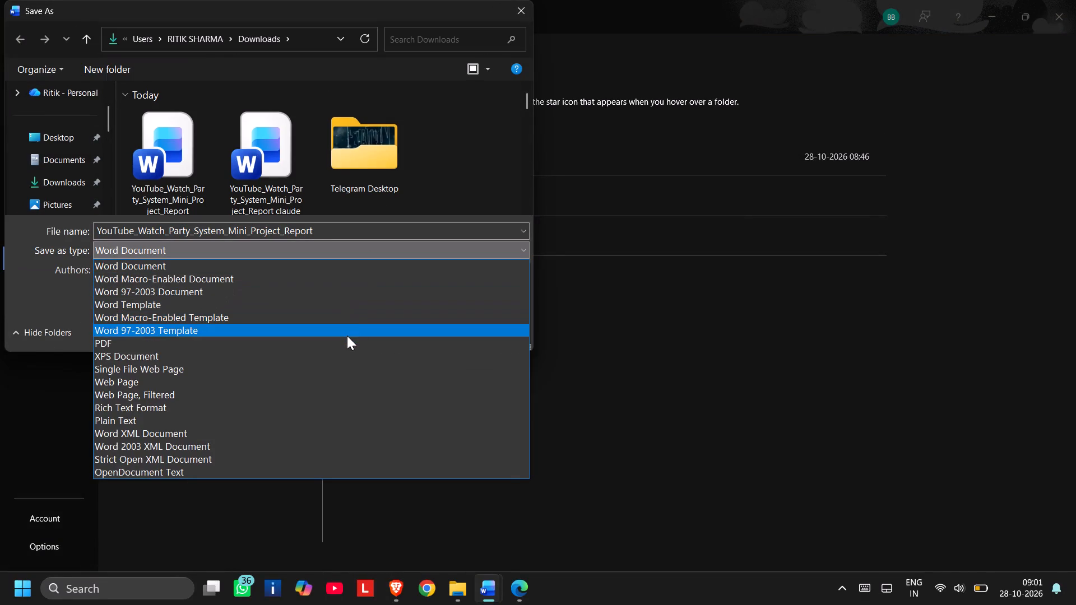
left_click(348, 342)
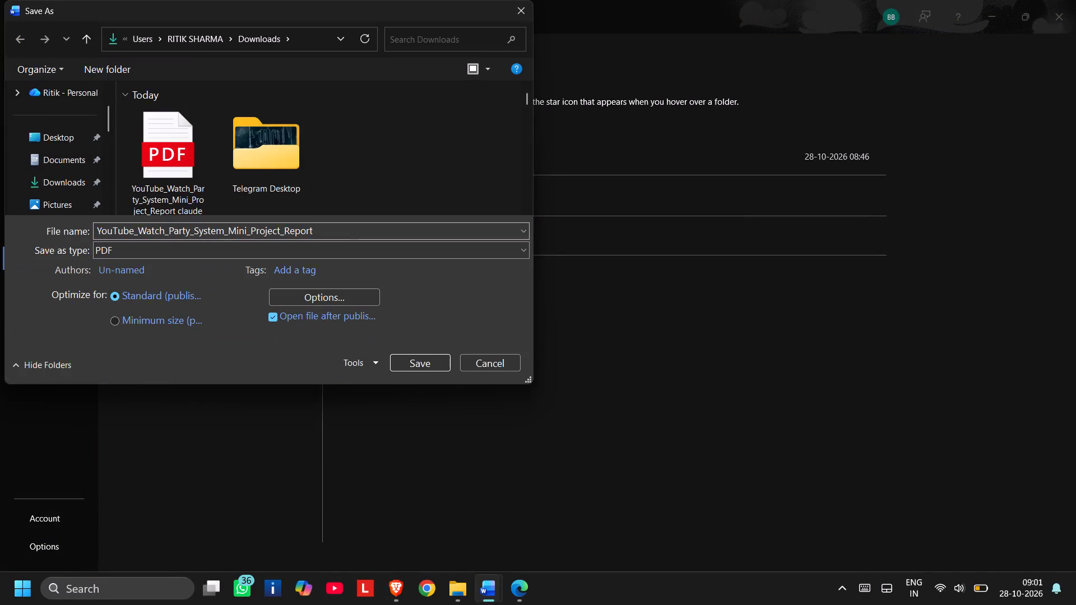
left_click(344, 236)
left_click(344, 236)
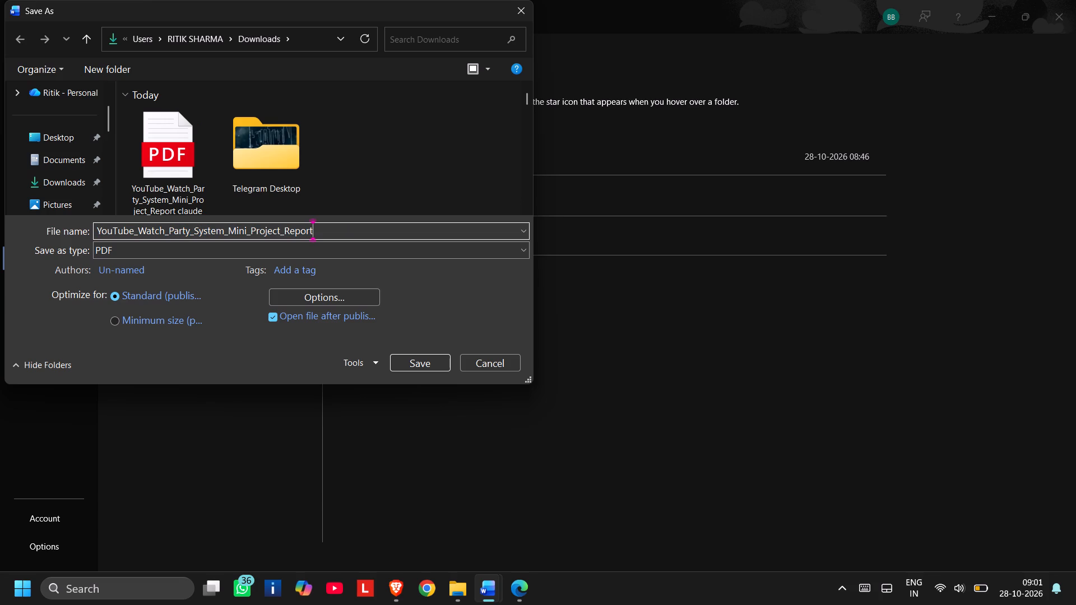
key("BackSpace")
key("BackSpace")
key("BackSpace")
key("BackSpace")
key("BackSpace")
key("BackSpace")
key("BackSpace")
key("BackSpace")
key("BackSpace")
key("BackSpace")
key("BackSpace")
key("BackSpace")
key("BackSpace")
key("BackSpace")
key("BackSpace")
key("BackSpace")
key("BackSpace")
key("BackSpace")
key("BackSpace")
key("BackSpace")
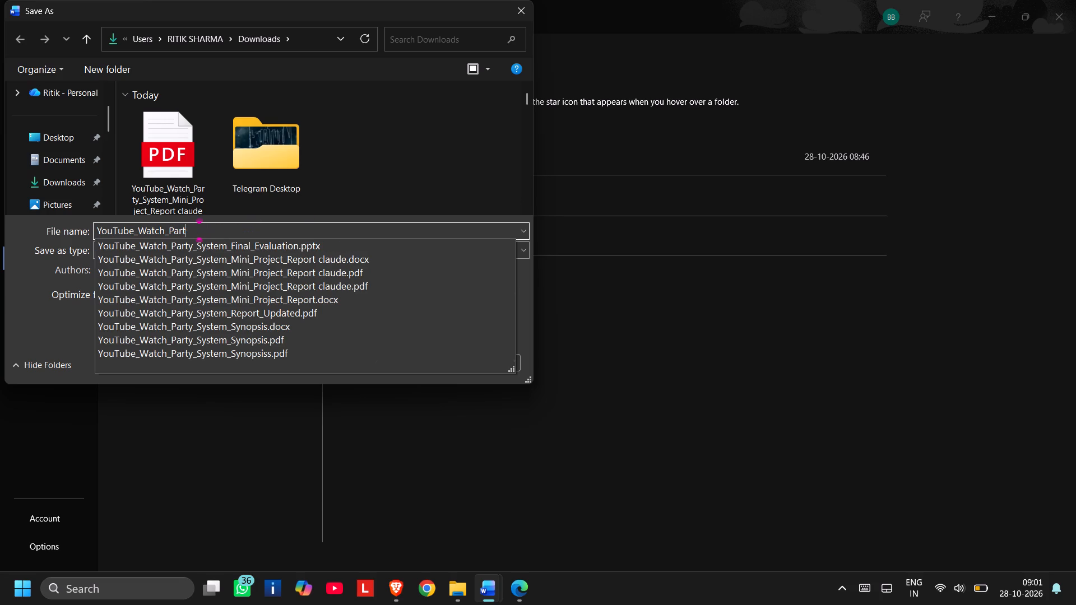
key("BackSpace")
key("BackSpace")
key("BackSpace")
key("BackSpace")
key("BackSpace")
left_click(344, 236)
key("space")
type("increased")
key("space")
key("Return")
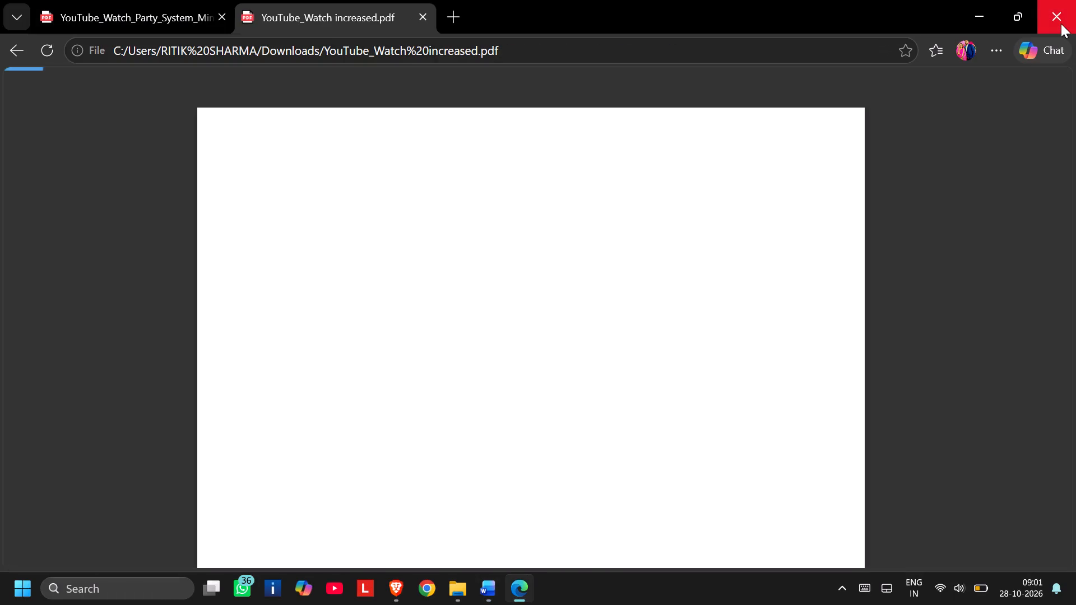
Check the layout and page numbers of the exported PDF from Appendix A through the last page, and close it.
scroll(892, 327, "down", 2)
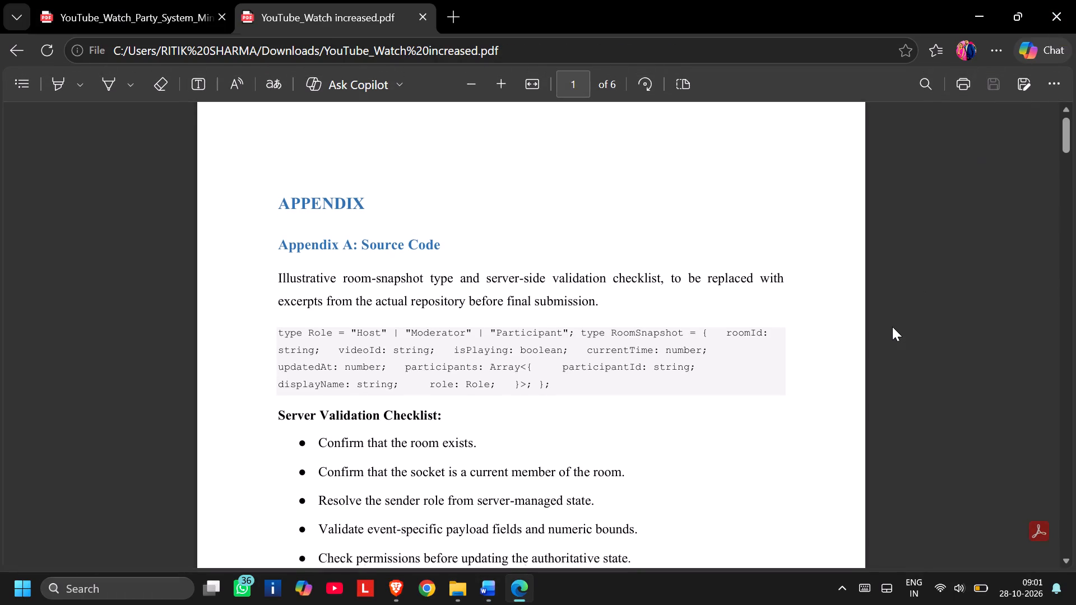
scroll(892, 327, "down", 11)
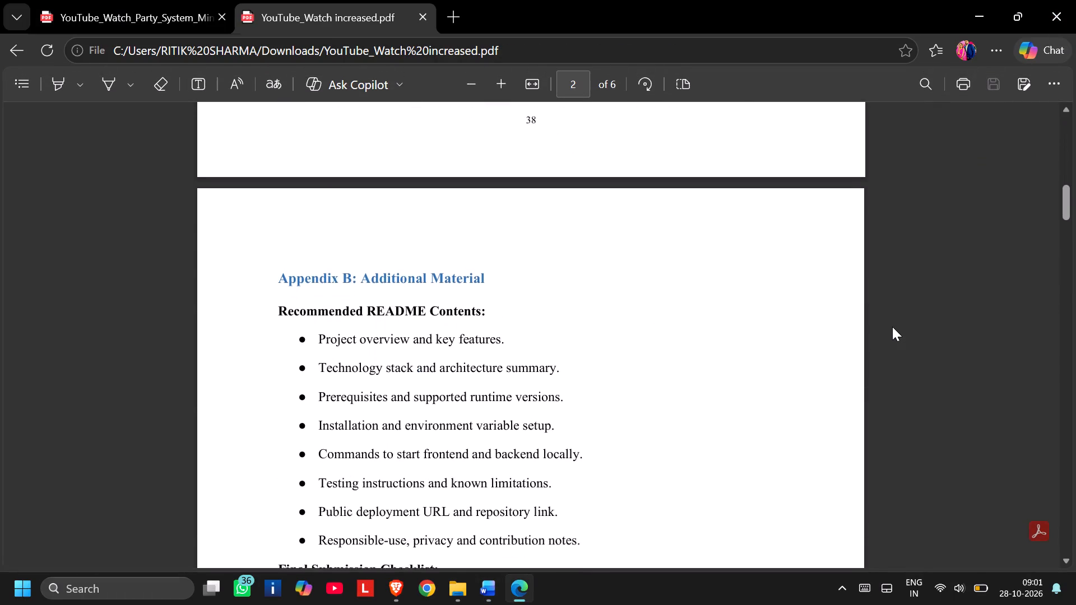
scroll(892, 327, "down", 12)
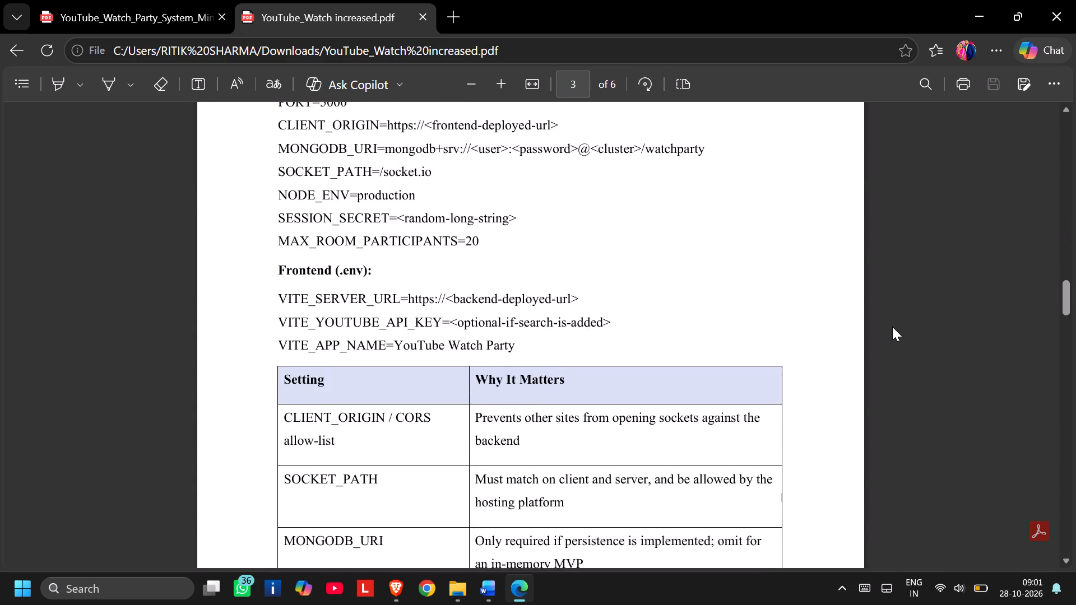
scroll(892, 327, "down", 7)
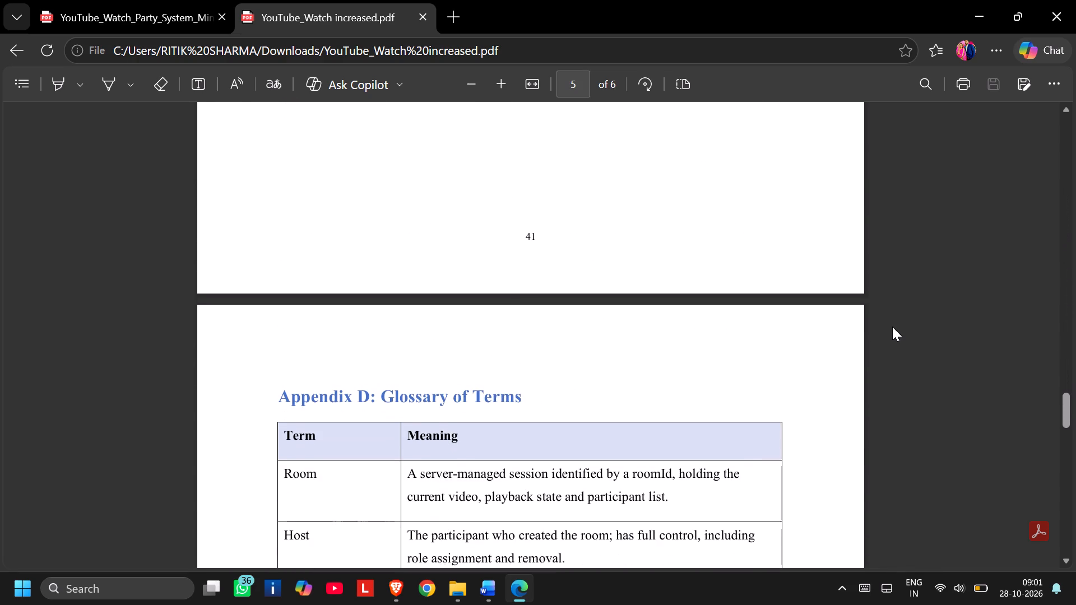
scroll(892, 327, "down", 11)
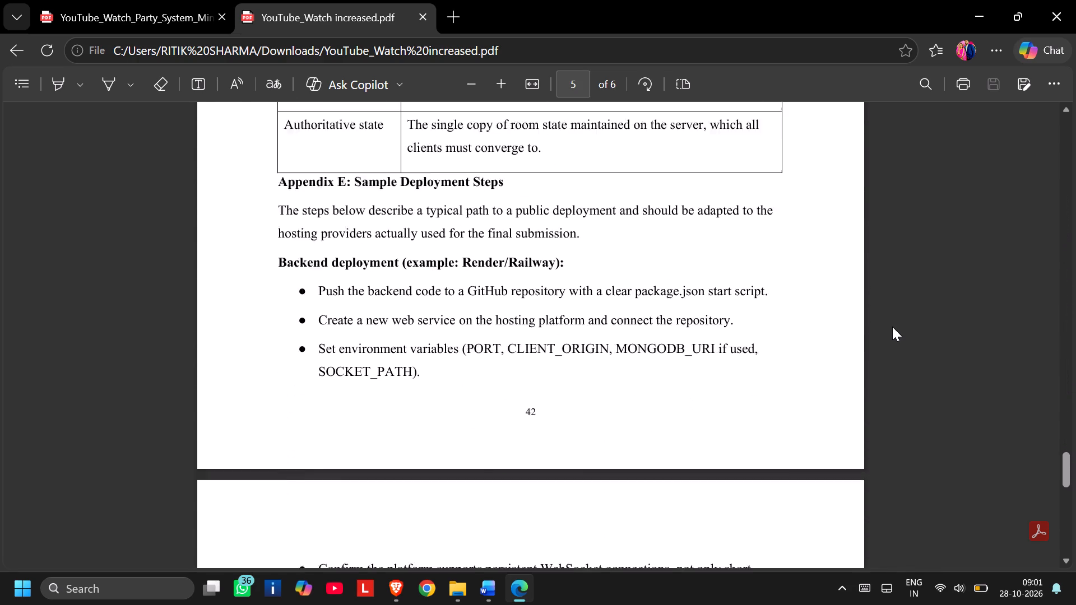
scroll(892, 327, "down", 8)
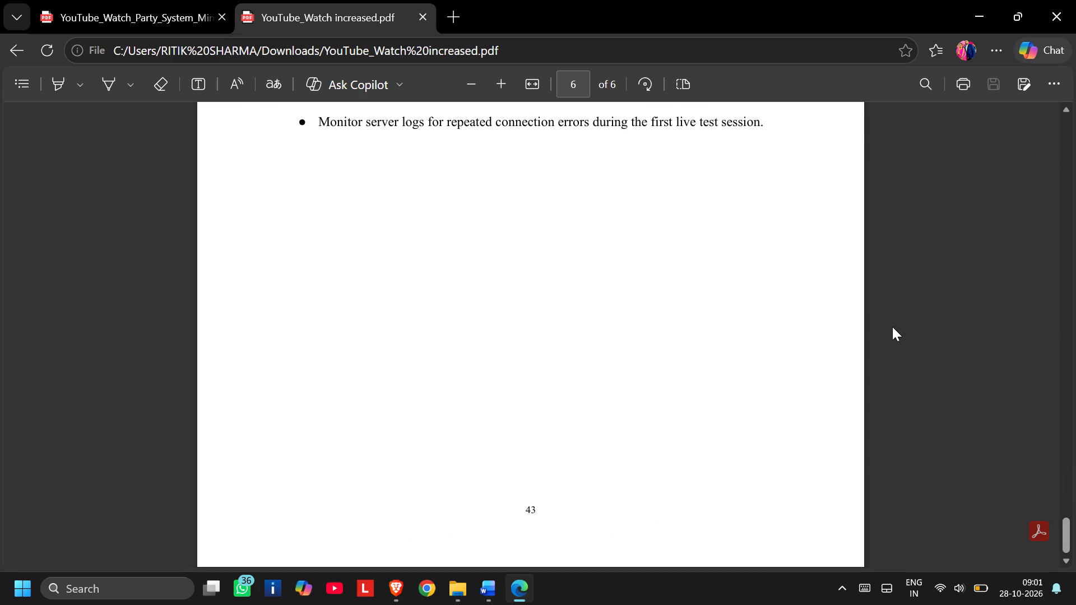
scroll(892, 327, "down", 1)
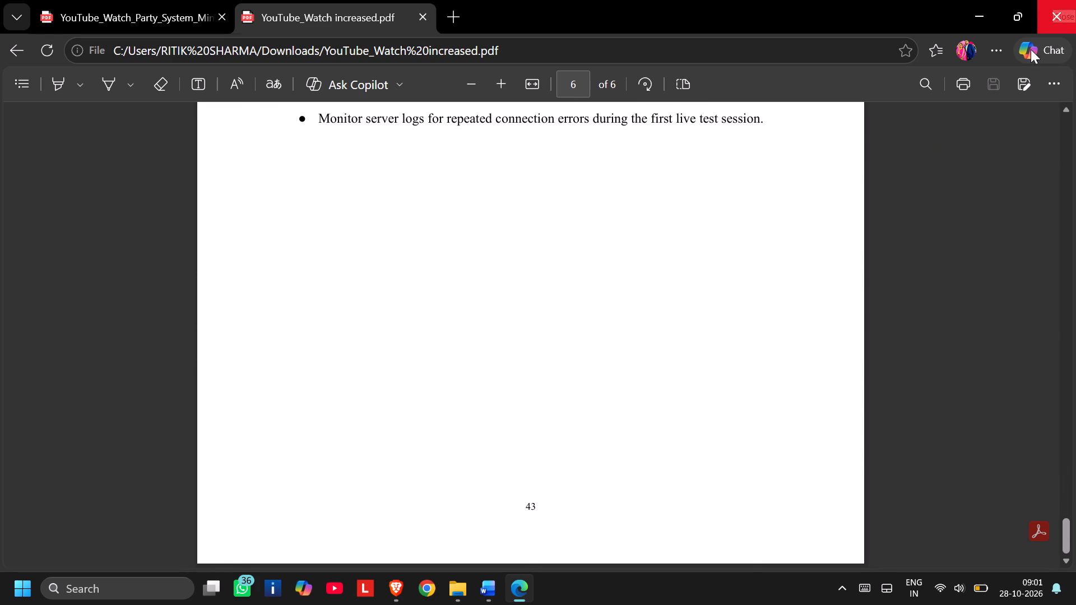
scroll(760, 305, "up", 16)
scroll(760, 305, "up", 9)
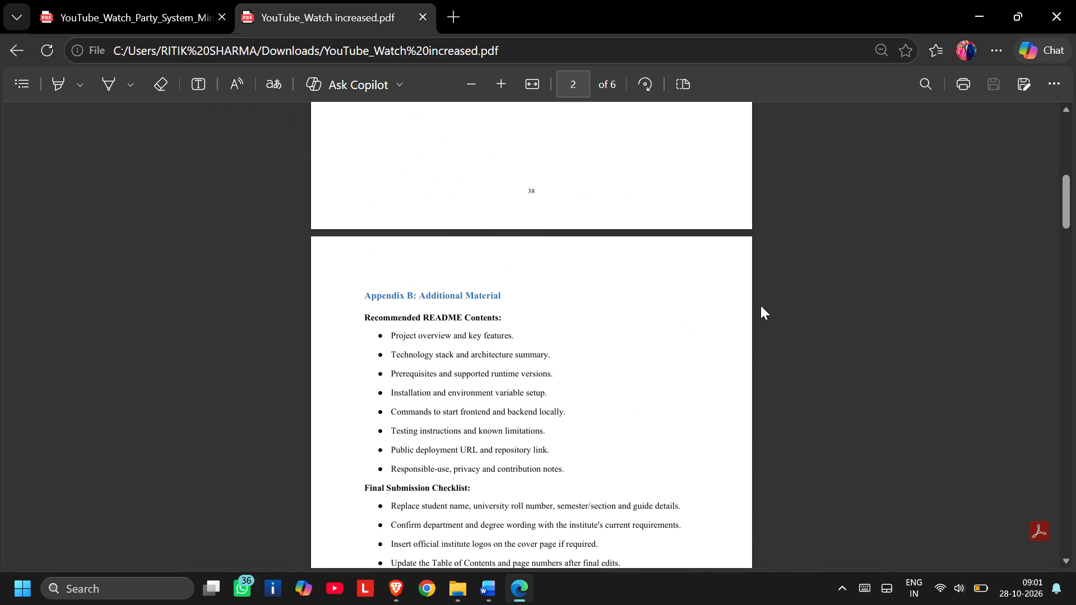
left_click(1075, 0)
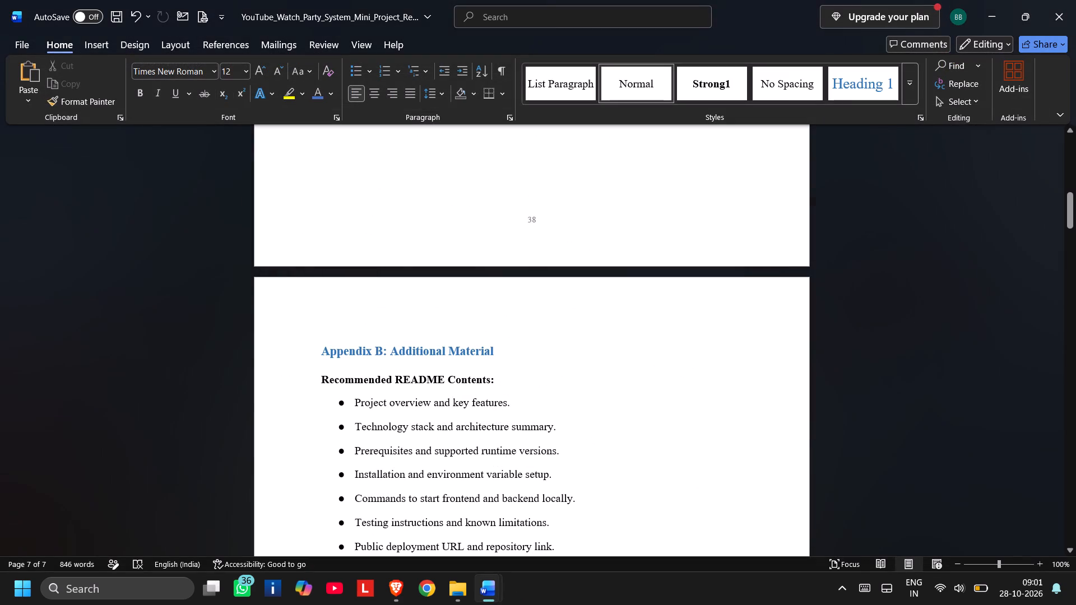
scroll(839, 281, "up", 16)
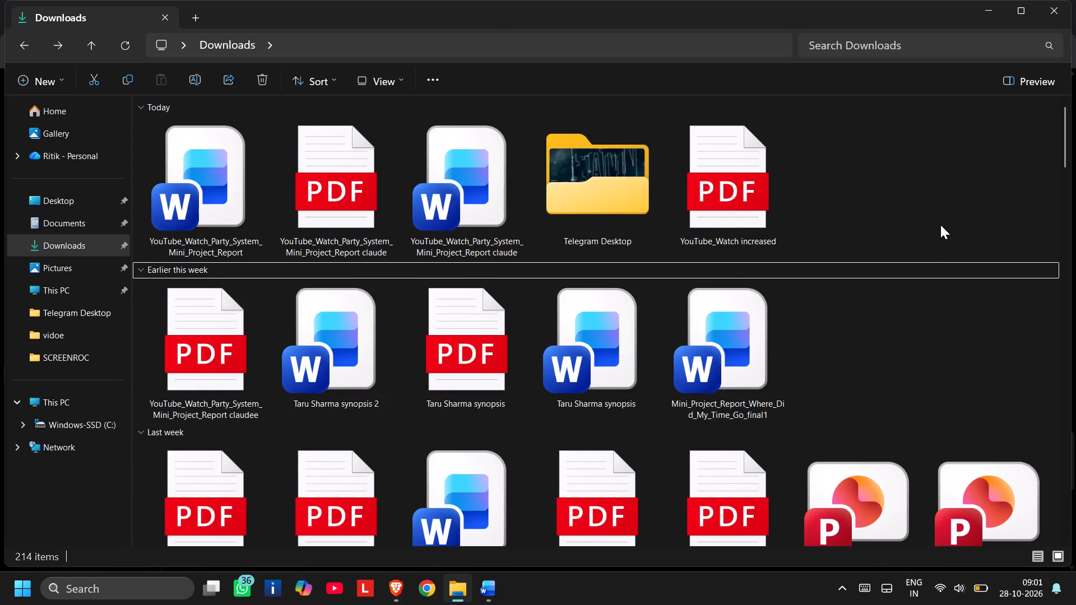
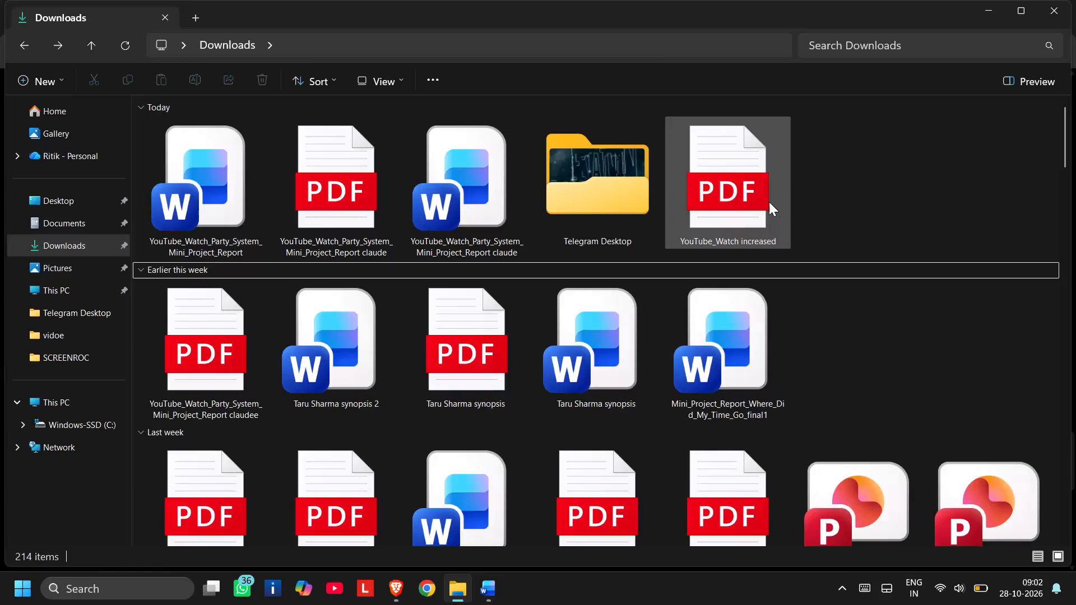
Open the YouTube_Watch_Party_System_Mini_Project_Report claude Word document and replace its entire content with the copied section 5.4.
left_click(864, 207)
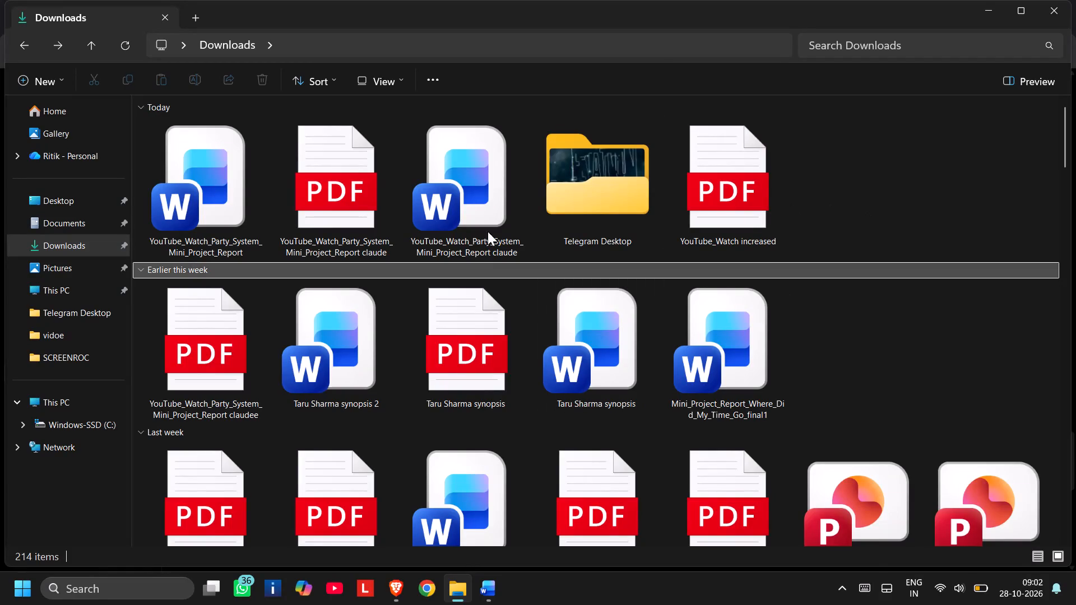
double_click(479, 212)
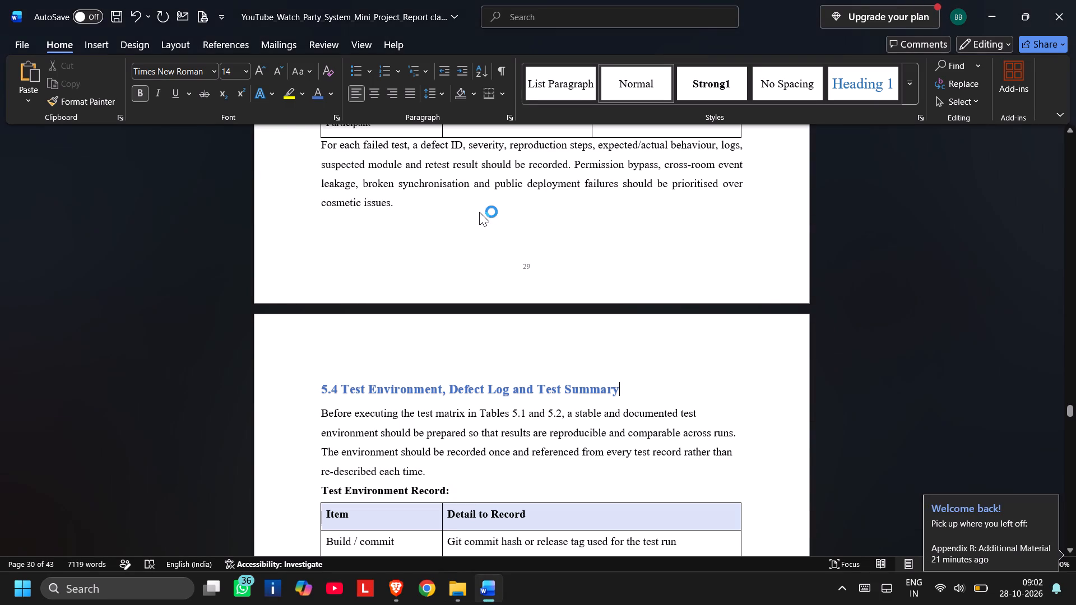
left_click(504, 241)
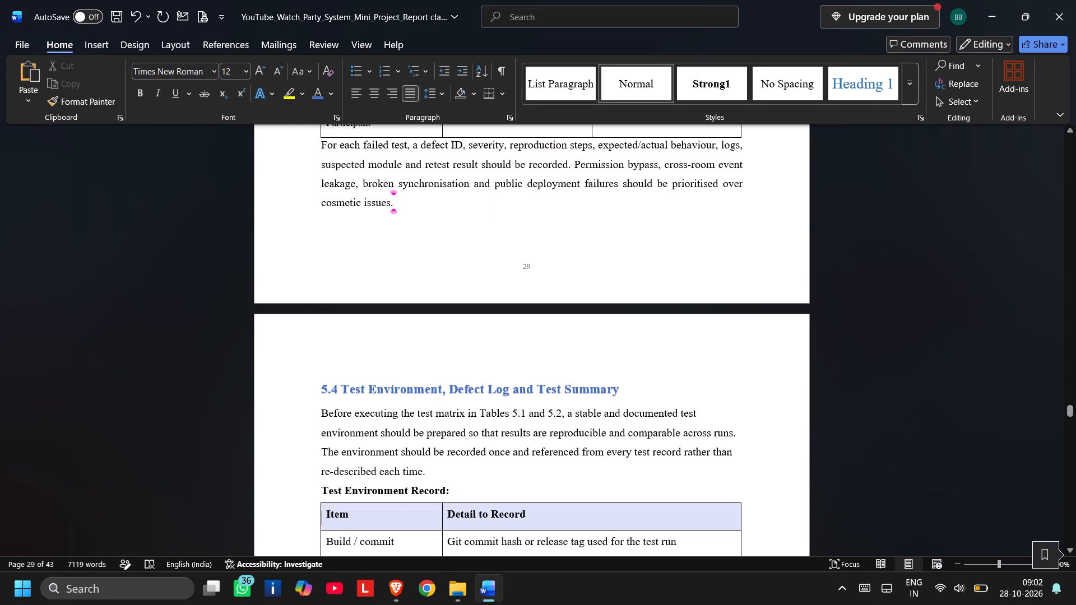
key("ctrl+a")
key("BackSpace")
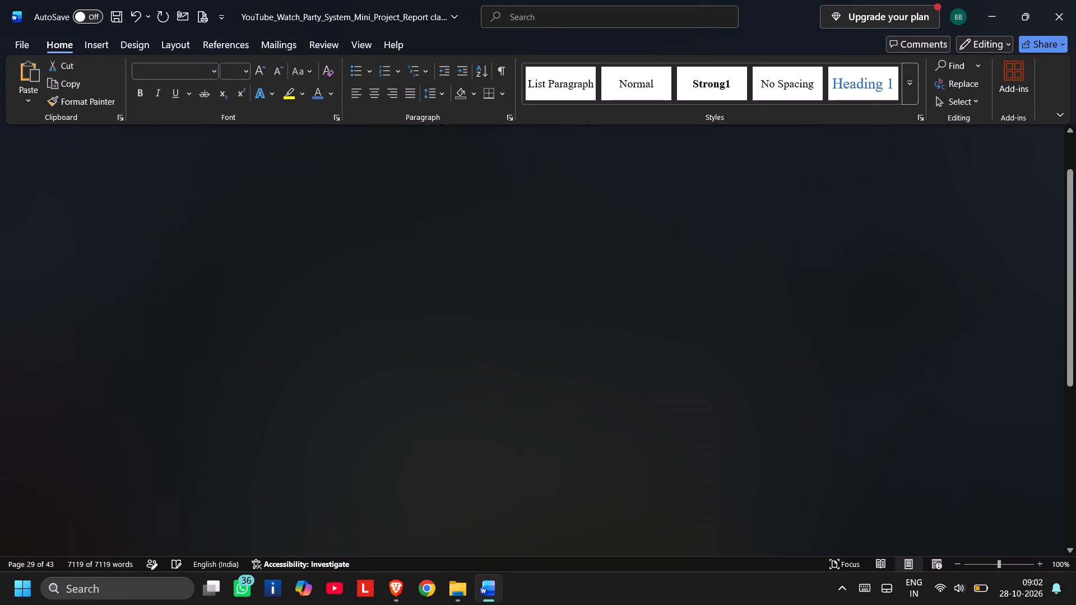
key("ctrl+v")
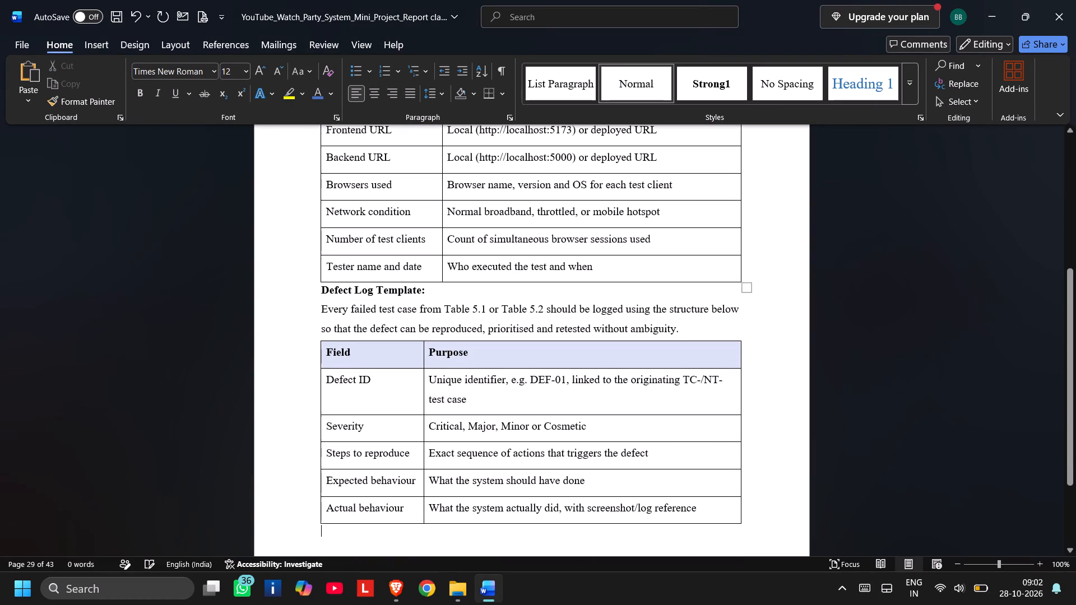
Replace the footer page number below section 5.4 with 30 and return to the document body.
scroll(504, 241, "right", 1)
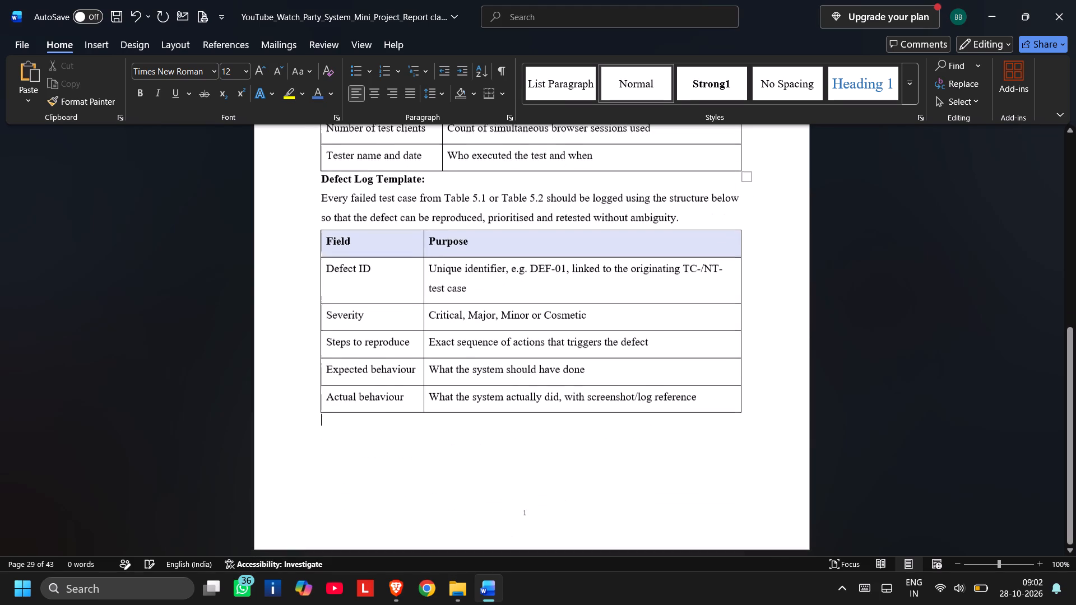
scroll(504, 241, "right", 1)
left_click(550, 511)
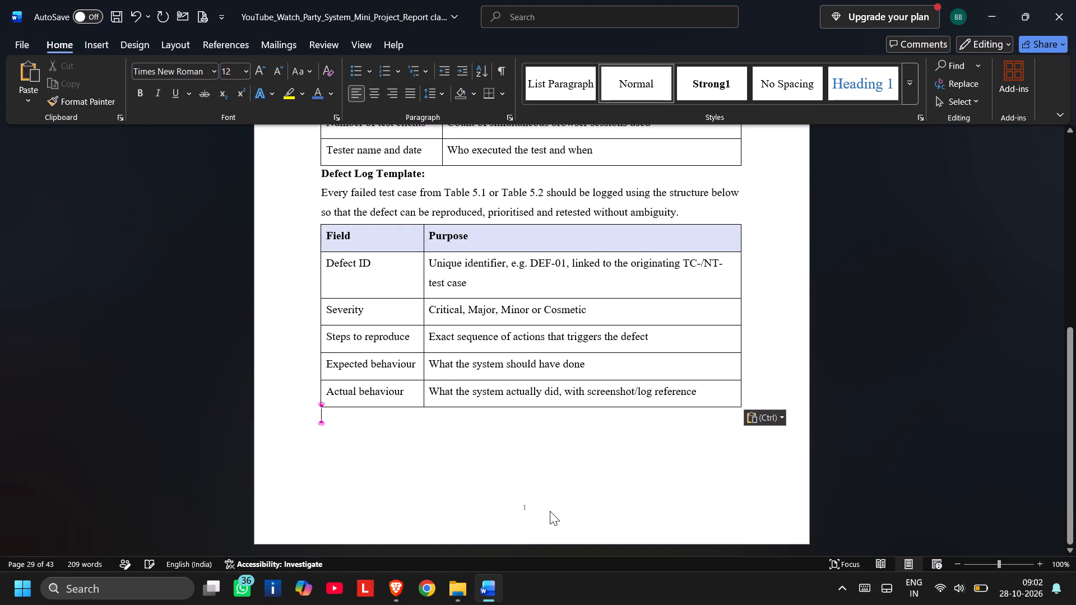
double_click(537, 511)
left_click(537, 511)
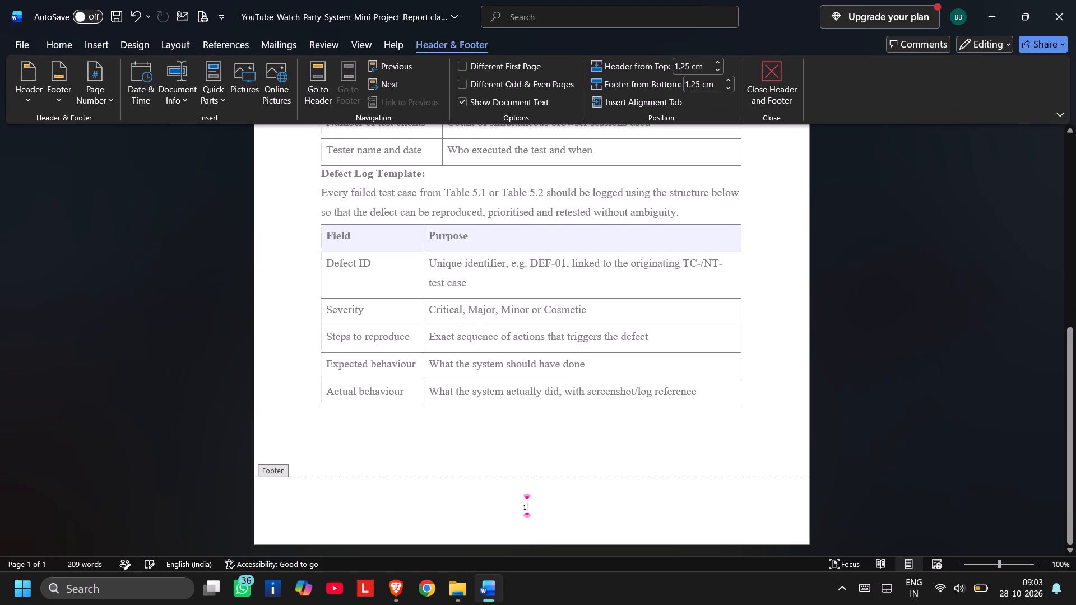
key("BackSpace")
key("BackSpace")
type("30")
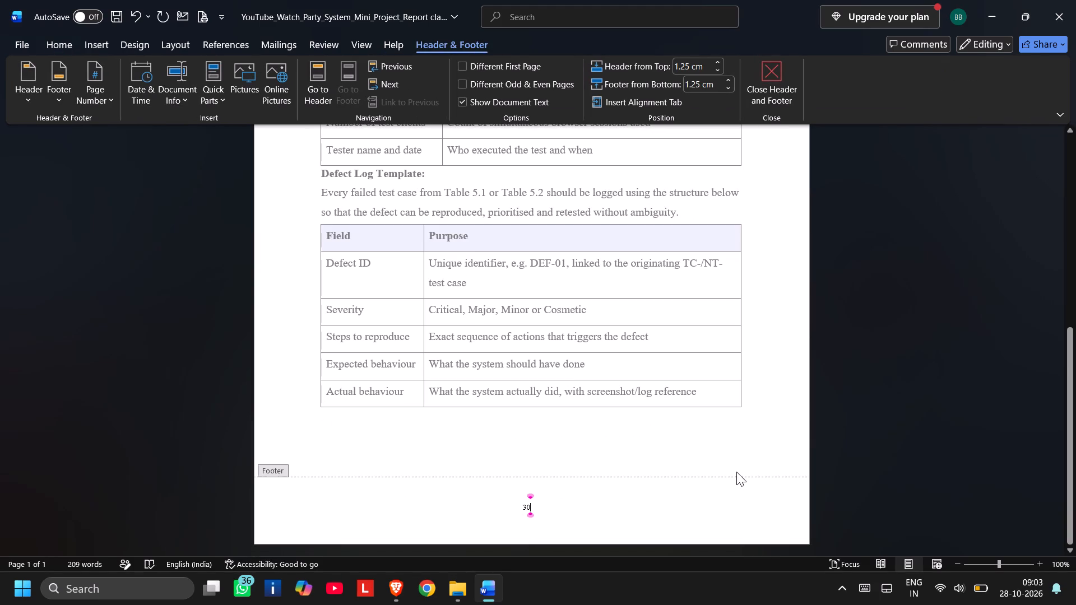
left_click(622, 452)
double_click(622, 452)
Save a PDF copy of the section 5.4 page in the Downloads folder under the name increased 2.
scroll(622, 452, "up", 2)
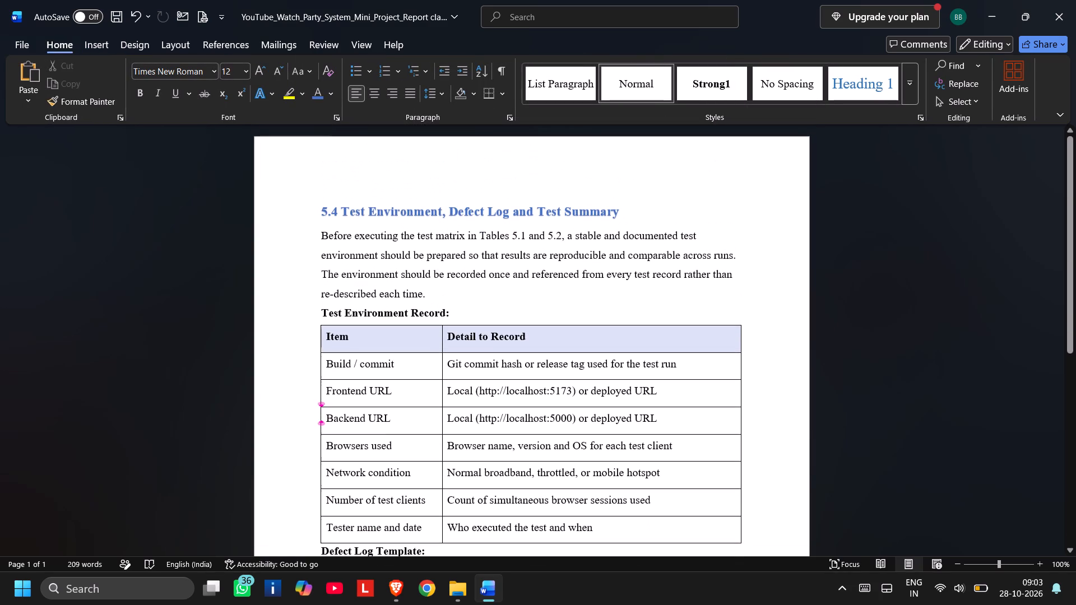
left_click(20, 41)
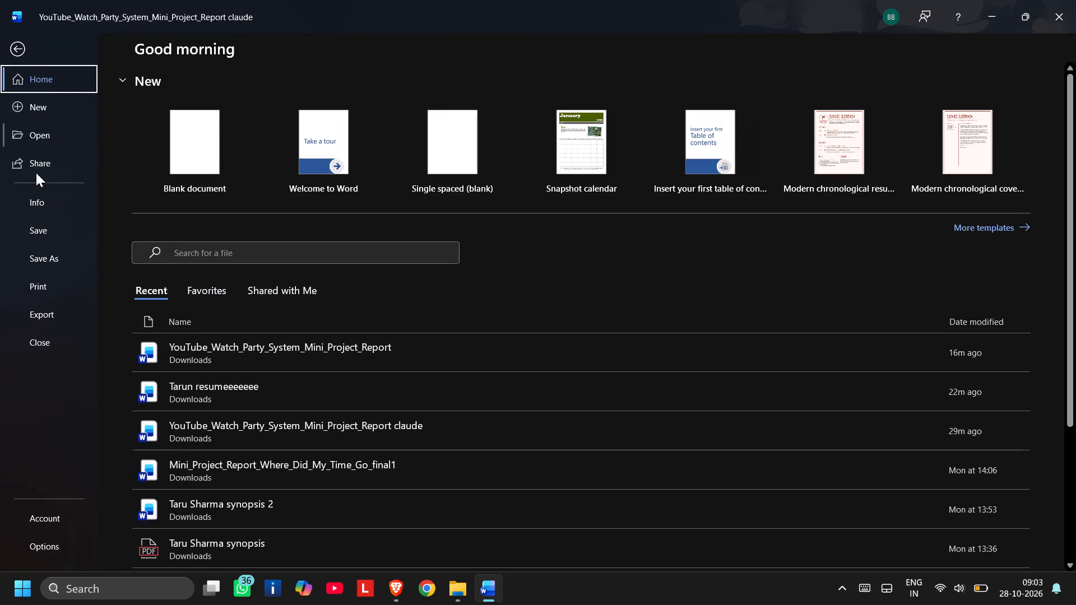
left_click(59, 256)
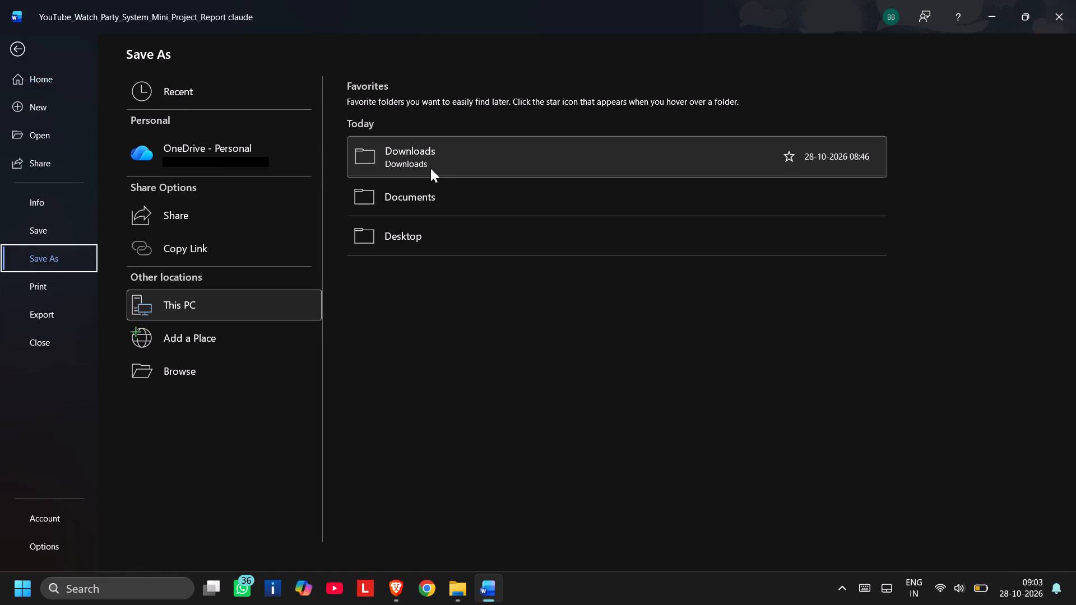
left_click(431, 166)
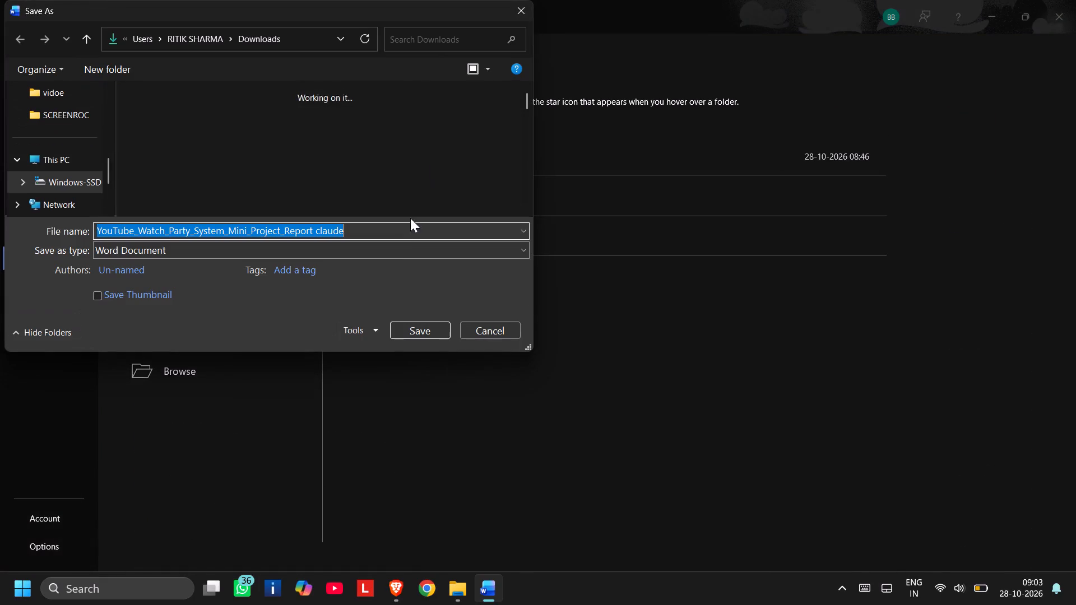
left_click(397, 249)
left_click(368, 338)
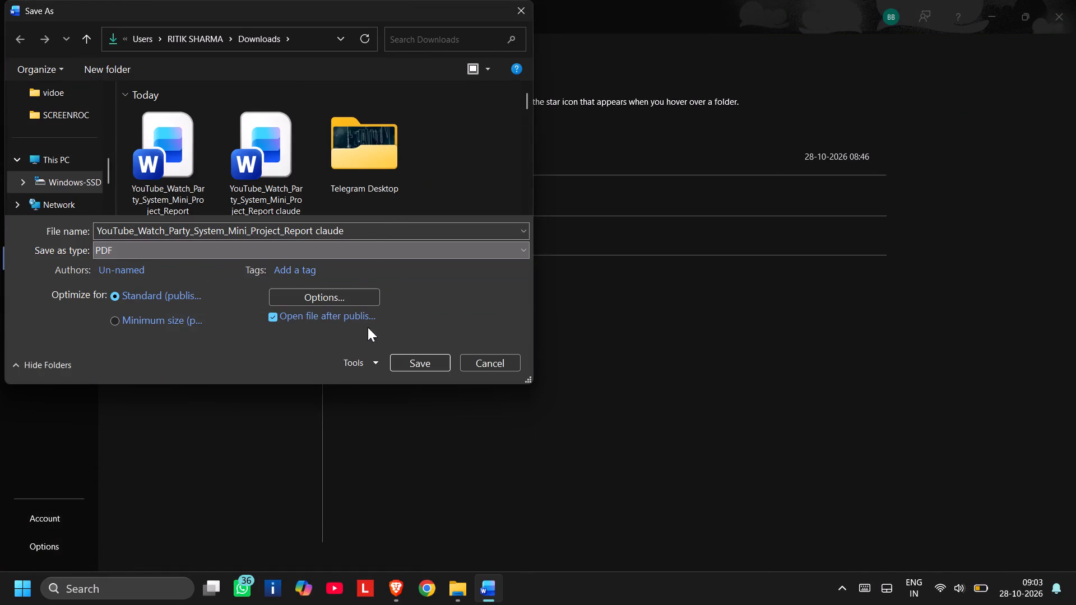
left_click(370, 235)
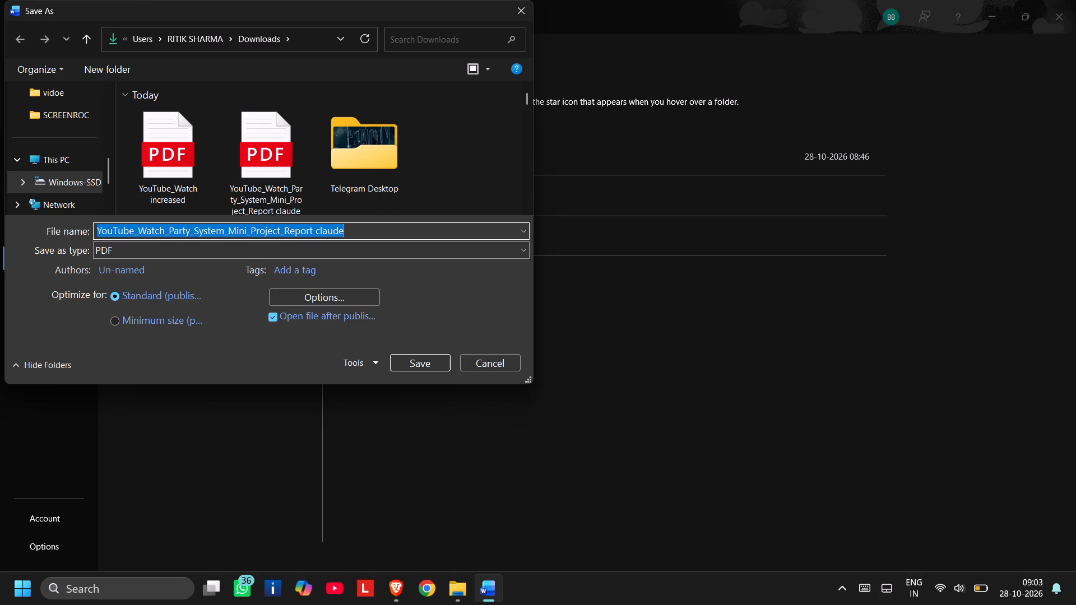
key("BackSpace")
type("in")
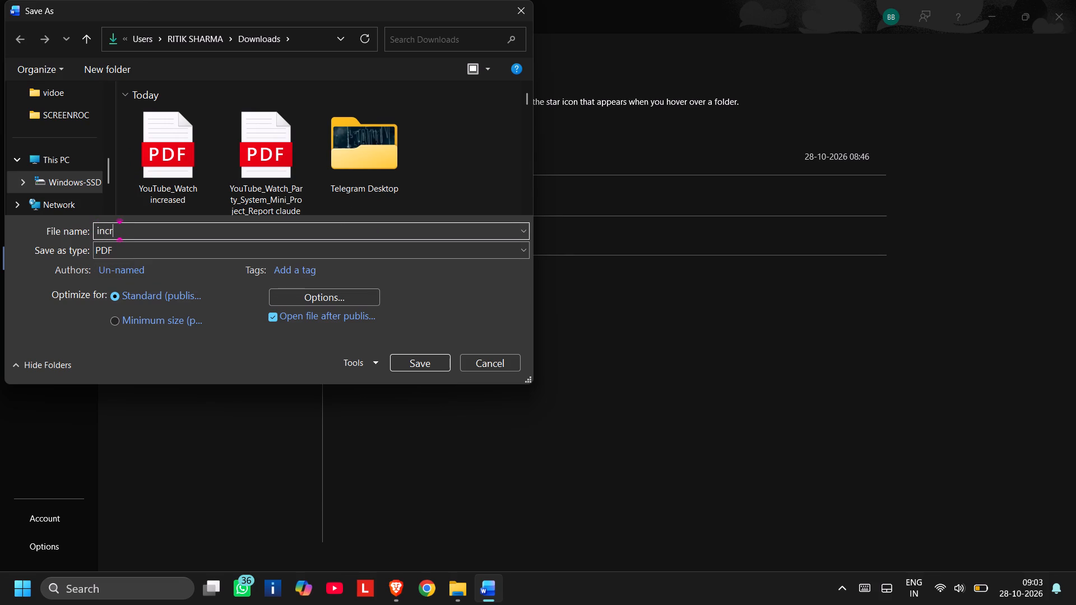
key("BackSpace")
key("BackSpace")
type("eased")
key("space")
type("2")
key("space")
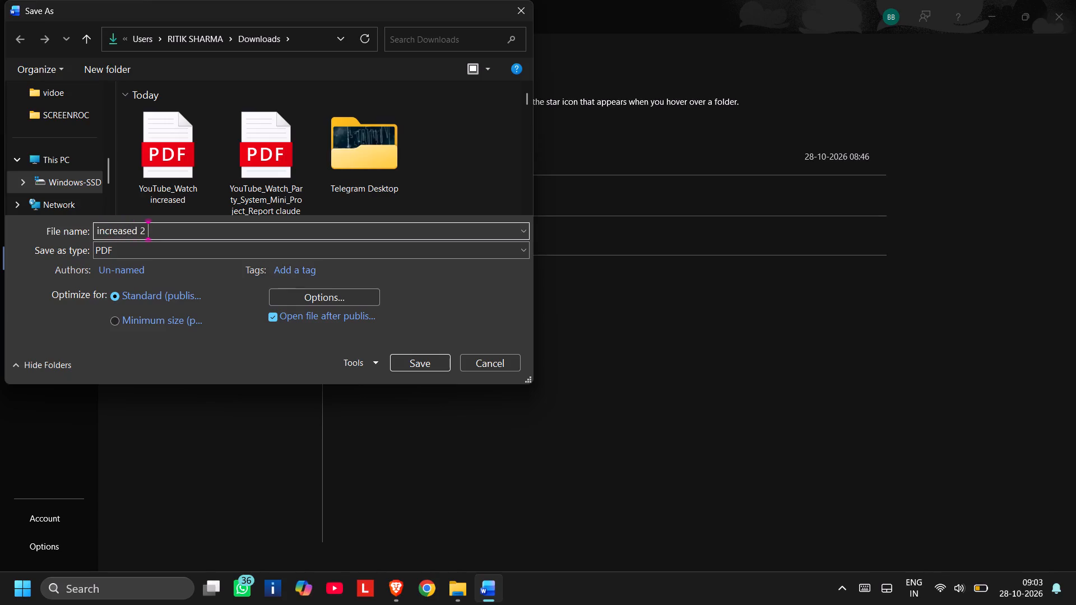
key("4")
key("BackSpace")
key("Return")
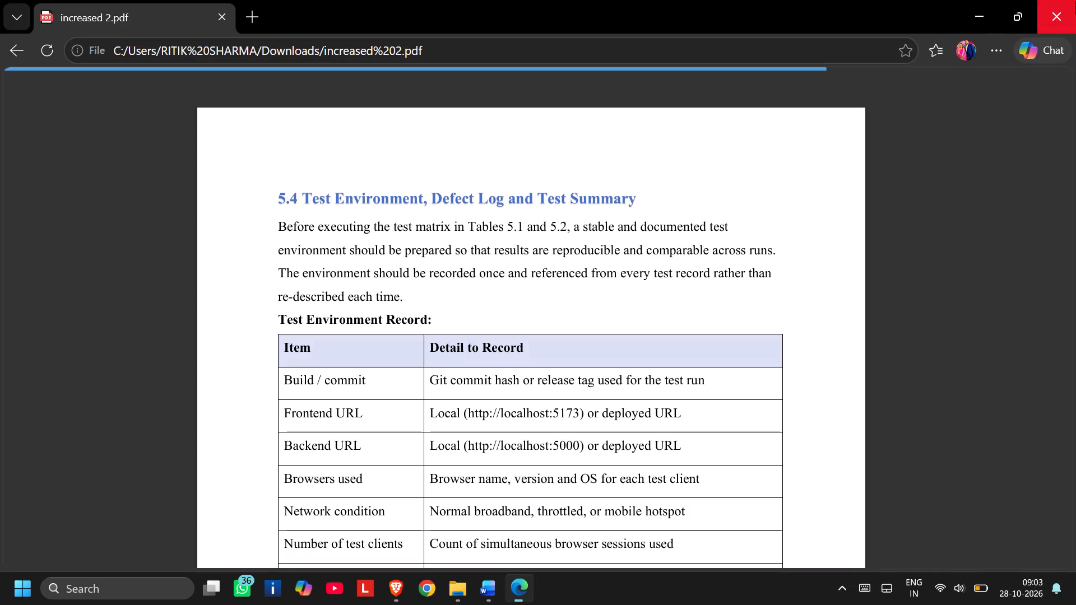
Close the exported PDF and close the report document without saving its changes.
left_click(1075, 1)
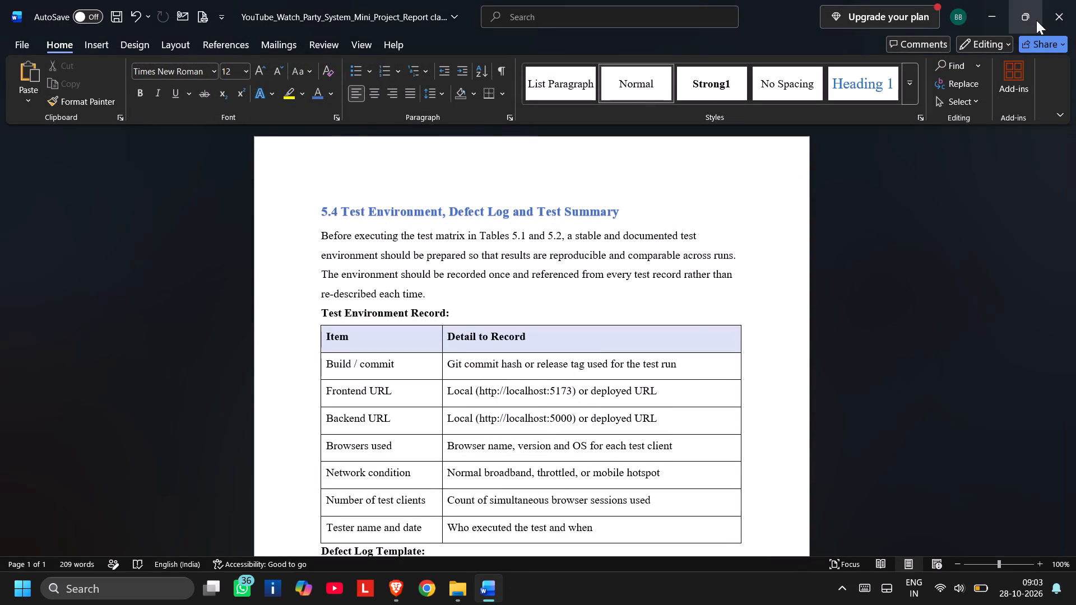
left_click(1064, 19)
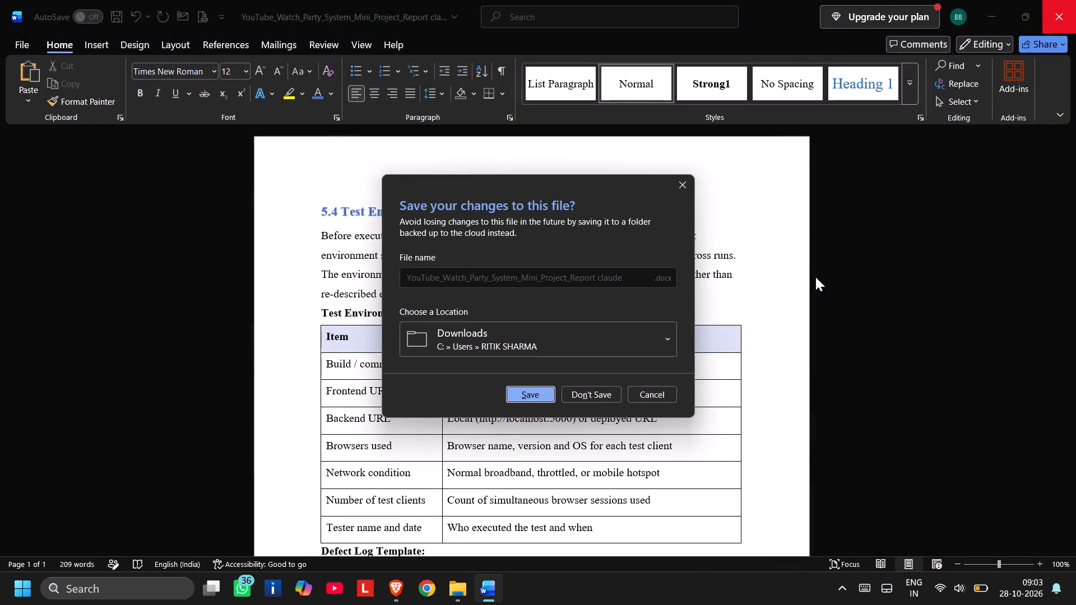
left_click(575, 390)
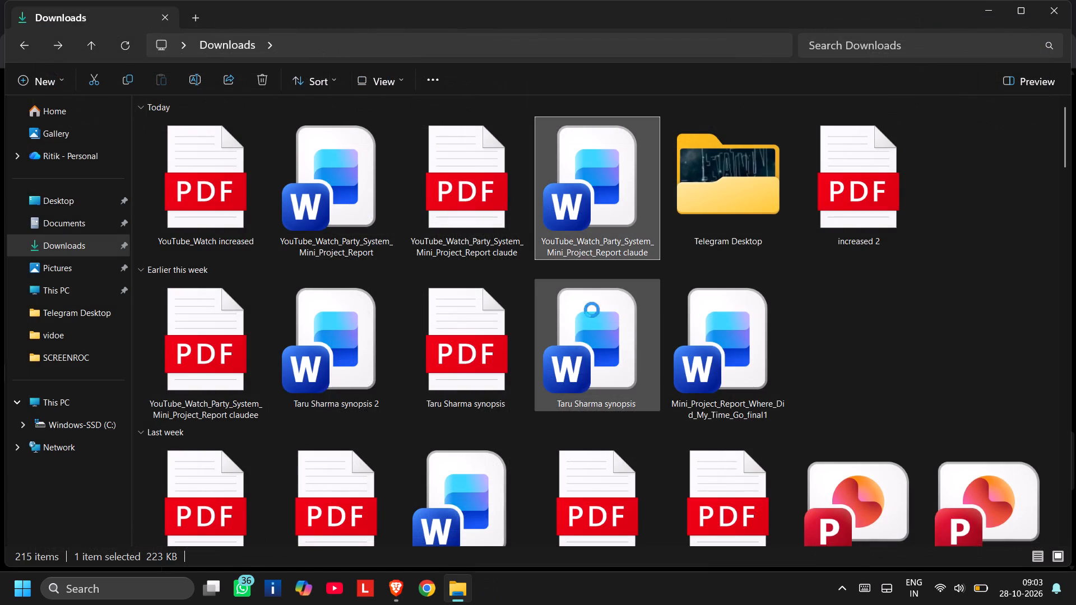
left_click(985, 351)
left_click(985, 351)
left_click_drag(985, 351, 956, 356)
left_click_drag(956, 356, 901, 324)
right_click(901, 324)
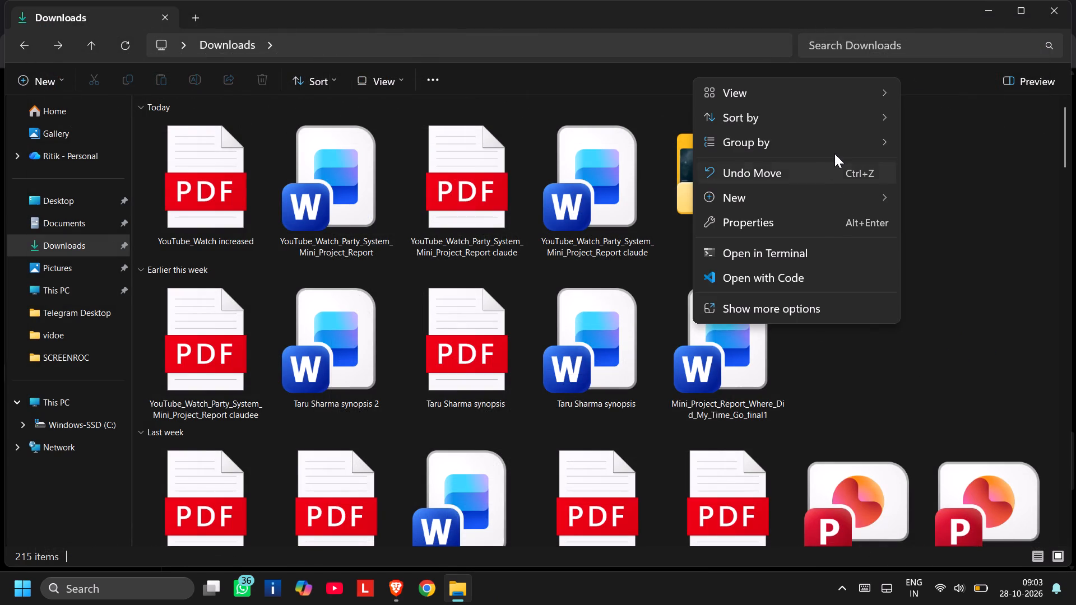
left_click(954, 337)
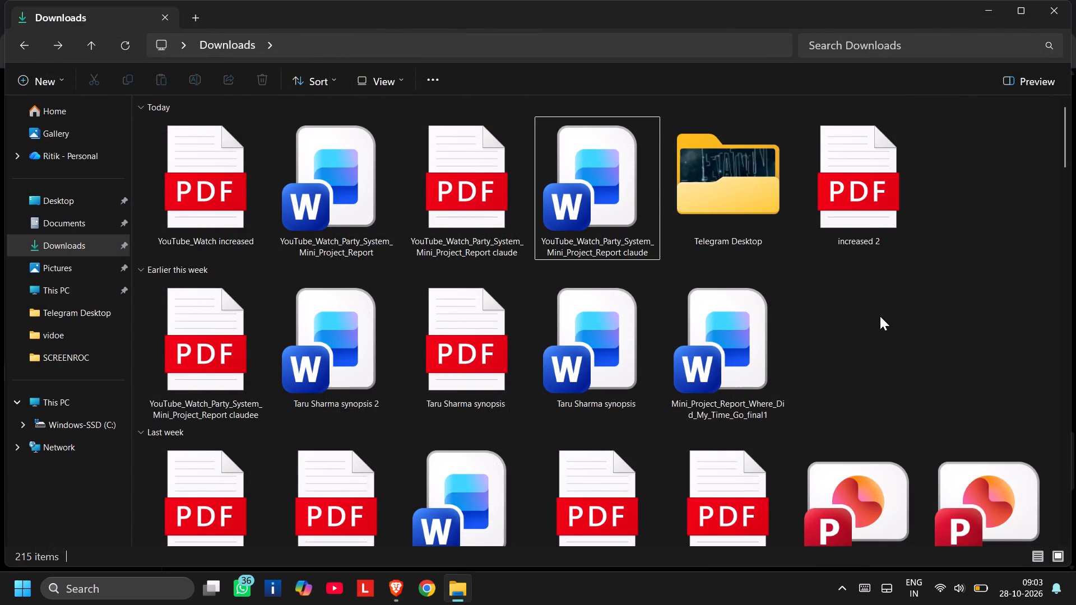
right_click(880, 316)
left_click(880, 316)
Open the YouTube_Watch increased PDF from Downloads, look through its appendix pages, and close it.
double_click(260, 154)
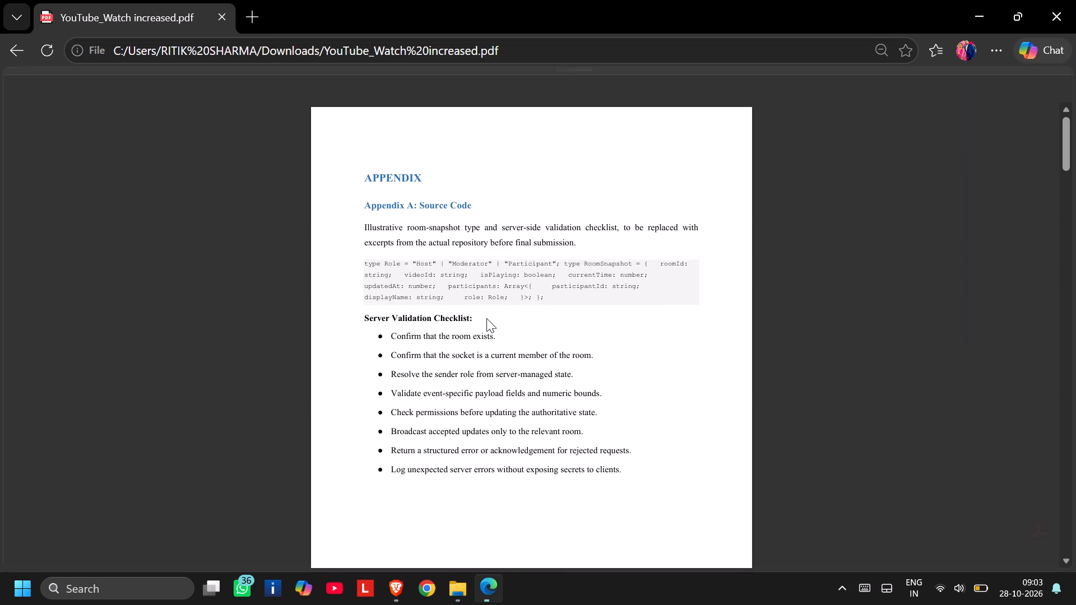
scroll(486, 318, "down", 10)
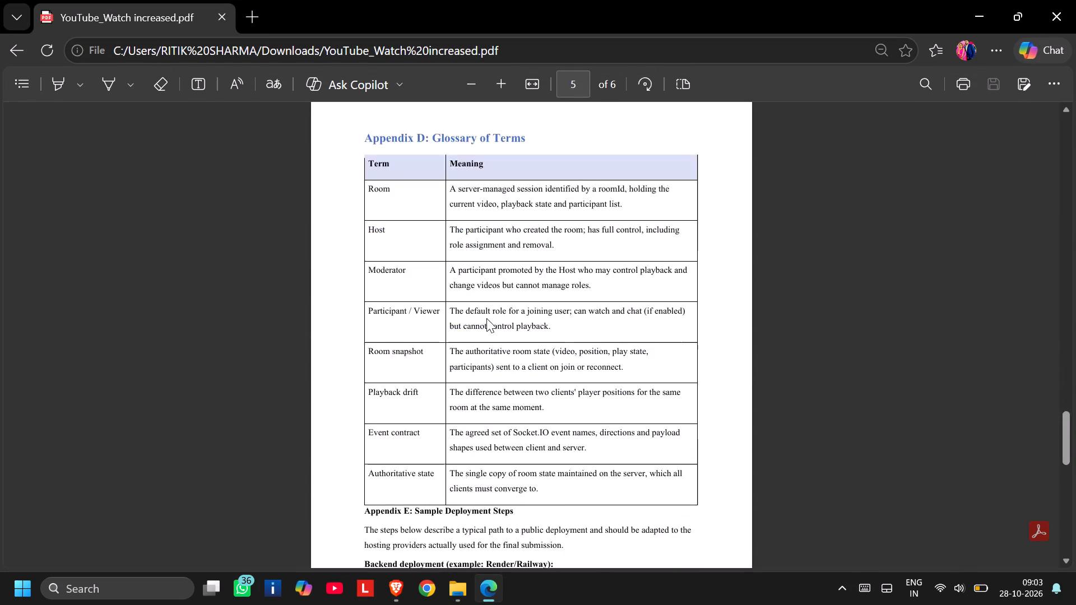
scroll(486, 318, "down", 3)
scroll(762, 436, "up", 9)
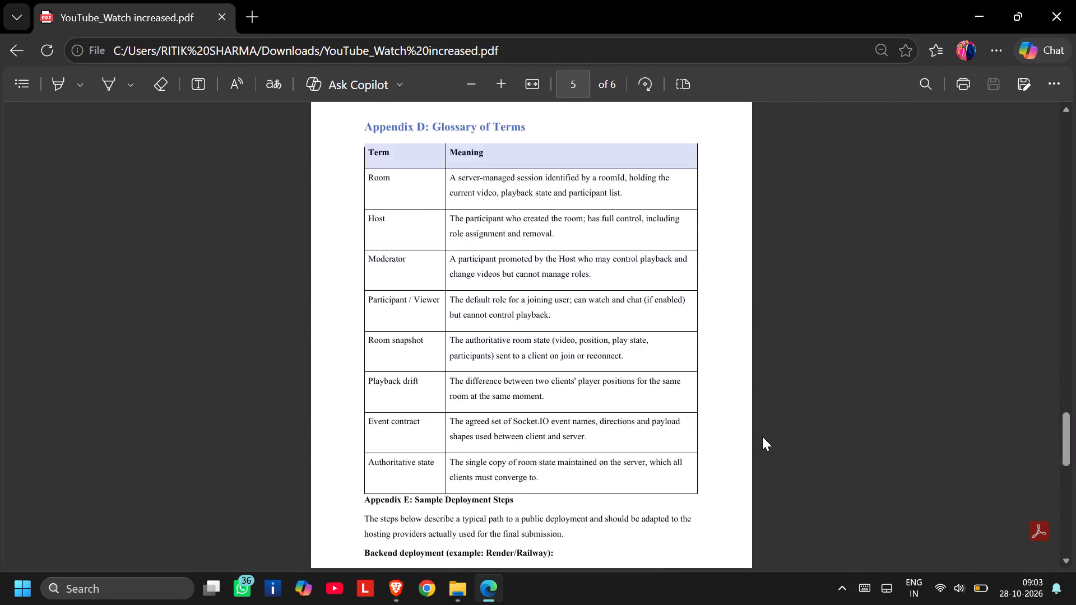
scroll(762, 436, "up", 16)
left_click(1075, 0)
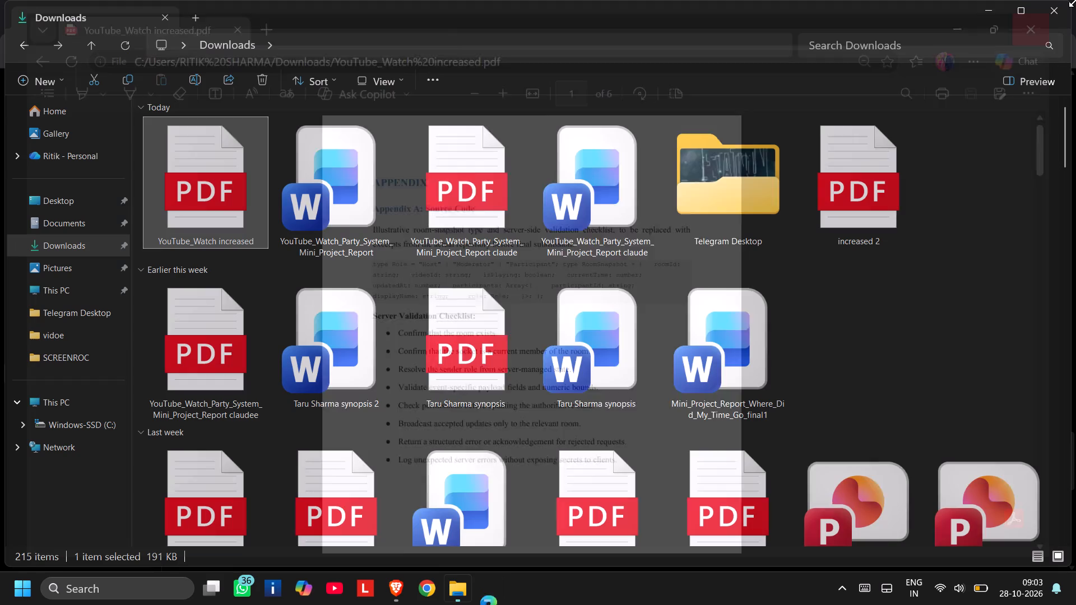
Open the increased 2 PDF and check the section 5.4 page down to its footer number.
double_click(880, 173)
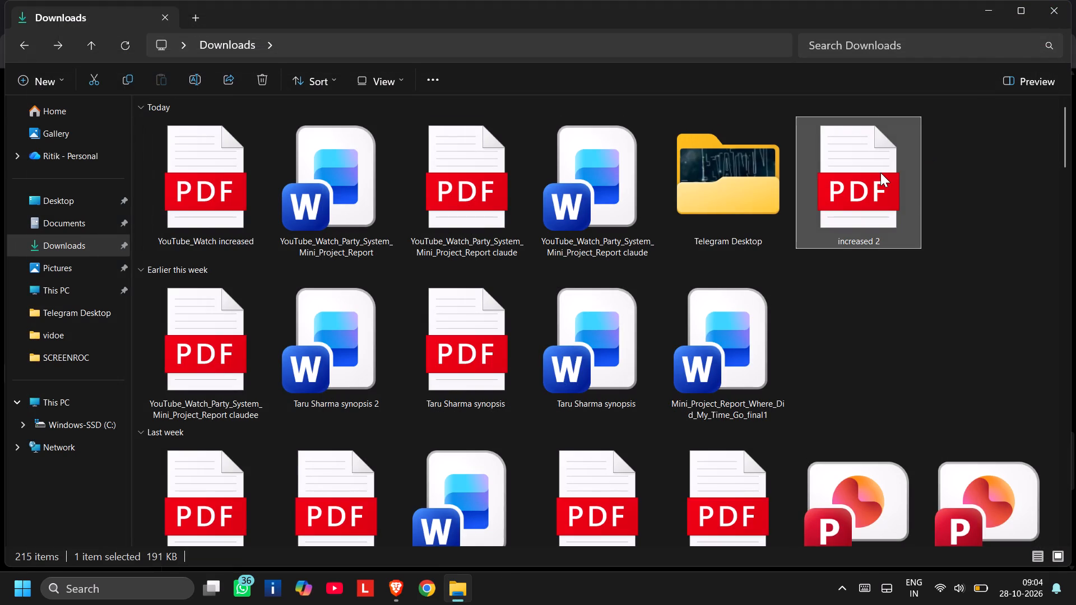
scroll(880, 173, "down", 4)
scroll(880, 173, "right", 1)
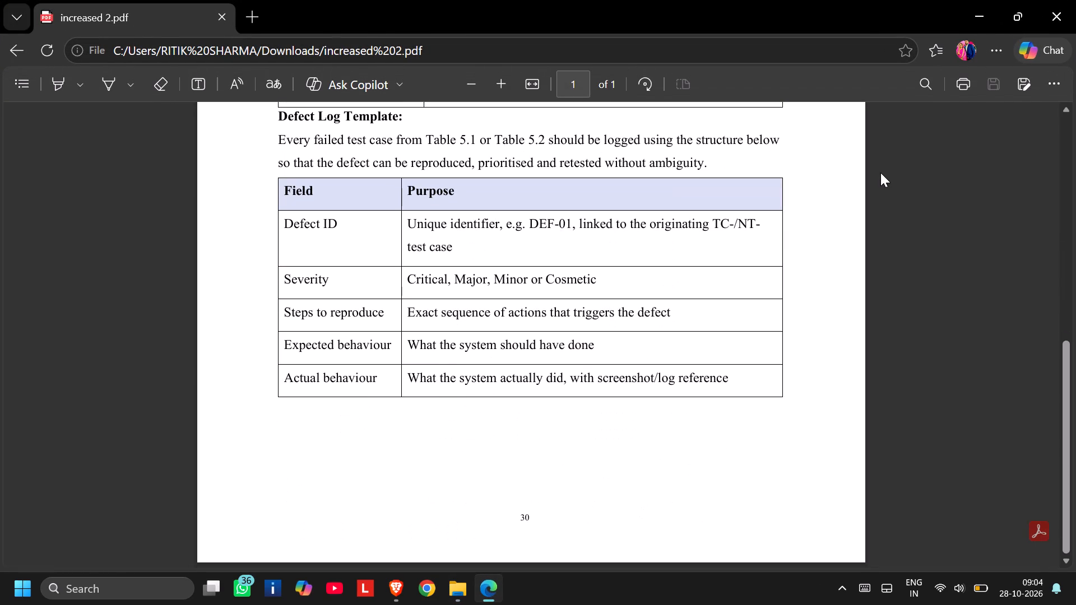
Check the section 5.4 page back up to its heading and close the increased 2 PDF.
scroll(880, 173, "right", 1)
scroll(880, 173, "up", 8)
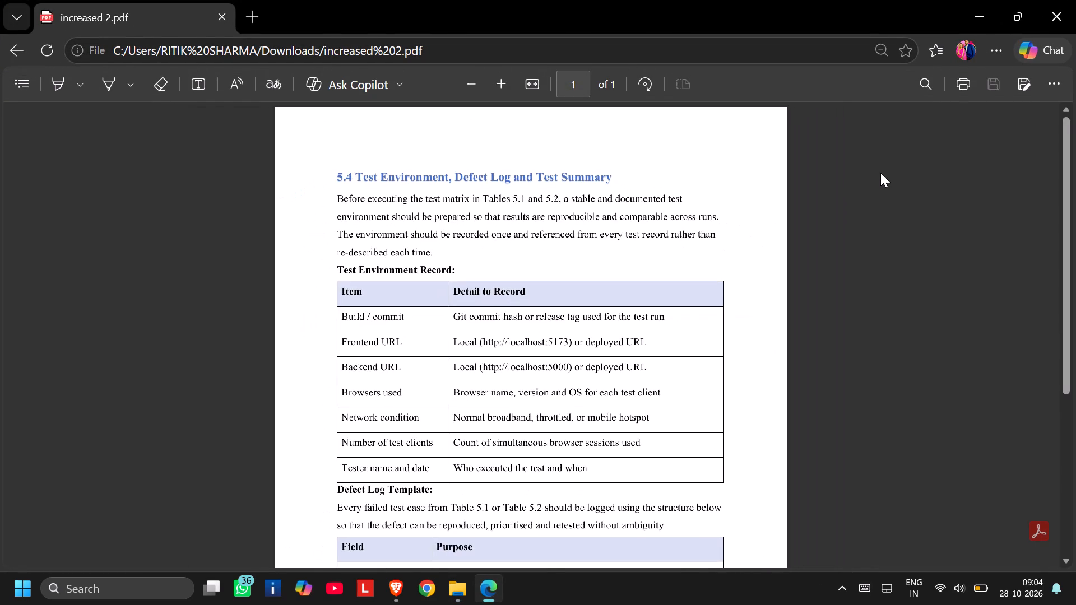
left_click(1075, 2)
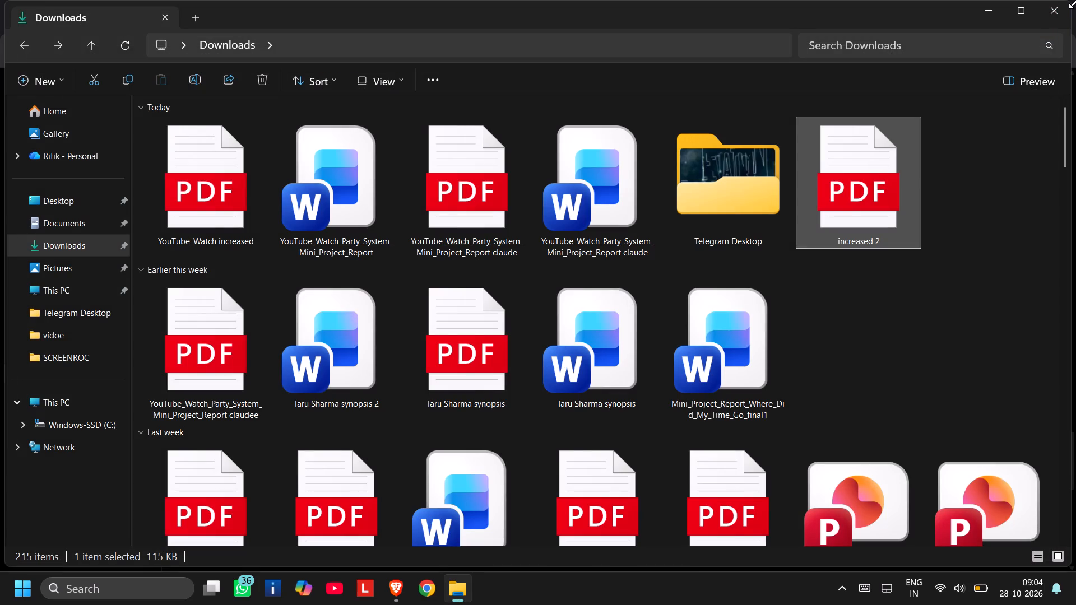
Reopen the increased 2 PDF from Downloads, check its section 5.4 heading text, and close the PDF.
double_click(870, 179)
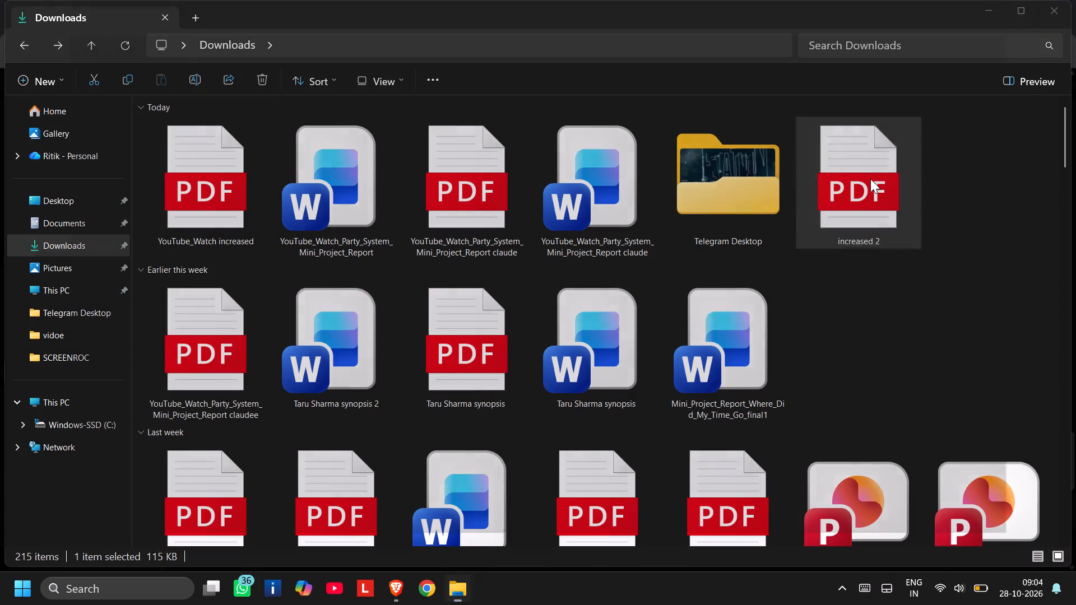
left_click(623, 173)
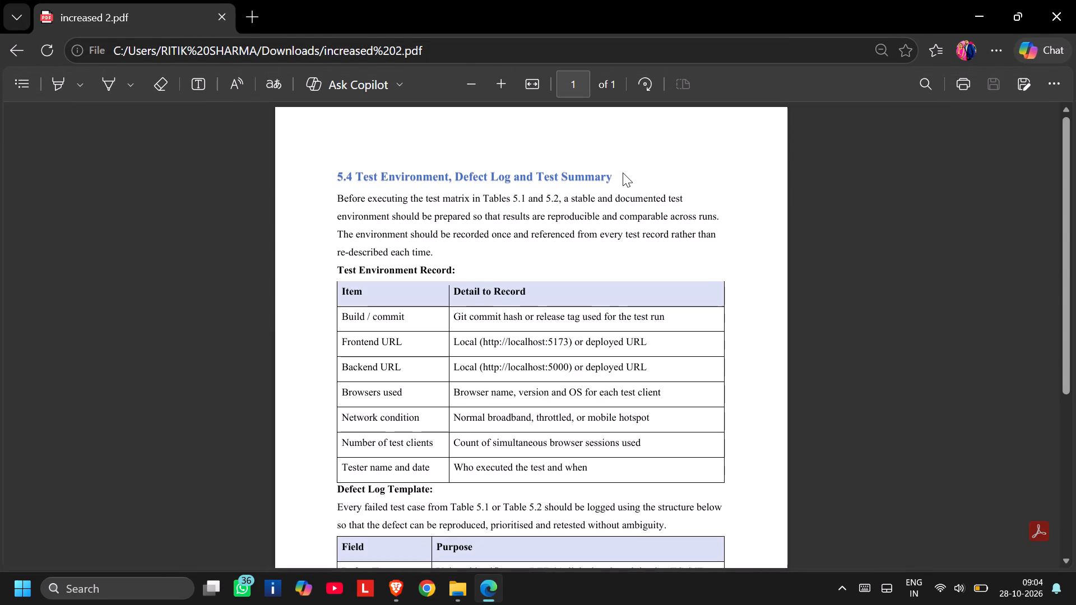
left_click_drag(610, 184, 391, 174)
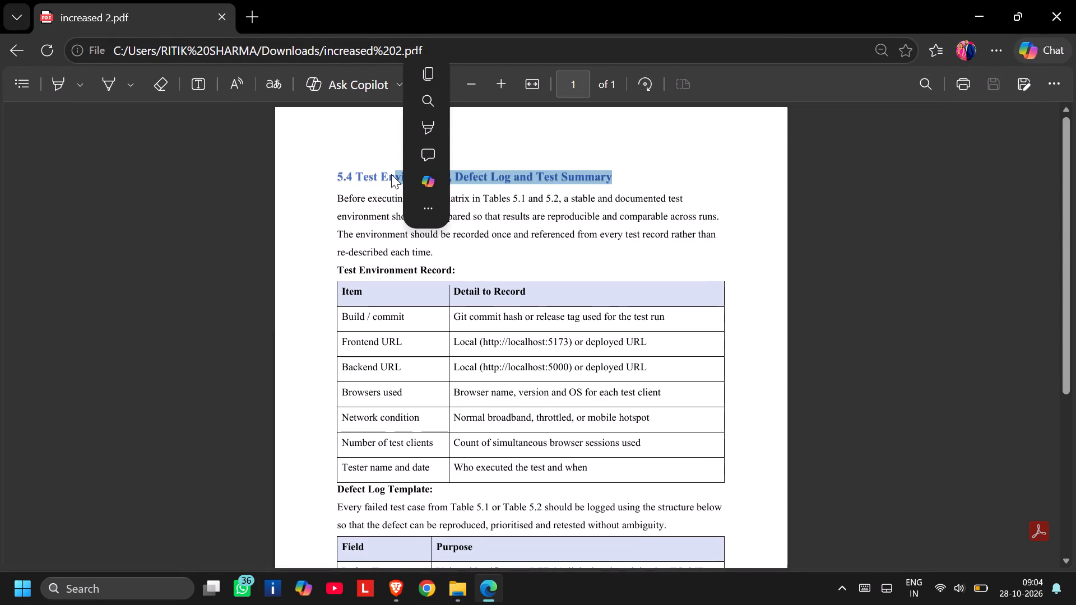
left_click(420, 207)
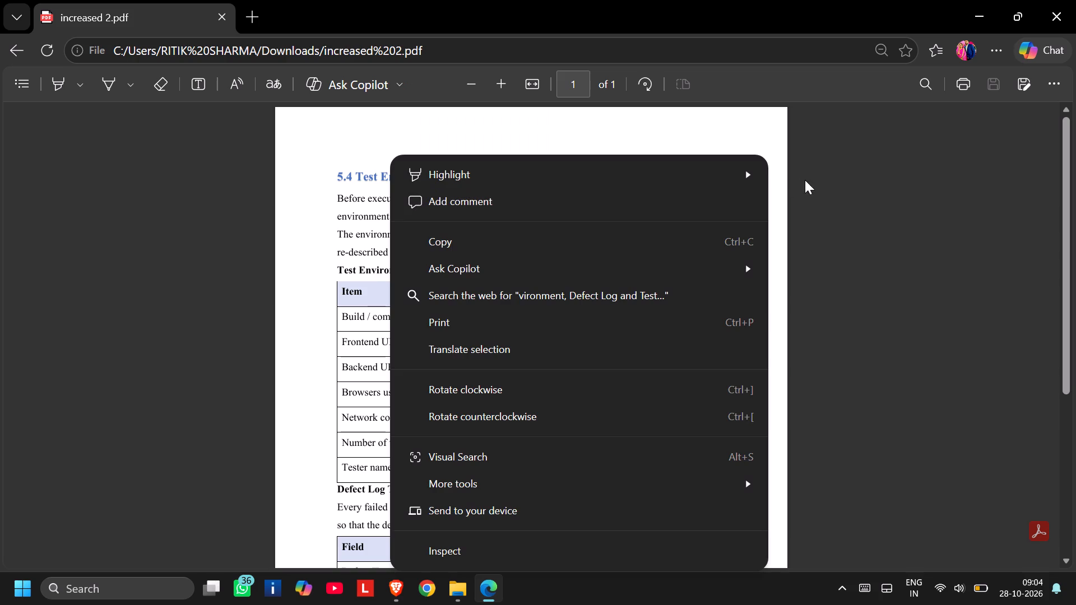
left_click(872, 222)
left_click(872, 222)
left_click(1075, 0)
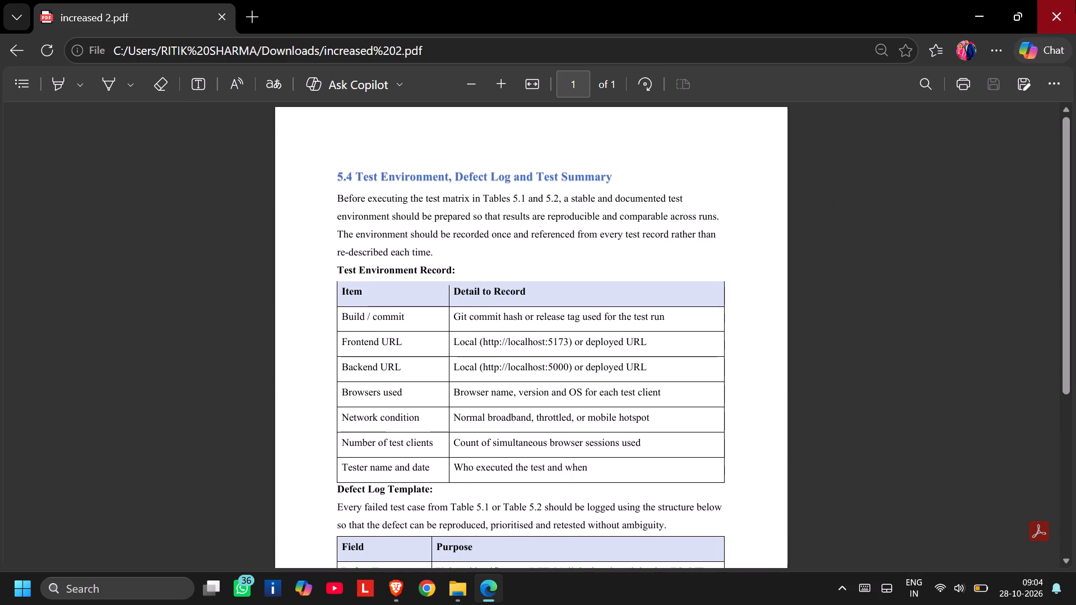
Clear the file selection in Downloads and switch to WhatsApp.
left_click(920, 346)
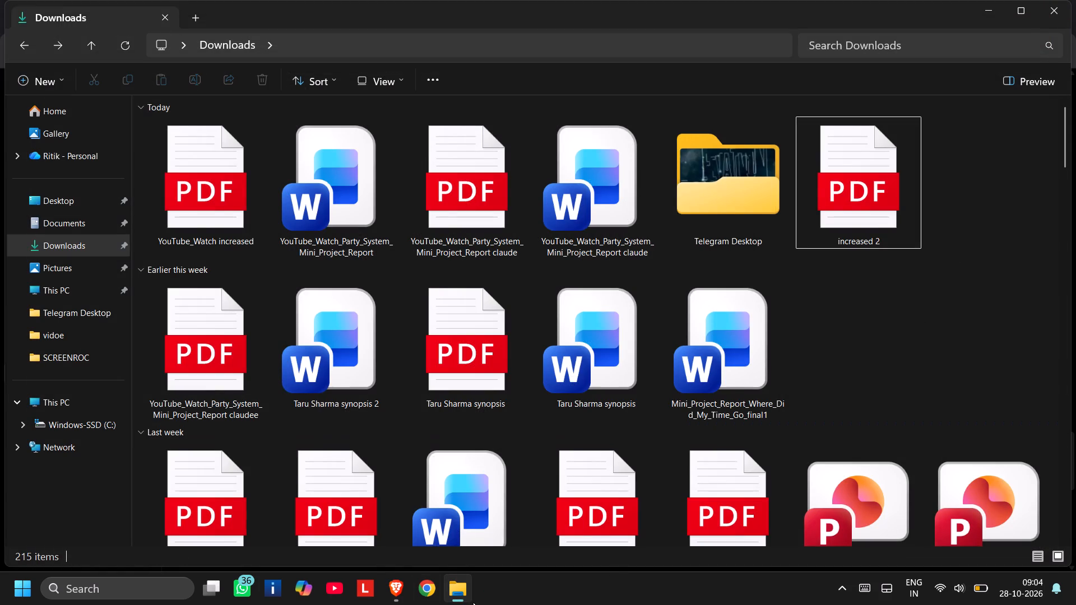
left_click(231, 595)
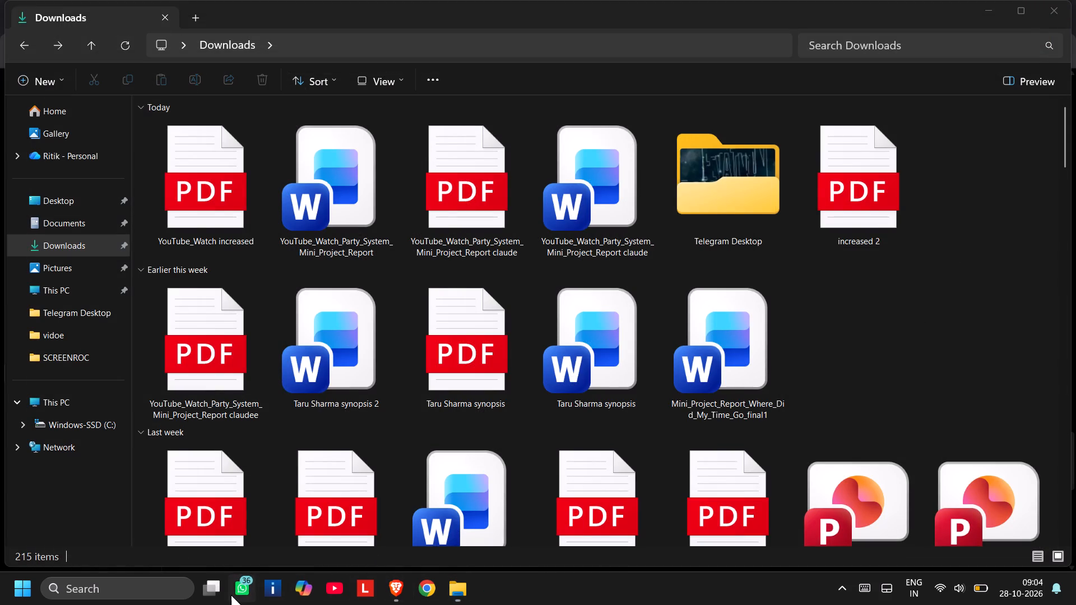
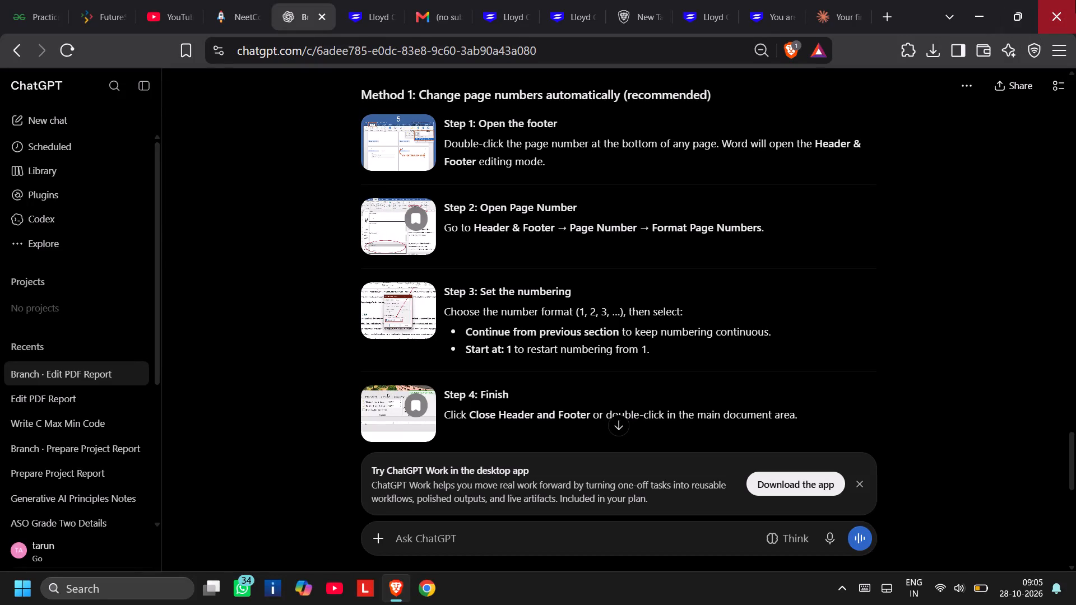
Close the browser window with the ChatGPT page-numbering instructions.
left_click(1075, 0)
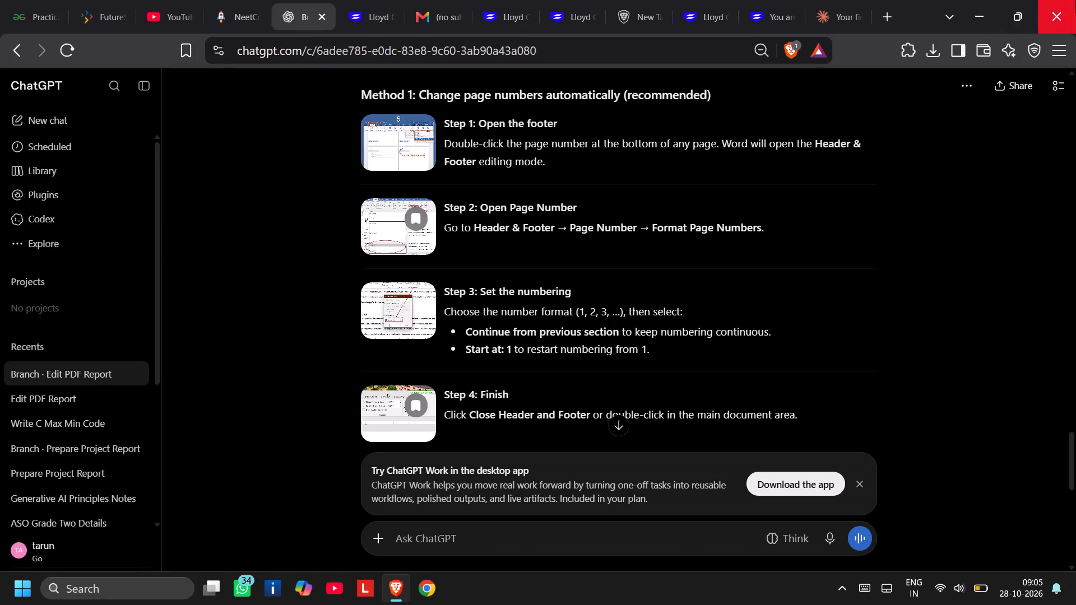
Open the Shut Down Windows dialog from the desktop.
right_click(696, 284)
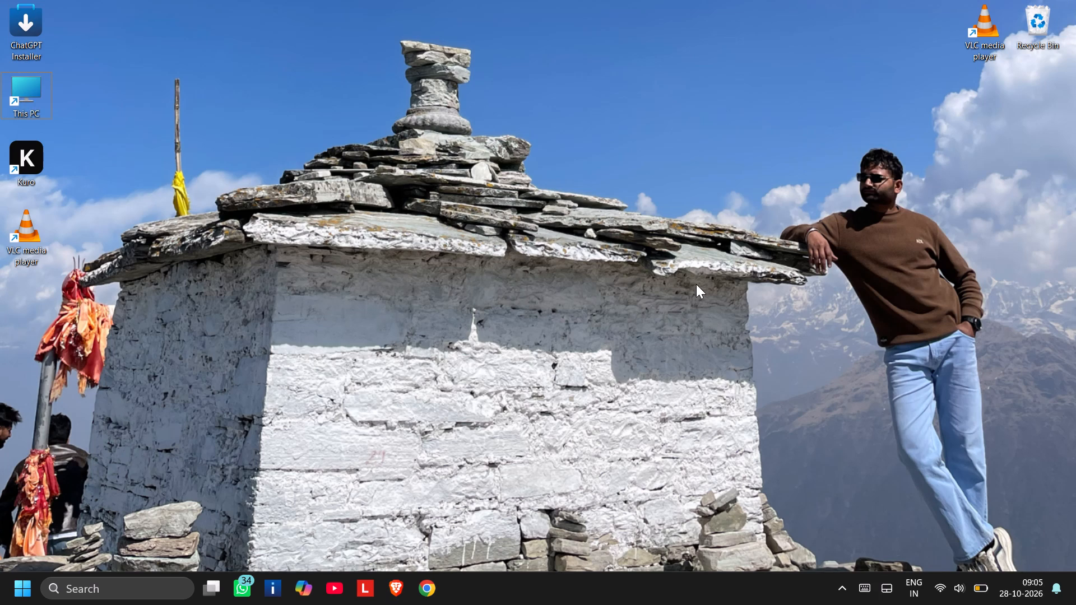
left_click(733, 310)
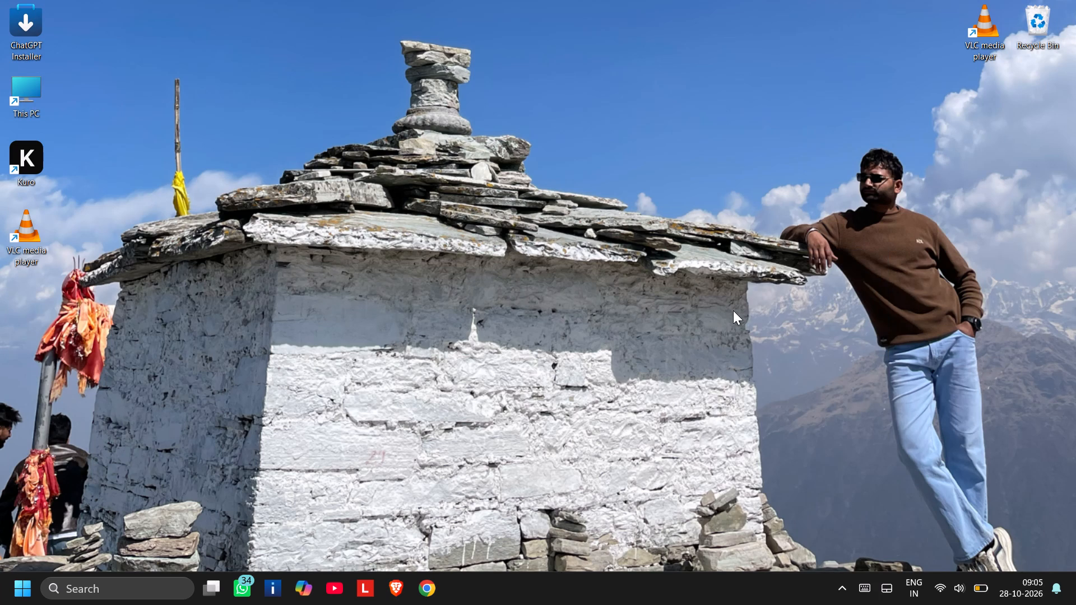
key("alt+F4")
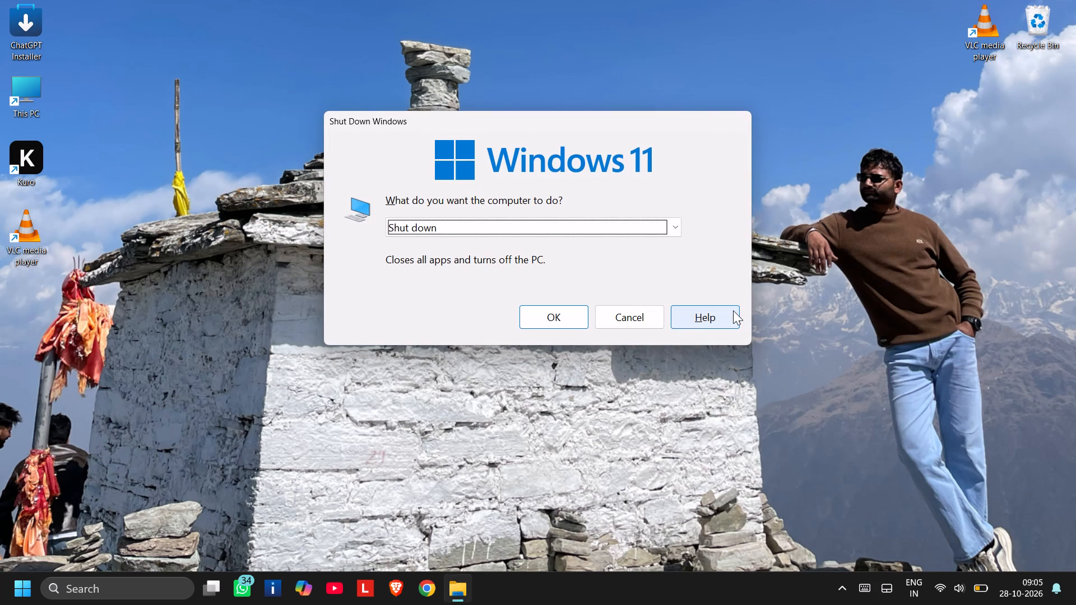